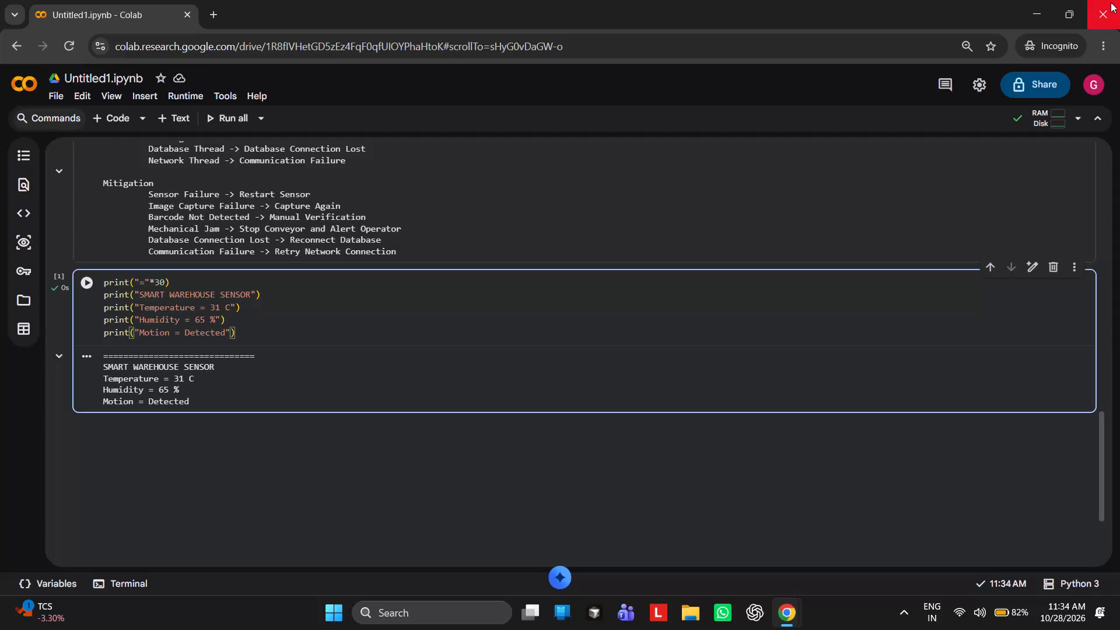
# Close the incognito window holding the Untitled1.ipynb notebook, leaving the site, and close the remaining New Tab browser window.
pyautogui.click(1110, 3)
pyautogui.click(647, 134)
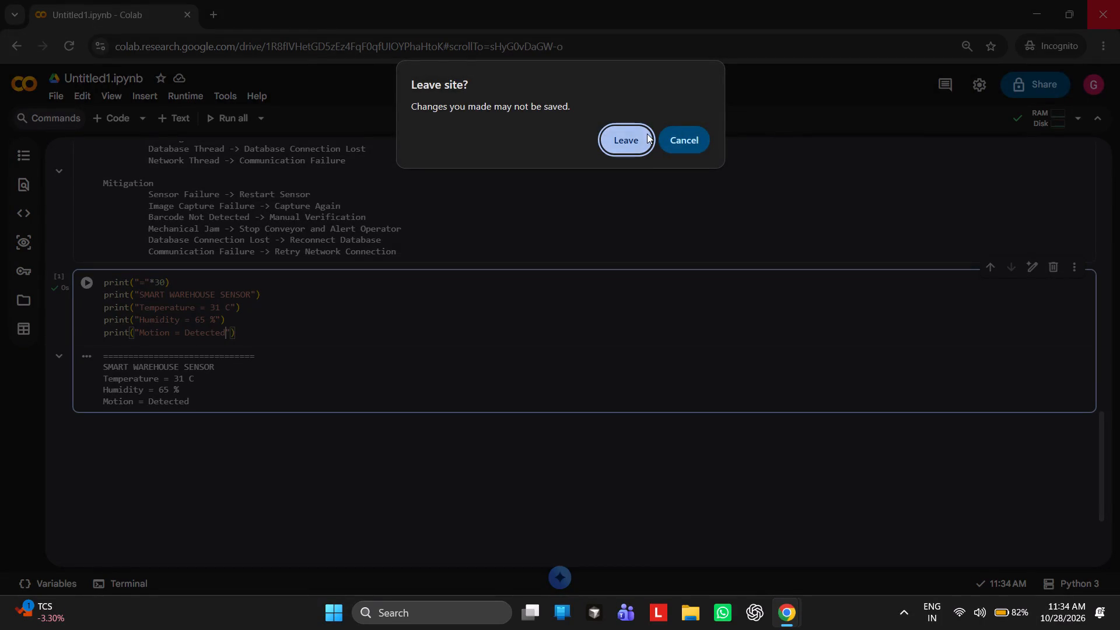
pyautogui.click(1119, 8)
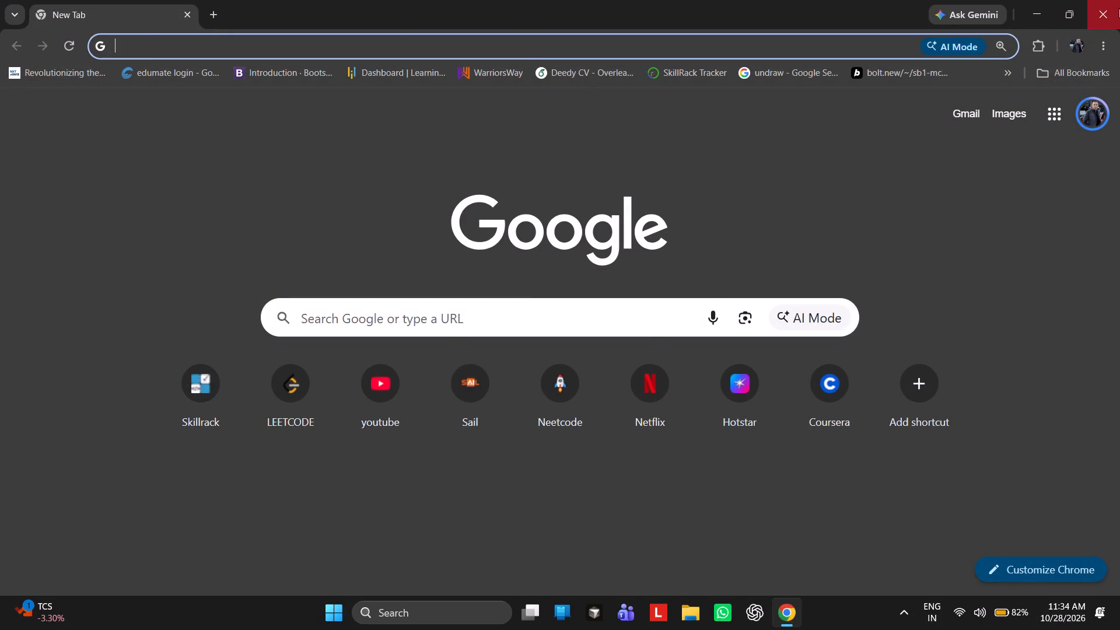
# Refresh the Windows desktop.
pyautogui.rightClick(740, 155)
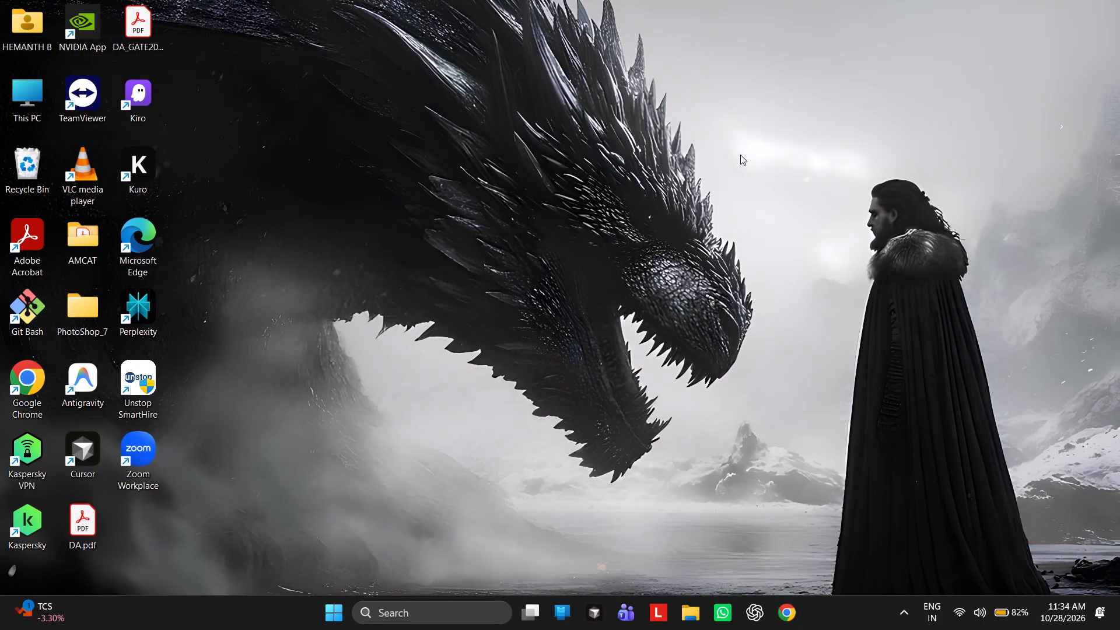
pyautogui.click(782, 212)
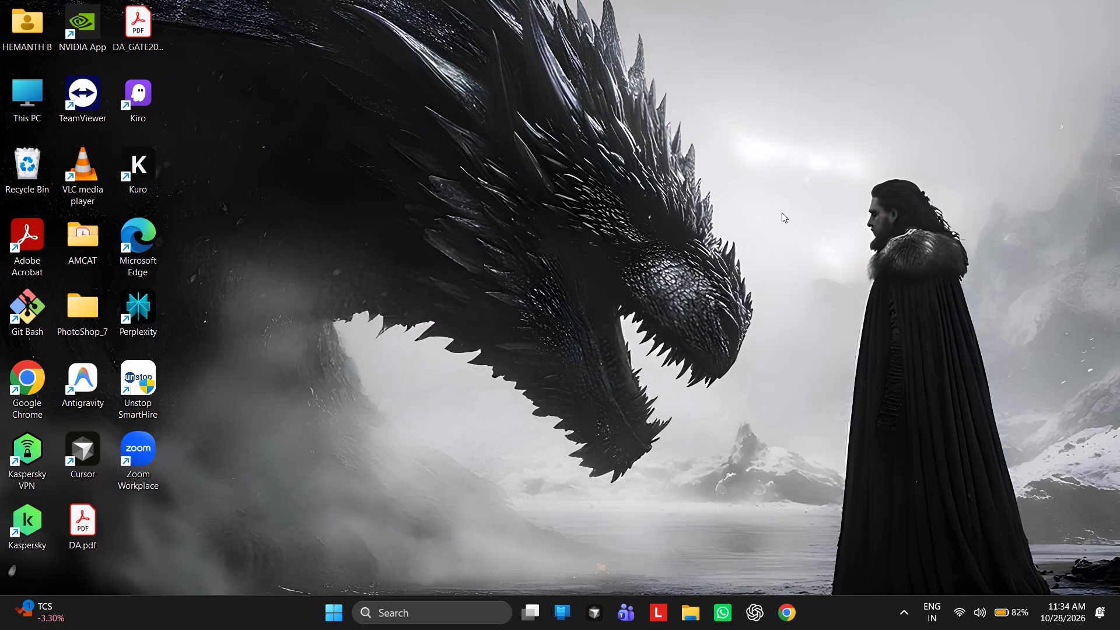
pyautogui.rightClick(782, 212)
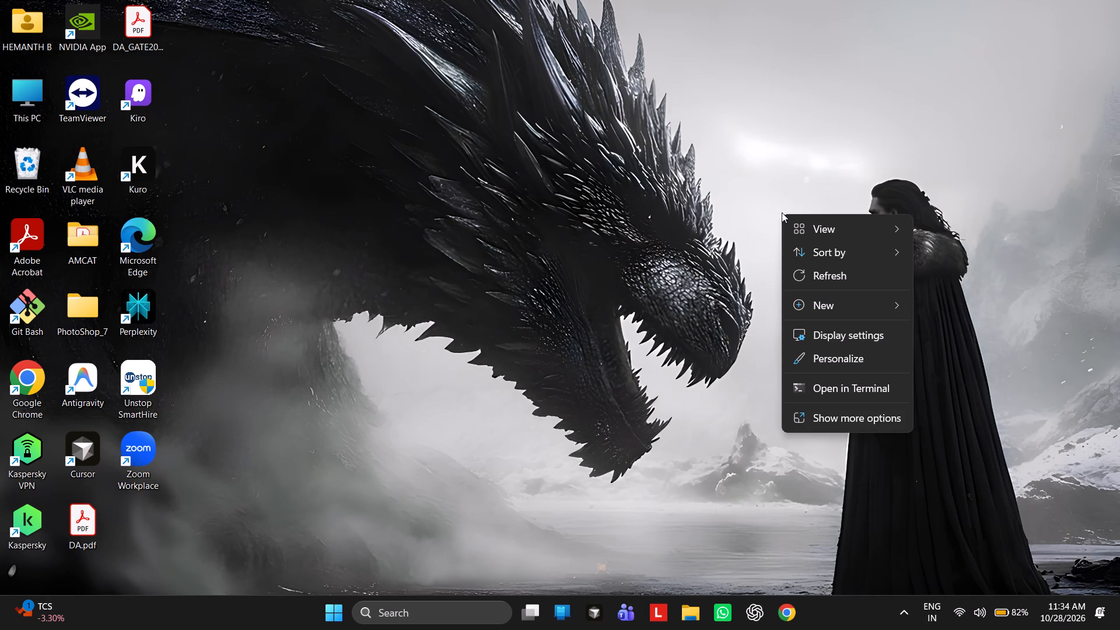
pyautogui.click(807, 279)
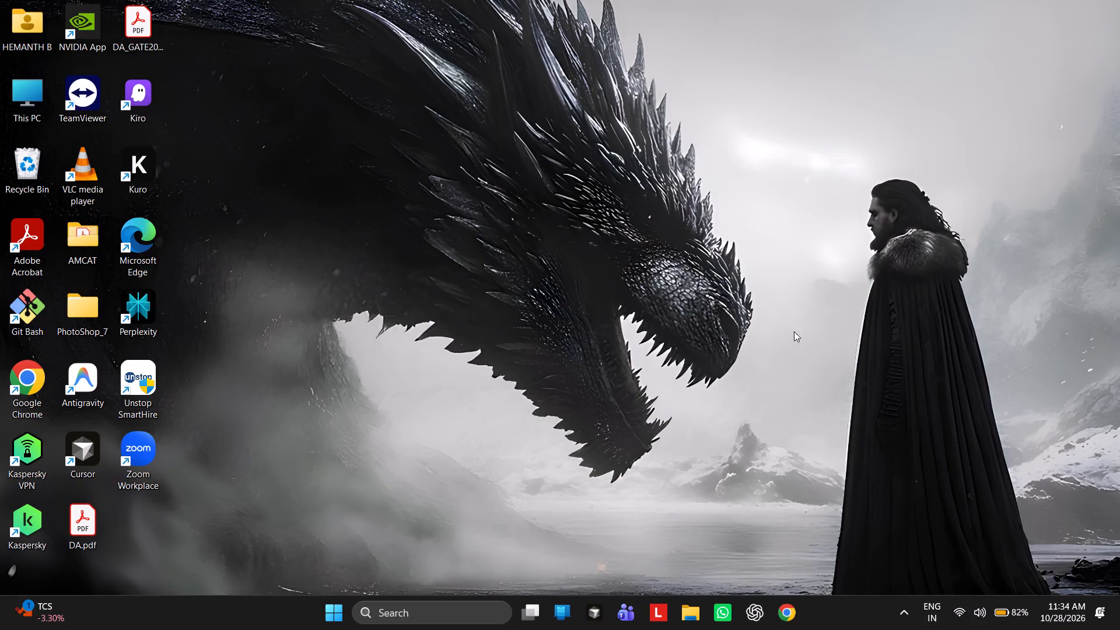
# Open a Google Chrome window and run a Google search for "gmai;" to find Gmail.
pyautogui.click(787, 601)
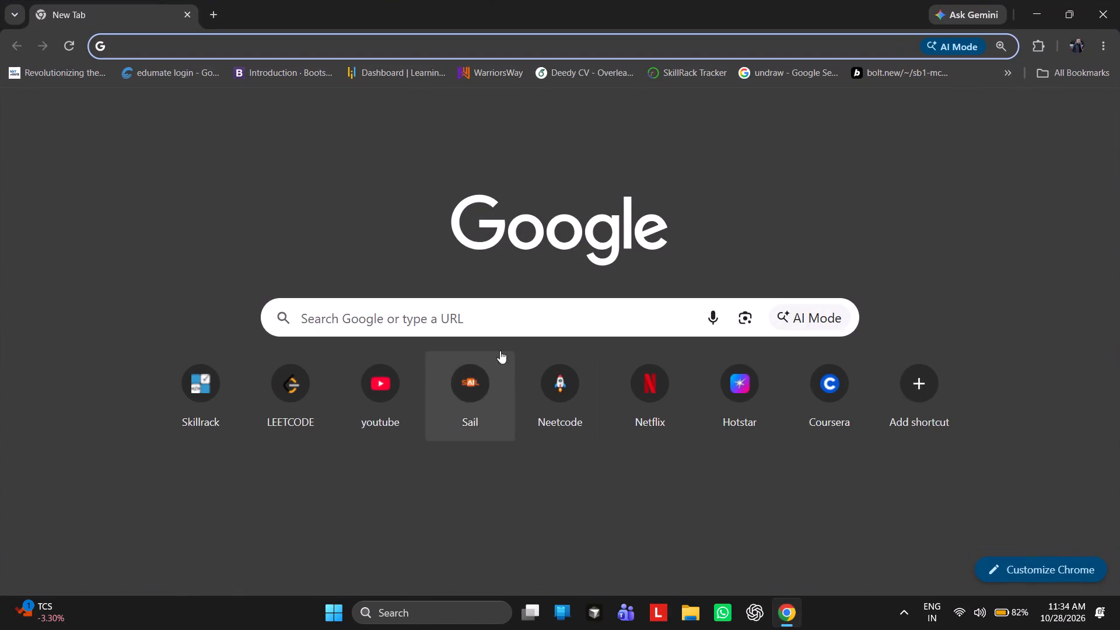
pyautogui.click(485, 311)
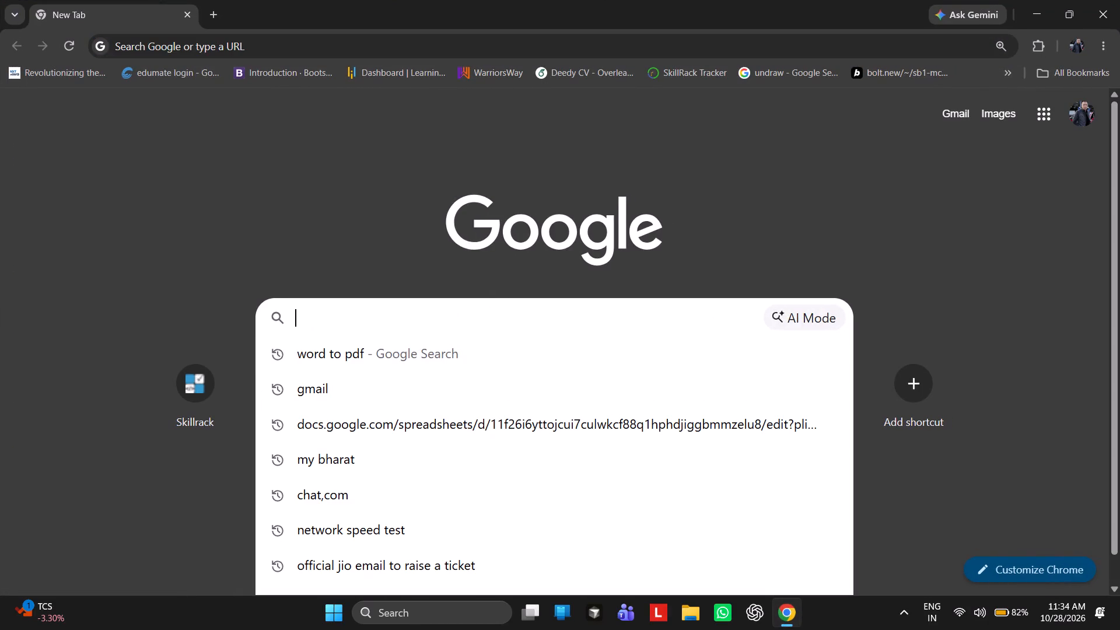
pyautogui.click(414, 318)
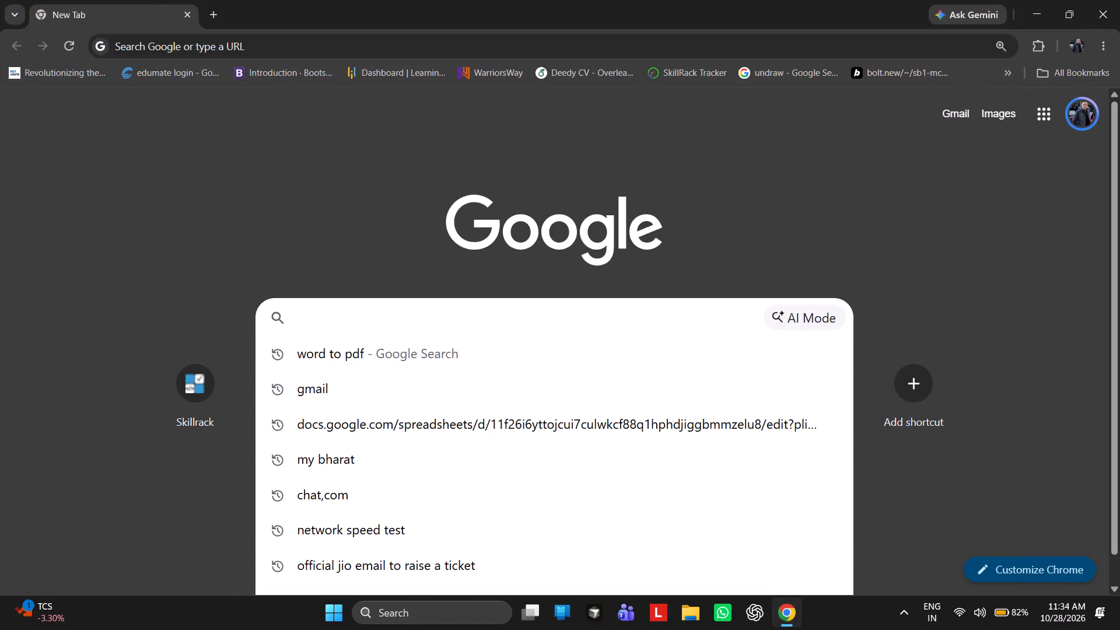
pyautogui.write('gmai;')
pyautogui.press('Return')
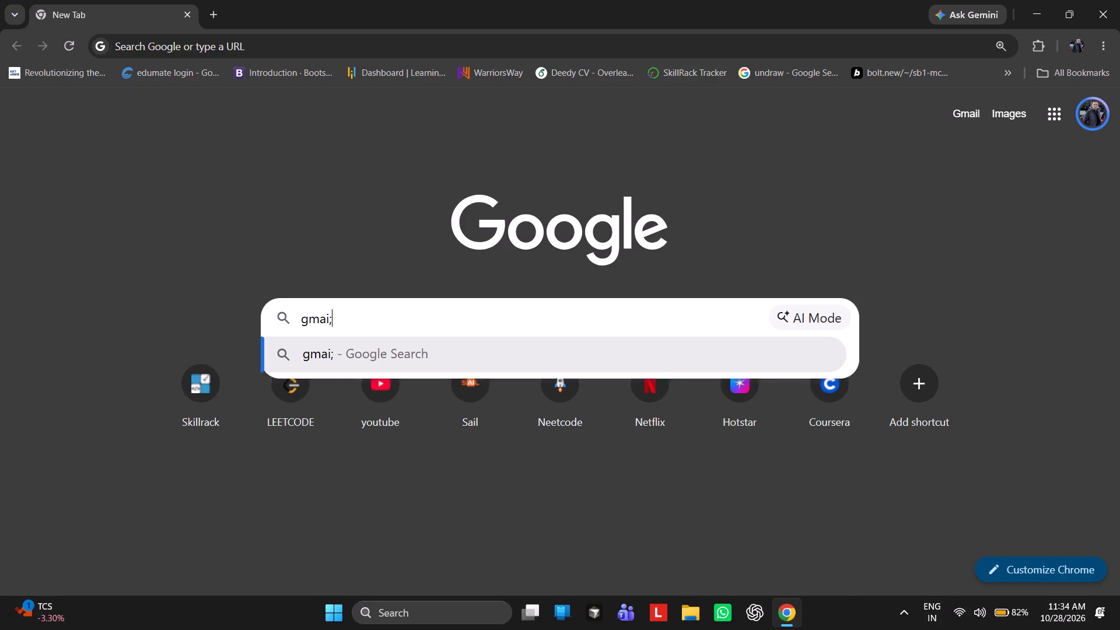
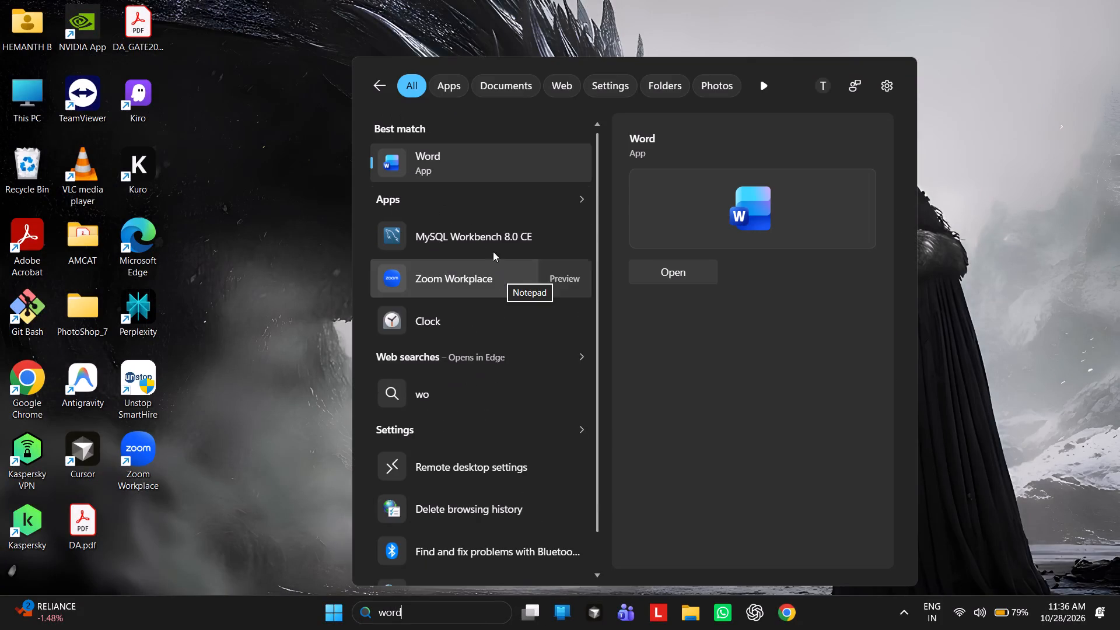
# Launch Microsoft Word from the search results and bring its window to the front.
pyautogui.click(461, 154)
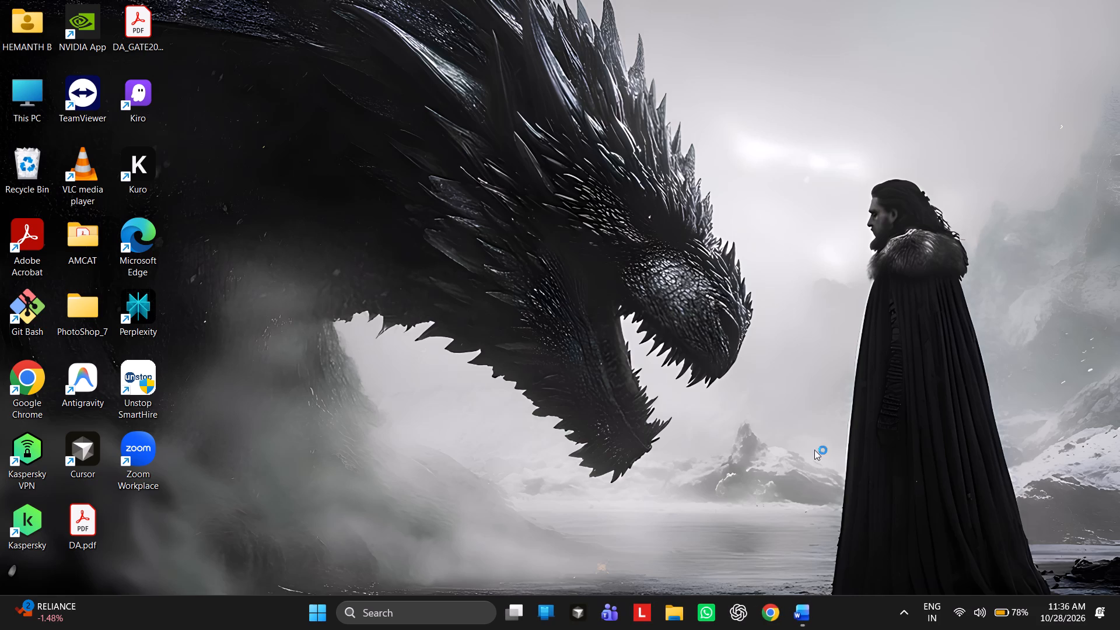
pyautogui.click(801, 605)
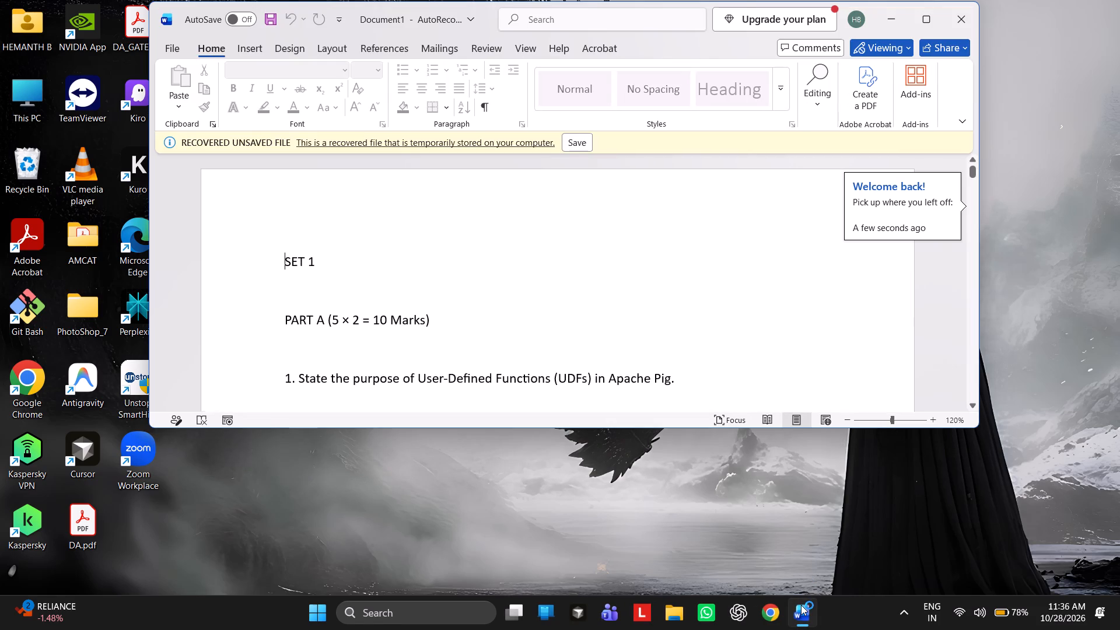
# Open the document "_SEC_Protype Design Lab-I_Report (mod).docx" from the Downloads folder.
pyautogui.click(166, 57)
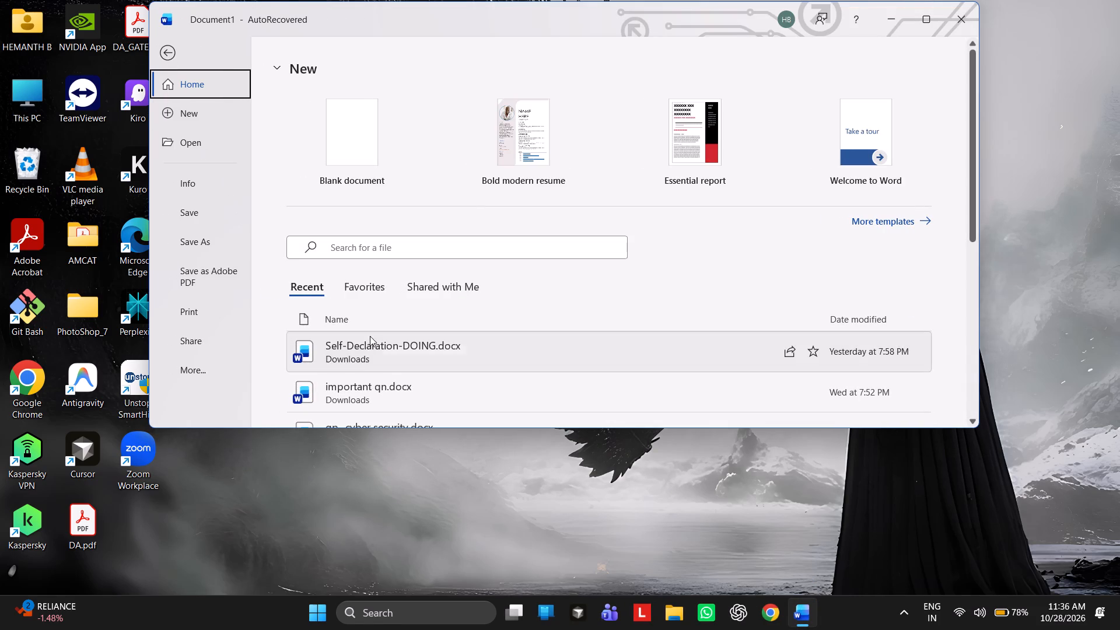
pyautogui.click(190, 139)
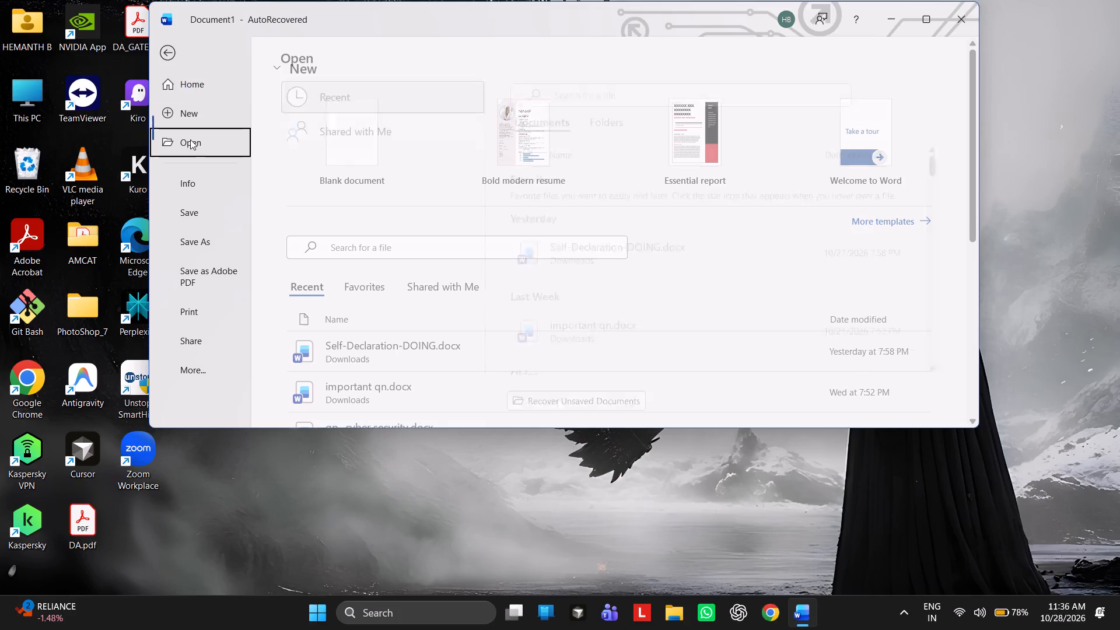
pyautogui.doubleClick(397, 267)
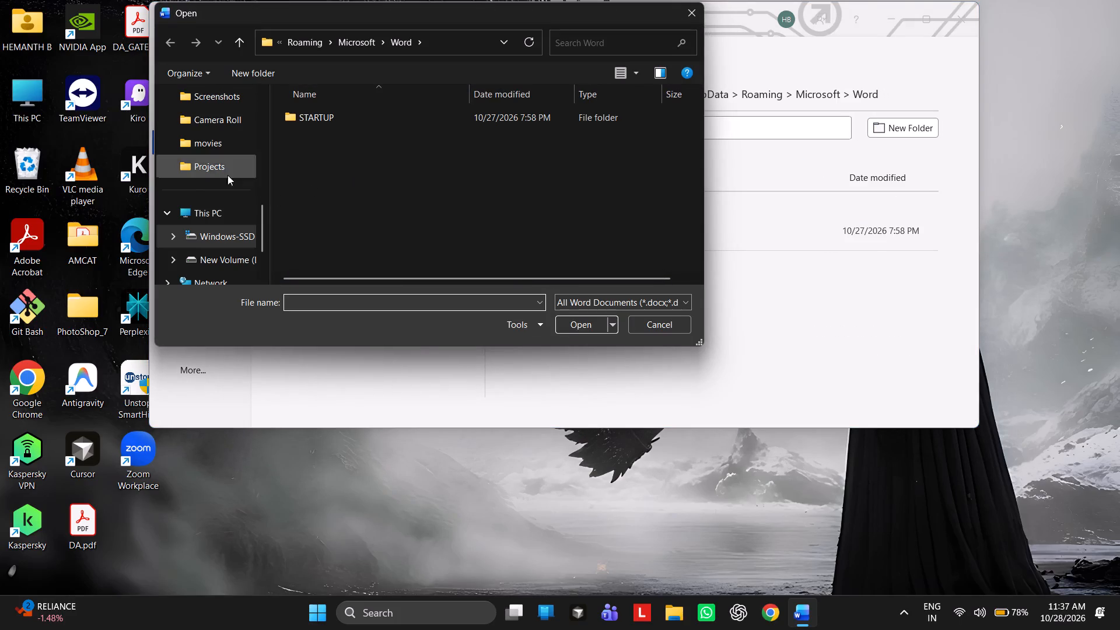
pyautogui.scroll(1, 205, 250)
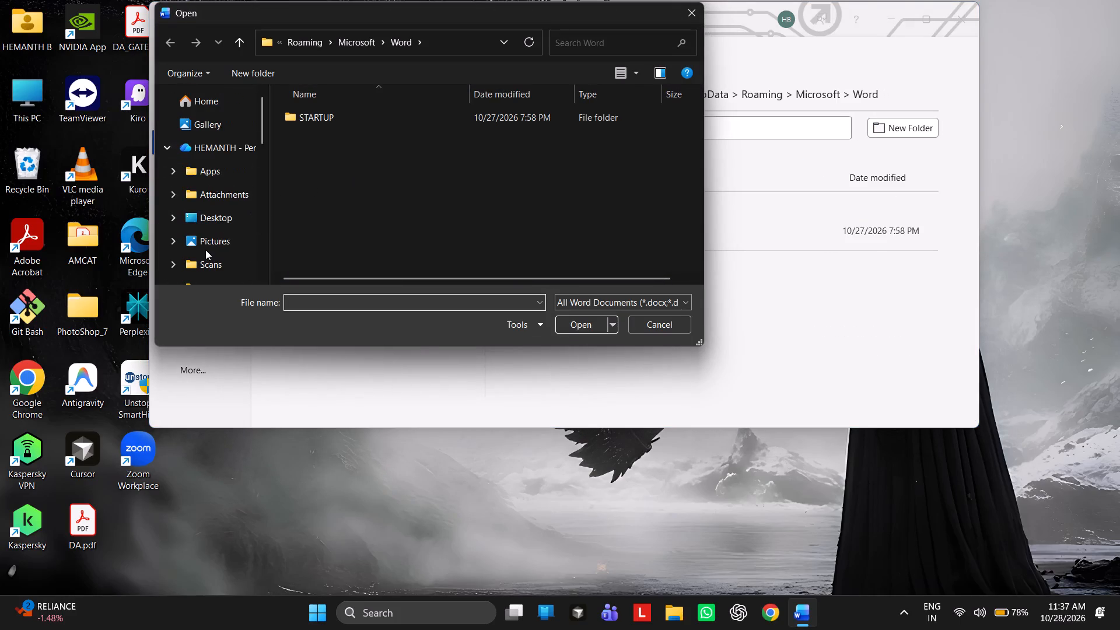
pyautogui.scroll(1, 225, 268)
pyautogui.scroll(3, 215, 215)
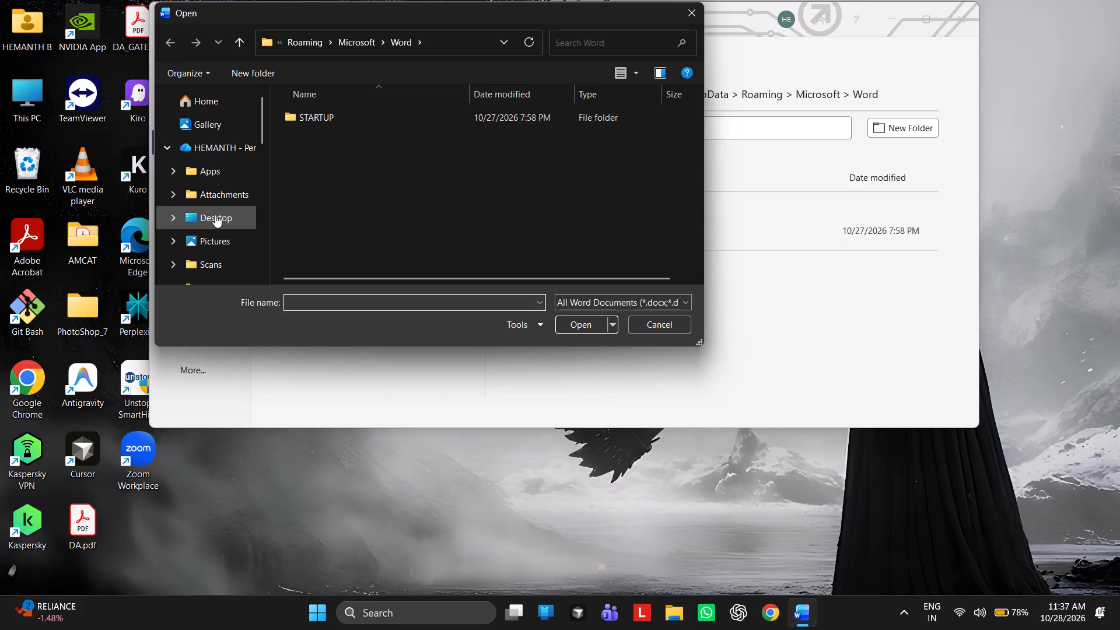
pyautogui.scroll(-1, 220, 191)
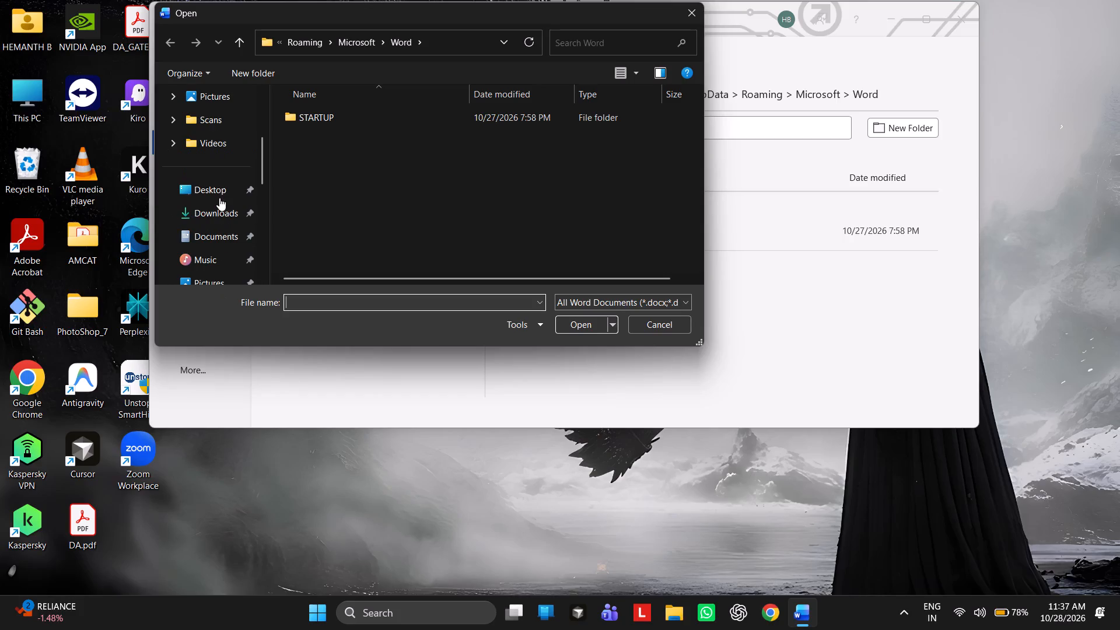
pyautogui.click(218, 204)
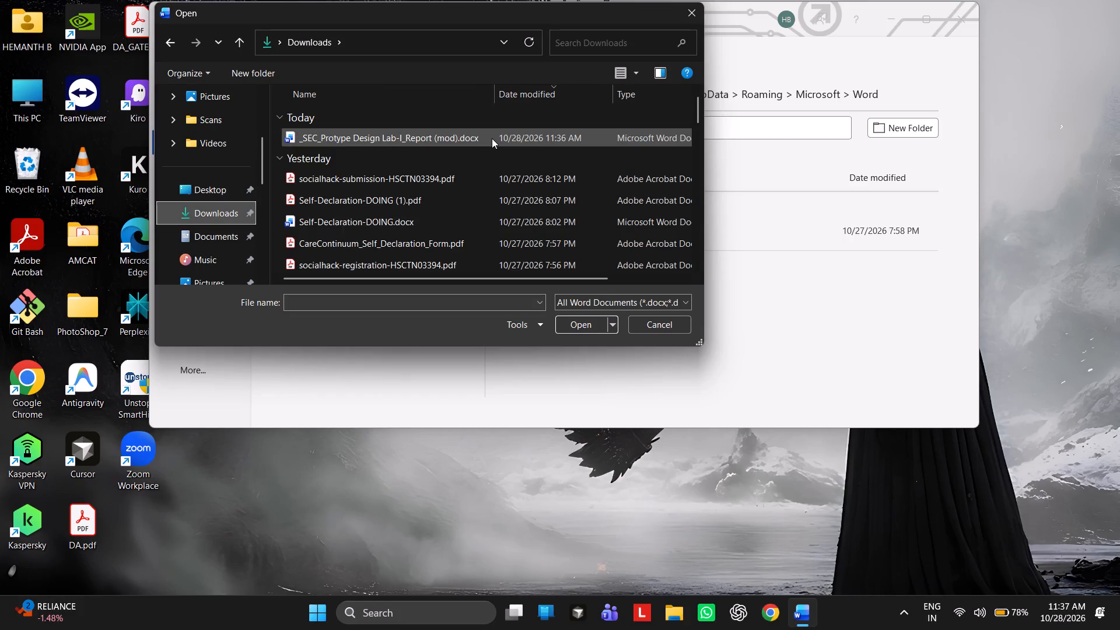
pyautogui.doubleClick(492, 138)
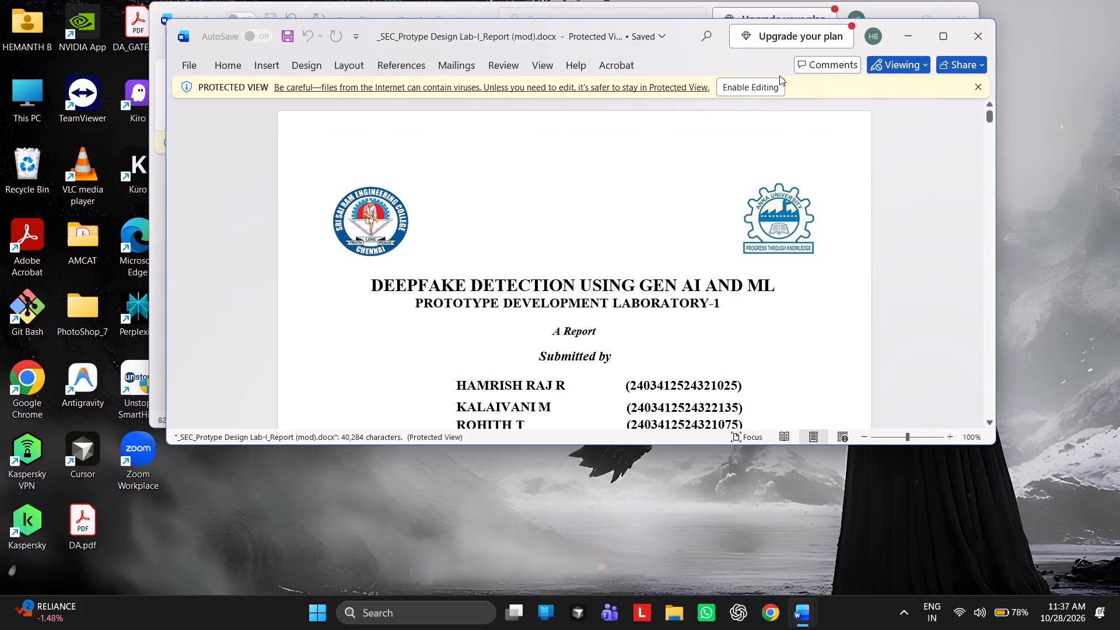
# Maximize the _SEC_Protype Design Lab-I_Report (mod).docx window and take the document out of Protected View to allow editing.
pyautogui.click(933, 29)
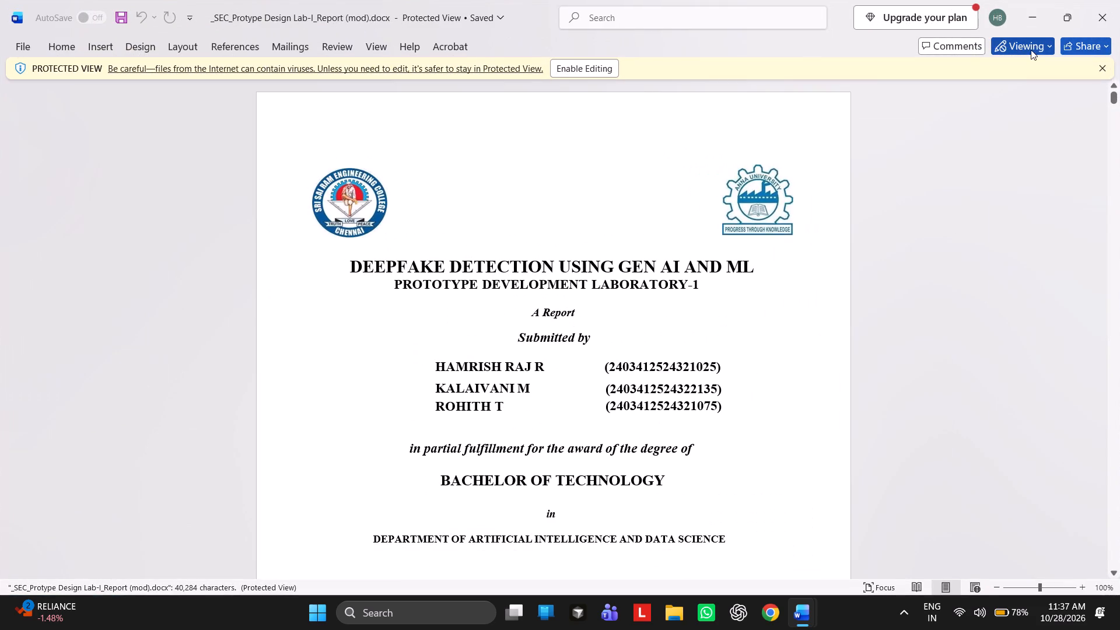
pyautogui.click(1046, 47)
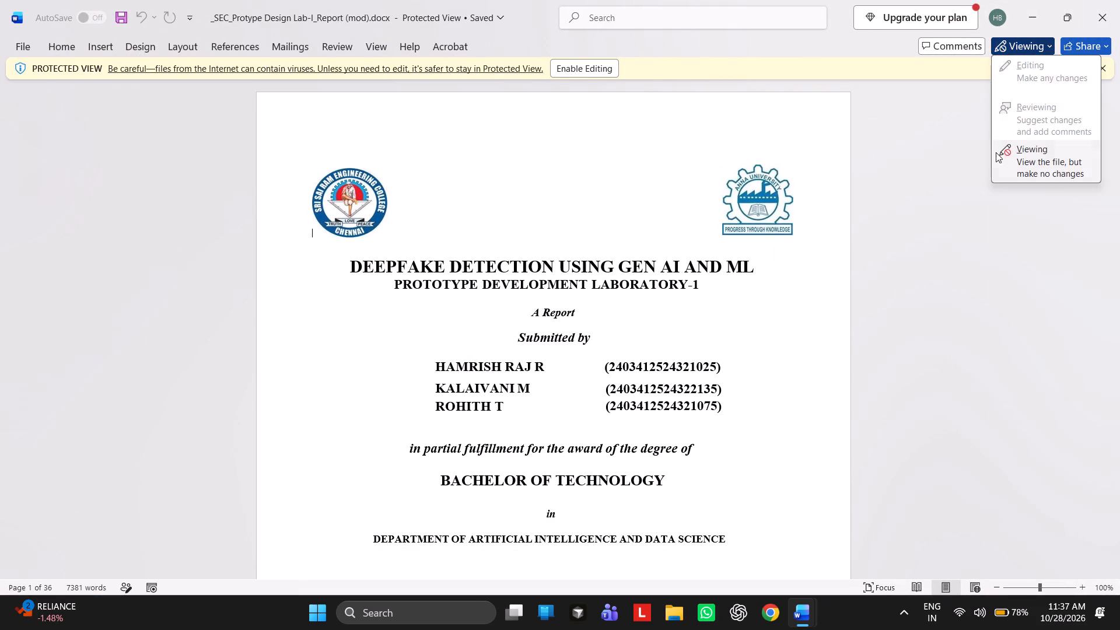
pyautogui.click(1026, 75)
pyautogui.click(950, 118)
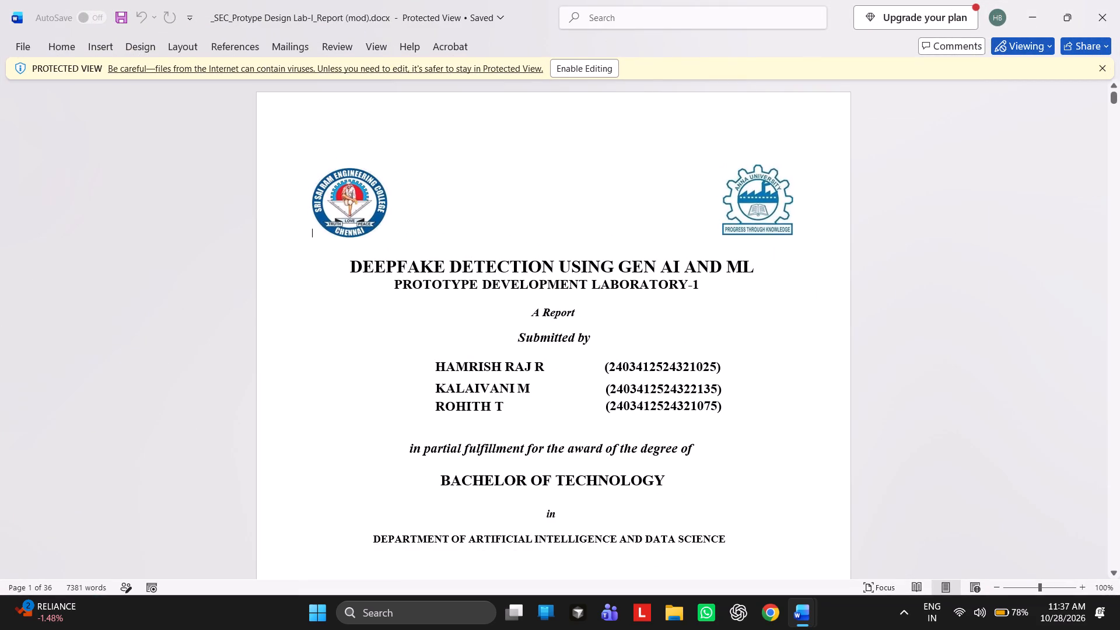
pyautogui.click(567, 66)
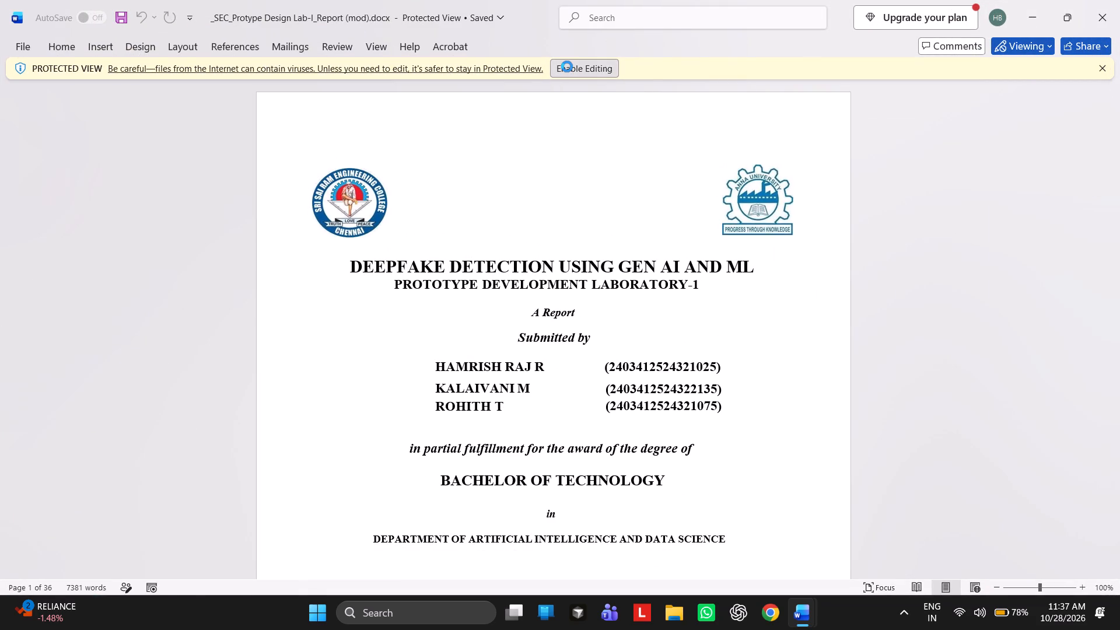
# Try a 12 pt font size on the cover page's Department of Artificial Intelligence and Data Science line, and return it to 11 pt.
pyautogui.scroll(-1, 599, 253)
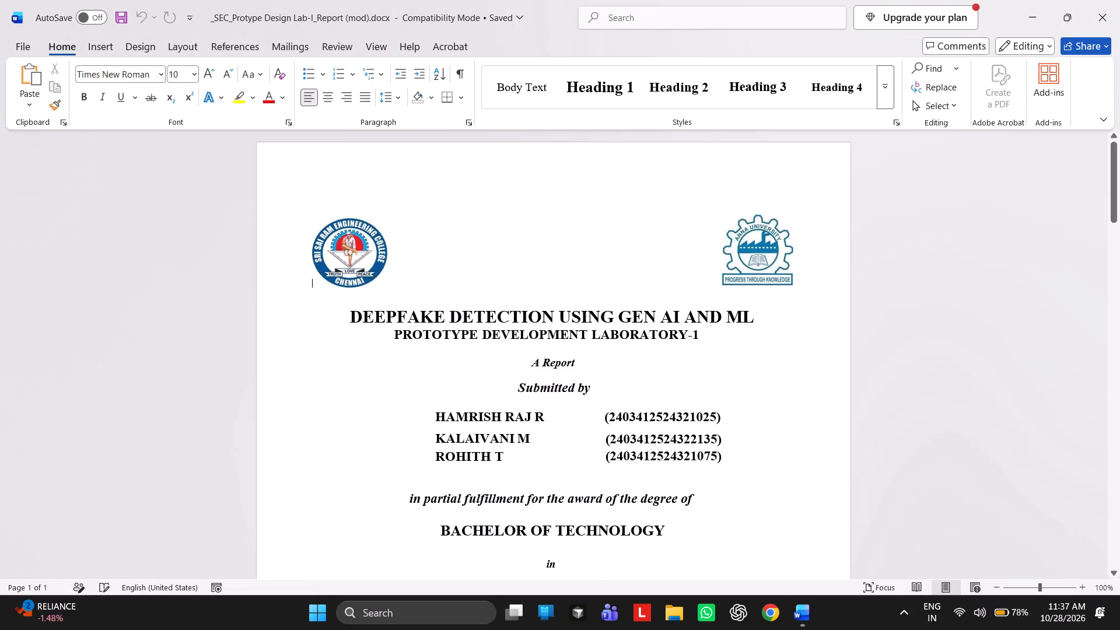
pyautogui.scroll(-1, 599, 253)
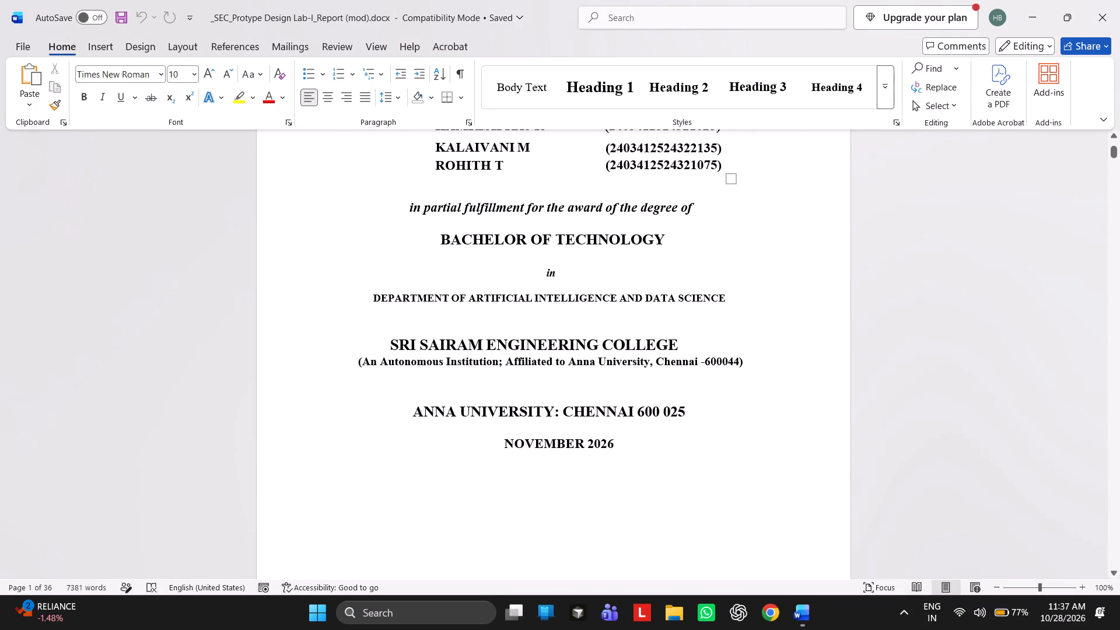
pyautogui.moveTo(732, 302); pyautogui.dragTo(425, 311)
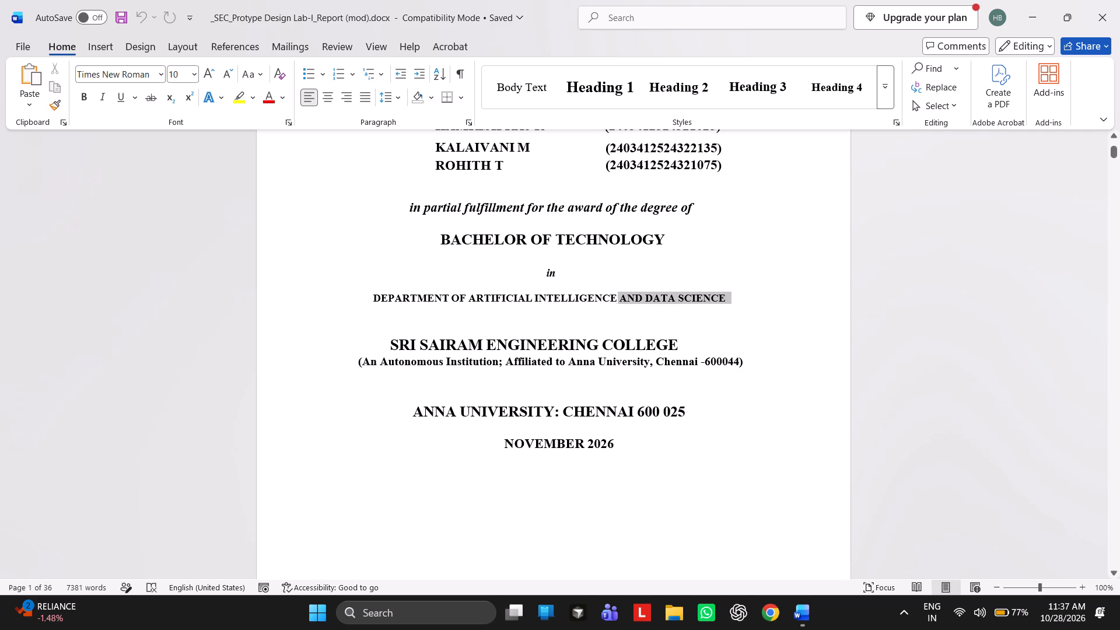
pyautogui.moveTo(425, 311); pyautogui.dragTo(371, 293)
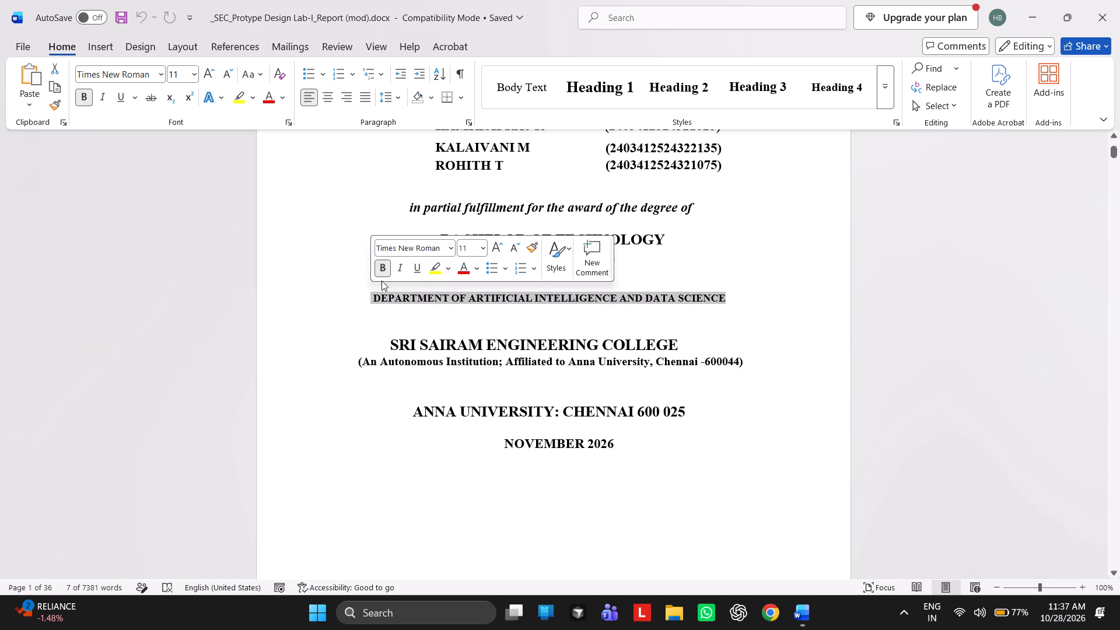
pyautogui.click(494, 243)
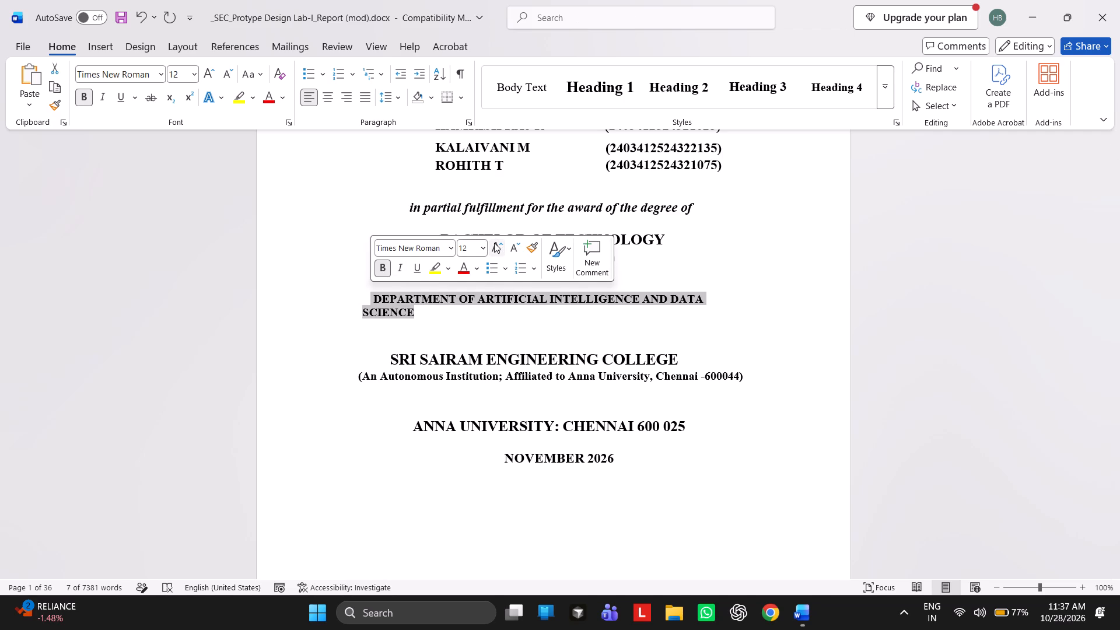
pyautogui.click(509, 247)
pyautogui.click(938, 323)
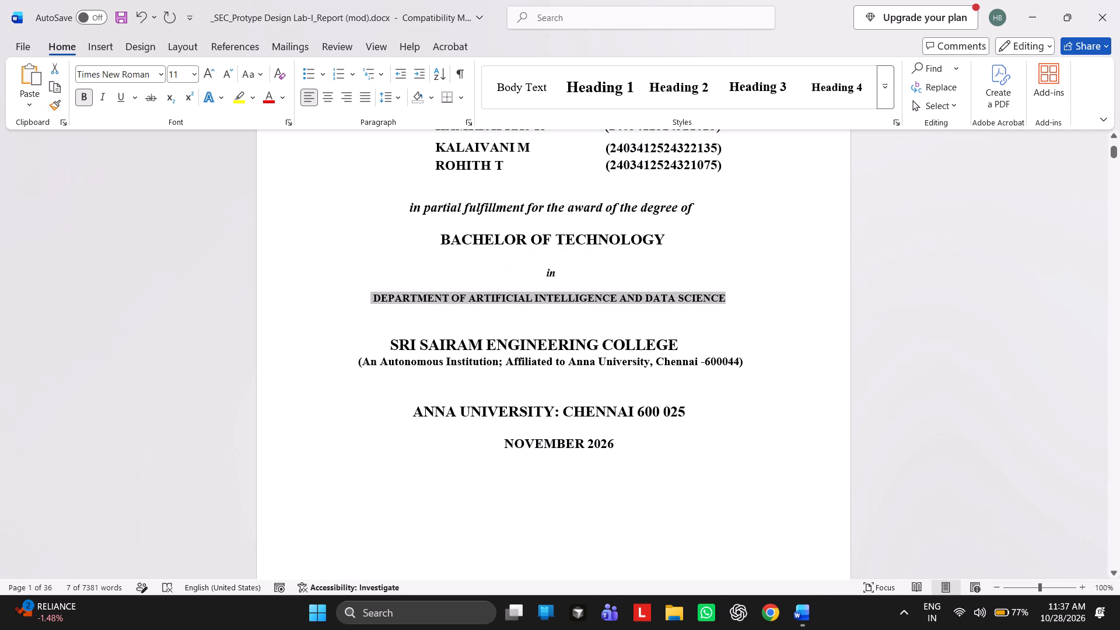
# Read through the report from the certificate page and table of contents through the chapters to the References section.
pyautogui.scroll(-3, 938, 323)
pyautogui.hscroll(2, 938, 323)
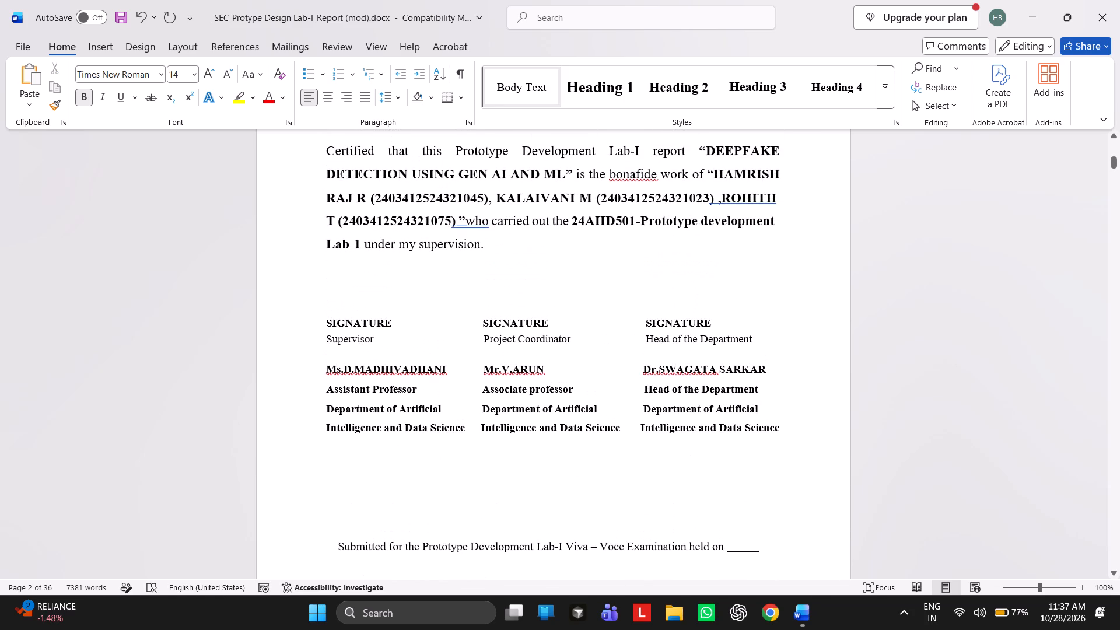
pyautogui.hscroll(1, 938, 323)
pyautogui.scroll(-1, 938, 323)
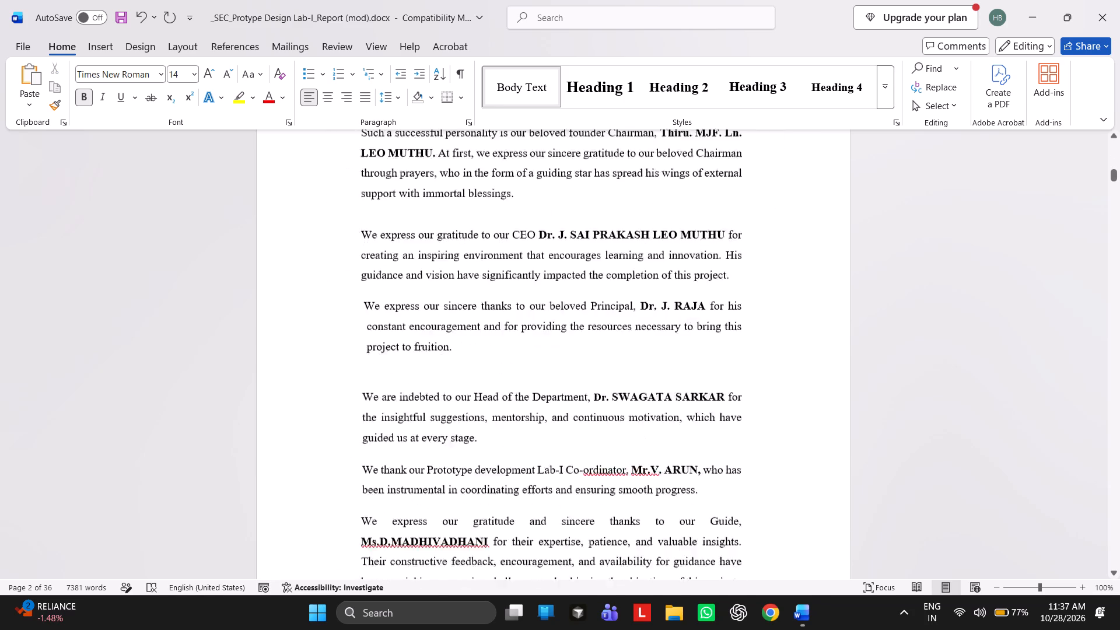
pyautogui.scroll(-4, 938, 323)
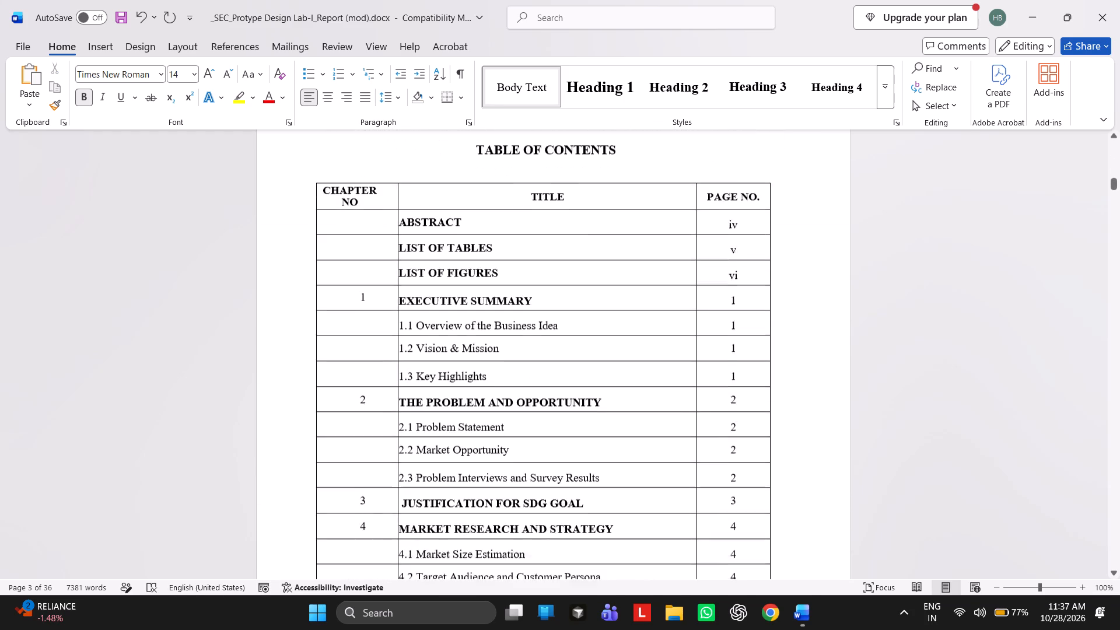
pyautogui.scroll(-13, 938, 323)
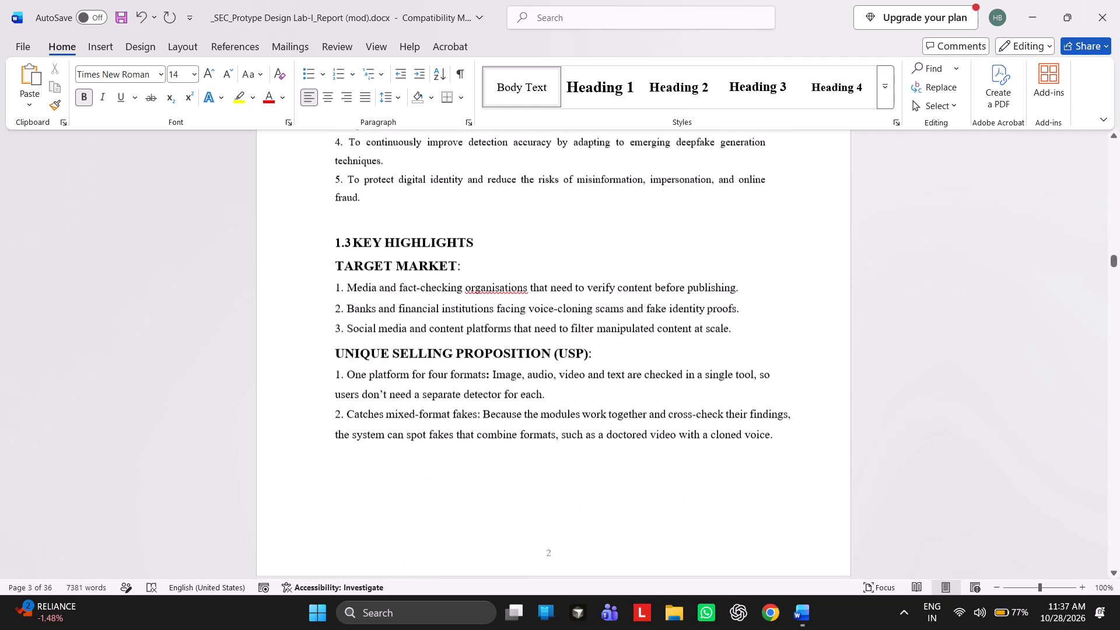
pyautogui.scroll(-9, 938, 323)
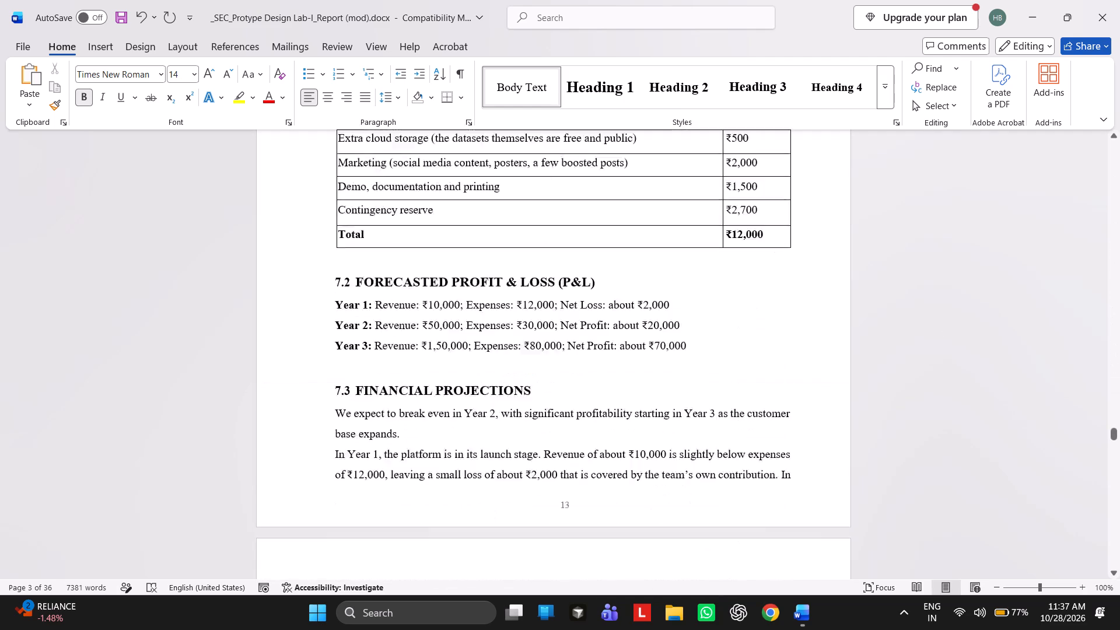
pyautogui.scroll(-3, 938, 323)
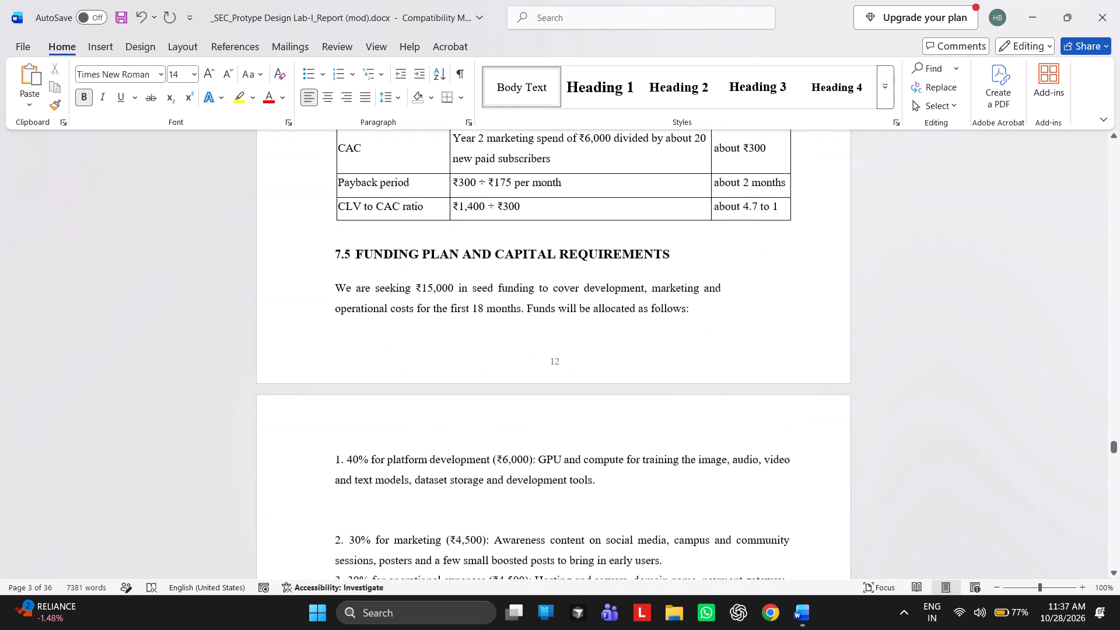
pyautogui.scroll(-4, 938, 323)
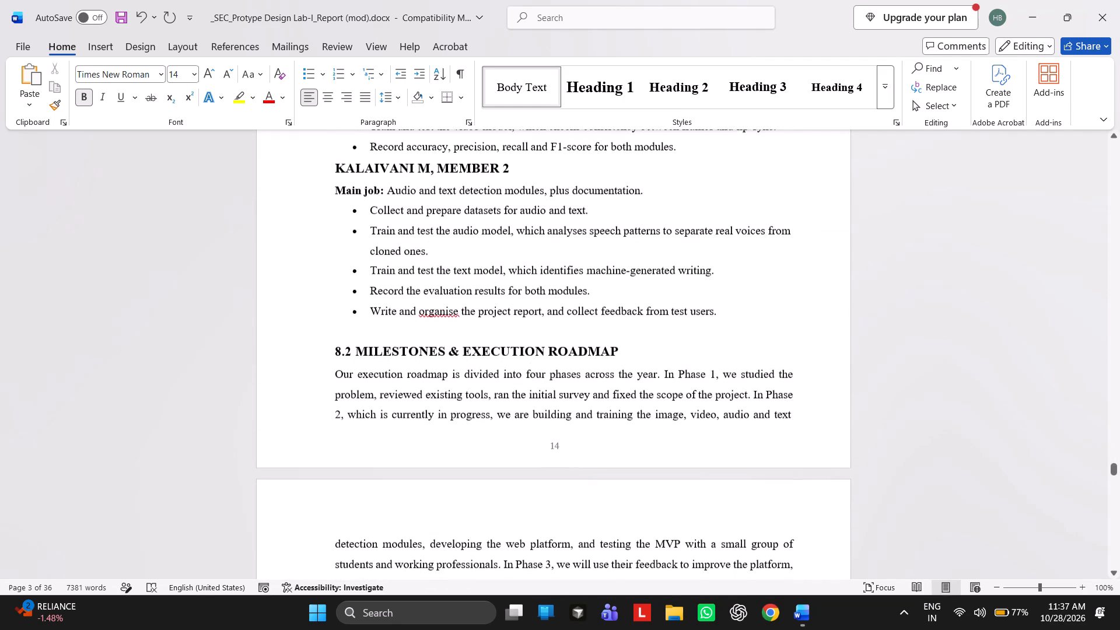
pyautogui.hscroll(1, 938, 323)
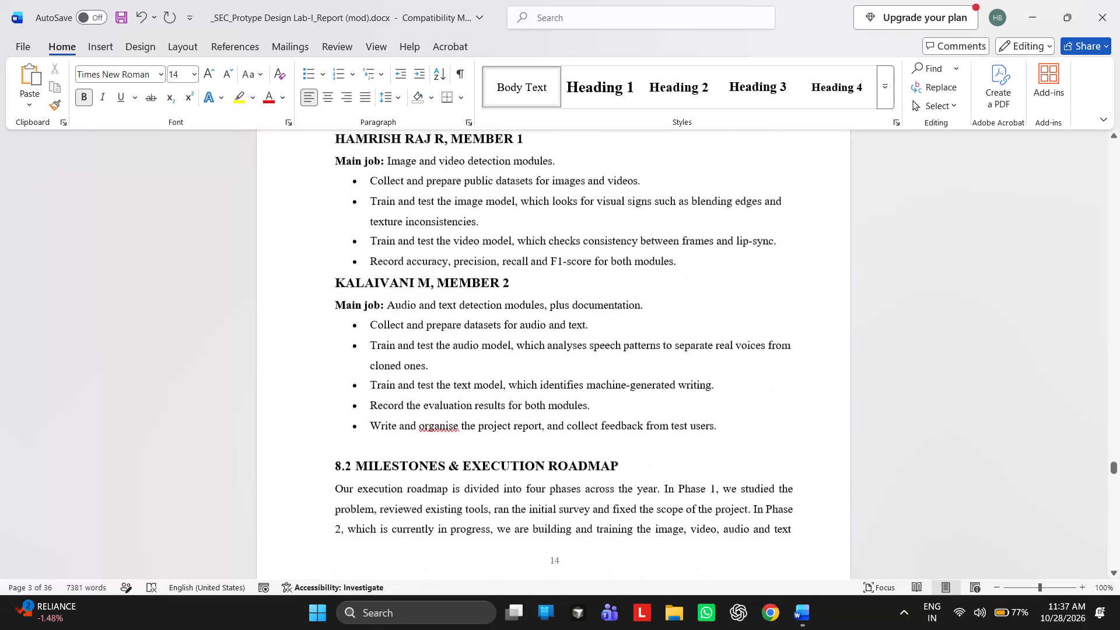
pyautogui.scroll(-5, 938, 323)
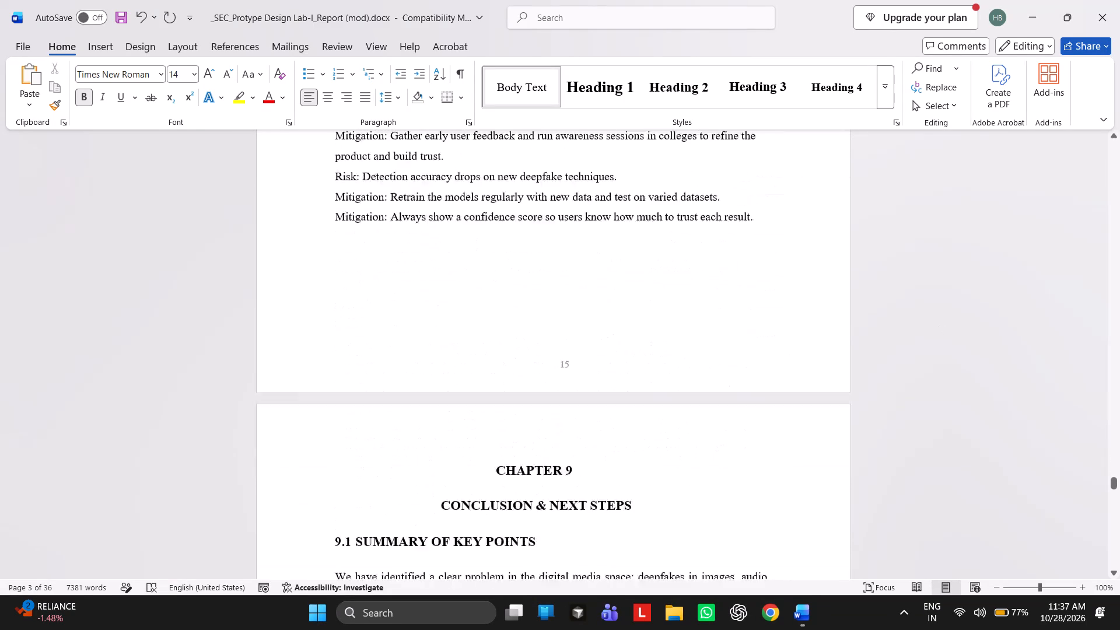
pyautogui.scroll(-5, 938, 323)
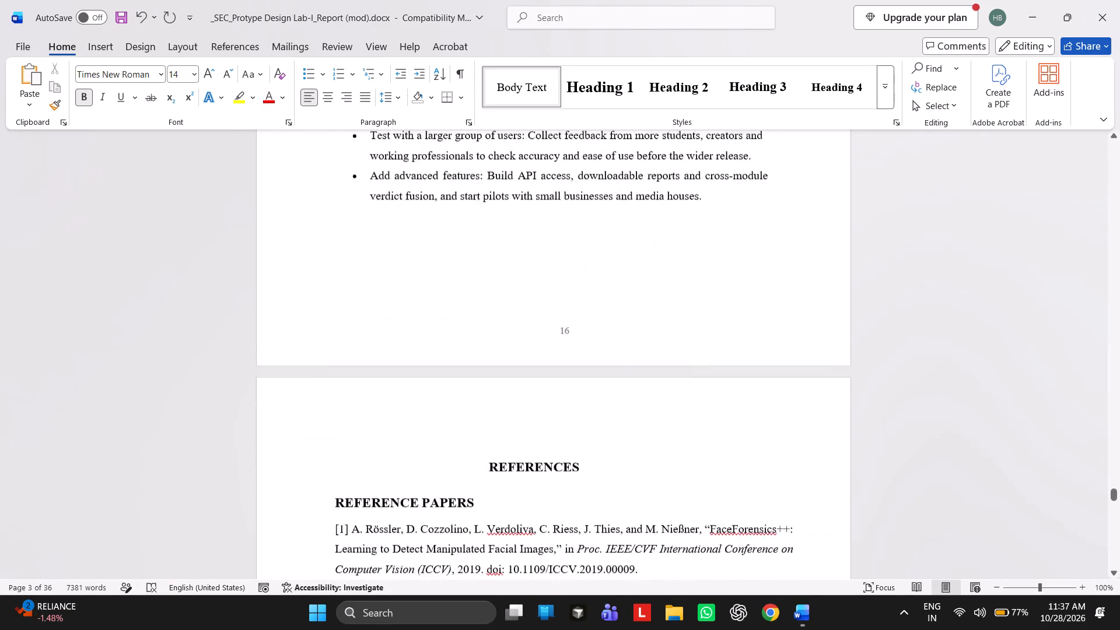
# Review the report backwards from Chapter 9's conclusion through sections 8.3 and 8.2 to the funding allocation list under section 7.5.
pyautogui.scroll(4, 938, 323)
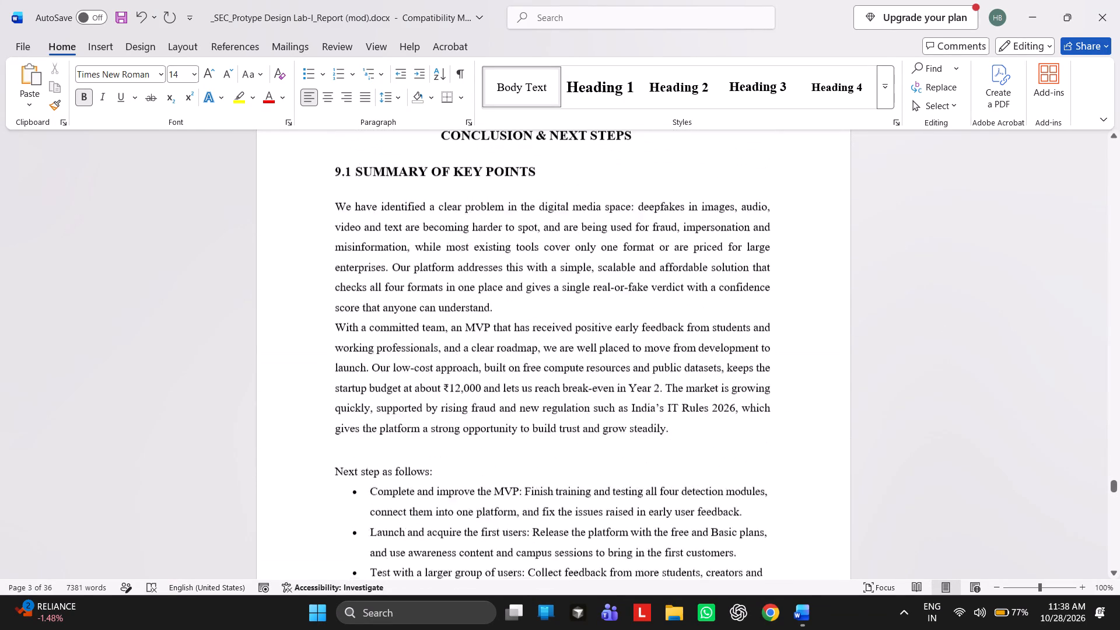
pyautogui.scroll(2, 938, 323)
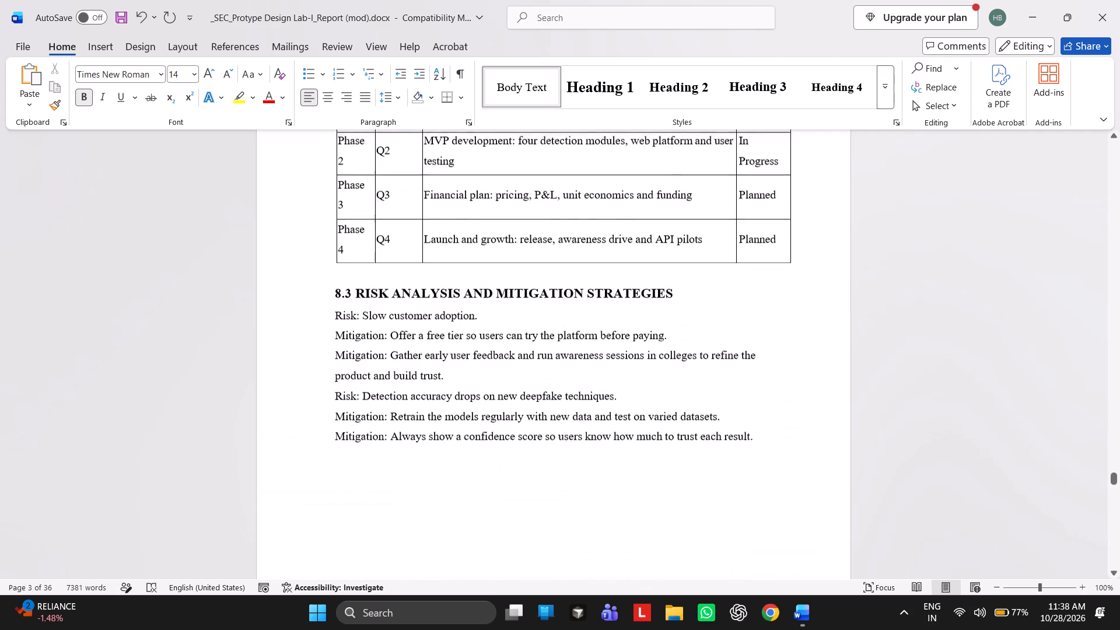
pyautogui.scroll(2, 938, 323)
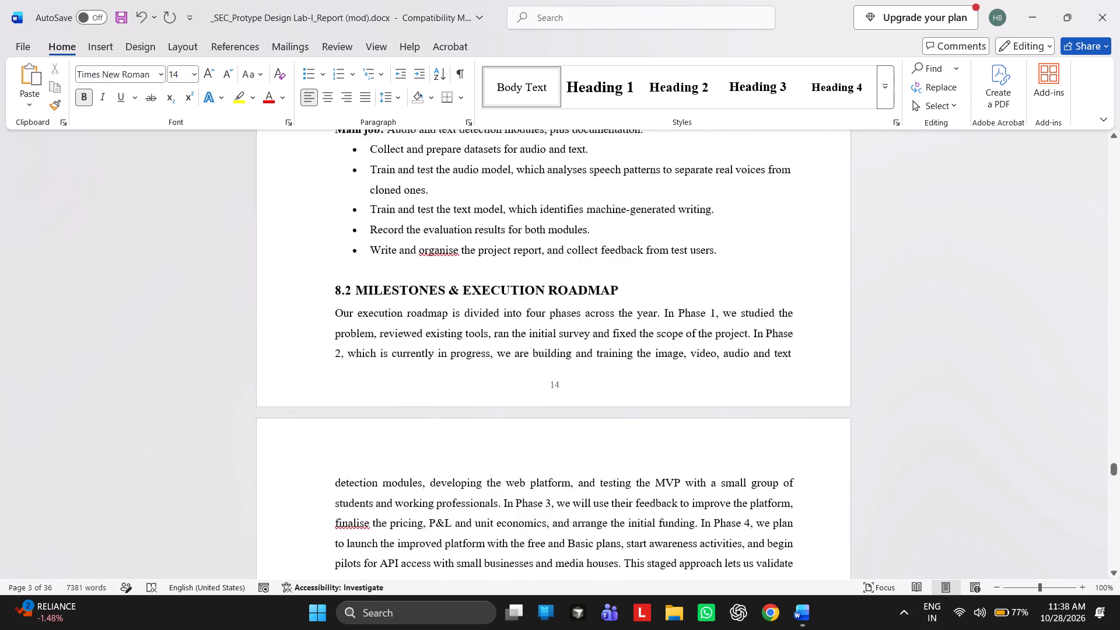
pyautogui.scroll(3, 938, 323)
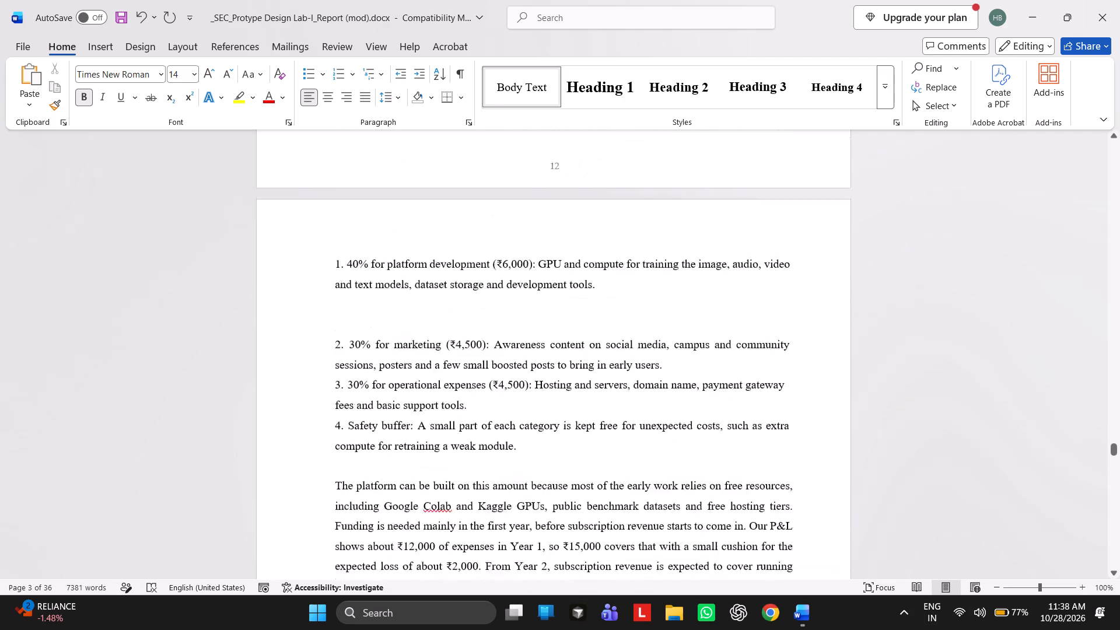
pyautogui.scroll(2, 938, 323)
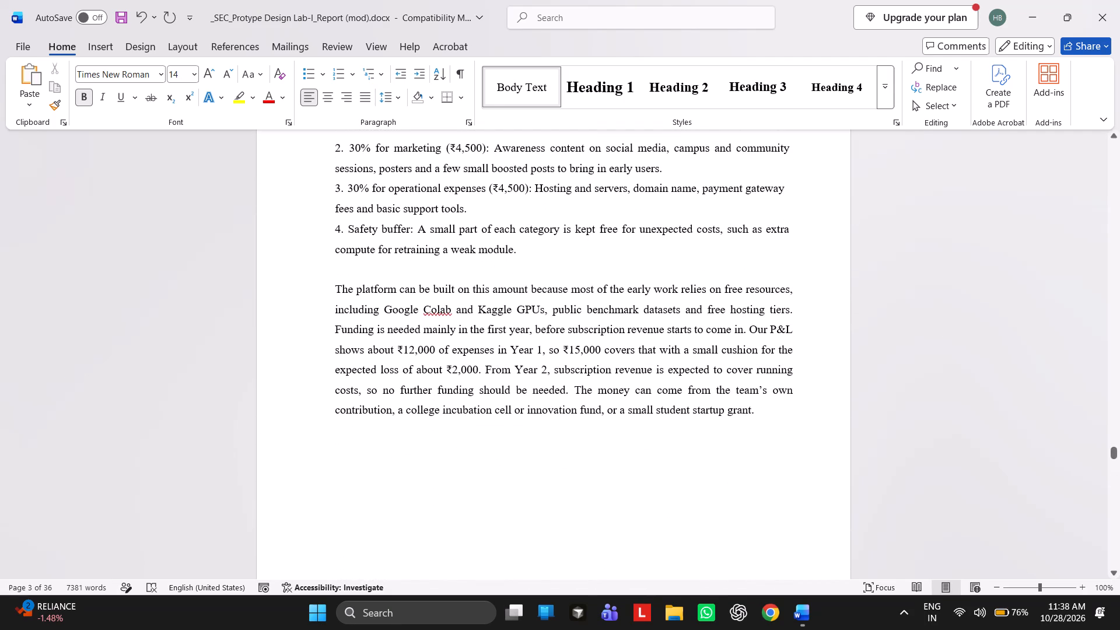
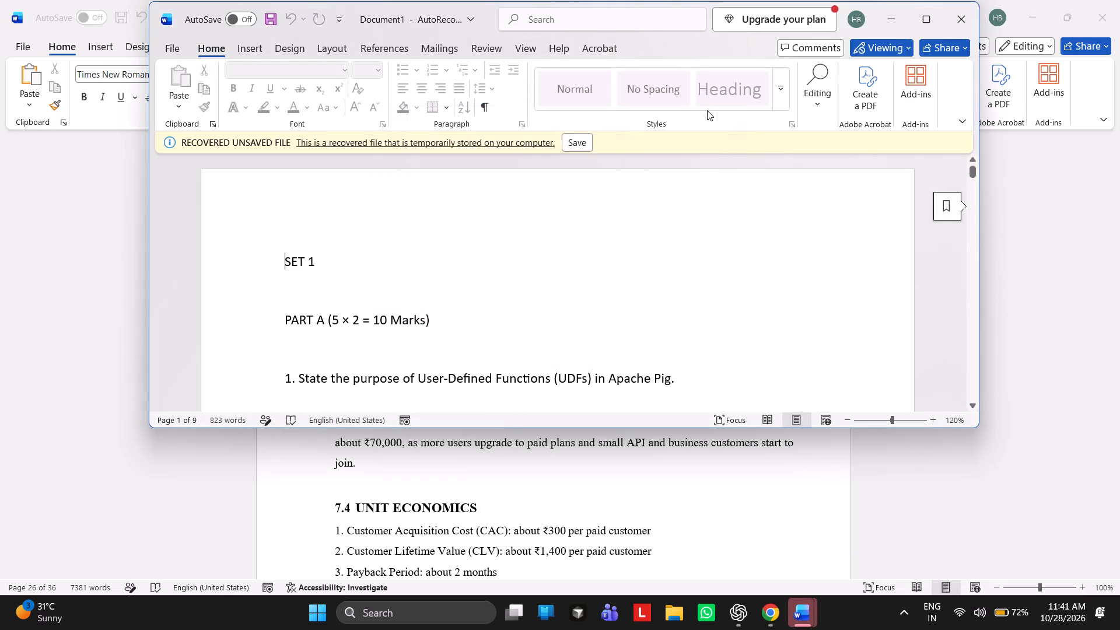
pyautogui.click(949, 11)
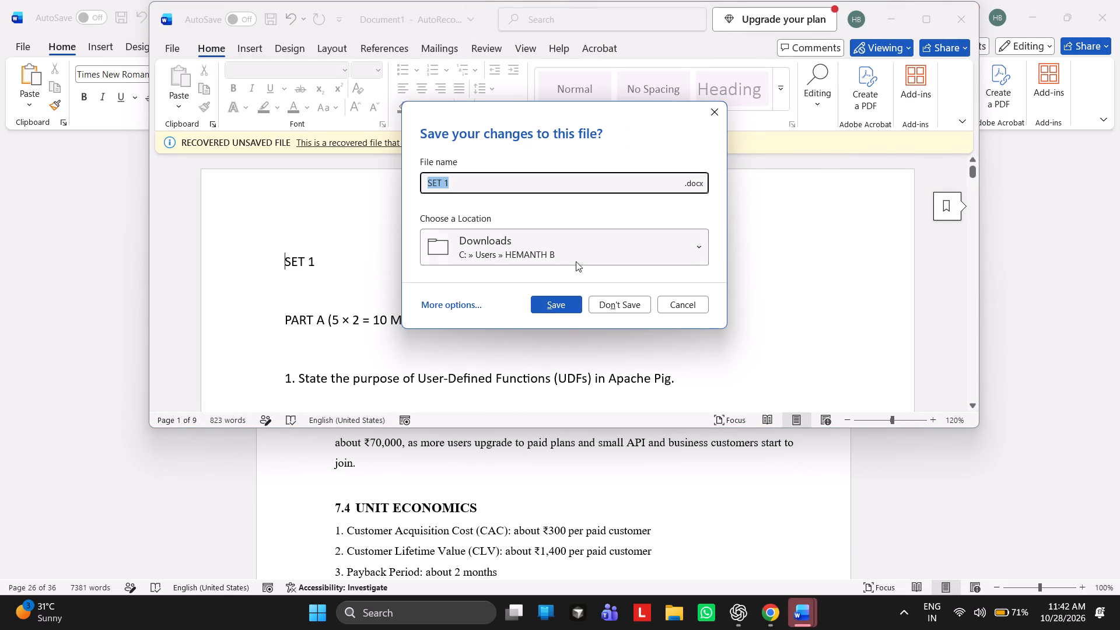
pyautogui.click(562, 310)
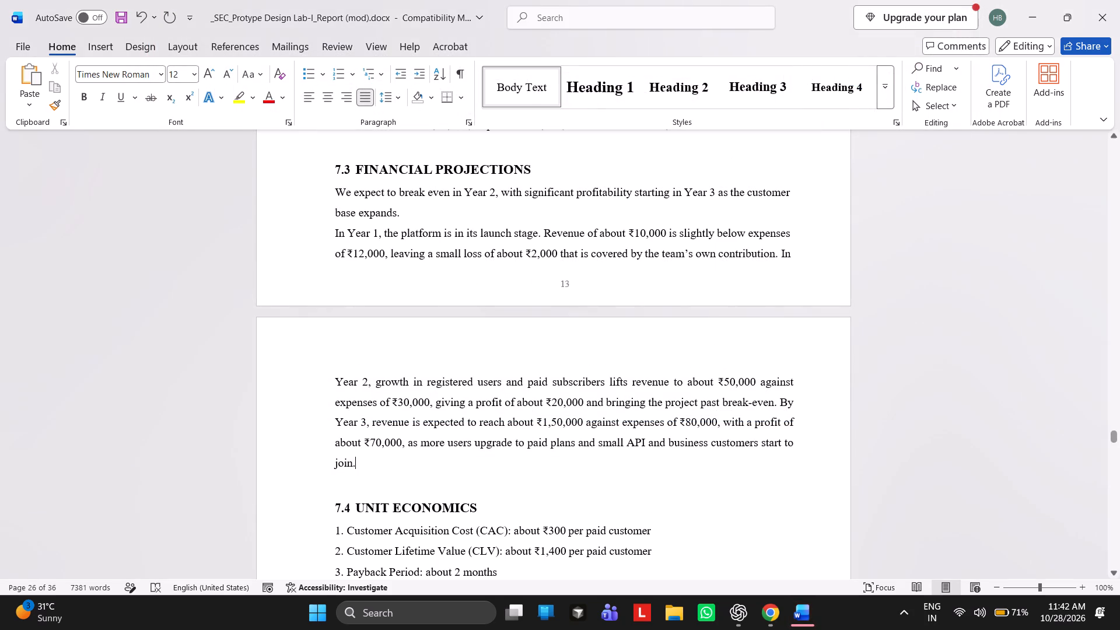
# Paste the copied financial sustainability paragraph as a new paragraph at the end of section 7.3 Financial Projections.
pyautogui.scroll(-1, 432, 370)
pyautogui.scroll(1, 443, 430)
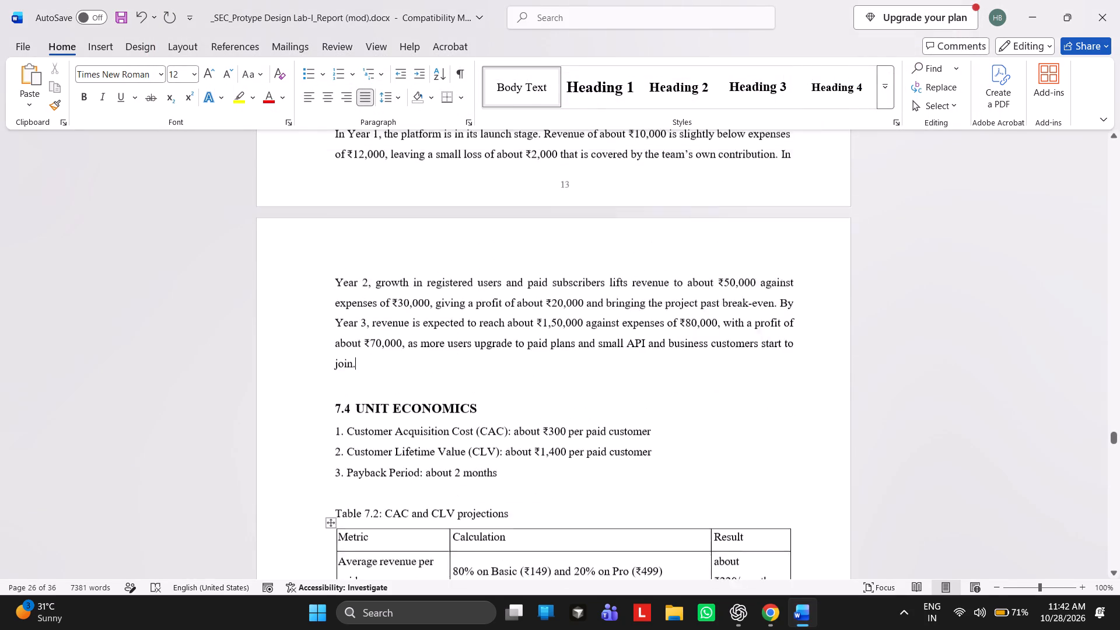
pyautogui.scroll(1, 443, 430)
pyautogui.press('Return')
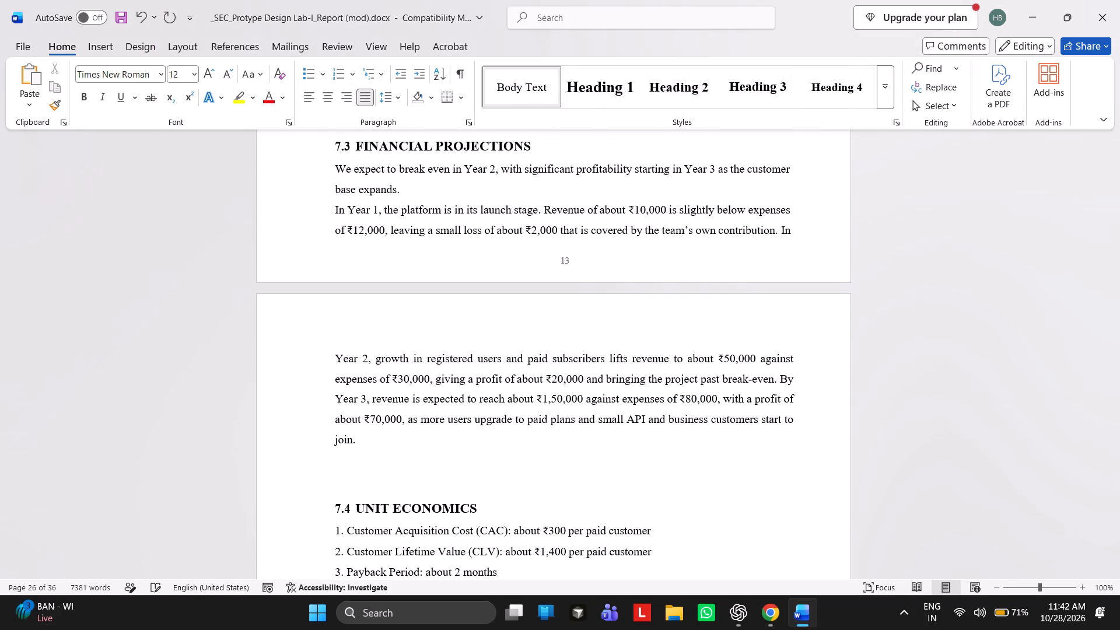
pyautogui.hotkey('ctrl', 'v')
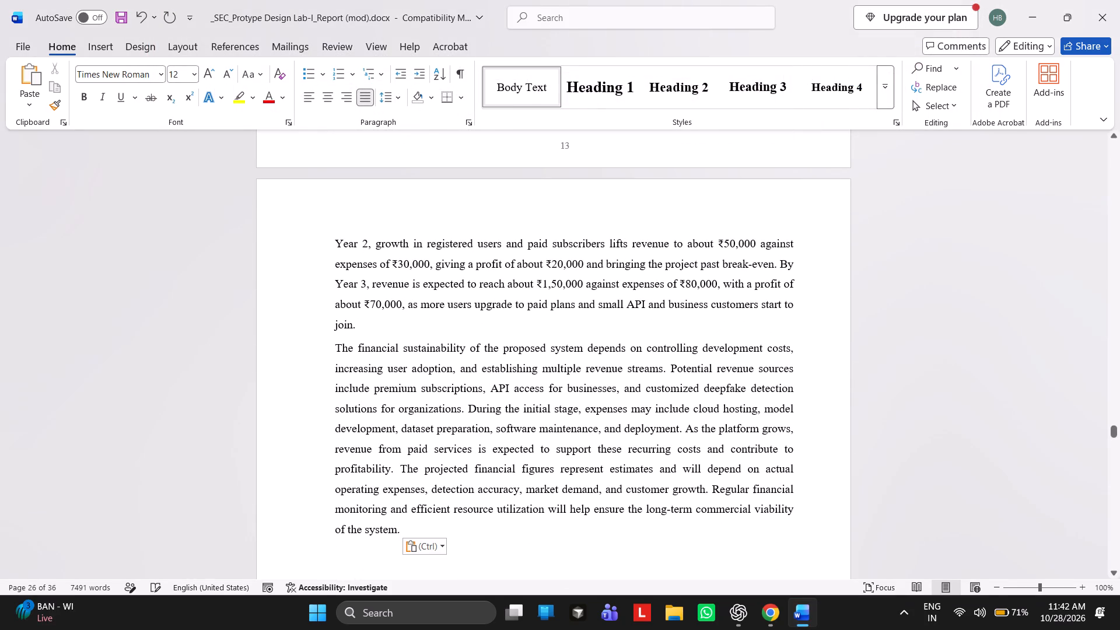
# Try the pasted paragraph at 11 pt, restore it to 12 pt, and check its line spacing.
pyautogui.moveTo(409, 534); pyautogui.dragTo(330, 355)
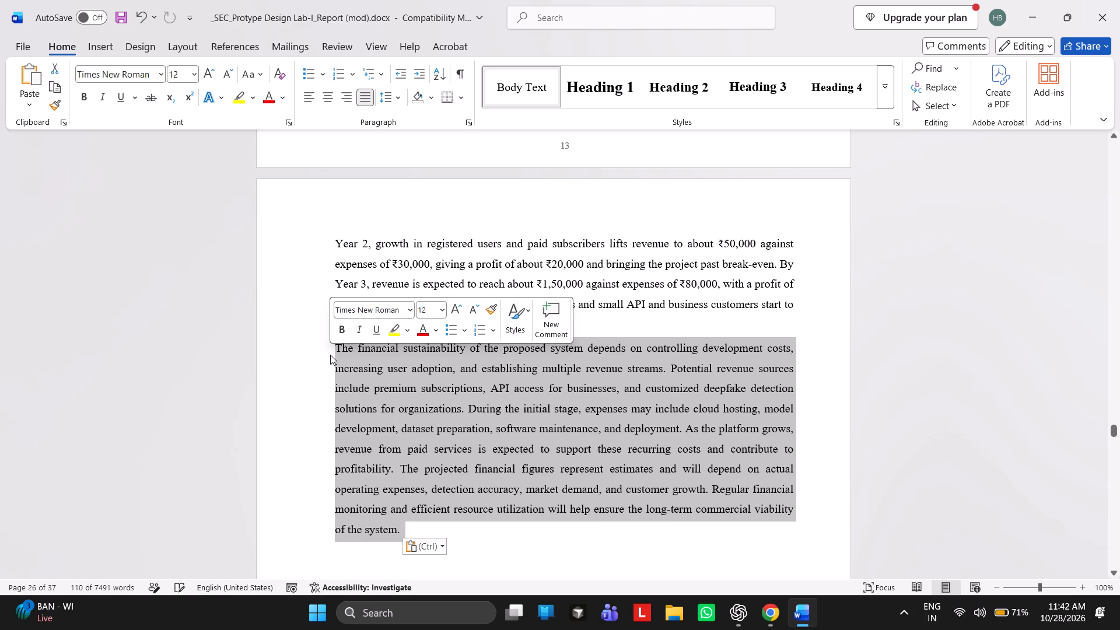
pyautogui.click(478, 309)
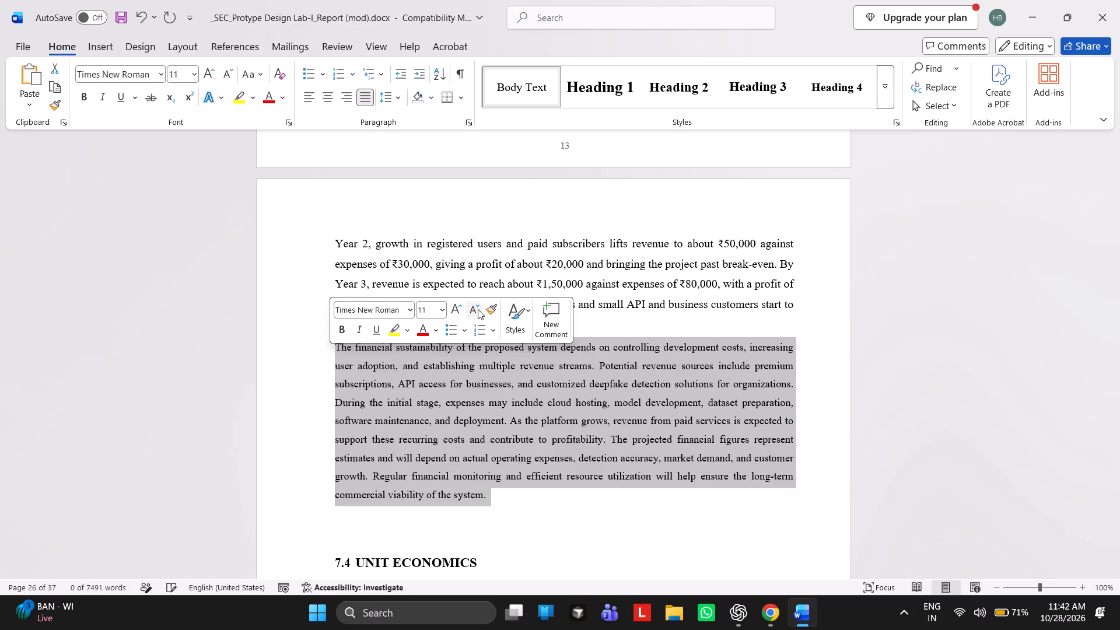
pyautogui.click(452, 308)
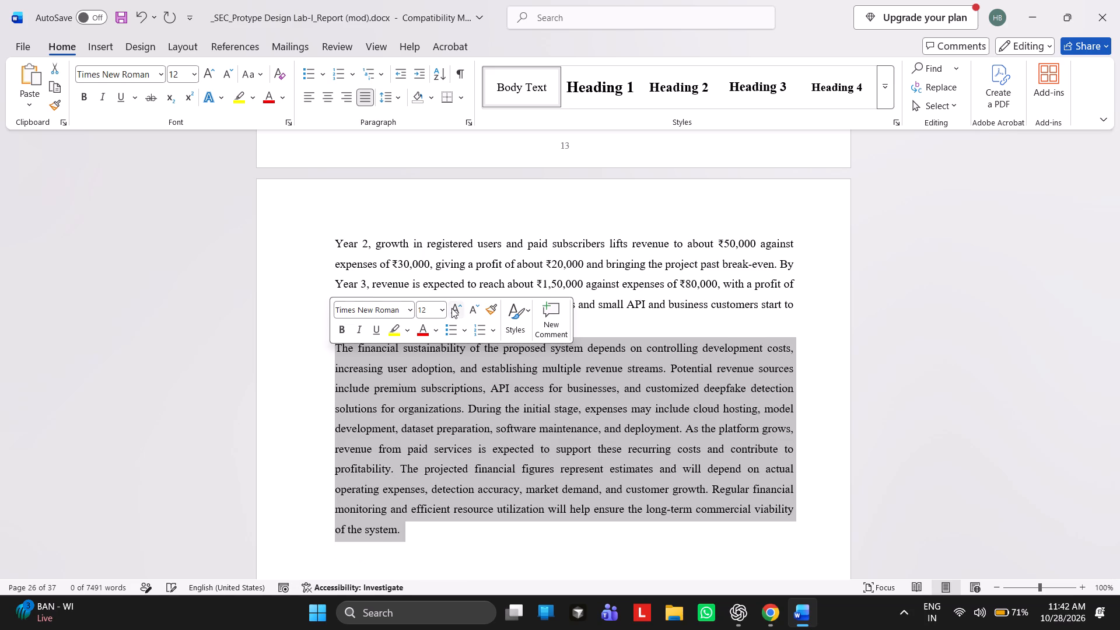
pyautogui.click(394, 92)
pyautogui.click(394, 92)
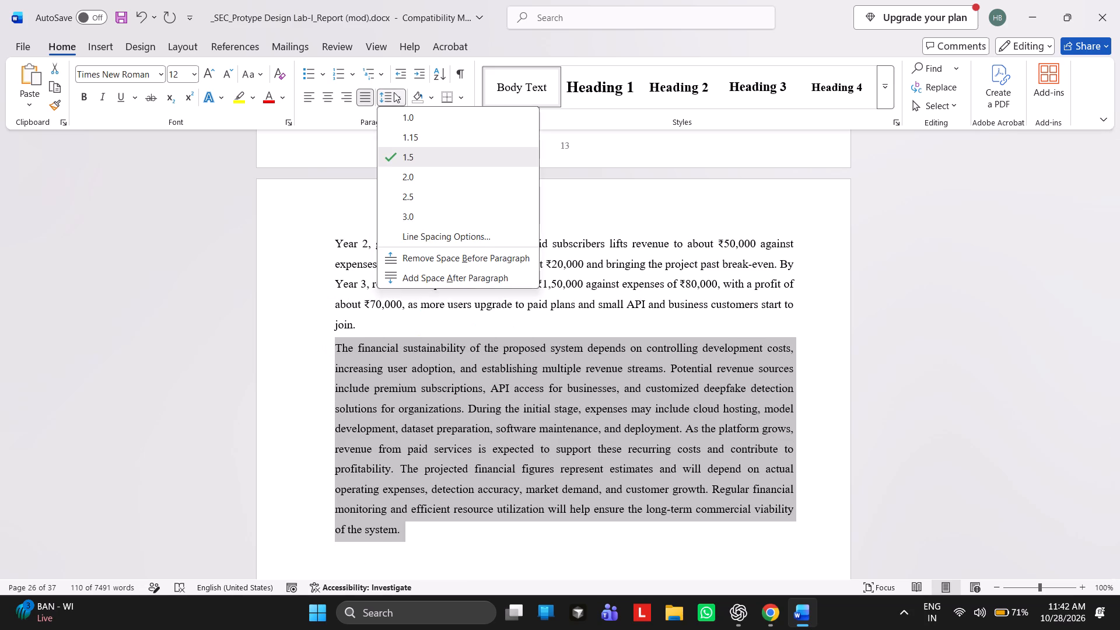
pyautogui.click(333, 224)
# Review the layout of sections 7.4 Unit Economics and 7.5 Funding Plan and Capital Requirements.
pyautogui.scroll(-1, 689, 324)
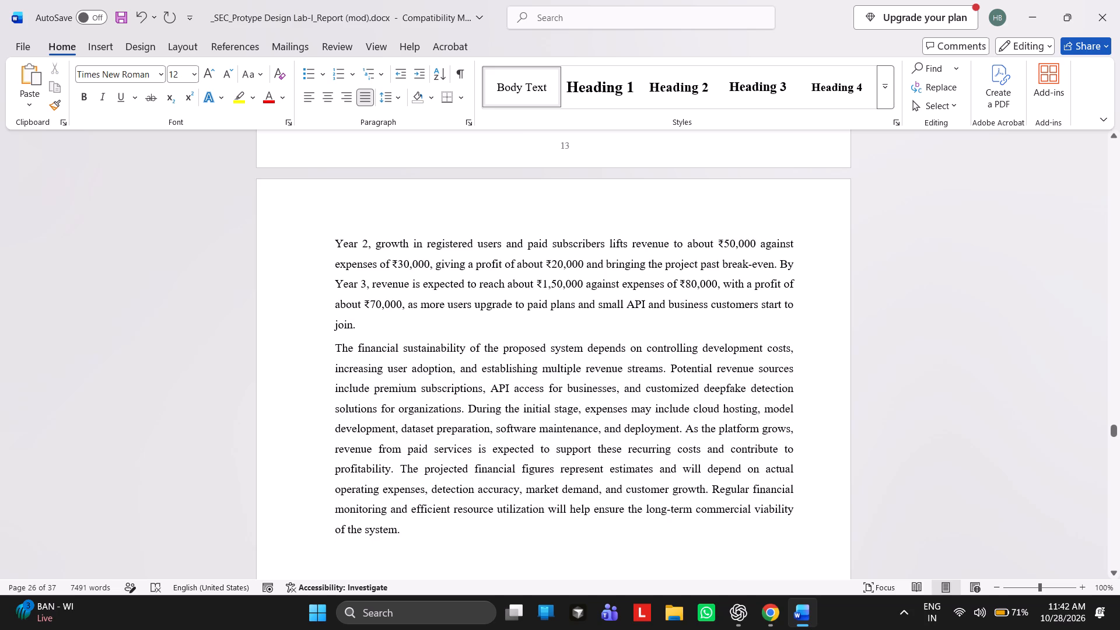
pyautogui.scroll(-1, 689, 324)
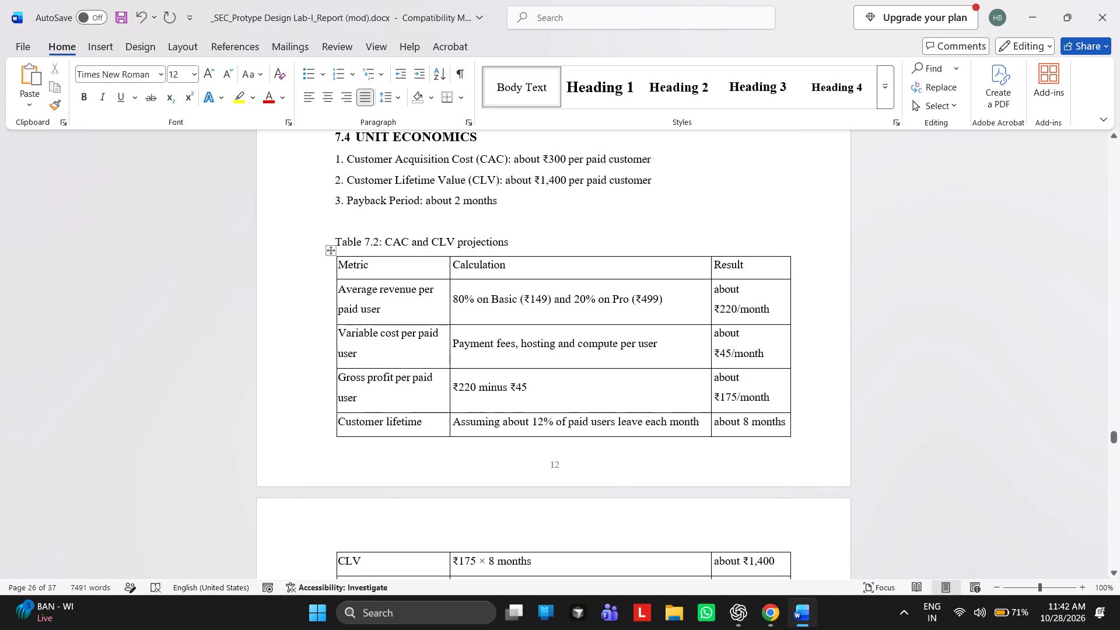
pyautogui.scroll(-2, 559, 352)
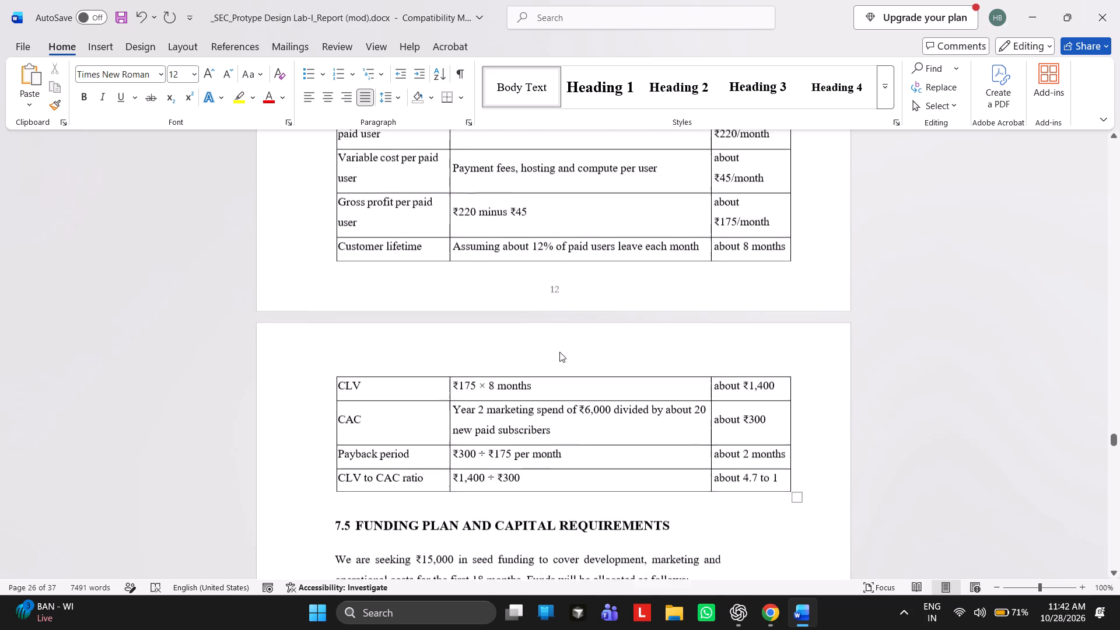
pyautogui.scroll(-3, 559, 352)
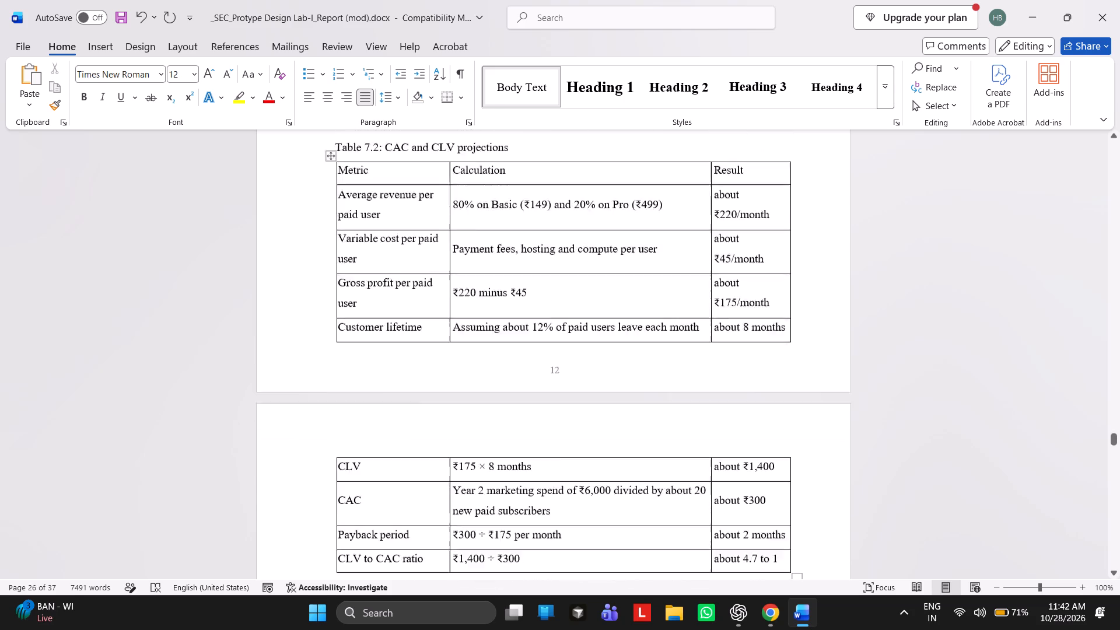
pyautogui.scroll(-1, 559, 352)
pyautogui.hscroll(1, 559, 352)
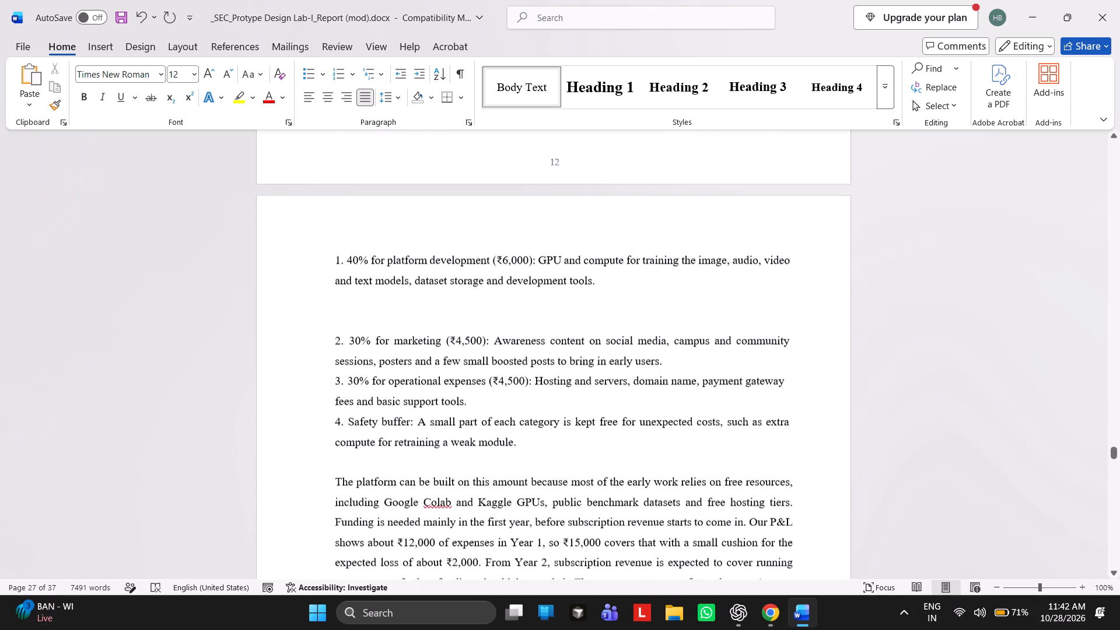
pyautogui.hscroll(2, 559, 352)
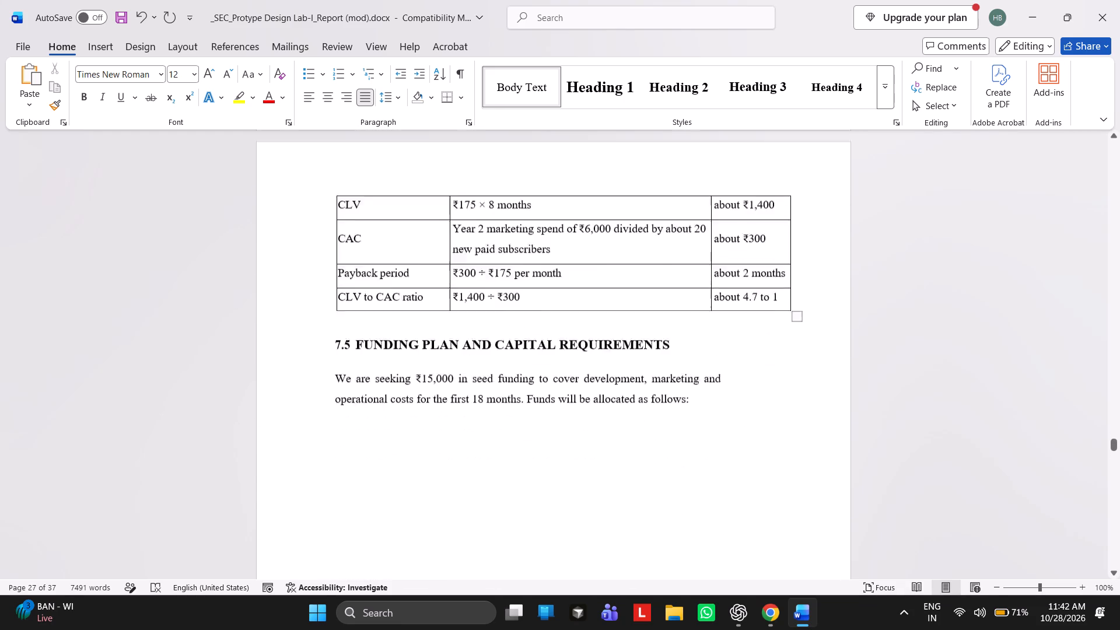
pyautogui.hscroll(1, 559, 352)
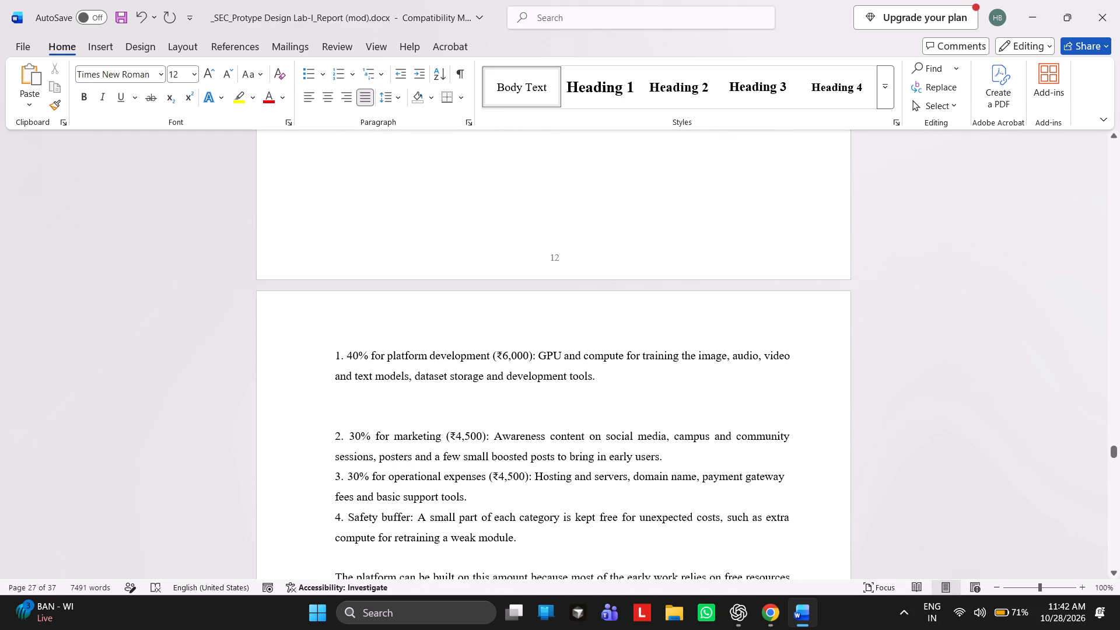
# Examine the blank space between the section 7.5 introduction and its fund allocation list on the following page.
pyautogui.click(329, 352)
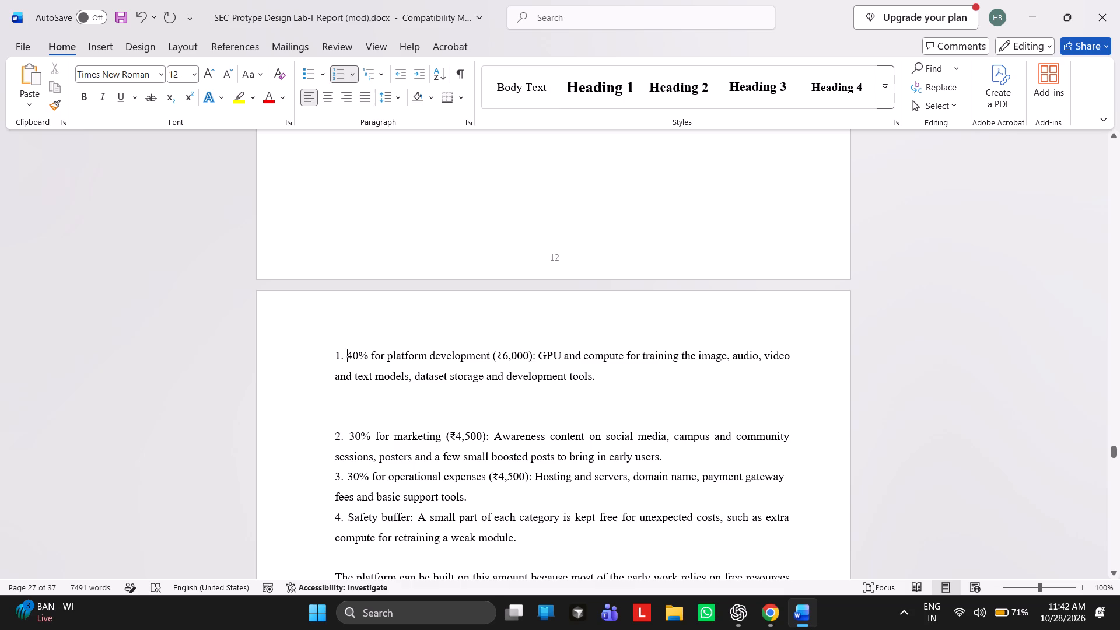
pyautogui.press('Left')
pyautogui.press('Left')
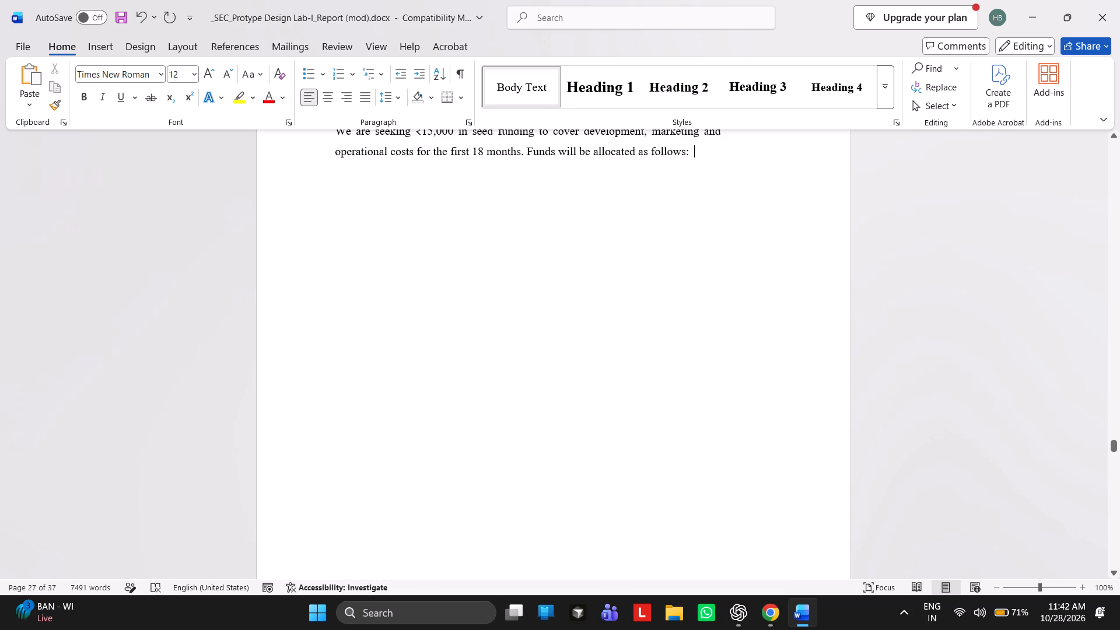
pyautogui.press('Left')
pyautogui.press('Down')
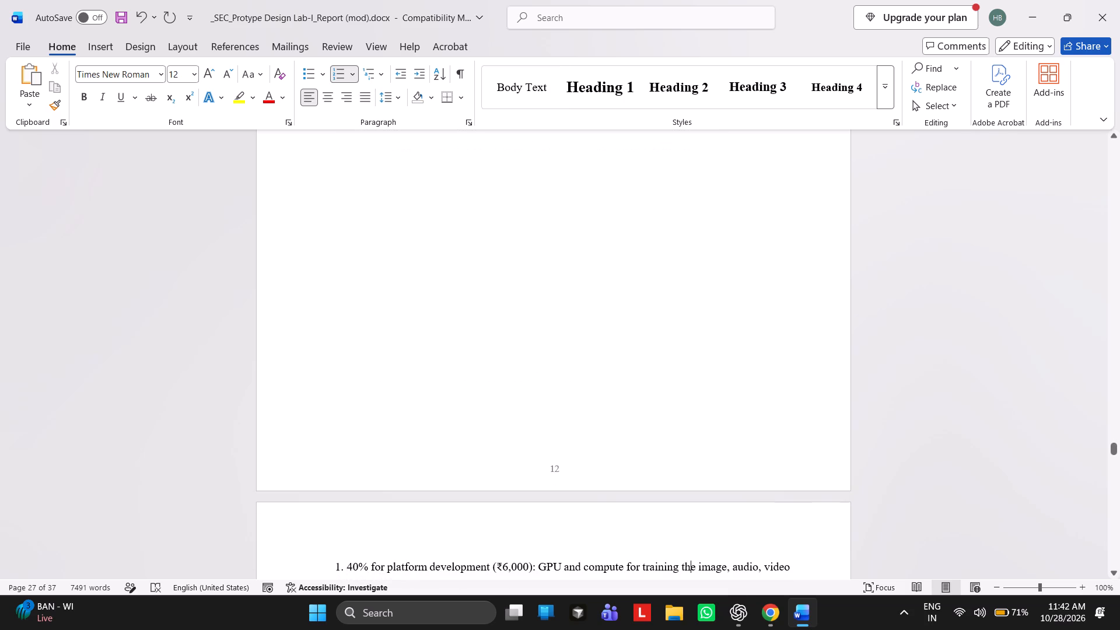
pyautogui.hscroll(1, 522, 317)
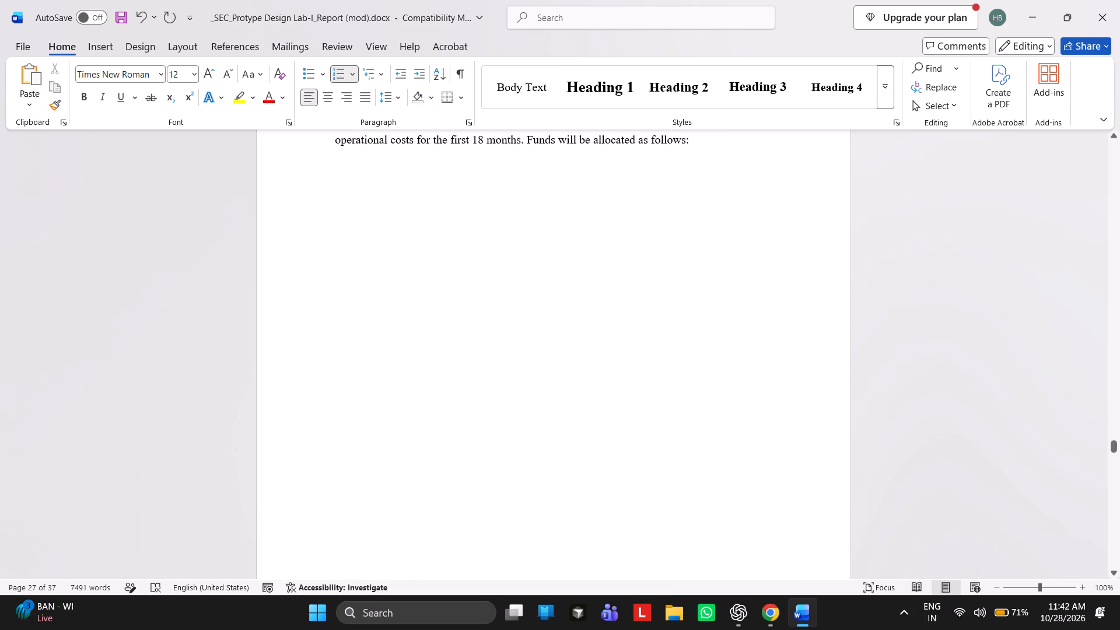
pyautogui.moveTo(708, 148); pyautogui.dragTo(570, 488)
pyautogui.click(570, 488)
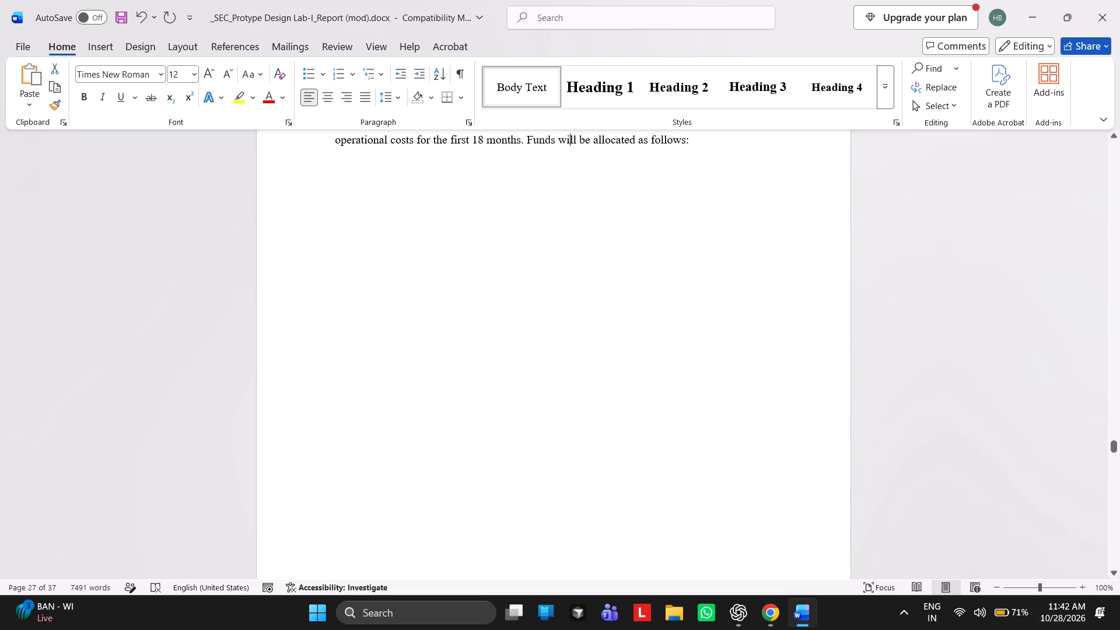
pyautogui.click(570, 488)
pyautogui.scroll(-1, 604, 393)
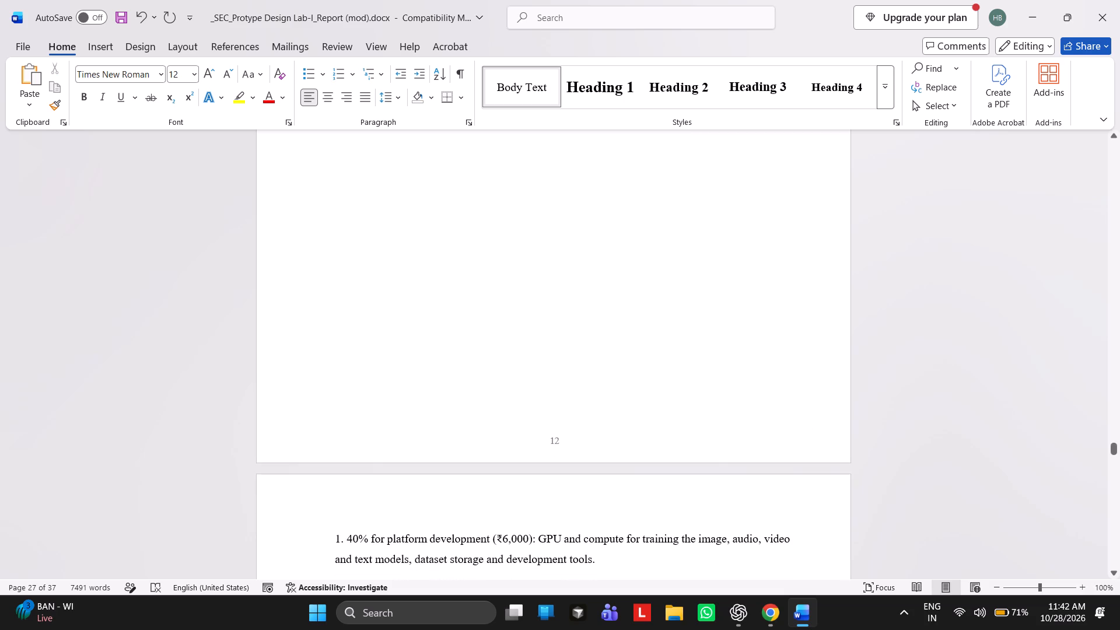
pyautogui.click(383, 402)
# Copy the numbered fund allocation list and its closing paragraph, from "40% for platform development" to "small student startup grant".
pyautogui.scroll(-2, 523, 440)
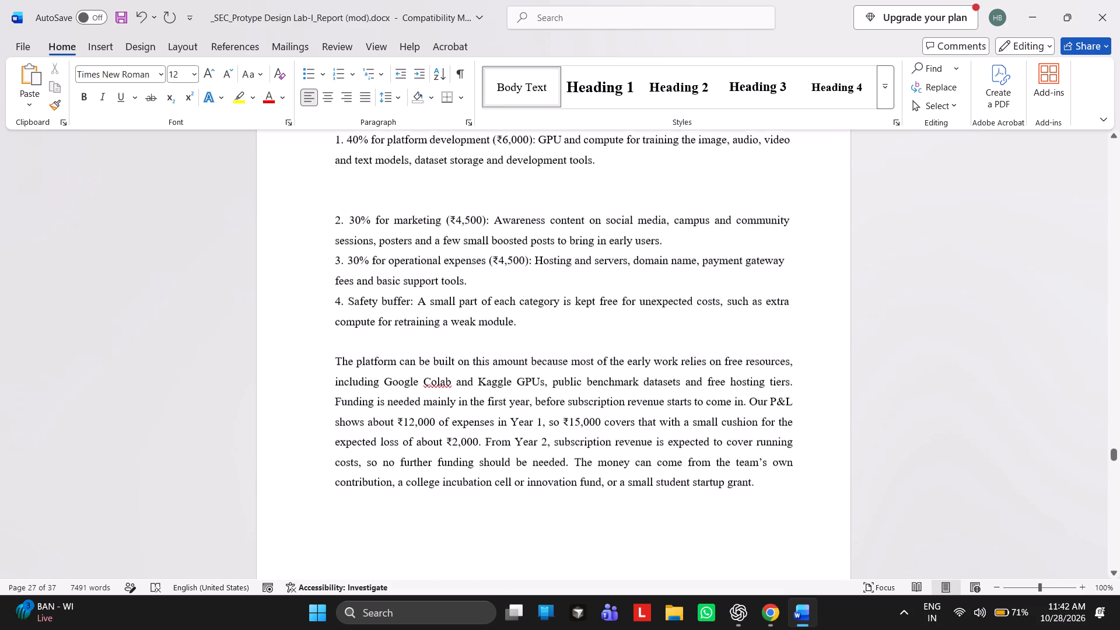
pyautogui.scroll(-2, 523, 440)
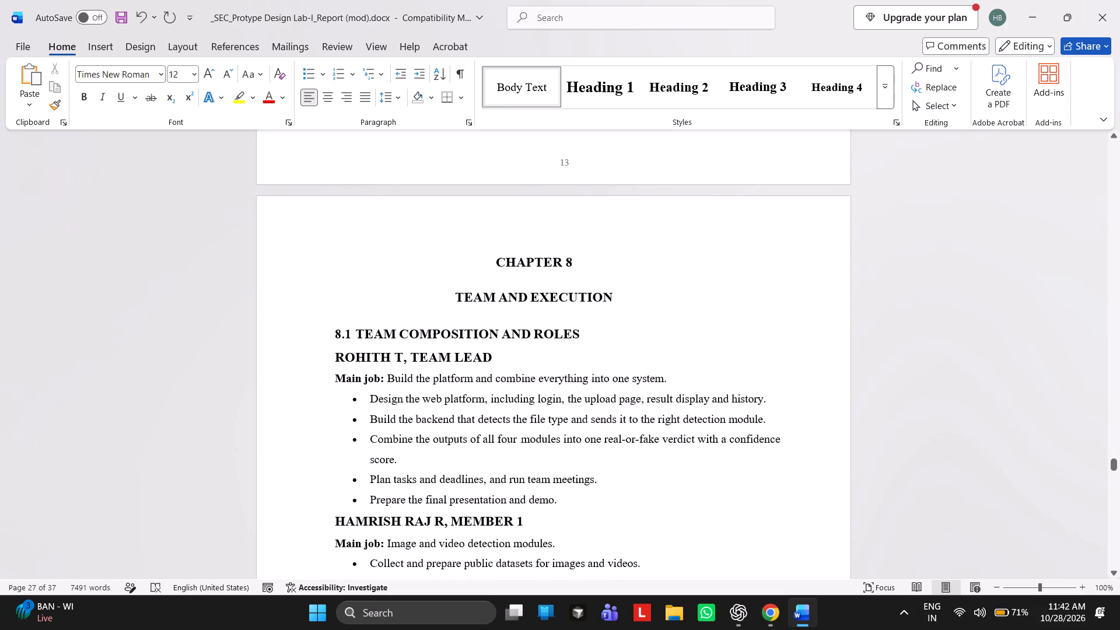
pyautogui.scroll(3, 523, 440)
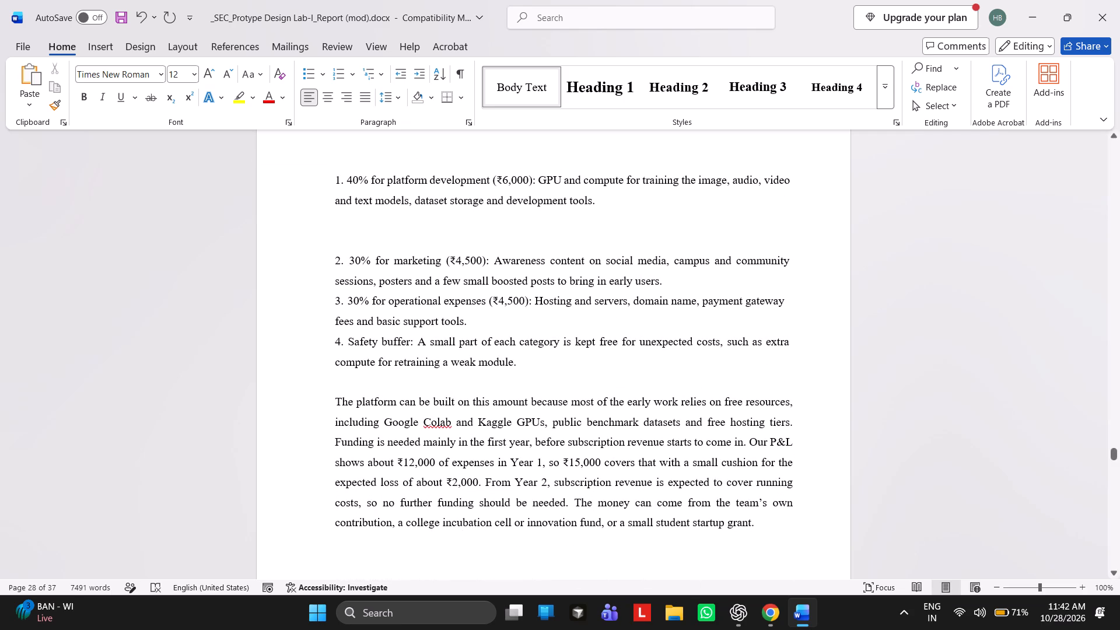
pyautogui.moveTo(760, 535); pyautogui.dragTo(336, 184)
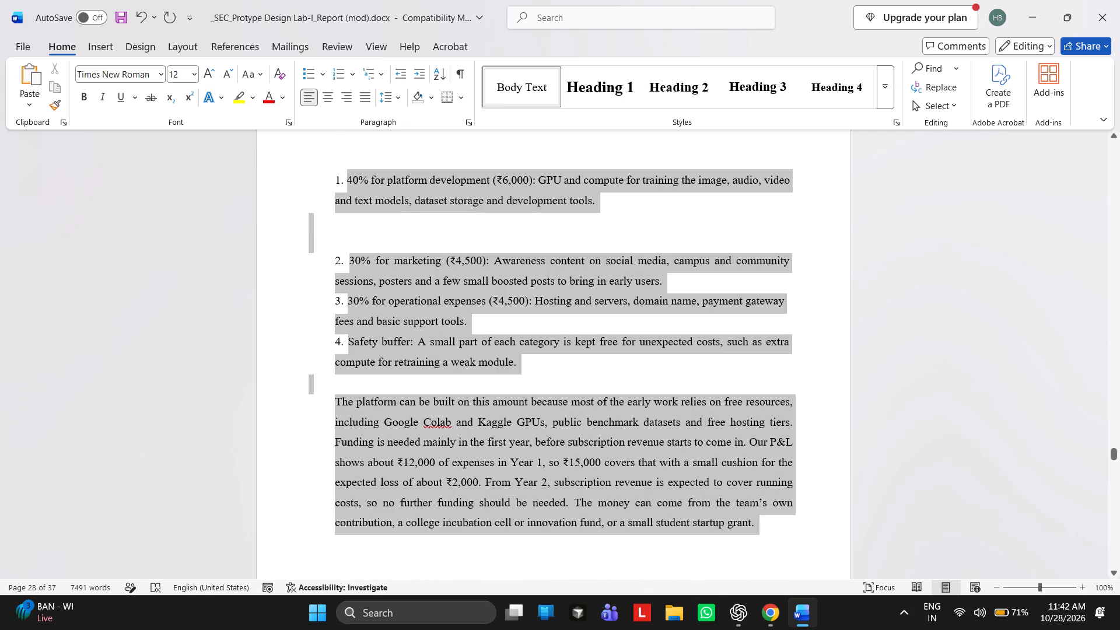
pyautogui.moveTo(336, 184); pyautogui.dragTo(336, 178)
pyautogui.hotkey('ctrl', 'c')
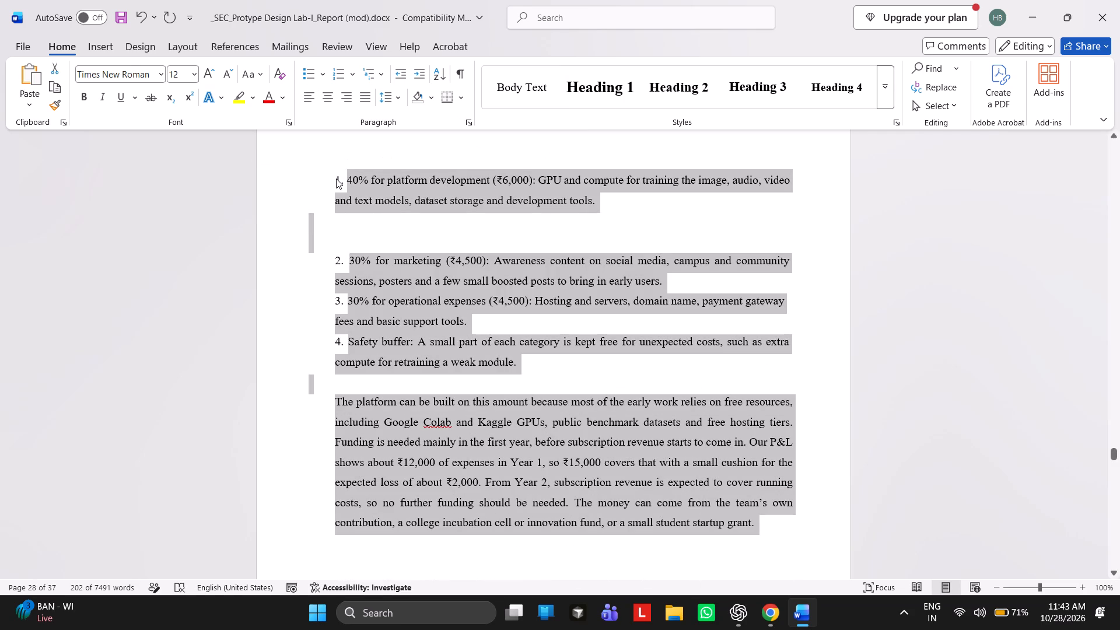
# Paste the copied allocation list and closing paragraph below the section 7.5 introduction, leaving a blank line after "allocated as follows:".
pyautogui.click(754, 226)
pyautogui.scroll(1, 754, 226)
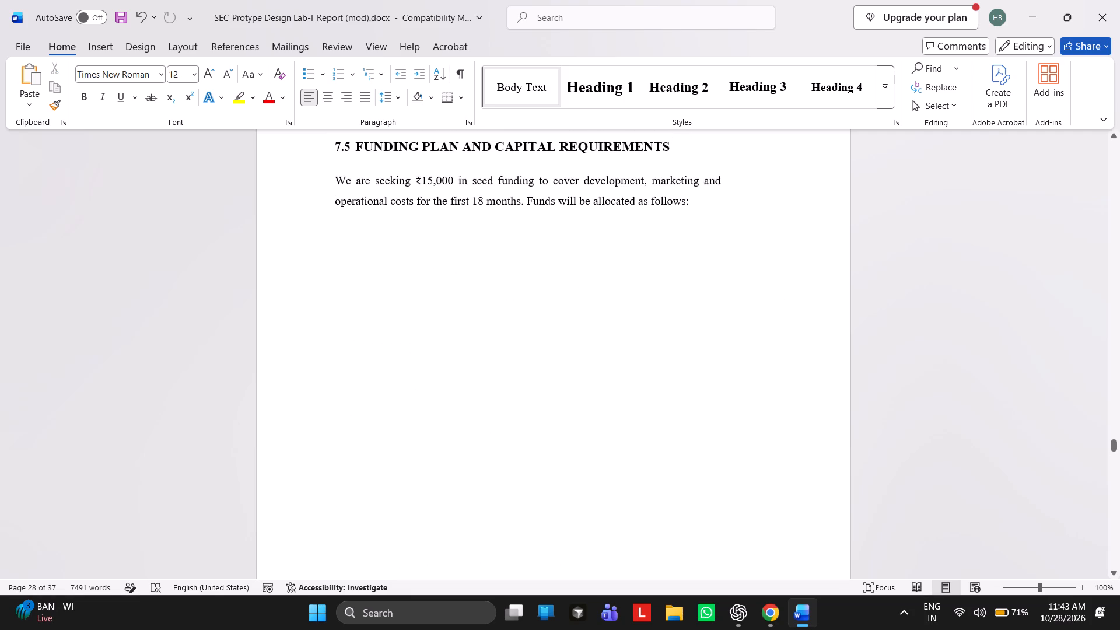
pyautogui.scroll(1, 754, 226)
pyautogui.click(718, 211)
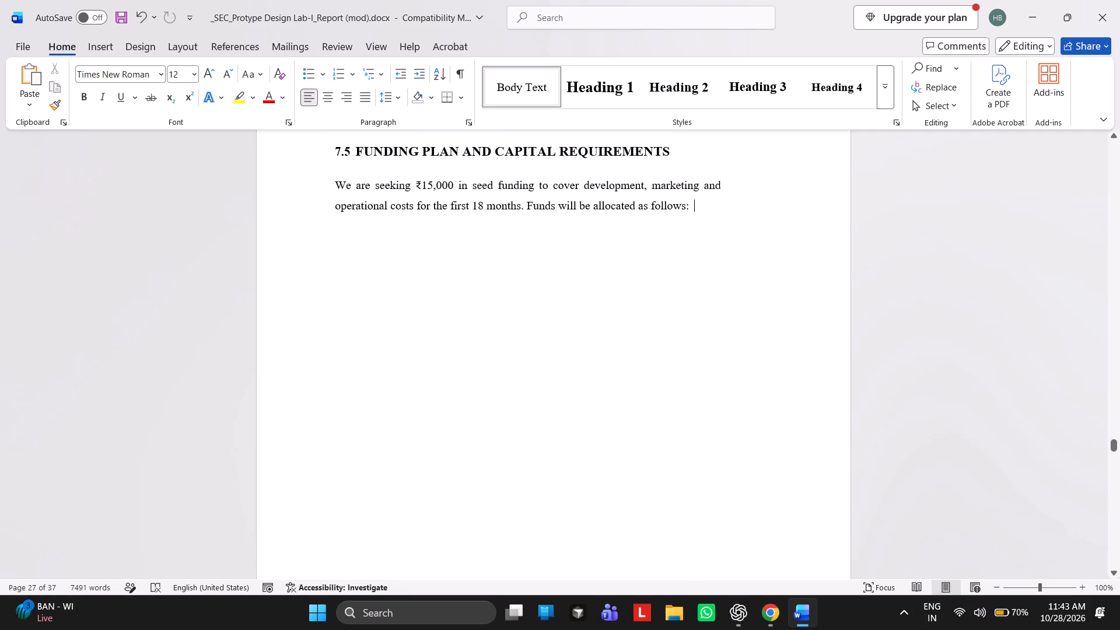
pyautogui.press('Return')
pyautogui.press('BackSpace')
pyautogui.press('BackSpace')
pyautogui.press('Return')
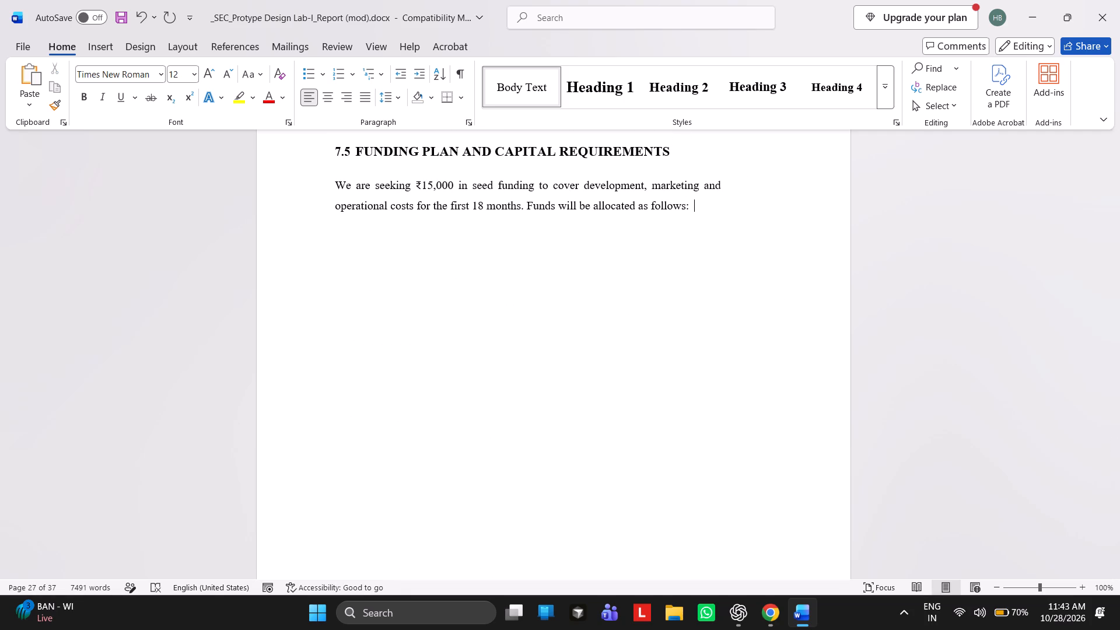
pyautogui.press('Return')
pyautogui.press('BackSpace')
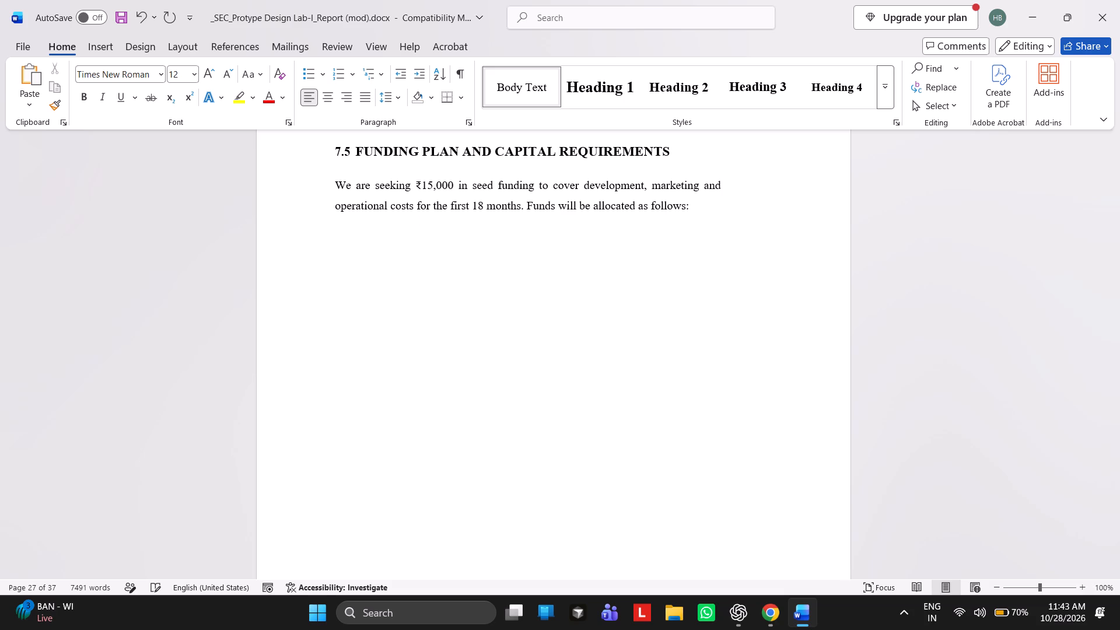
pyautogui.press('BackSpace')
pyautogui.press('BackSpace')
pyautogui.press('Return')
pyautogui.press('Return')
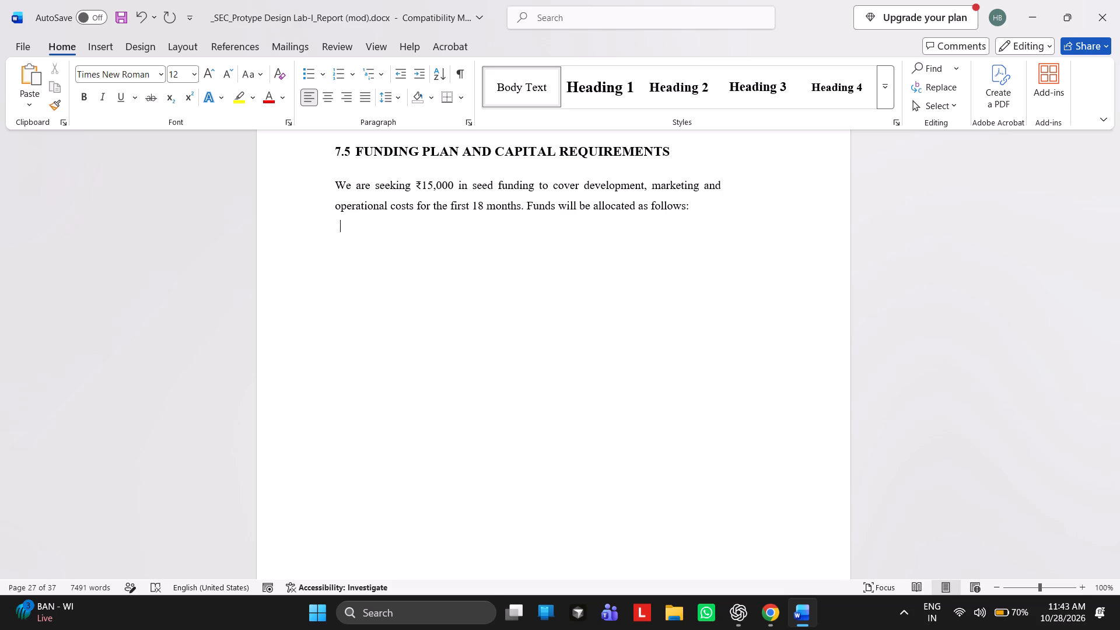
pyautogui.hotkey('ctrl', 'v')
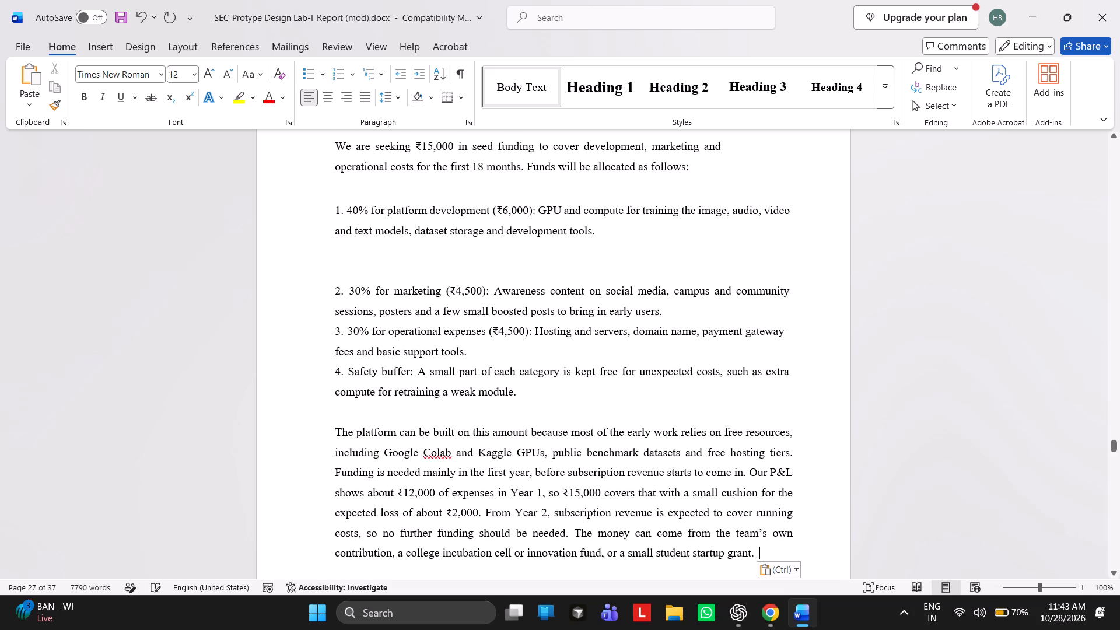
# Remove the list number and the blank lines before the "30% for marketing" item in section 7.5.
pyautogui.click(332, 290)
pyautogui.press('BackSpace')
pyautogui.press('BackSpace')
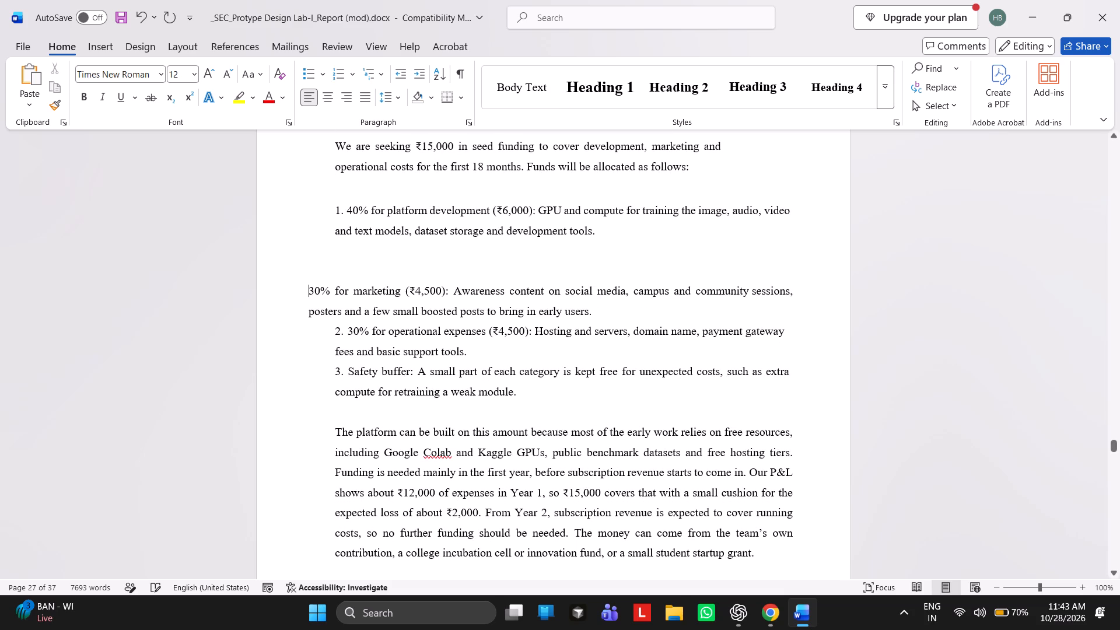
pyautogui.press('BackSpace')
pyautogui.press('BackSpace')
pyautogui.press('BackSpace')
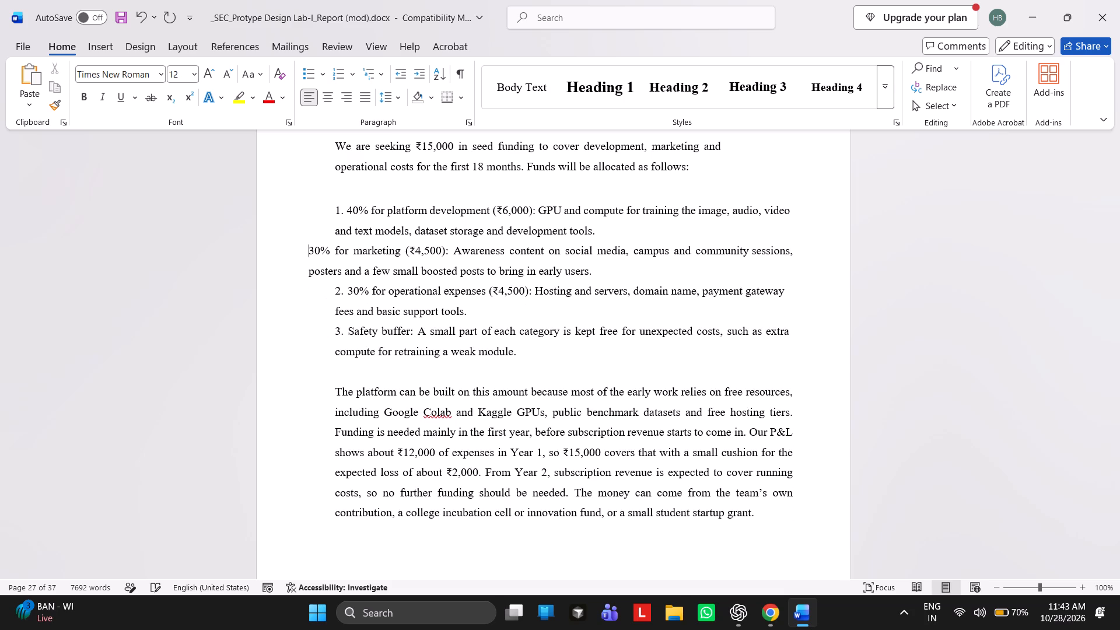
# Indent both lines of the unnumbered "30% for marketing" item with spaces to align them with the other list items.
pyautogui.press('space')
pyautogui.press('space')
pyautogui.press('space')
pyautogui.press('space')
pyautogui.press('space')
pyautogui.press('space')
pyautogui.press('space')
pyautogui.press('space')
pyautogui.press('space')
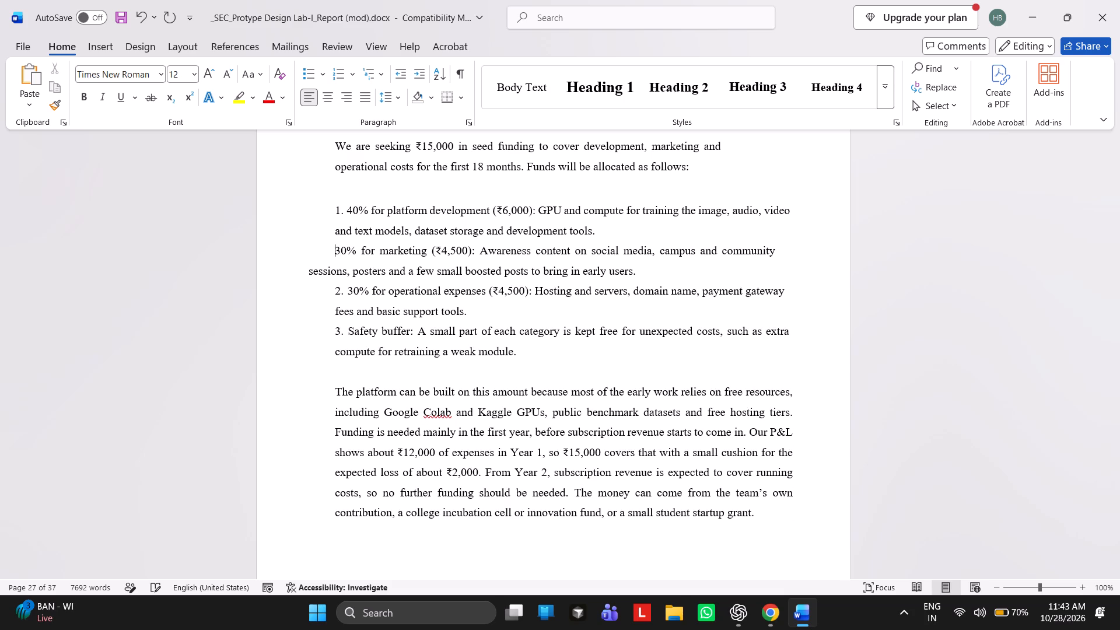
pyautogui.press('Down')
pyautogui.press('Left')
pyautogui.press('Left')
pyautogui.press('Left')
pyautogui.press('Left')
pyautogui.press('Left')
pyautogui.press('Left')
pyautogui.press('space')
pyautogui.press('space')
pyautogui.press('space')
# Delete the whole "30% for marketing" item from the allocation list under the section 7.5 introduction.
pyautogui.moveTo(642, 269); pyautogui.dragTo(331, 256)
pyautogui.press('BackSpace')
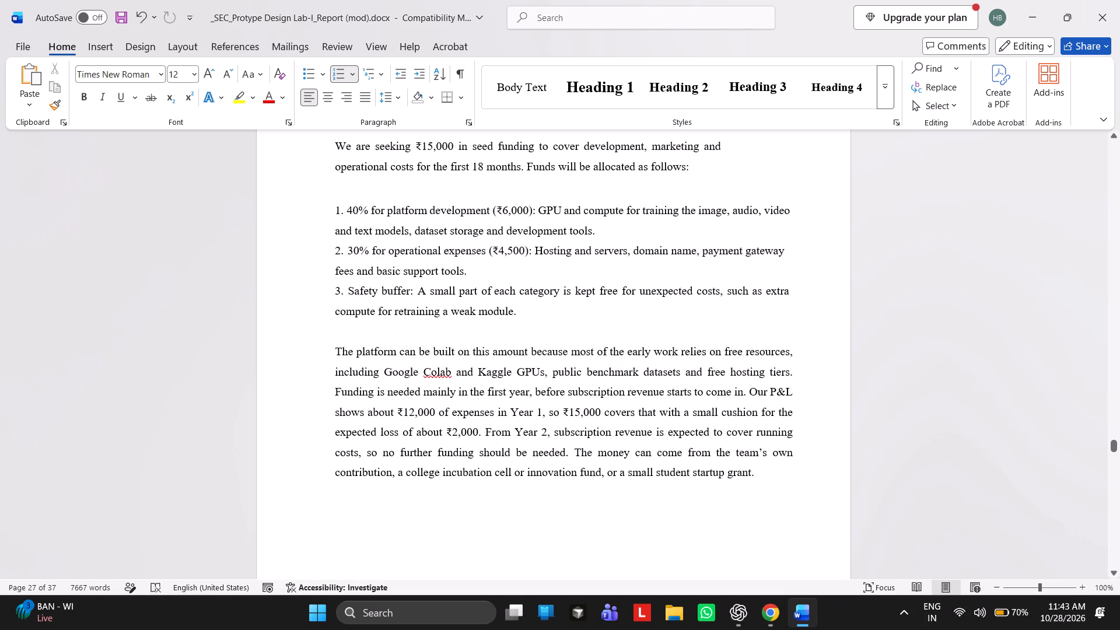
# Compare the pasted allocation list under the section 7.5 introduction with the original list on the following page.
pyautogui.scroll(-3, 435, 387)
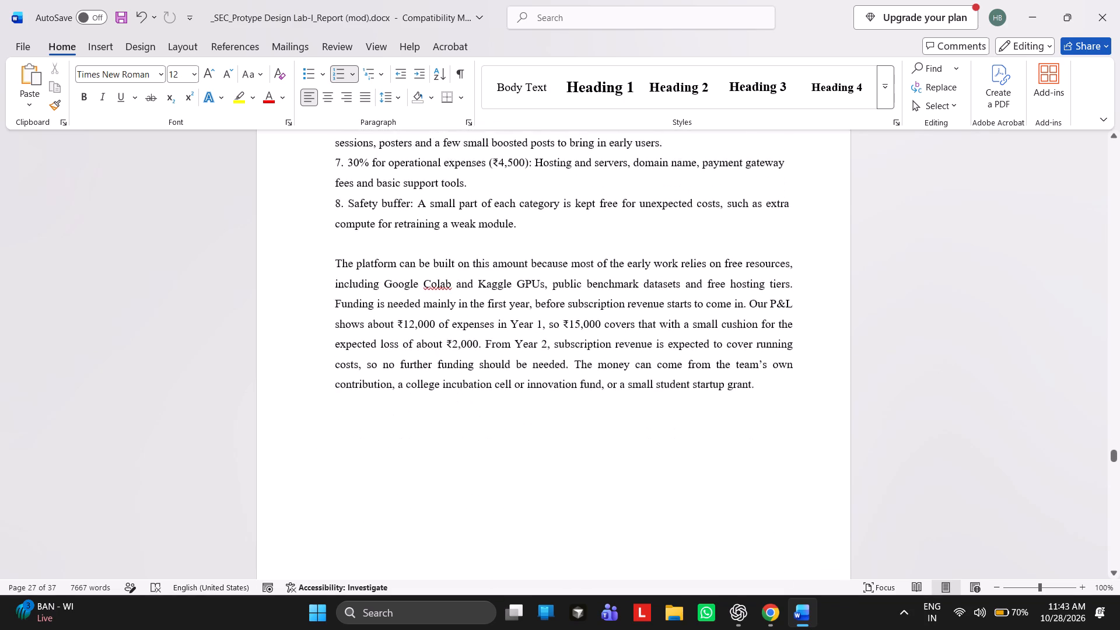
pyautogui.scroll(-3, 435, 387)
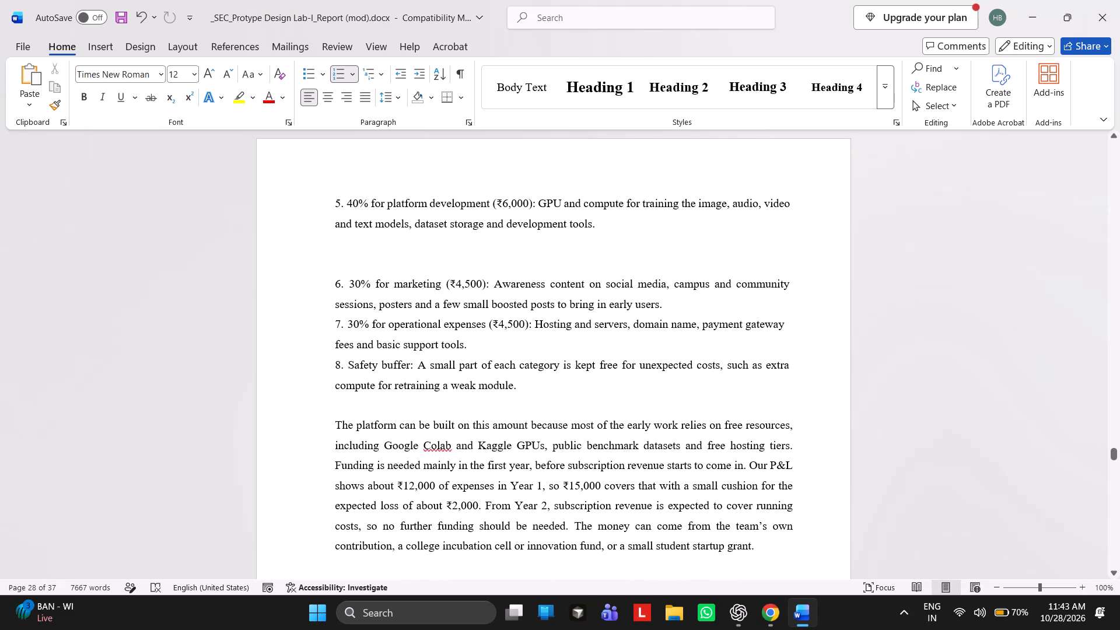
pyautogui.hscroll(1, 563, 385)
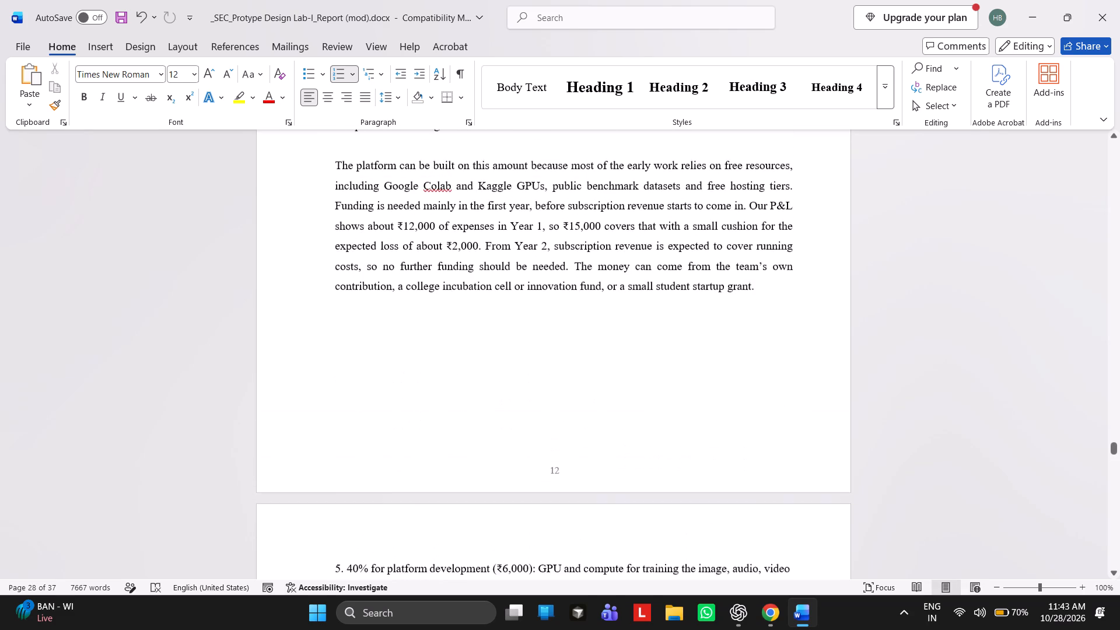
pyautogui.hscroll(1, 563, 385)
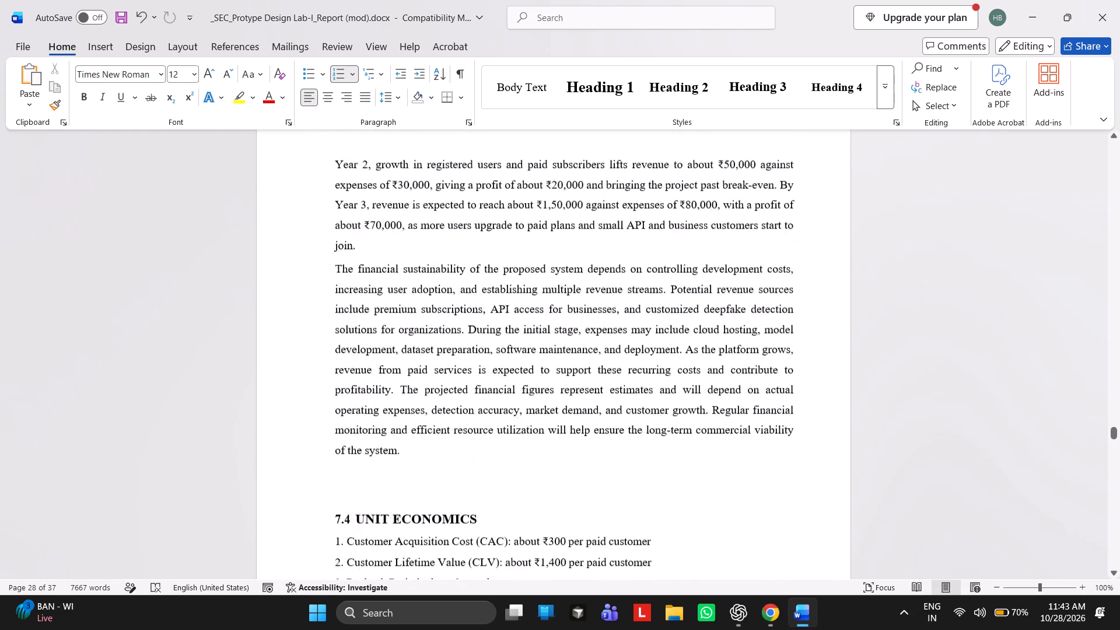
pyautogui.hscroll(1, 563, 385)
pyautogui.scroll(-3, 563, 385)
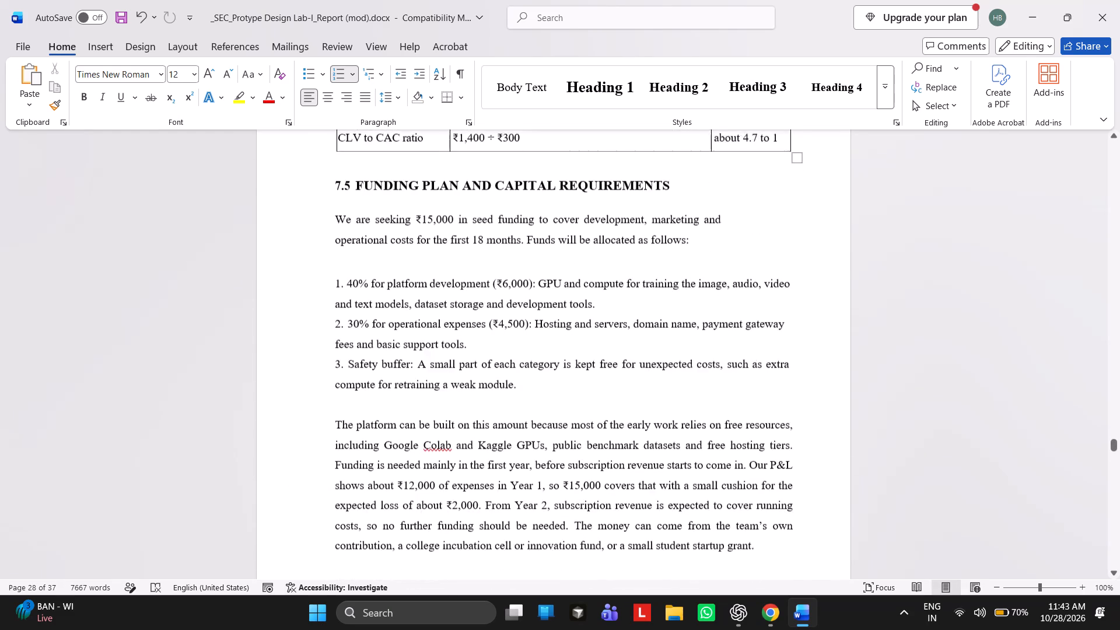
pyautogui.scroll(-3, 563, 385)
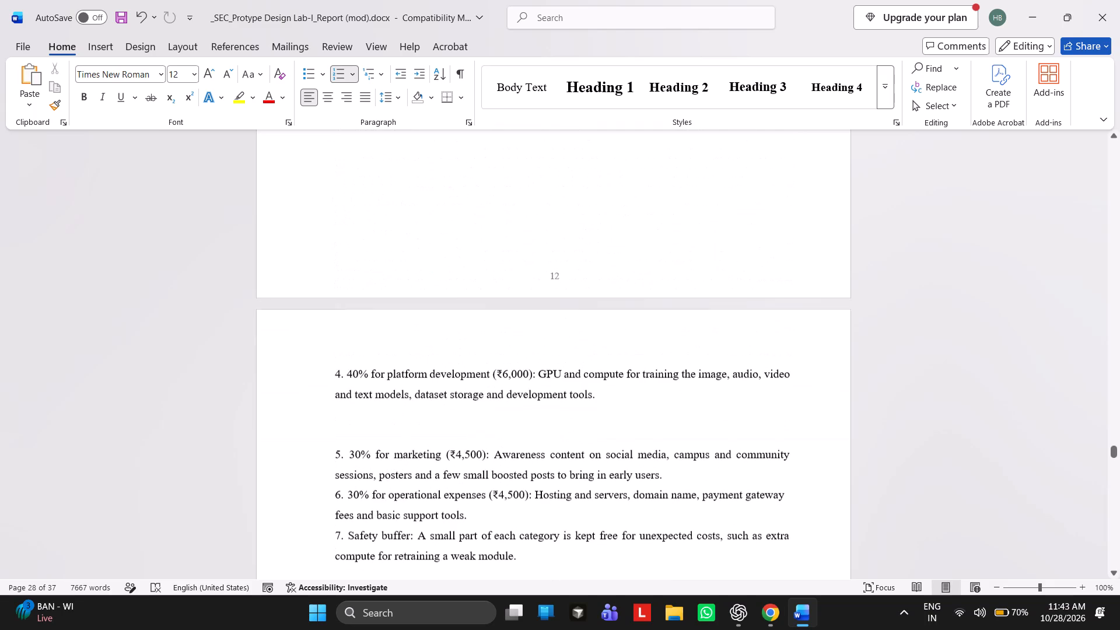
pyautogui.scroll(-1, 563, 385)
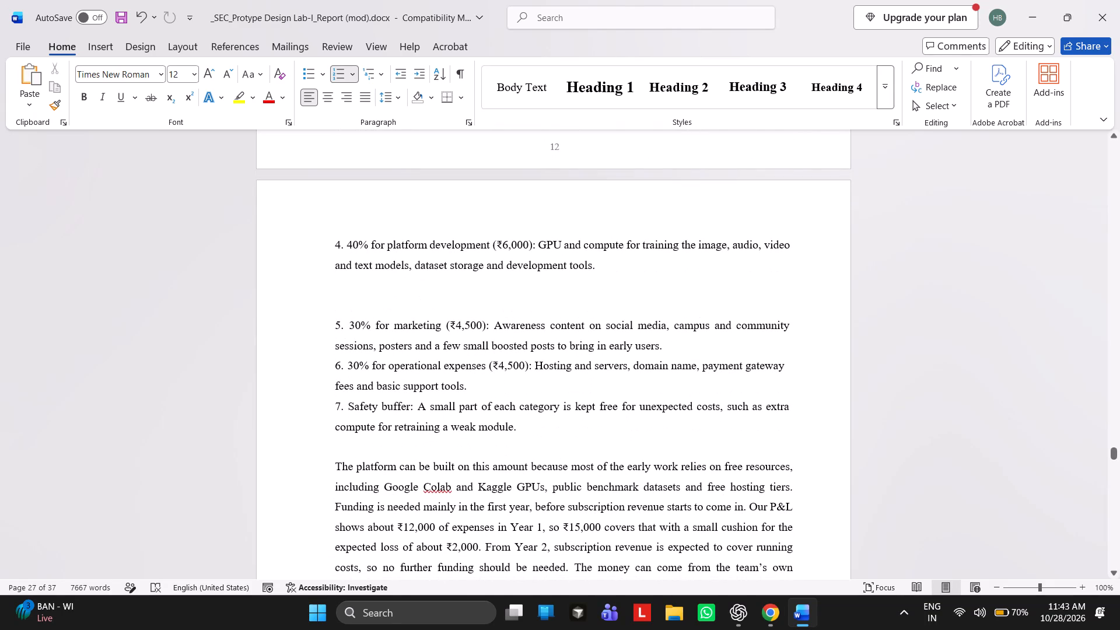
pyautogui.scroll(-1, 571, 431)
pyautogui.scroll(2, 596, 423)
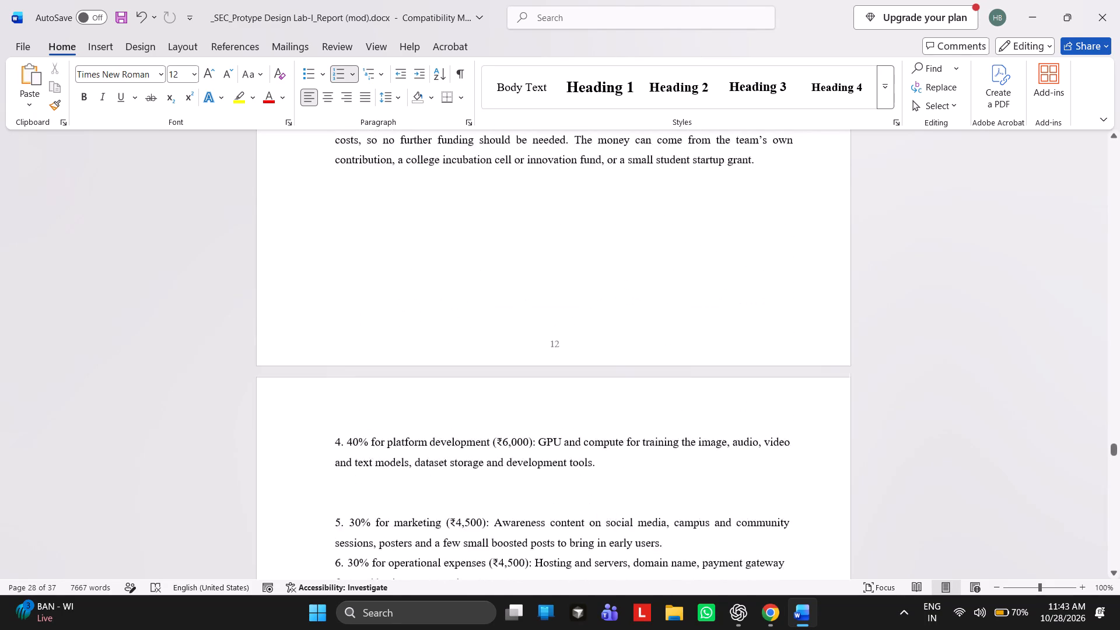
pyautogui.scroll(-1, 596, 423)
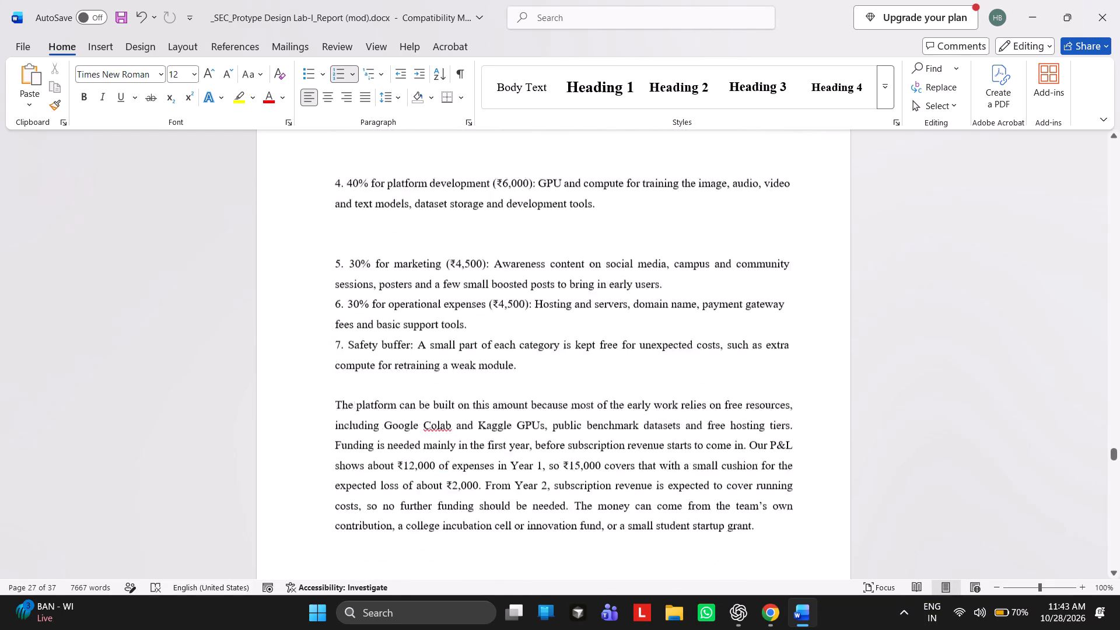
# Delete the duplicate fund allocation list and closing paragraph on the page after section 7.5, including the leftover full stop and blank lines.
pyautogui.moveTo(751, 477); pyautogui.dragTo(298, 164)
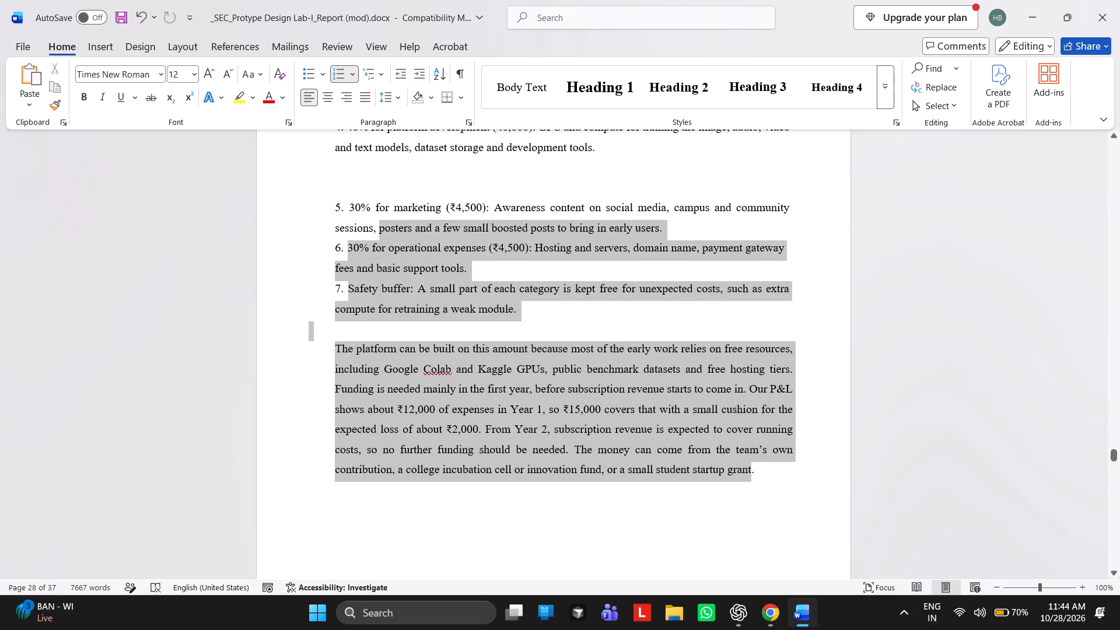
pyautogui.moveTo(298, 164); pyautogui.dragTo(275, 137)
pyautogui.press('BackSpace')
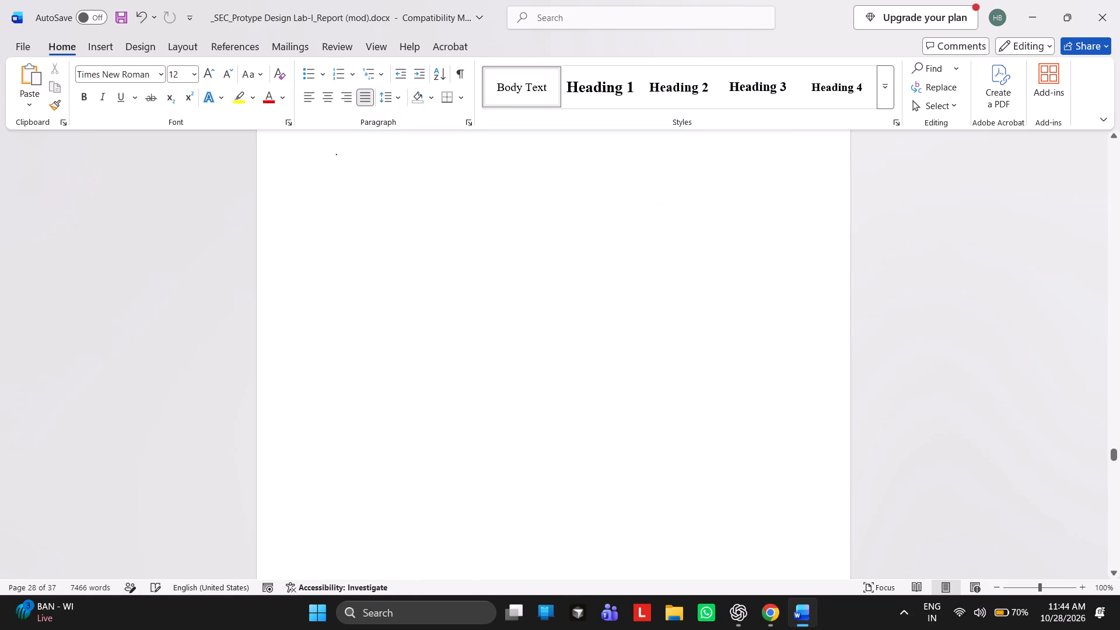
pyautogui.scroll(1, 411, 227)
pyautogui.doubleClick(411, 227)
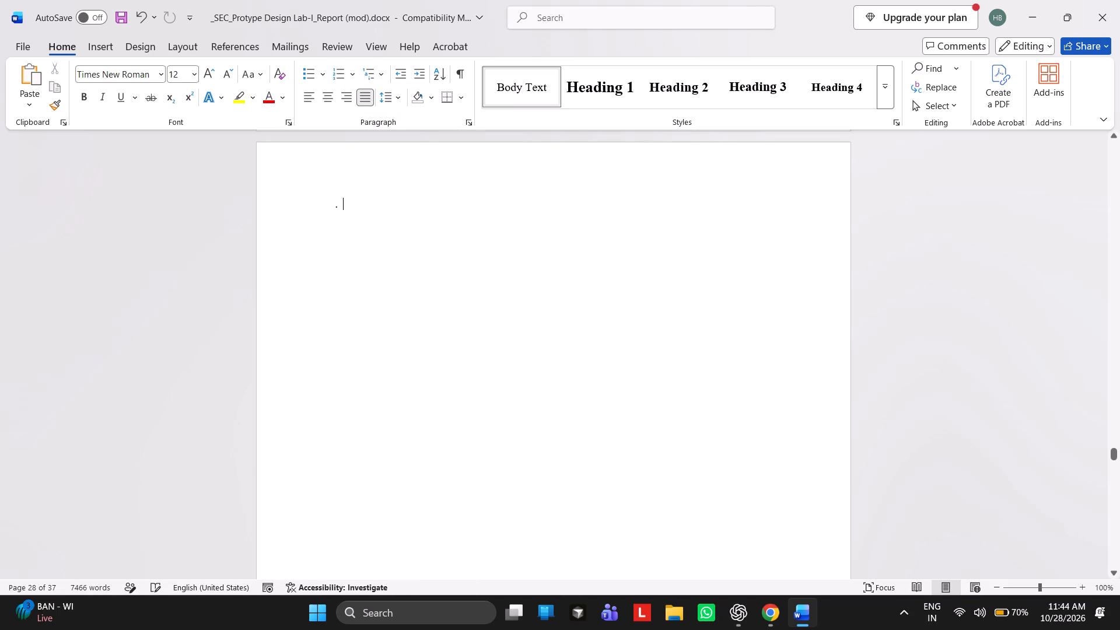
pyautogui.press('BackSpace')
pyautogui.press('BackSpace')
pyautogui.press('BackSpace')
pyautogui.press('BackSpace')
pyautogui.press('BackSpace')
pyautogui.press('BackSpace')
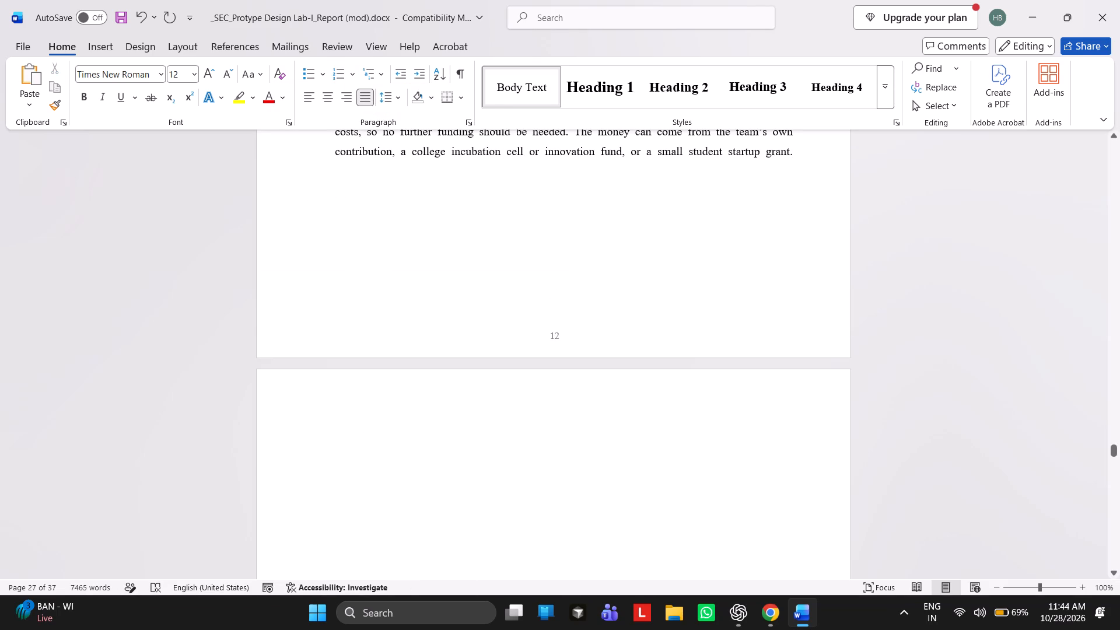
# Review the Chapter 7 layout from the financial overview through section 7.5 and the blank page after it.
pyautogui.scroll(4, 537, 426)
pyautogui.scroll(-1, 537, 426)
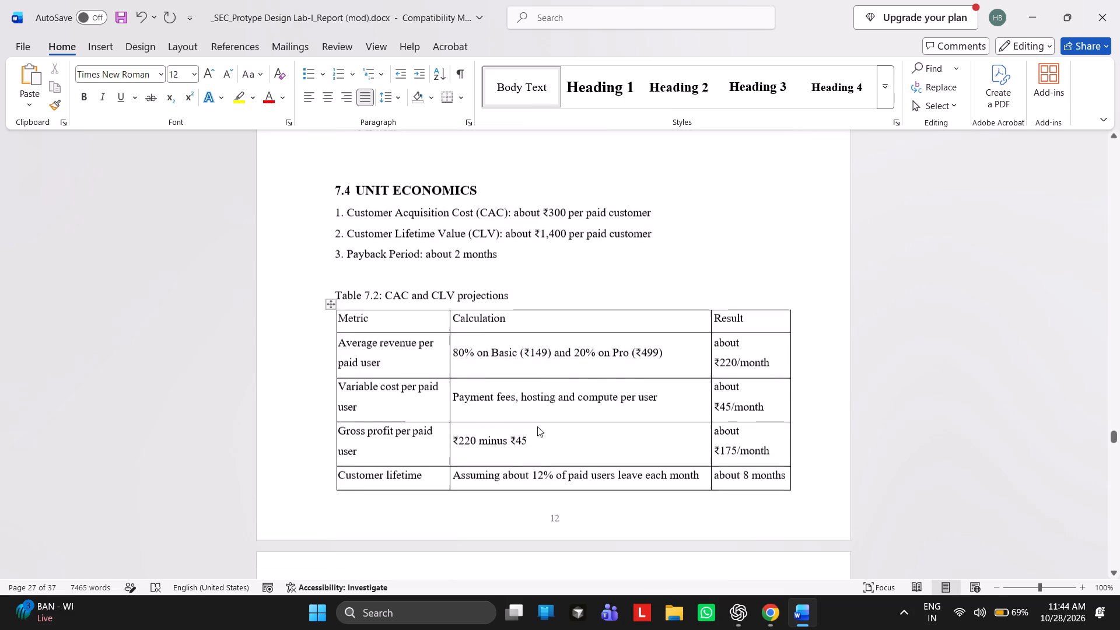
pyautogui.scroll(-3, 537, 426)
pyautogui.scroll(2, 537, 426)
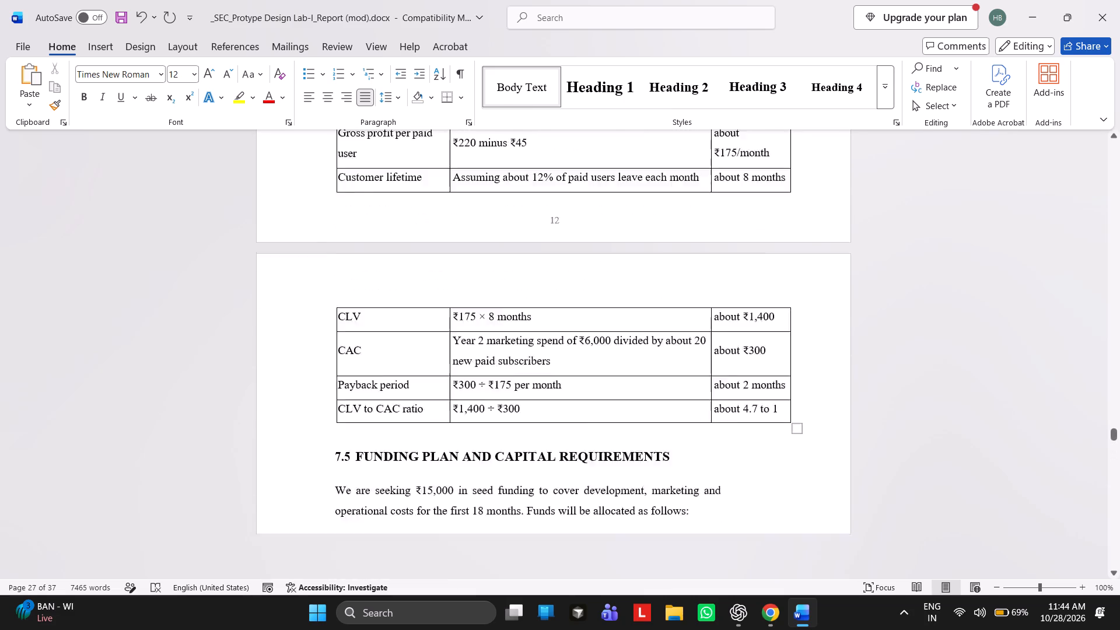
pyautogui.scroll(2, 537, 426)
pyautogui.scroll(-1, 537, 426)
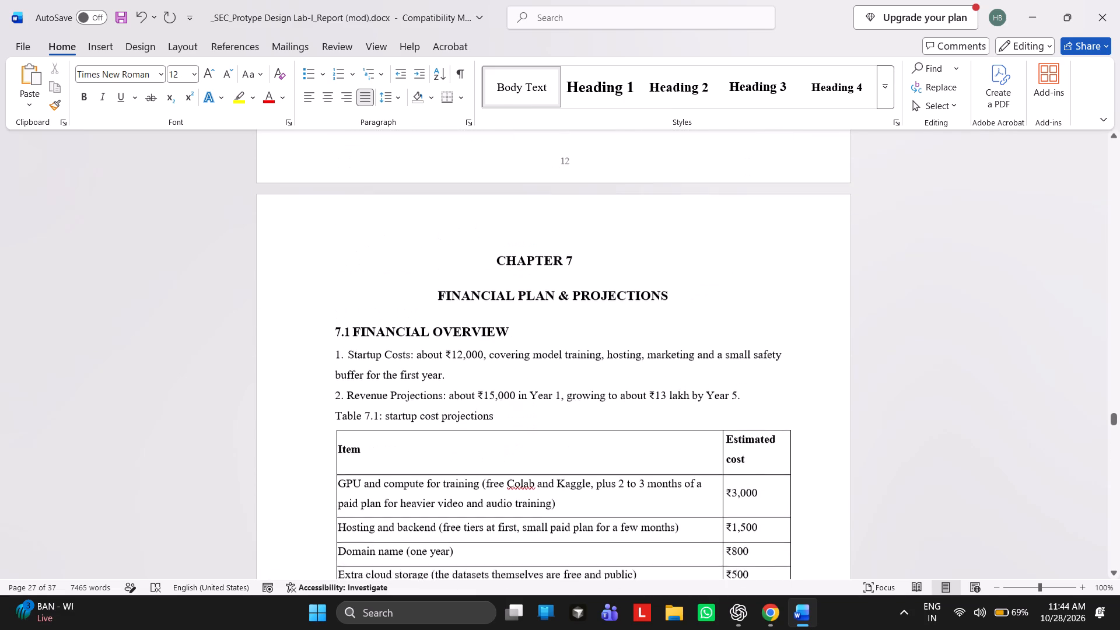
pyautogui.scroll(-4, 537, 426)
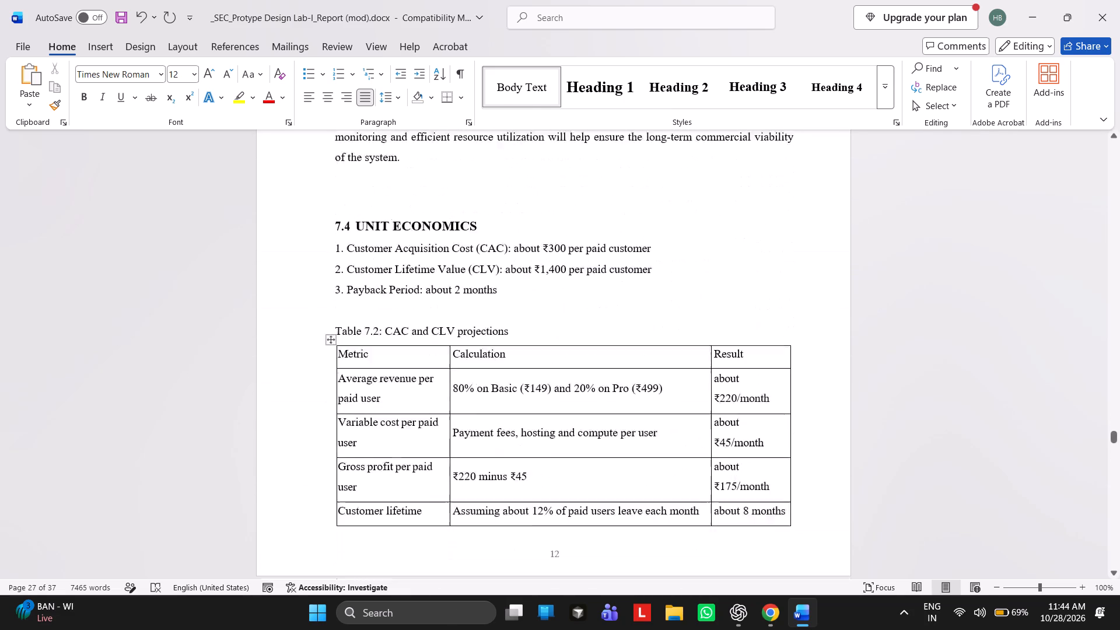
pyautogui.scroll(-3, 537, 426)
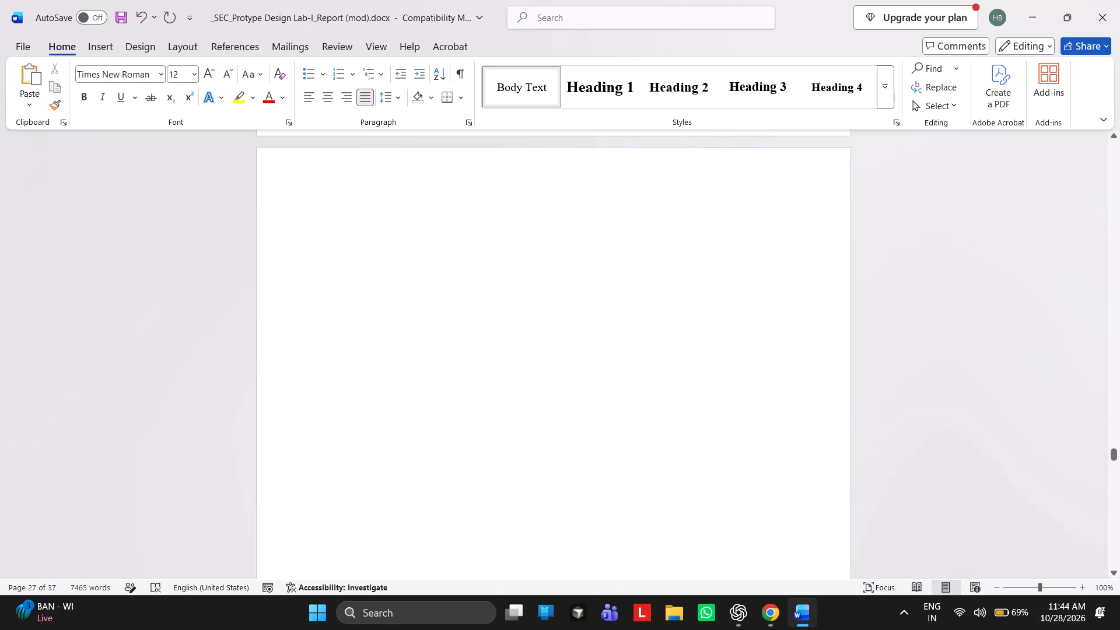
pyautogui.scroll(-3, 537, 426)
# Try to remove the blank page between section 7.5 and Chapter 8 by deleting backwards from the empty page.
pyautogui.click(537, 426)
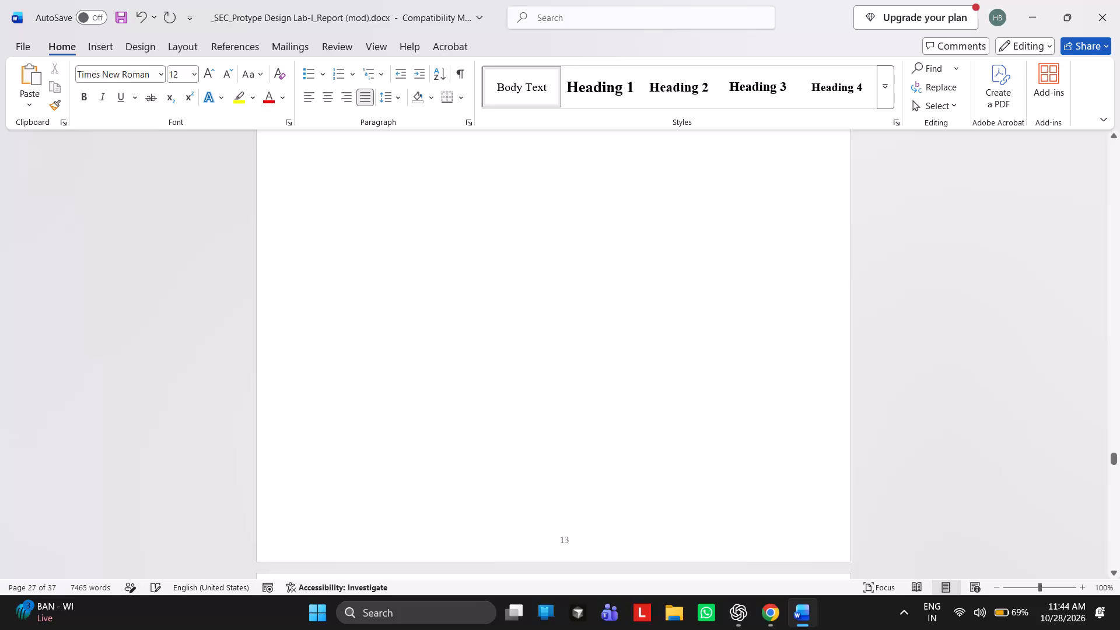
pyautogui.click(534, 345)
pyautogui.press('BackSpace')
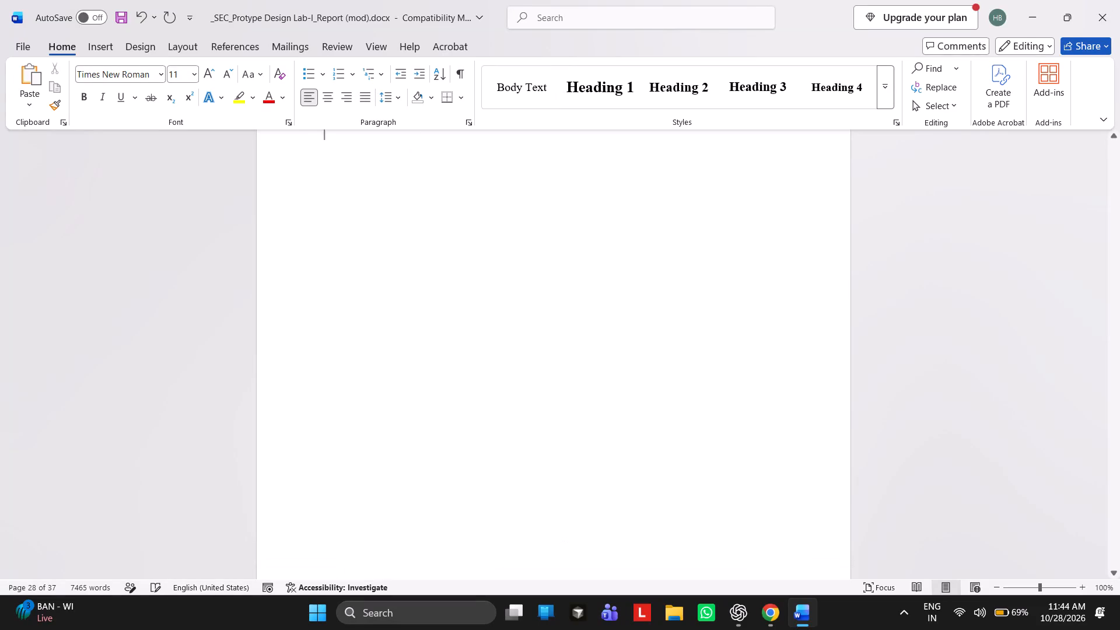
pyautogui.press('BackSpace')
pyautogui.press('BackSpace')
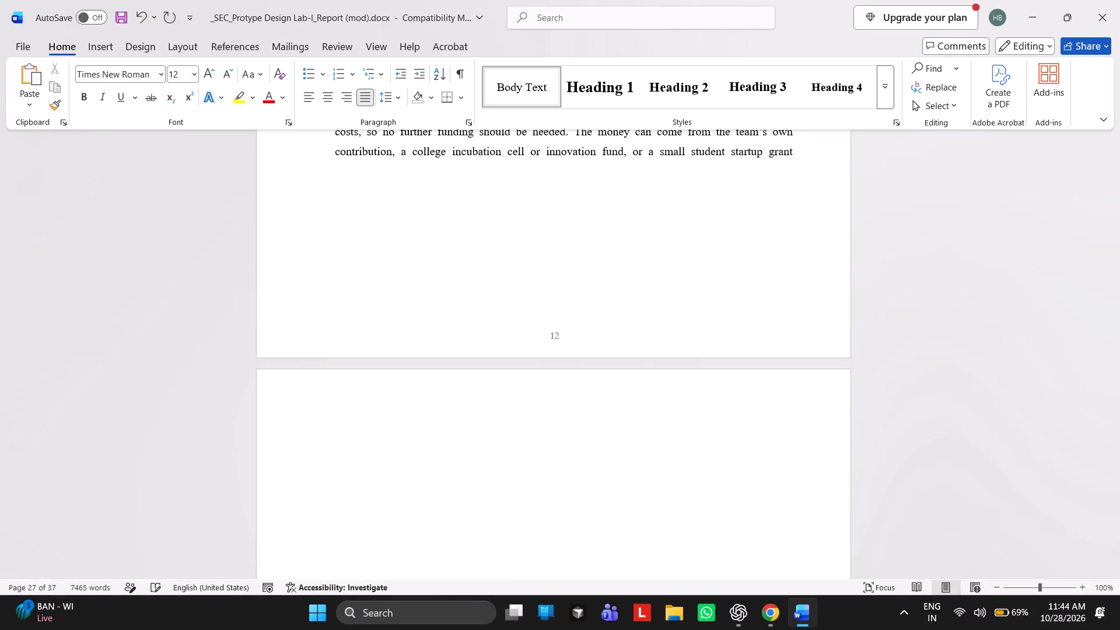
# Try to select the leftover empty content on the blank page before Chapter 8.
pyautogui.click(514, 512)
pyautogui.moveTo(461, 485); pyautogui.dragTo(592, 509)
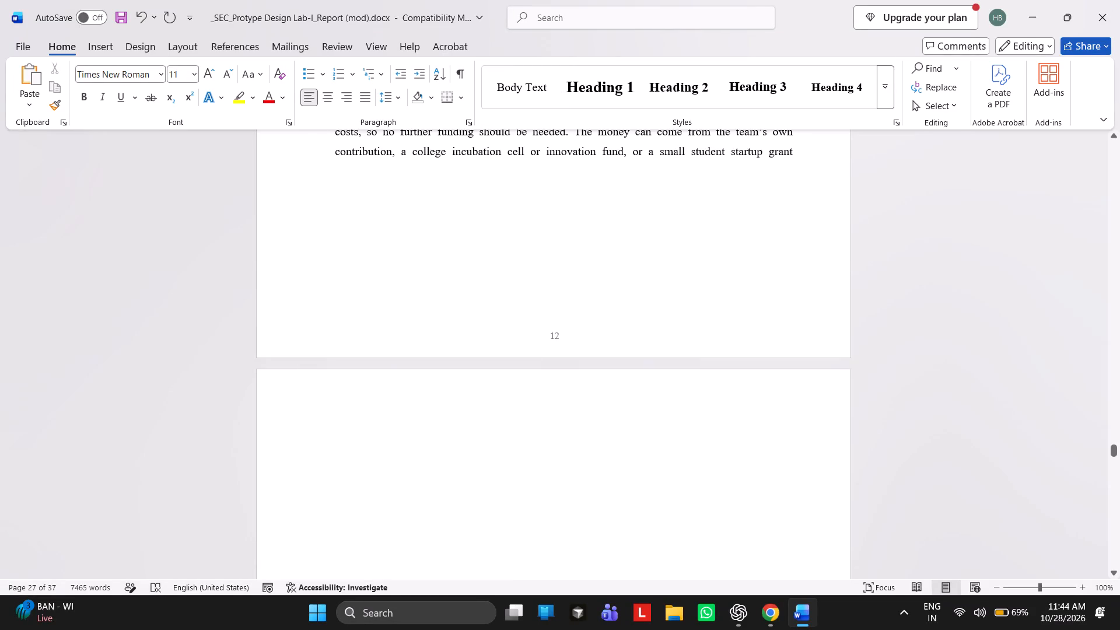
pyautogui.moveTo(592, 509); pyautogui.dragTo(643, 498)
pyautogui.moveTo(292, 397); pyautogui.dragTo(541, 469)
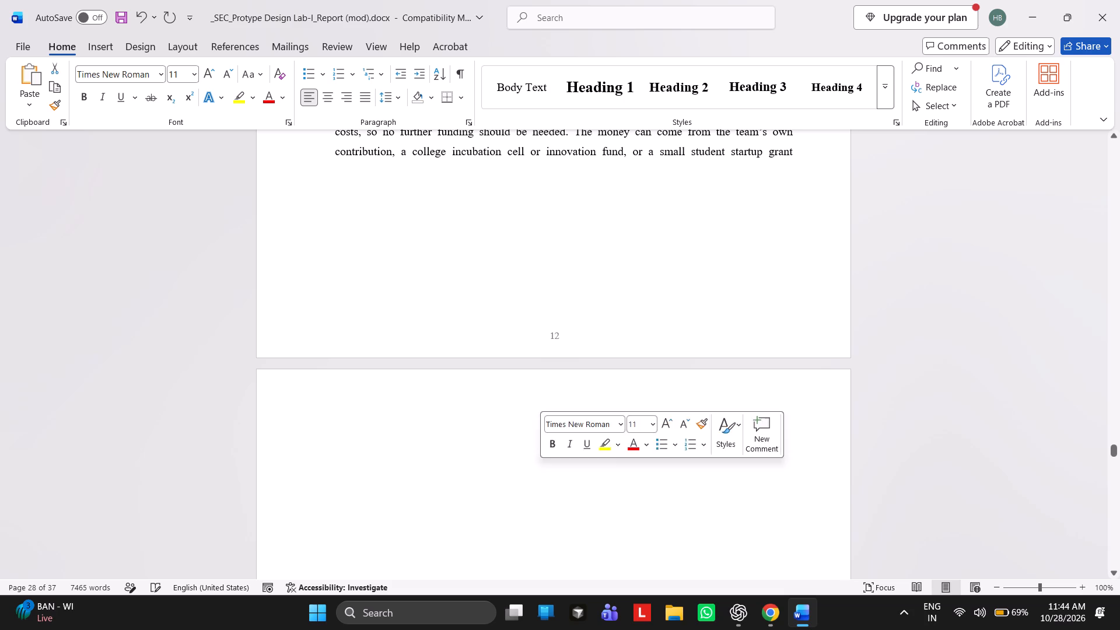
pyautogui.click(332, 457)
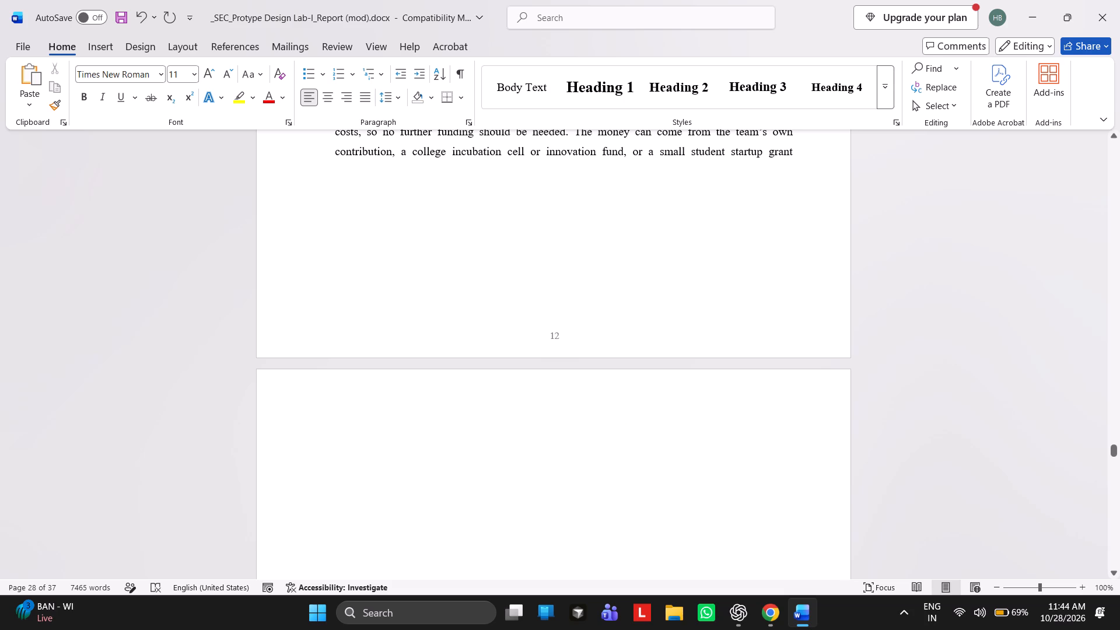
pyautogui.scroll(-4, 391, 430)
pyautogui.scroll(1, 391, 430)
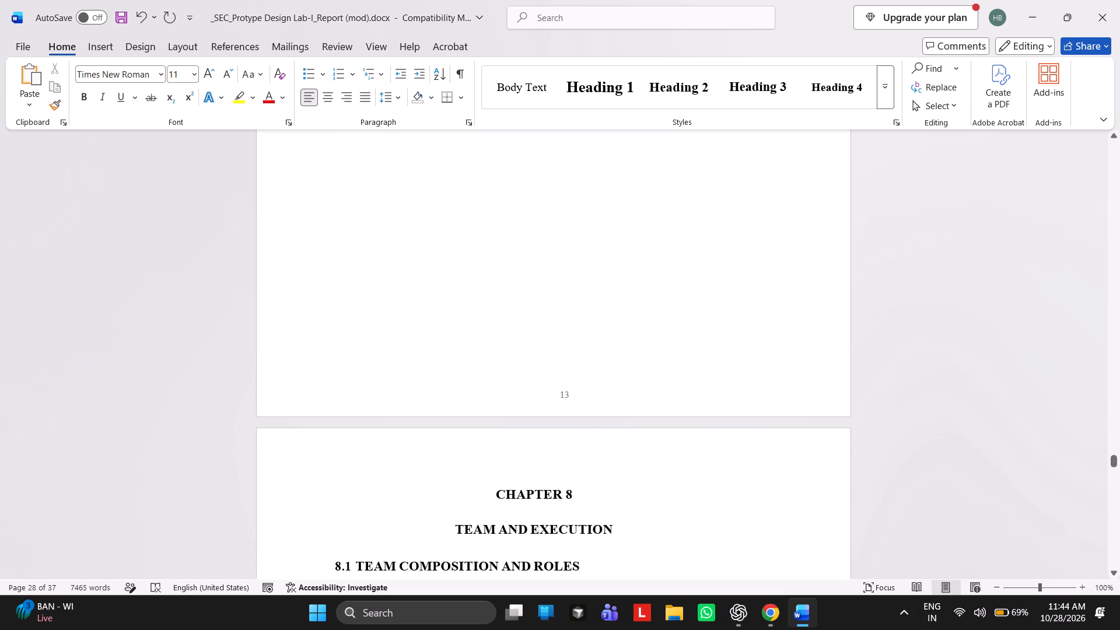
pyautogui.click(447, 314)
# Examine the blank page between the end of section 7.5 and the Chapter 8 heading.
pyautogui.scroll(3, 543, 309)
pyautogui.hscroll(1, 543, 309)
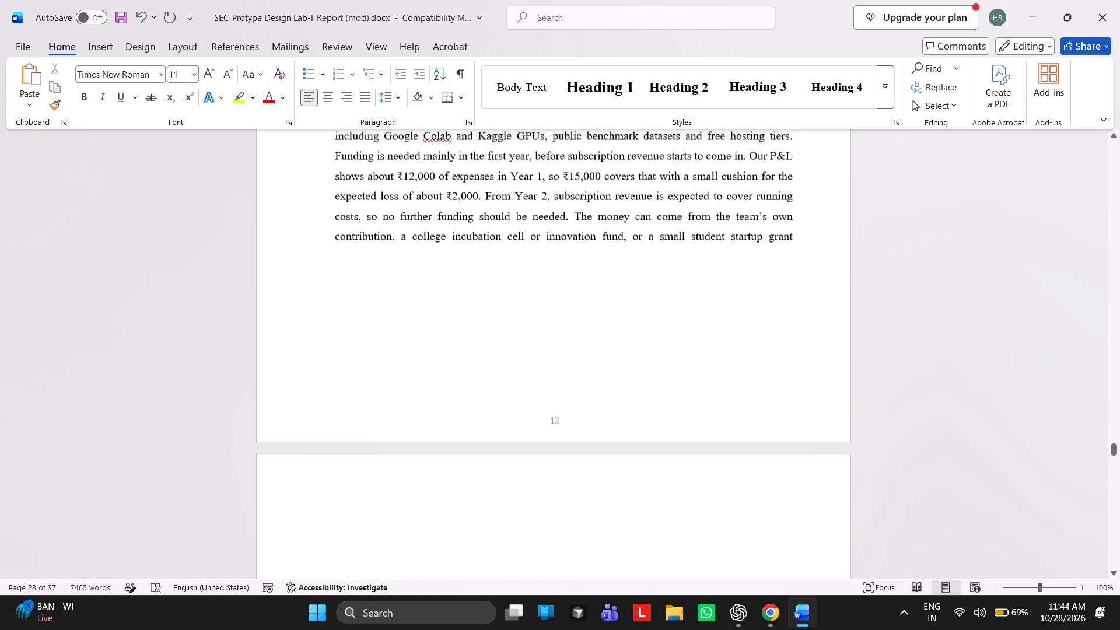
pyautogui.hscroll(1, 543, 309)
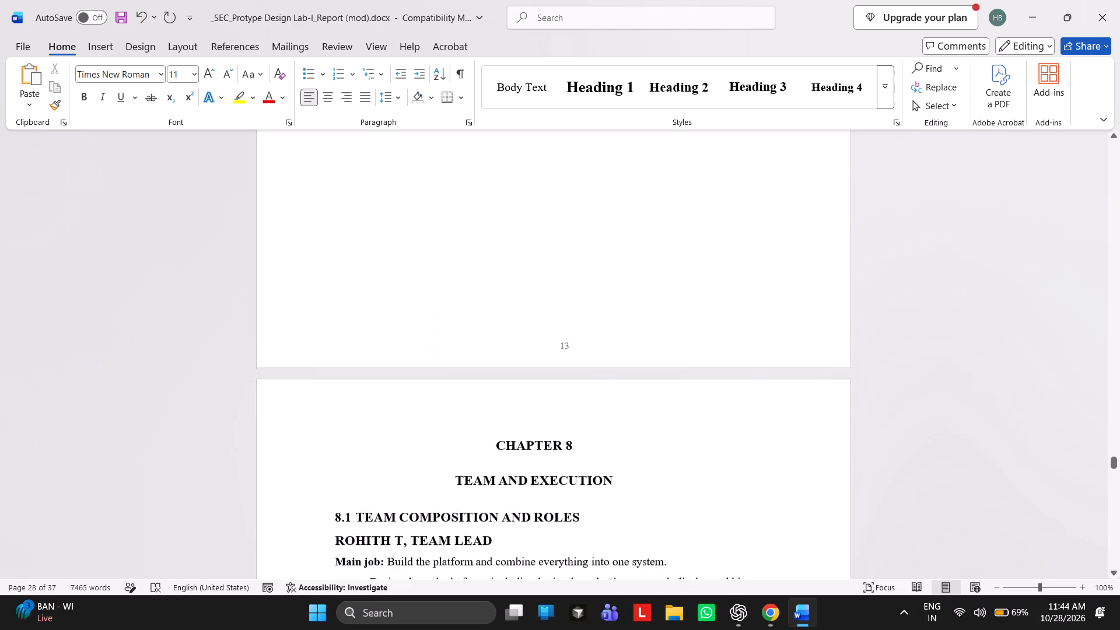
pyautogui.hscroll(1, 543, 309)
pyautogui.click(543, 309)
pyautogui.scroll(1, 442, 240)
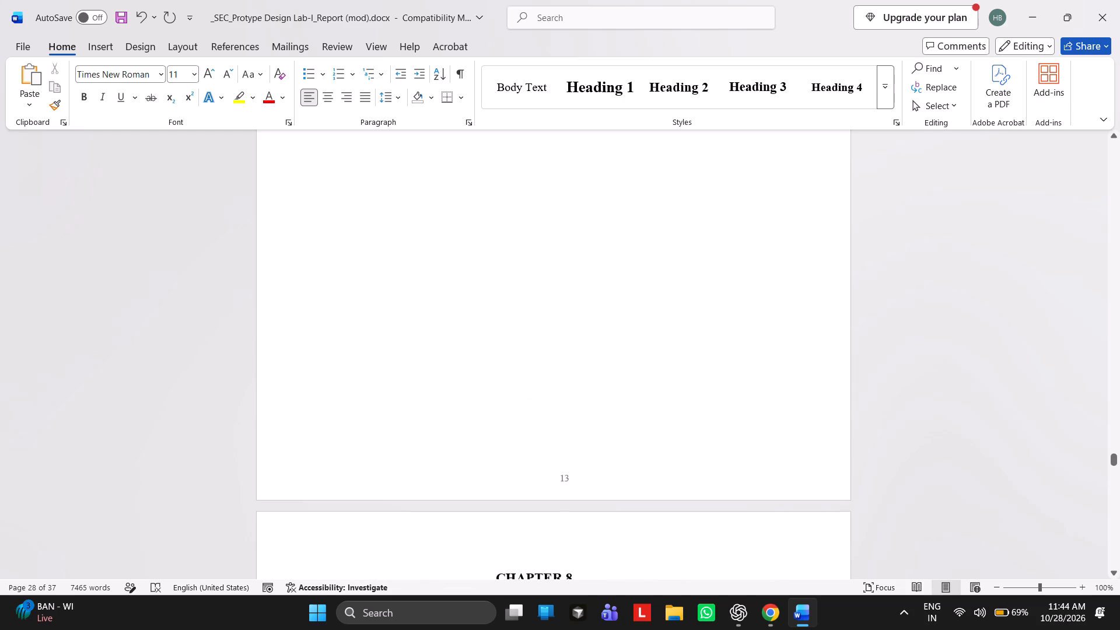
pyautogui.scroll(1, 442, 240)
pyautogui.scroll(1, 534, 295)
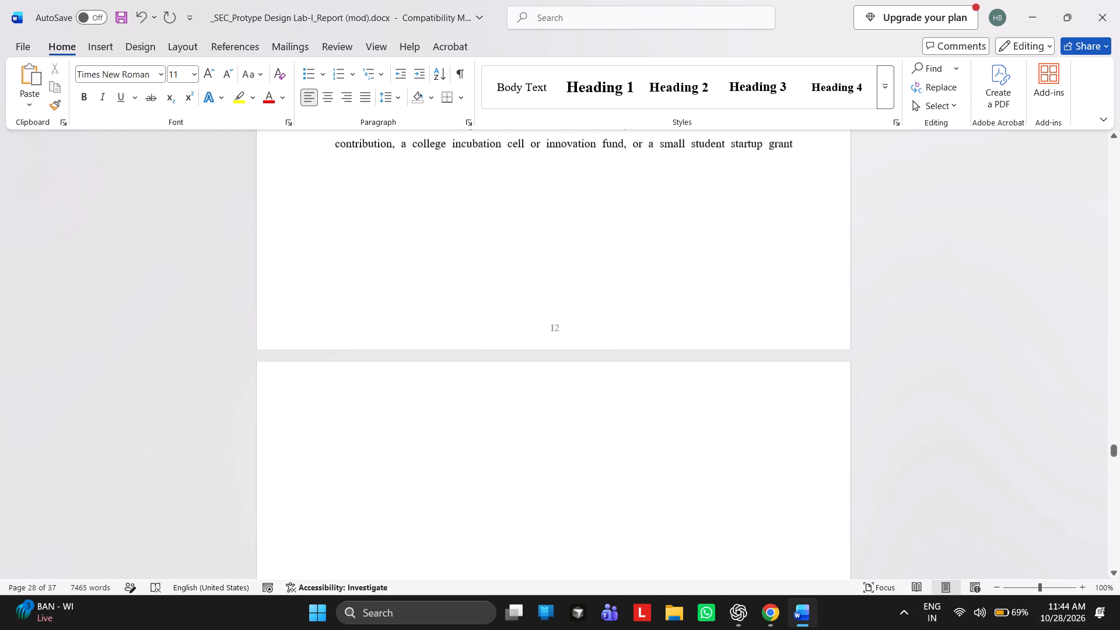
pyautogui.scroll(1, 534, 295)
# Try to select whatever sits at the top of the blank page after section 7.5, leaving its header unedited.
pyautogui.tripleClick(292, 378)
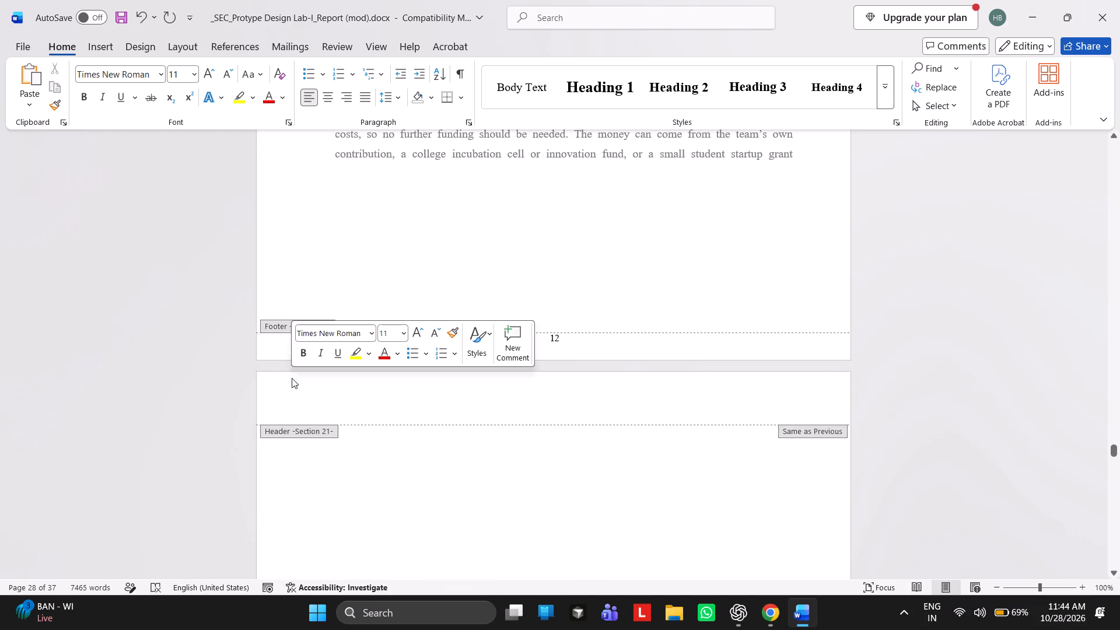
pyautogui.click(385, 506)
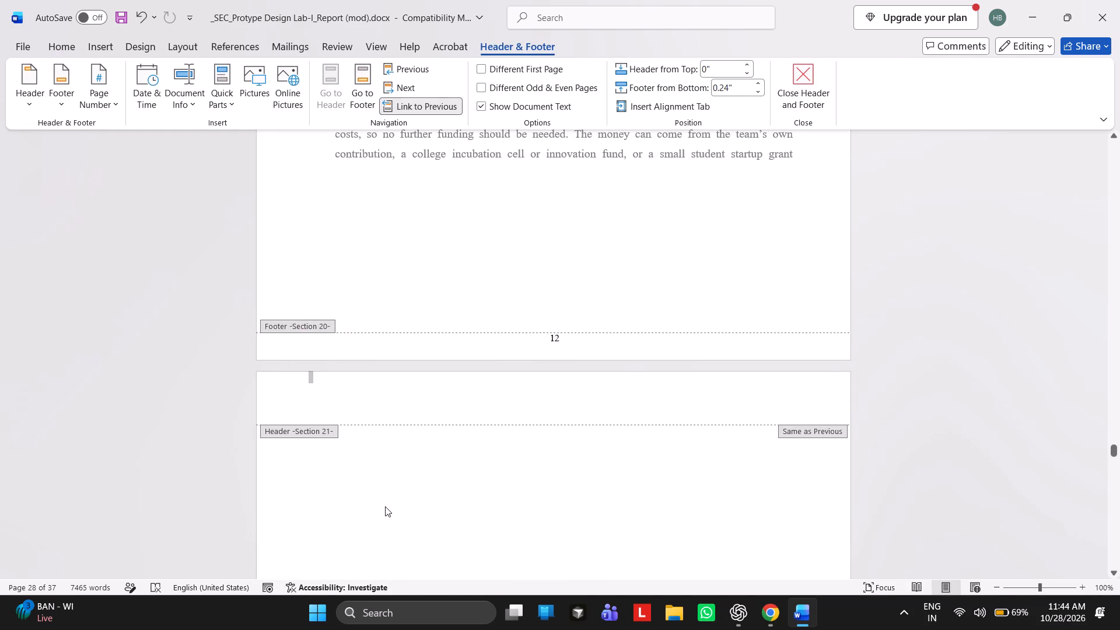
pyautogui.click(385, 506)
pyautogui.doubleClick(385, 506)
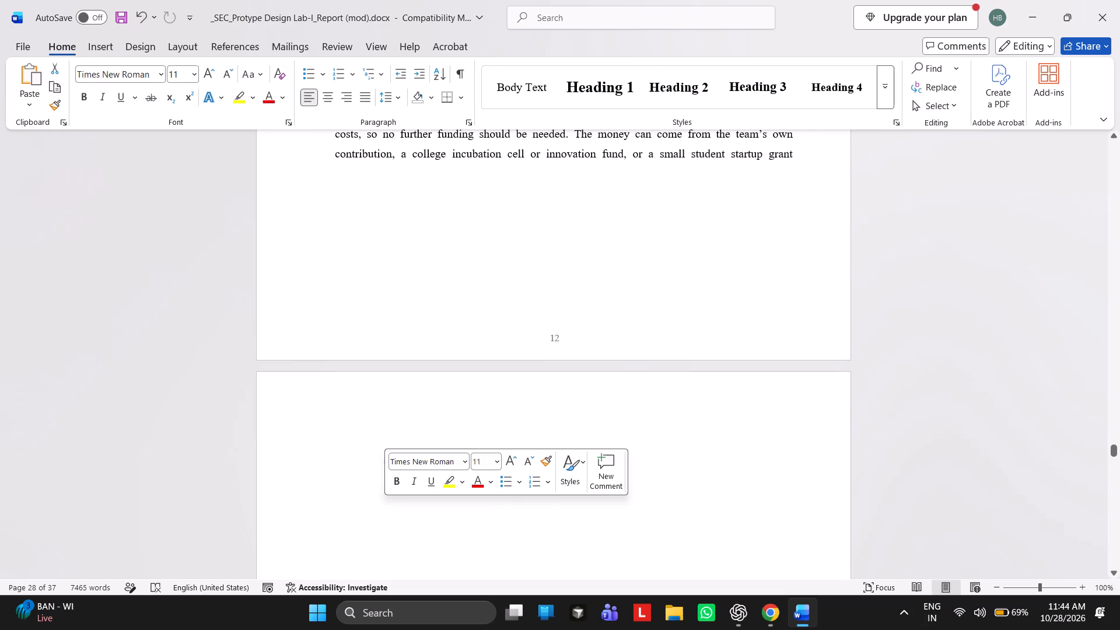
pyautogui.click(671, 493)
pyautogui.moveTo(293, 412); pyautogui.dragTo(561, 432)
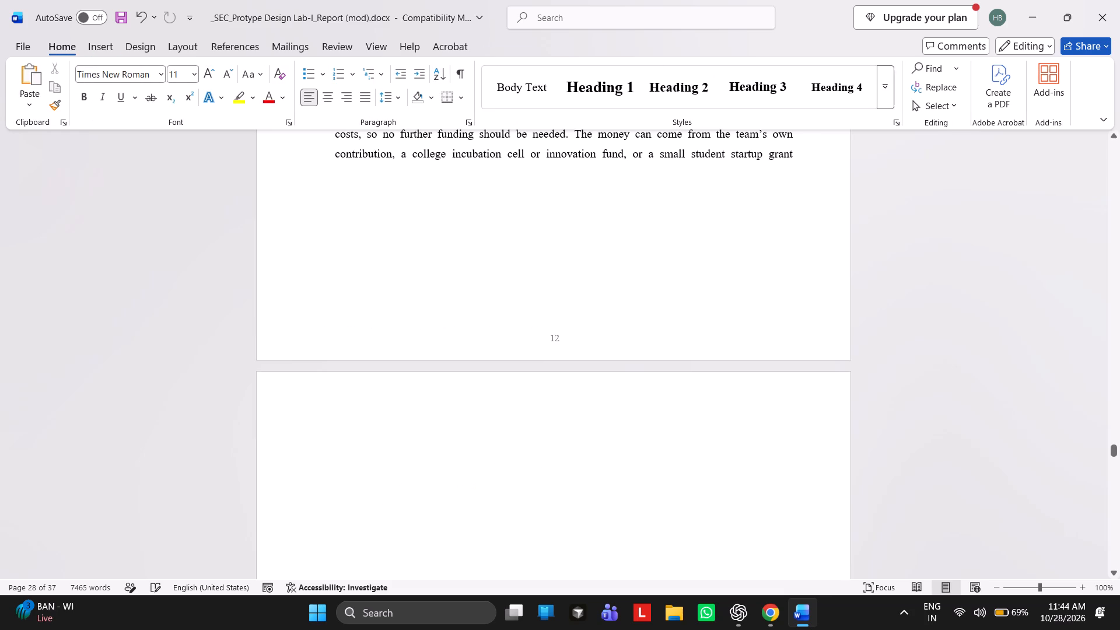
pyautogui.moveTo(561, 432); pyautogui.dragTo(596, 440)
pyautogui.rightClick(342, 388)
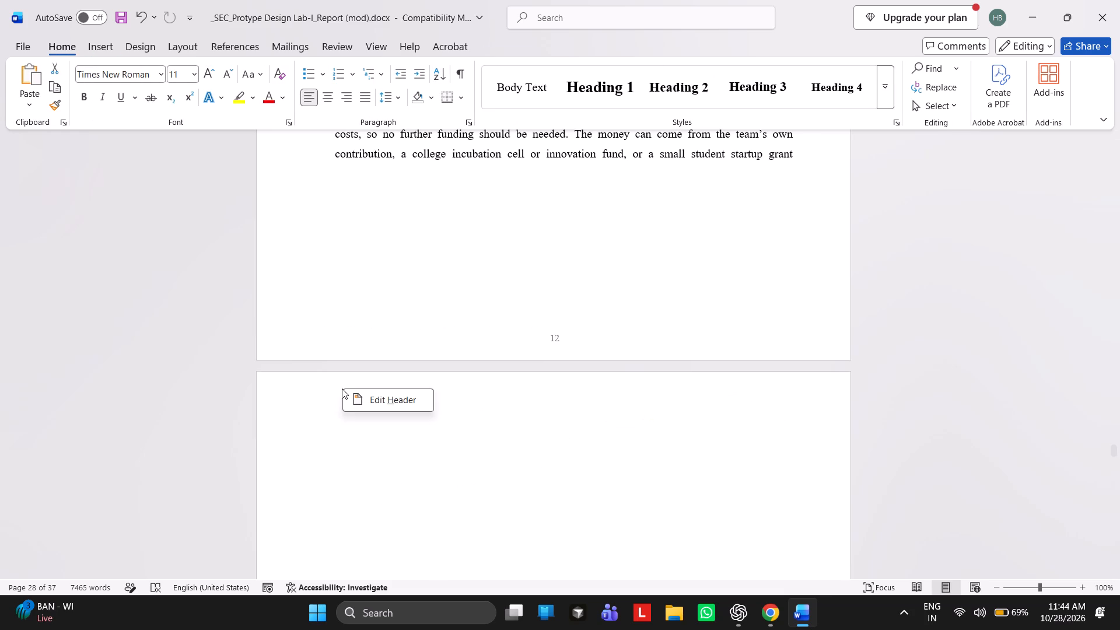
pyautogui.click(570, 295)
pyautogui.hscroll(1, 570, 295)
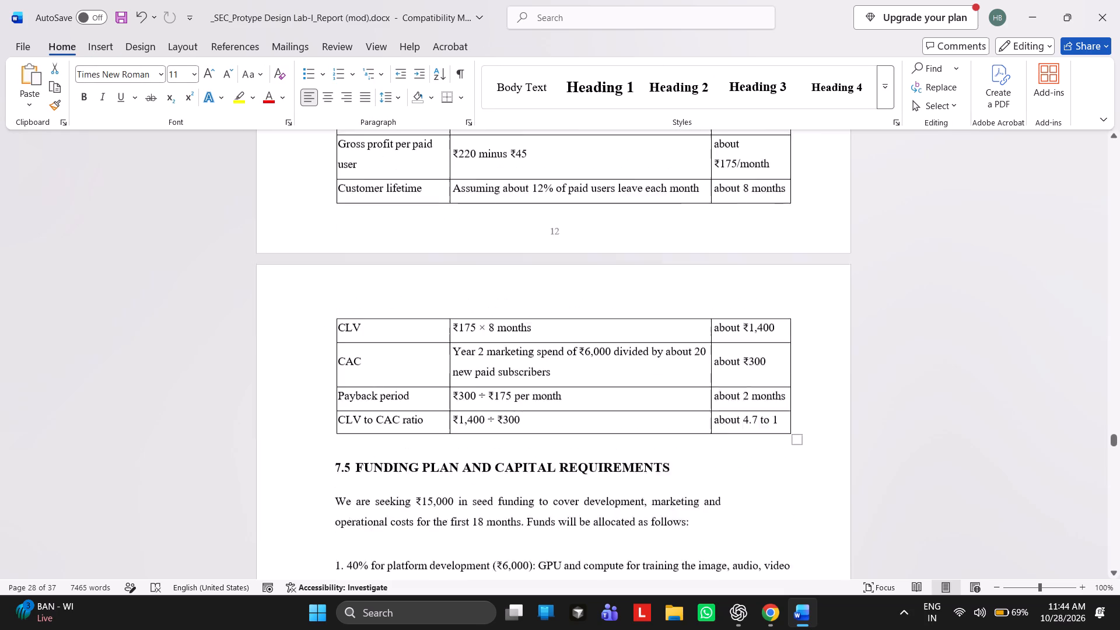
pyautogui.hscroll(1, 570, 295)
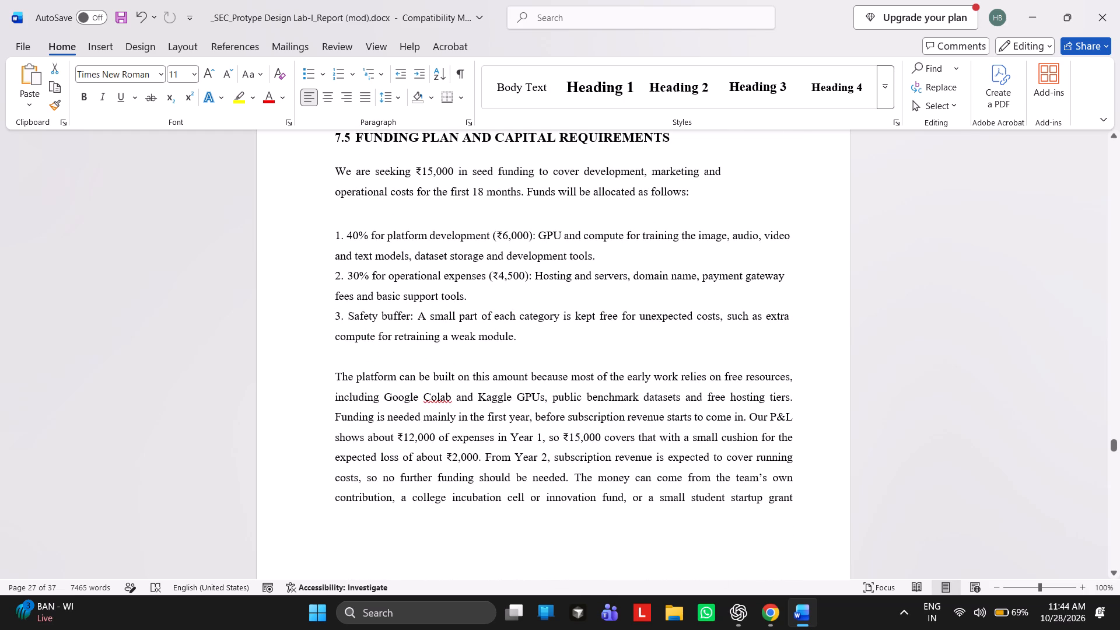
pyautogui.moveTo(793, 499); pyautogui.dragTo(351, 337)
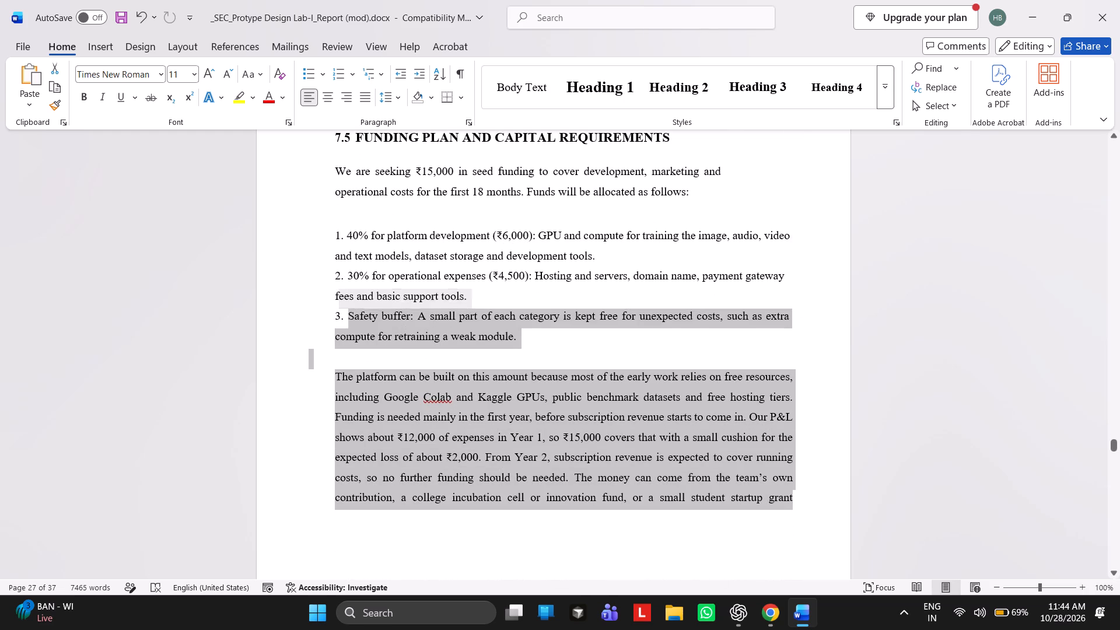
pyautogui.moveTo(351, 337); pyautogui.dragTo(335, 378)
pyautogui.hotkey('ctrl', 'c')
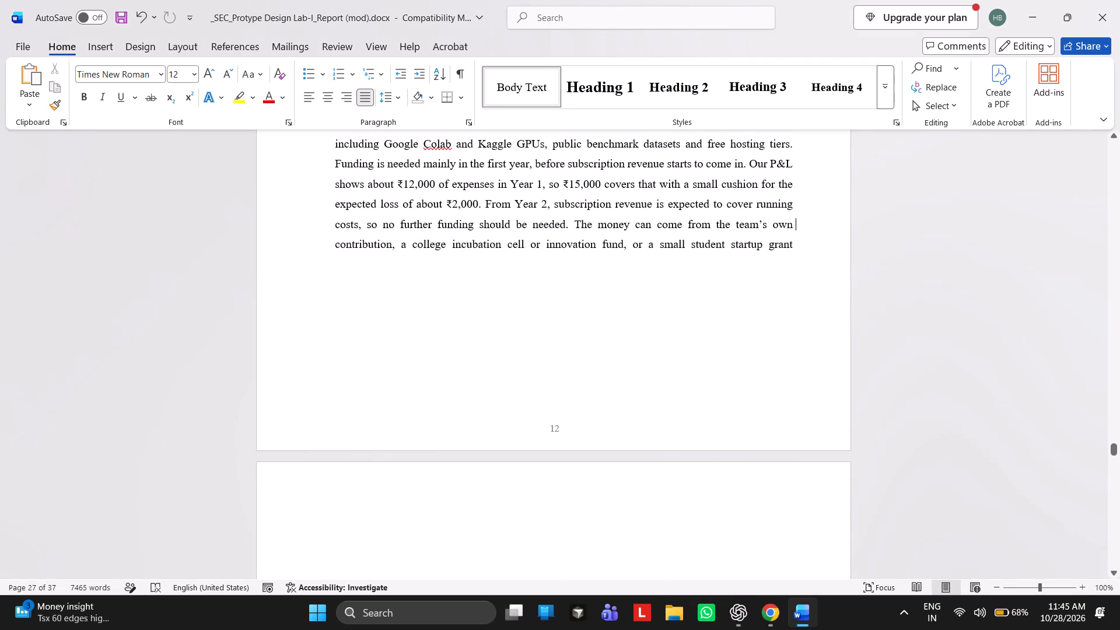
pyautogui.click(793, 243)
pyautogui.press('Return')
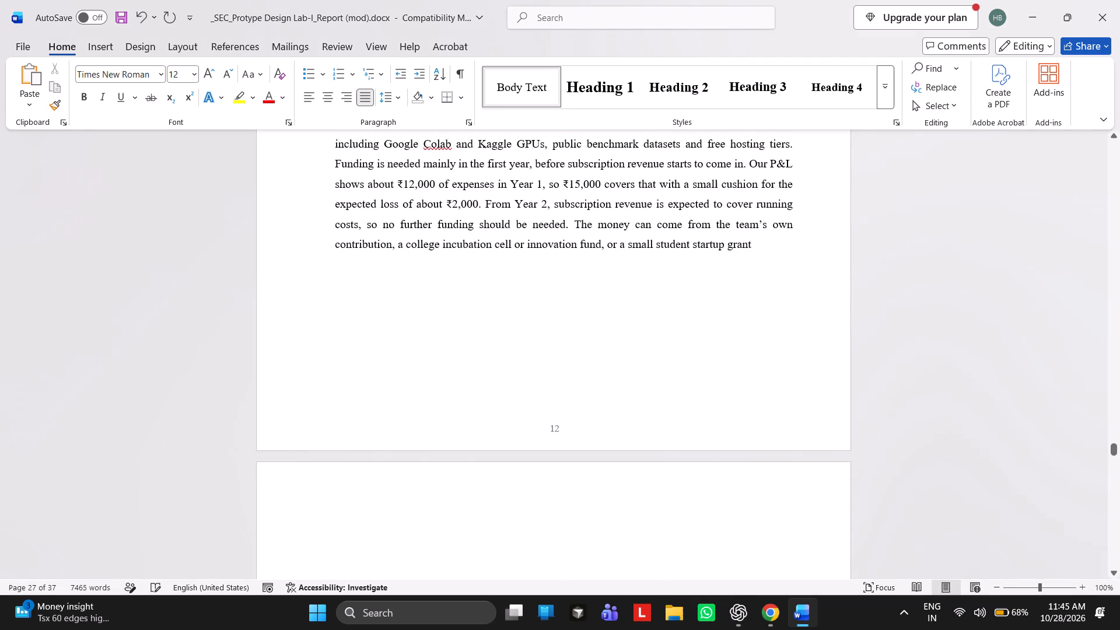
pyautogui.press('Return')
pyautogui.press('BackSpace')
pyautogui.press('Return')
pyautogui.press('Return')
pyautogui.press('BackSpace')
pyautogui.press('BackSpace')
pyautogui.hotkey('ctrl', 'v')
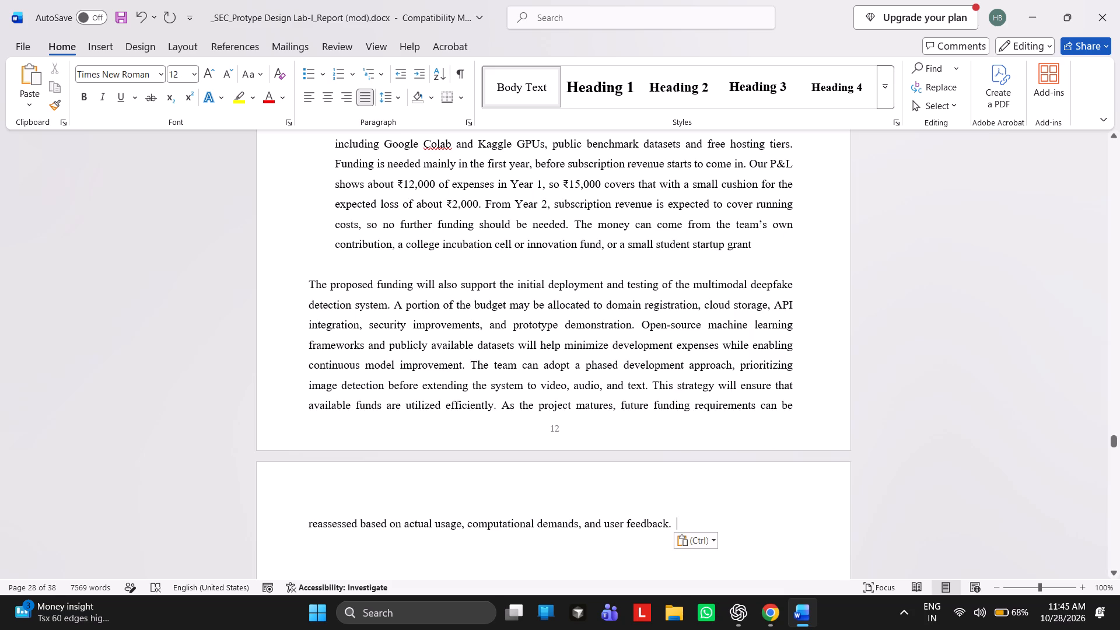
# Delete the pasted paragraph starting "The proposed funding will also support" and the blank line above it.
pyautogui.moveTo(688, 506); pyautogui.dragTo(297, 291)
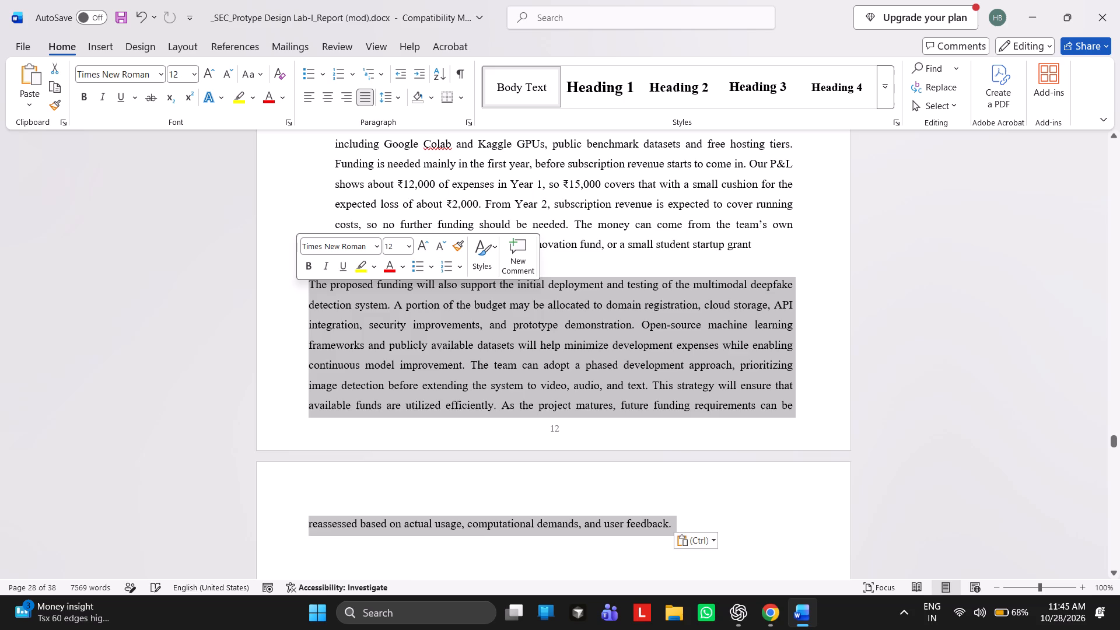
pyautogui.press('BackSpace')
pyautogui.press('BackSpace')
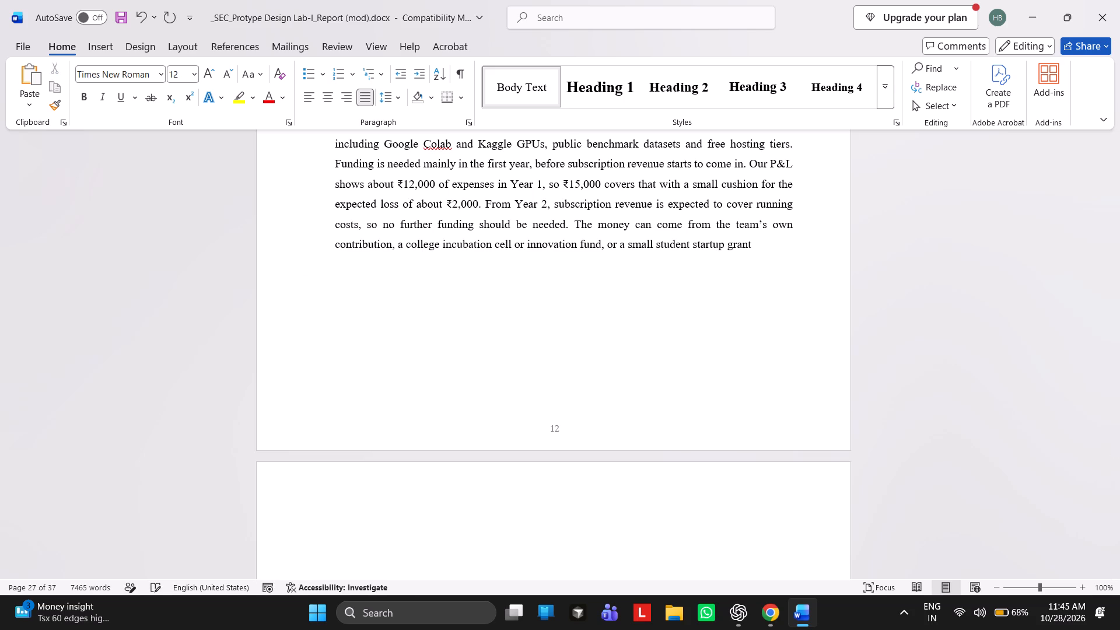
# Review the page layout from section 6.3's phased approach through Chapter 7 to the start of Chapter 8, checking for gaps and blank pages.
pyautogui.scroll(2, 297, 291)
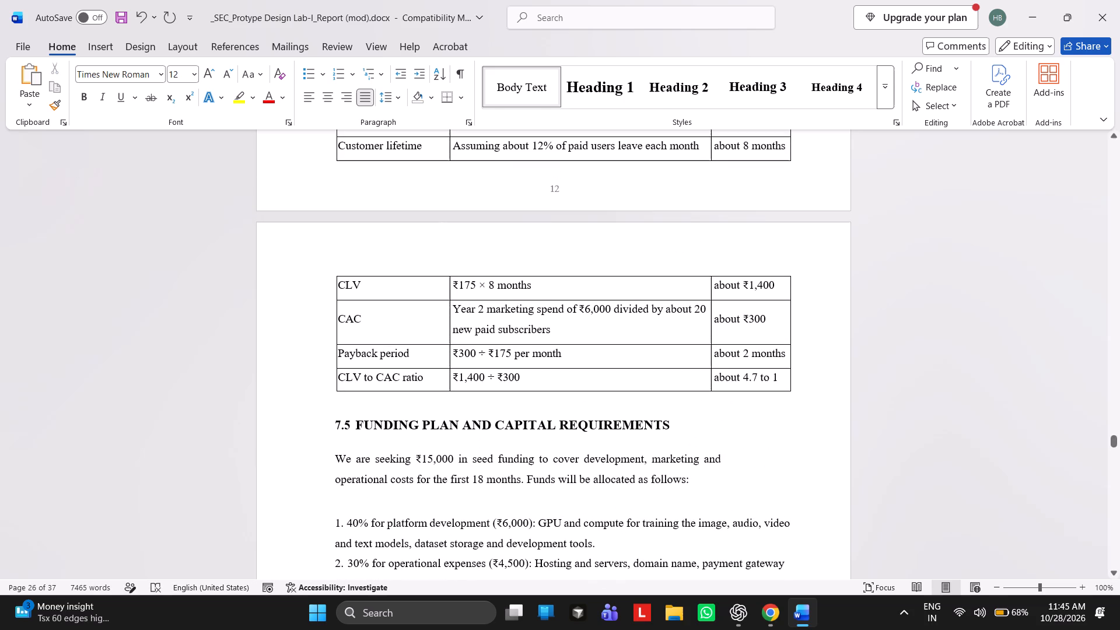
pyautogui.scroll(3, 297, 291)
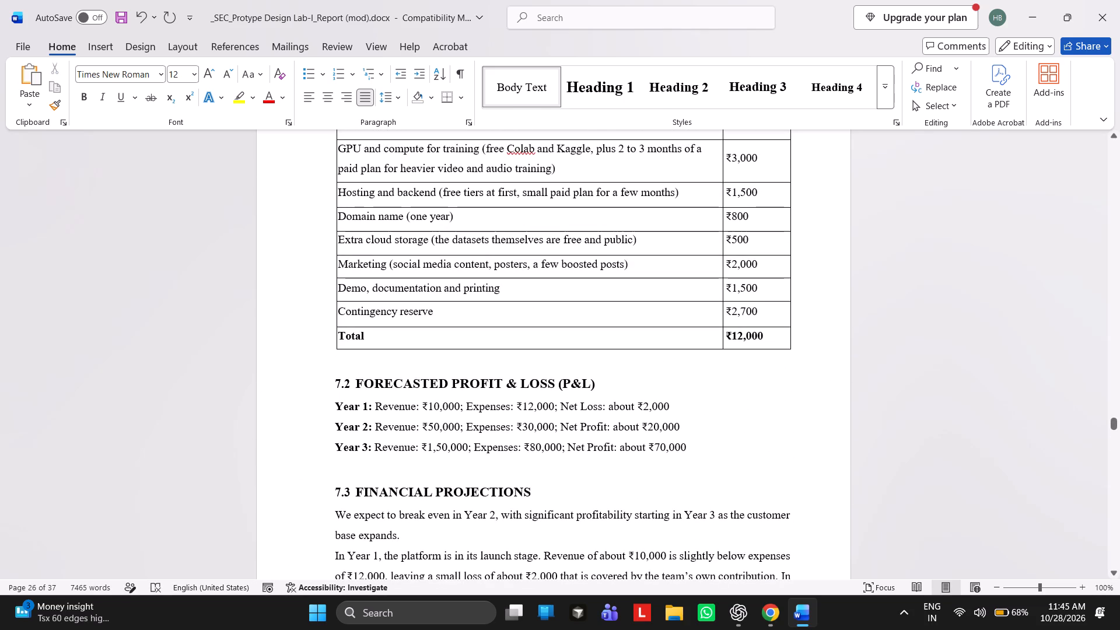
pyautogui.scroll(-2, 297, 291)
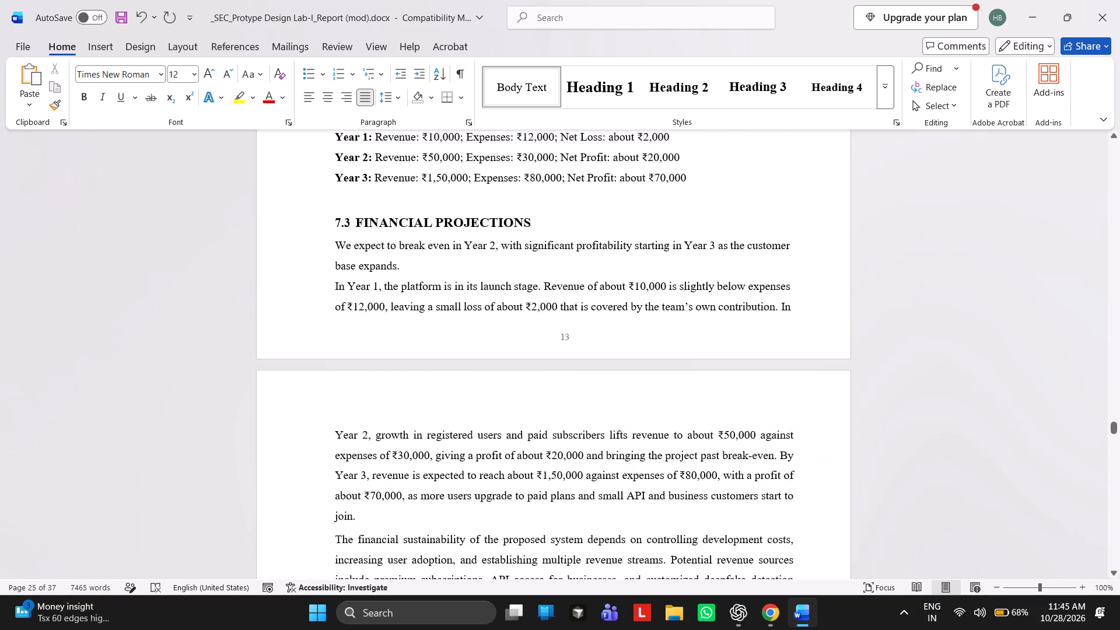
pyautogui.scroll(-2, 297, 291)
pyautogui.scroll(1, 297, 291)
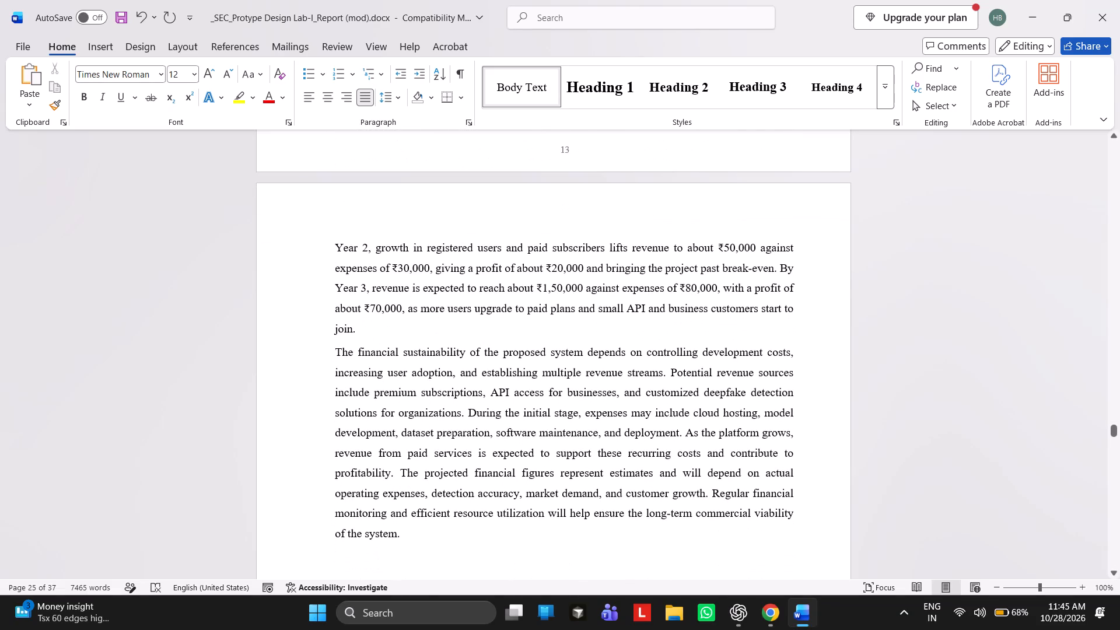
pyautogui.scroll(2, 297, 291)
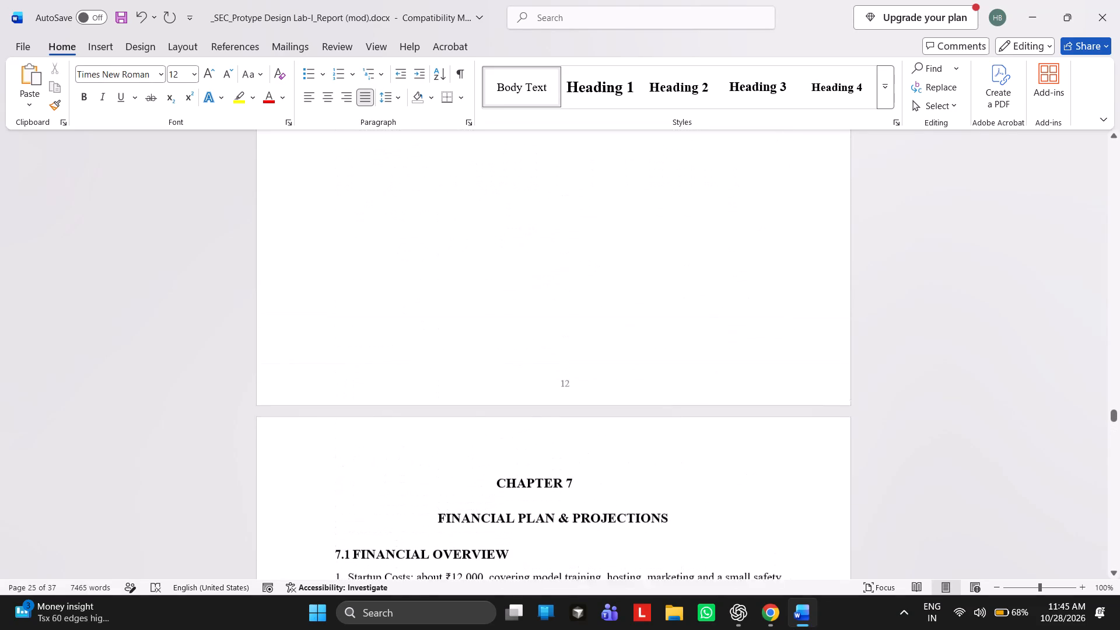
pyautogui.scroll(3, 297, 291)
pyautogui.scroll(-1, 297, 291)
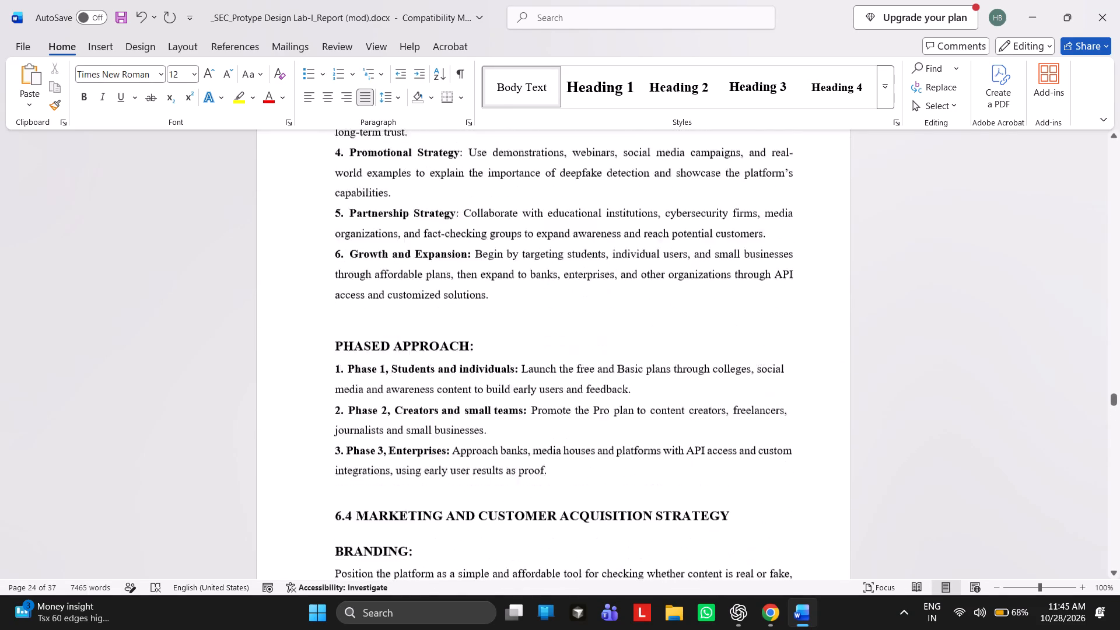
pyautogui.scroll(-3, 297, 291)
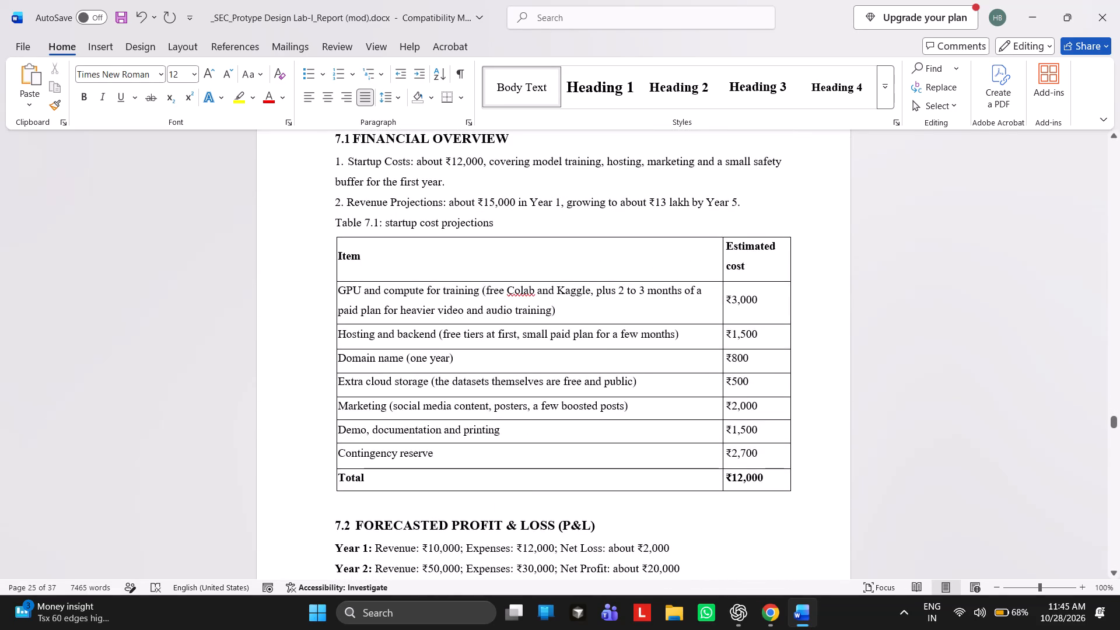
pyautogui.scroll(-3, 297, 291)
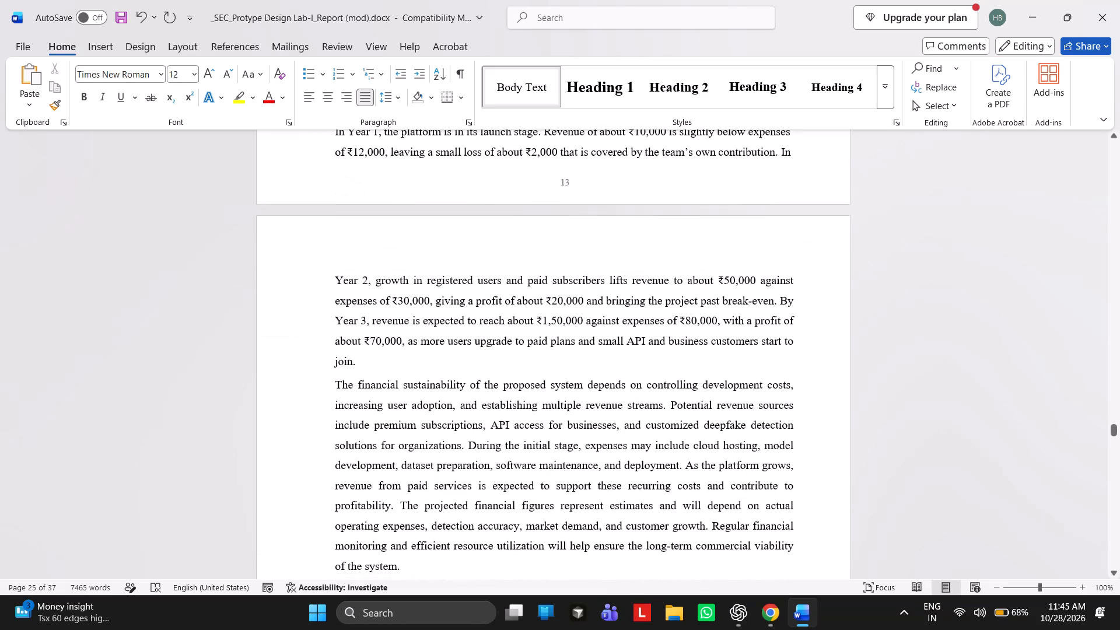
pyautogui.scroll(-3, 297, 291)
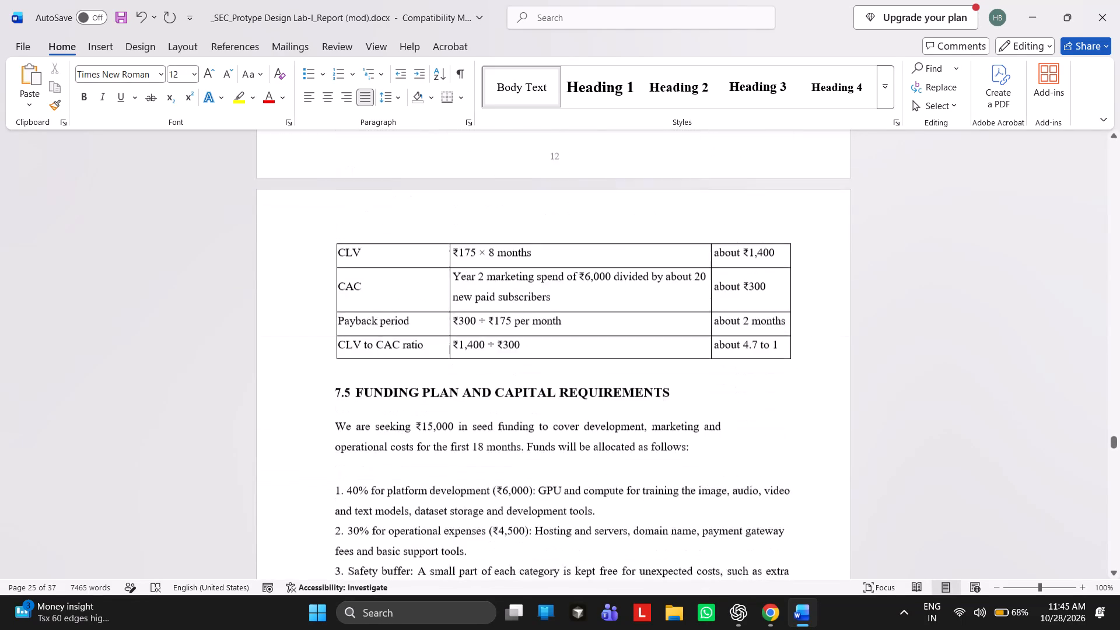
pyautogui.scroll(-3, 297, 291)
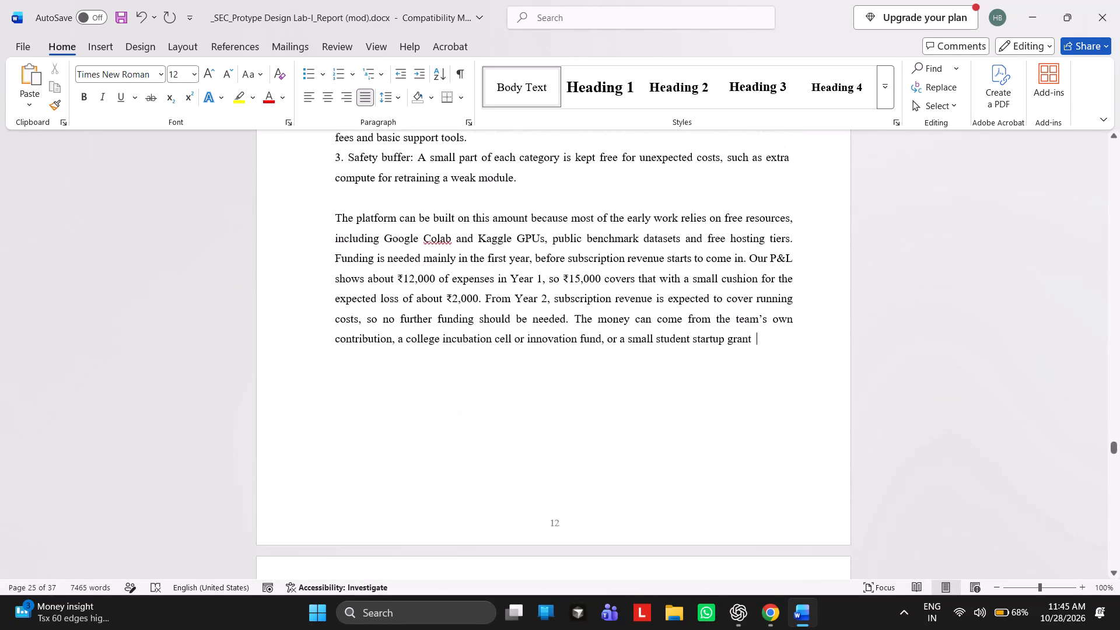
pyautogui.scroll(-3, 297, 291)
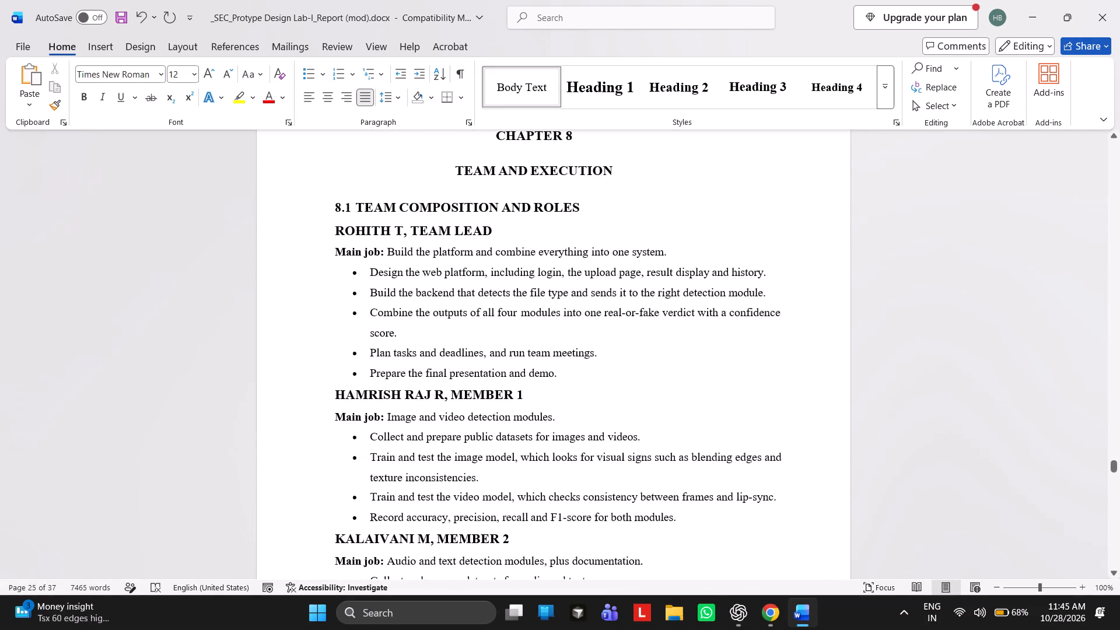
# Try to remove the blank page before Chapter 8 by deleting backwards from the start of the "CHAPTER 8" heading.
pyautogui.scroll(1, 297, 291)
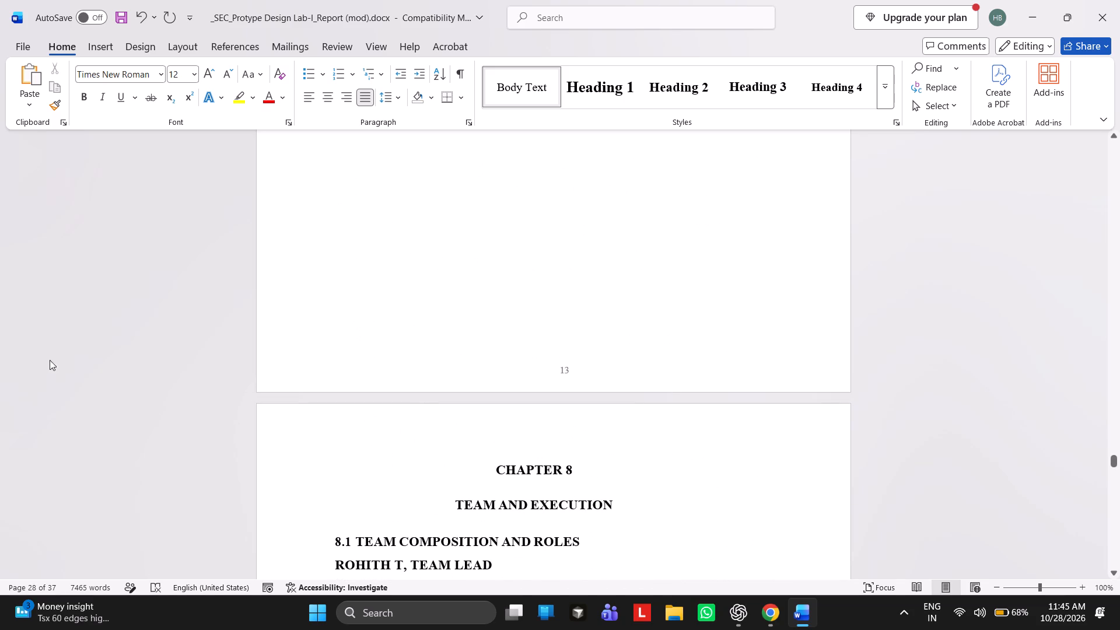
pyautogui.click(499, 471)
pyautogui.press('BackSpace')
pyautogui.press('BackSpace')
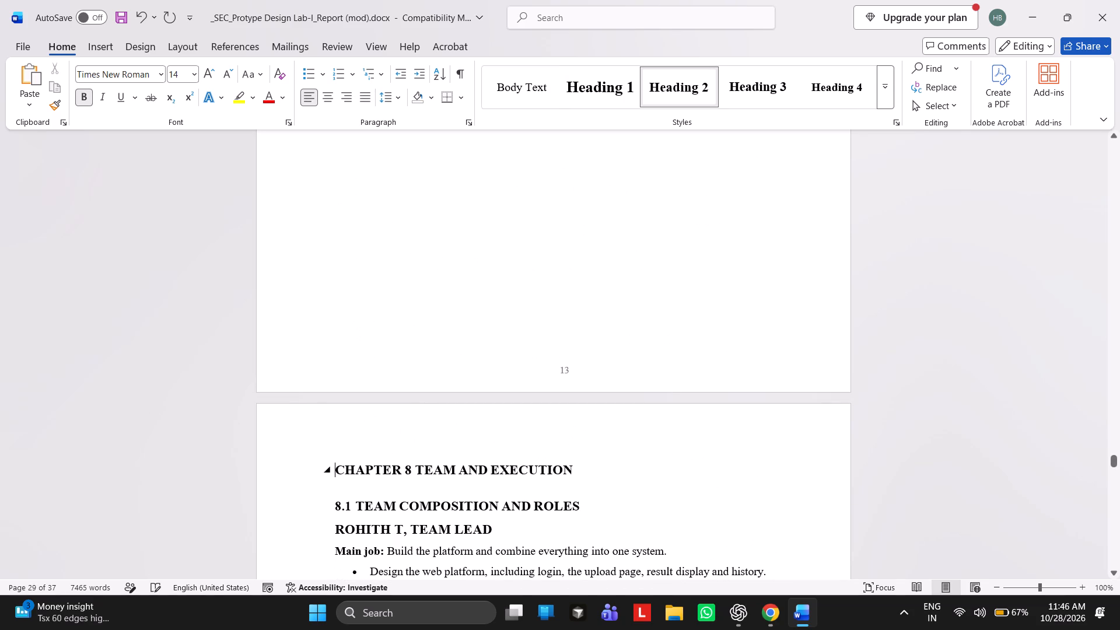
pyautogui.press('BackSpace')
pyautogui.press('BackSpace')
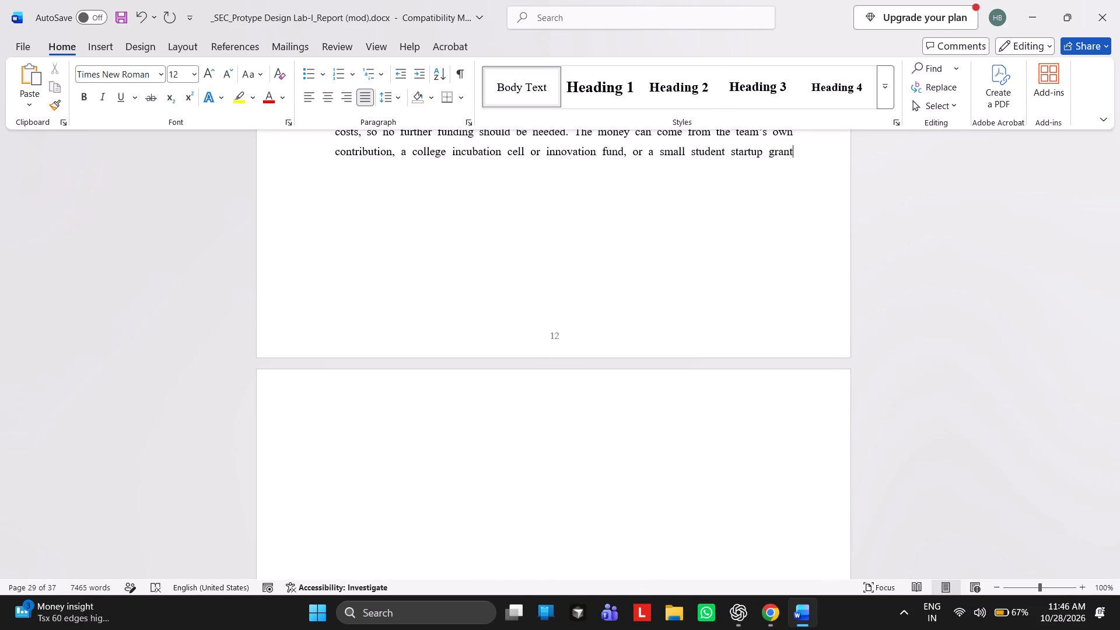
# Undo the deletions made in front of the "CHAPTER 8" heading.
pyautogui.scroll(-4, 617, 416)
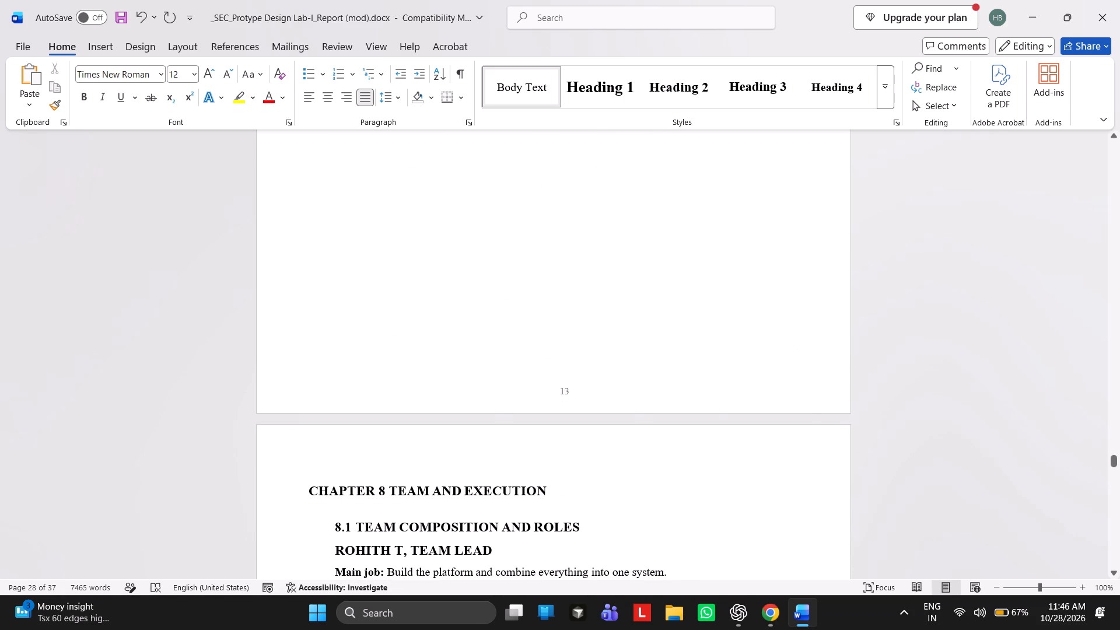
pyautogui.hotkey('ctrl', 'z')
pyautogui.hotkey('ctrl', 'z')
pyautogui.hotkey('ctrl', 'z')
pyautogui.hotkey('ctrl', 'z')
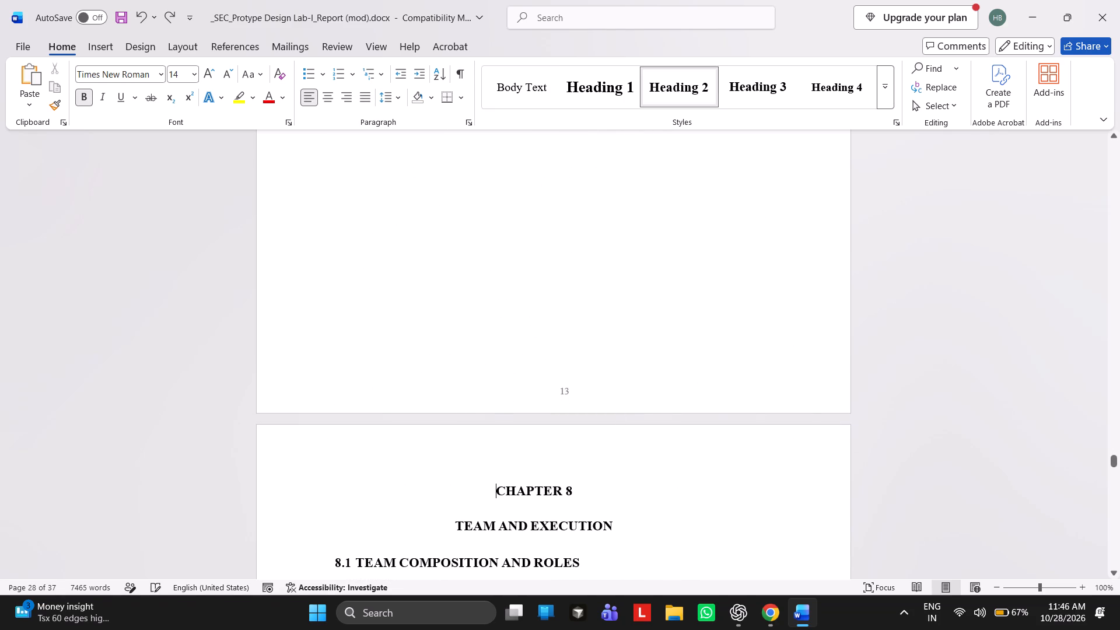
# Review the layout of Chapter 8, Chapter 9 and the References, then return to the blank page after section 7.5.
pyautogui.scroll(-2, 1107, 426)
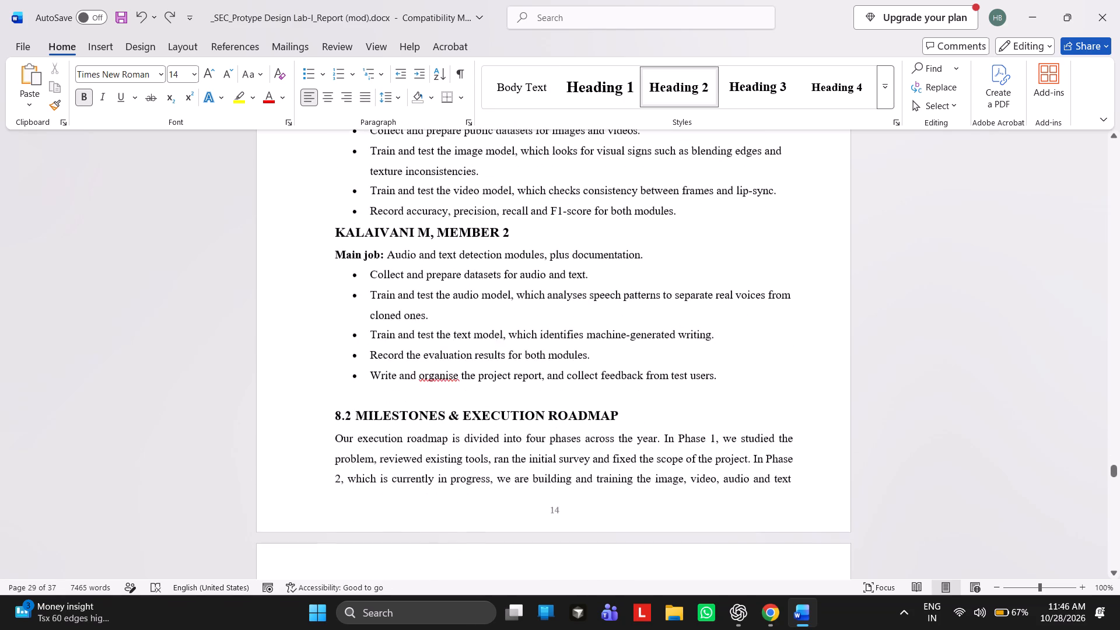
pyautogui.scroll(-2, 1107, 426)
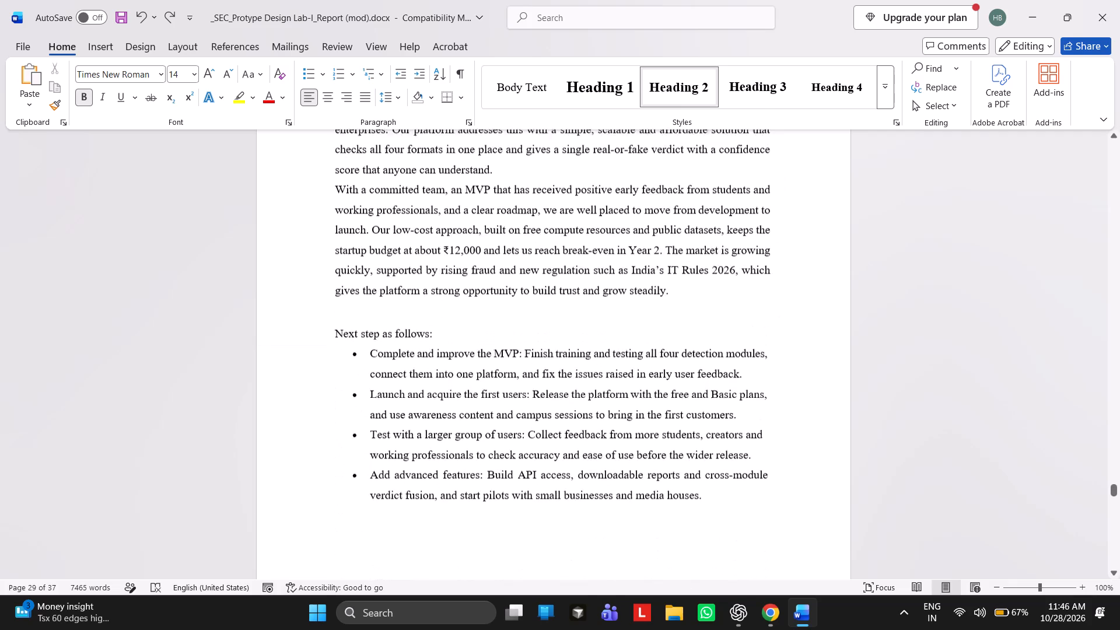
pyautogui.scroll(-3, 1107, 426)
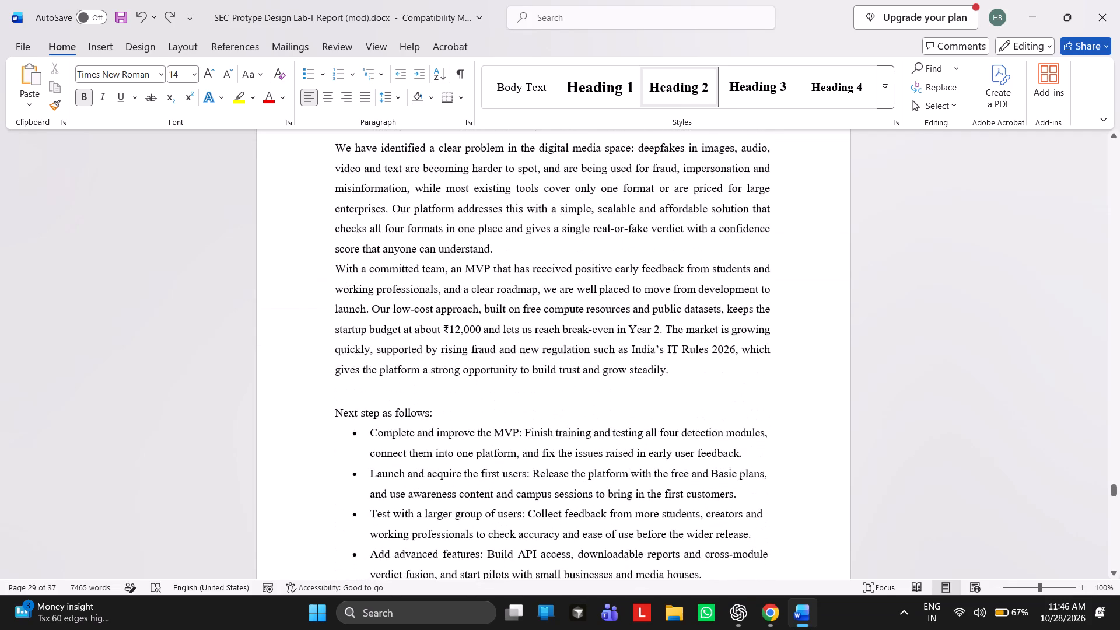
pyautogui.scroll(-1, 1107, 426)
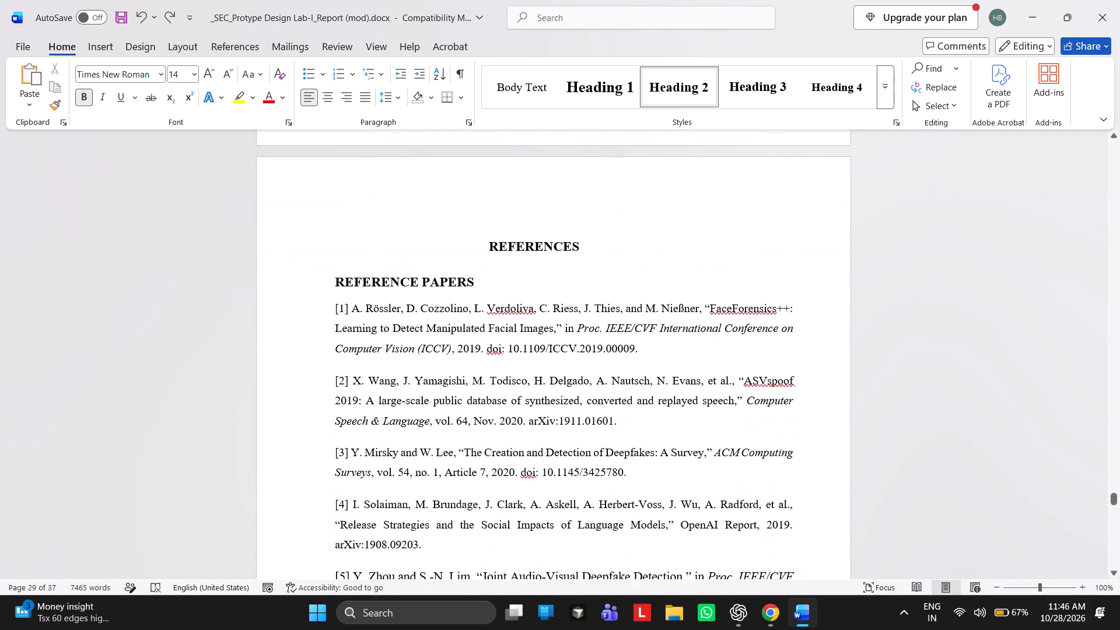
pyautogui.scroll(2, 1107, 426)
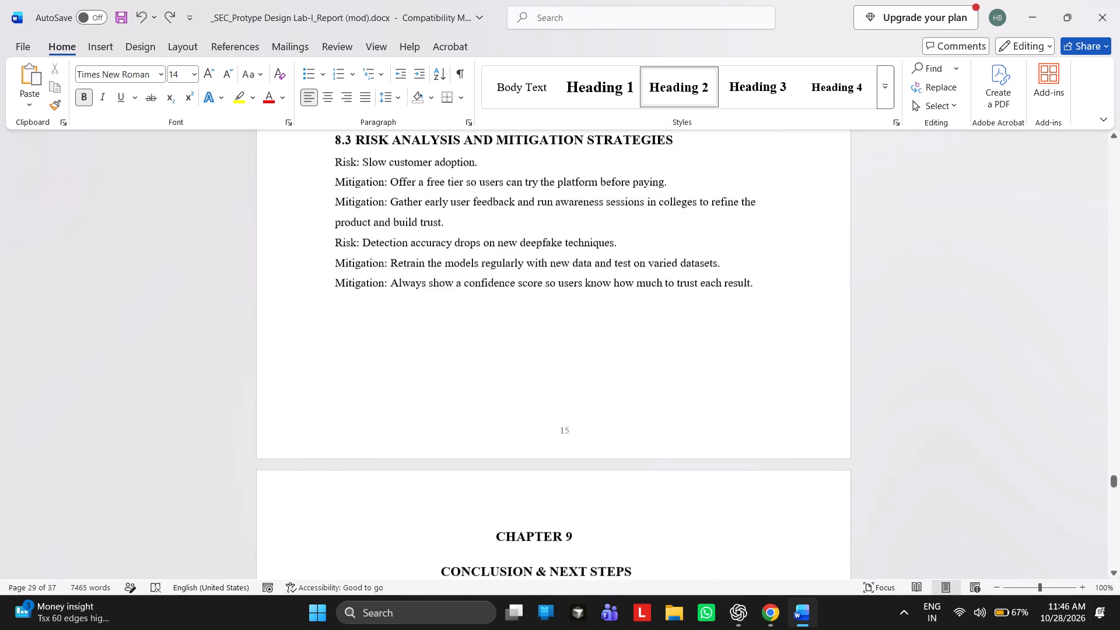
pyautogui.scroll(5, 1107, 426)
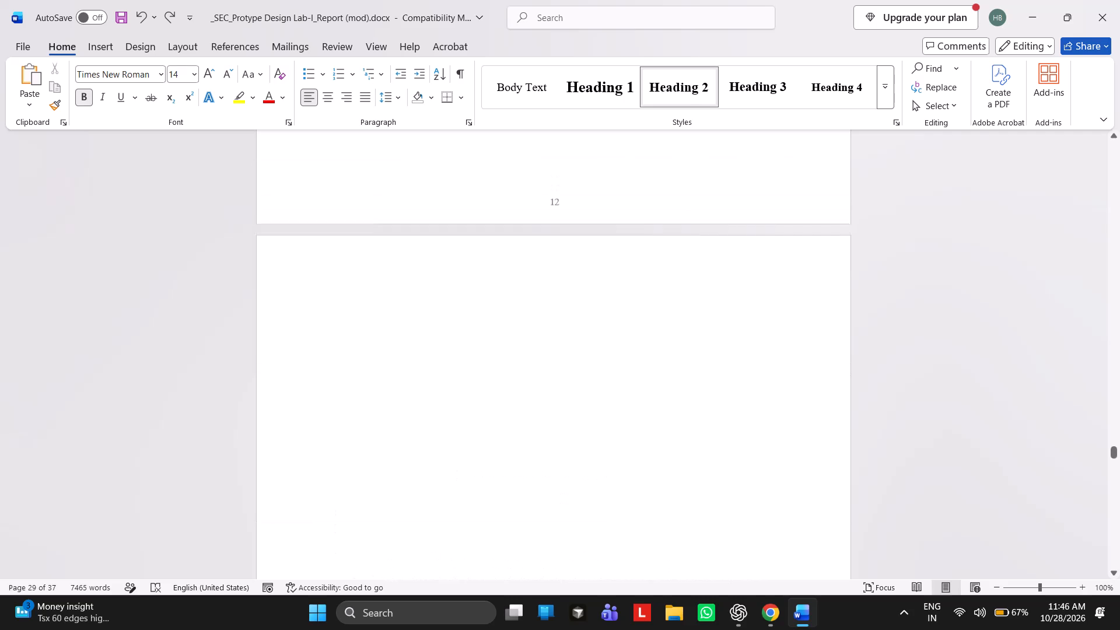
pyautogui.scroll(1, 1107, 426)
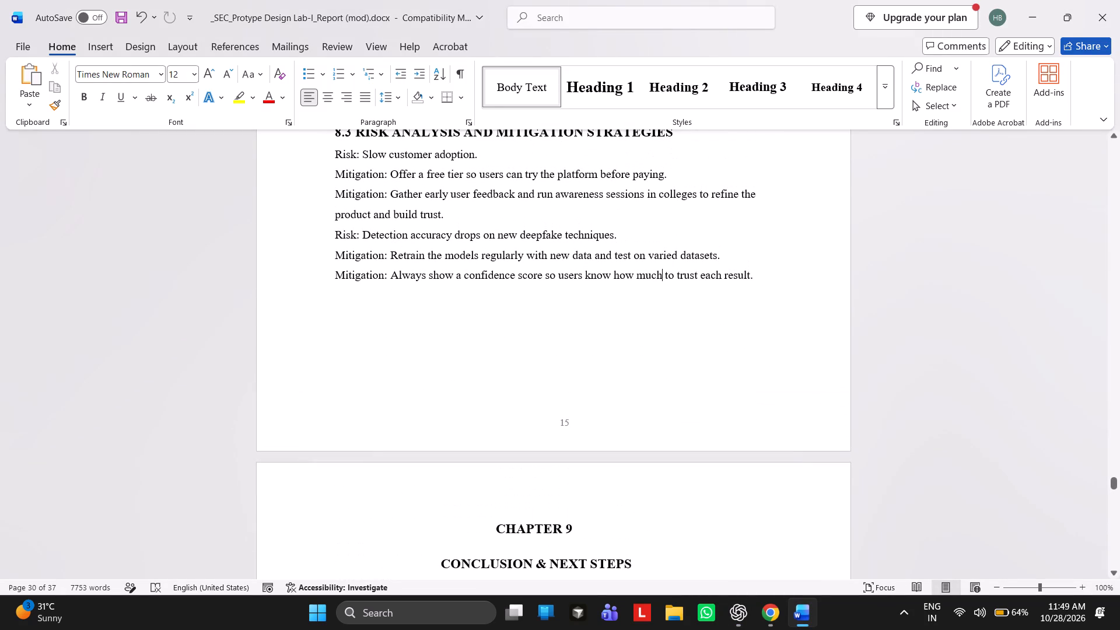
pyautogui.click(759, 274)
pyautogui.press('Return')
pyautogui.press('BackSpace')
pyautogui.press('BackSpace')
pyautogui.press('Return')
pyautogui.press('Return')
pyautogui.hotkey('ctrl', 'v')
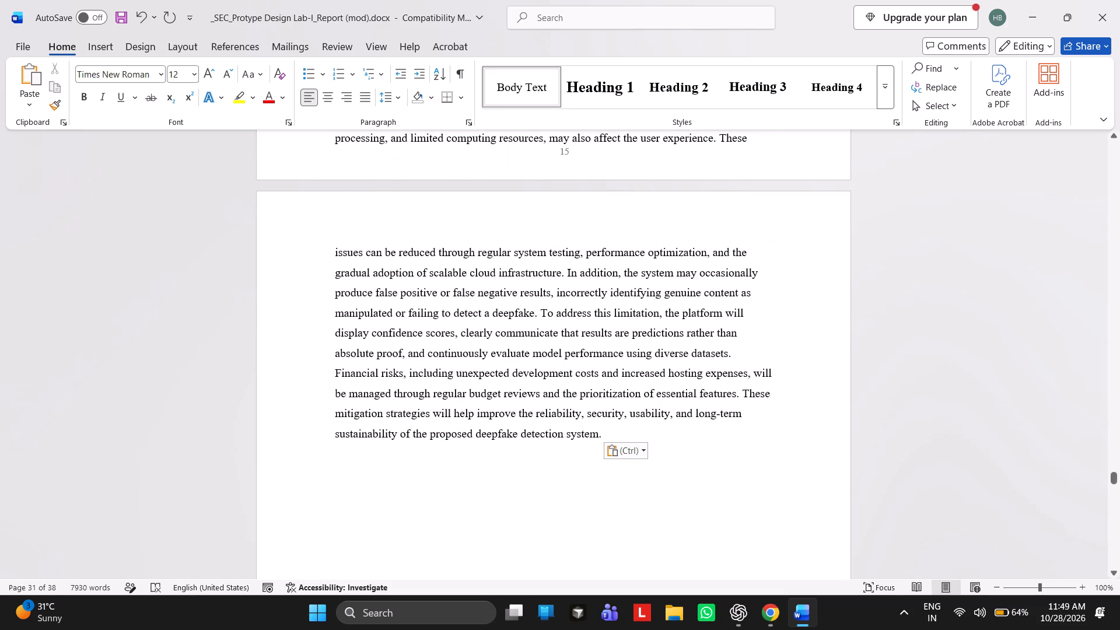
# Justify the whole pasted risk and mitigation paragraph in section 8.3 and set its line spacing to 1.5.
pyautogui.moveTo(607, 428); pyautogui.dragTo(317, 188)
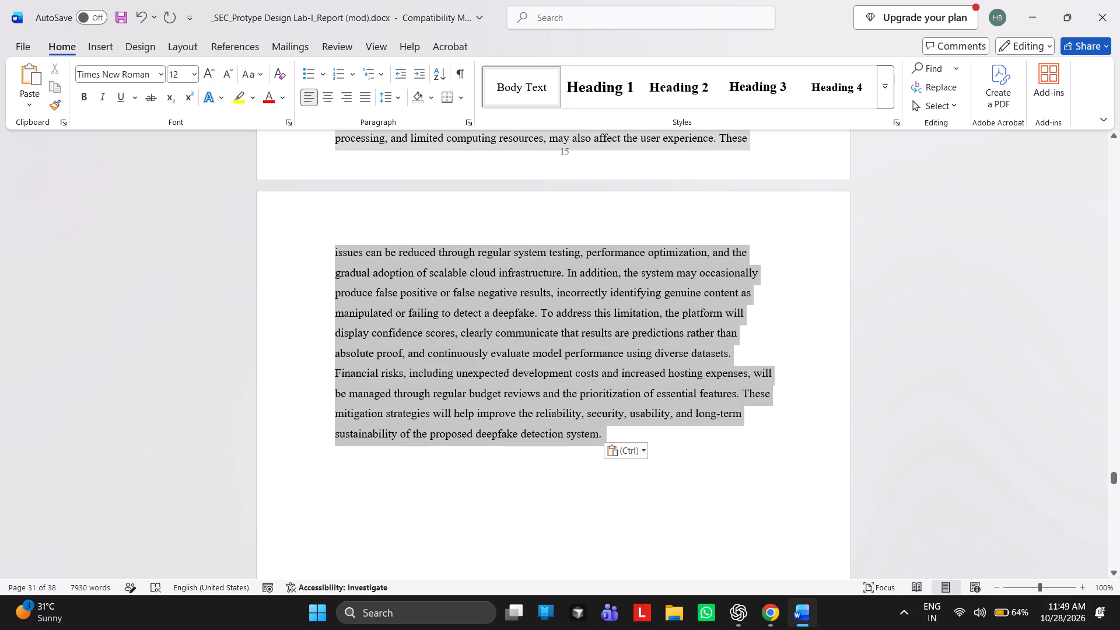
pyautogui.moveTo(317, 188); pyautogui.dragTo(342, 350)
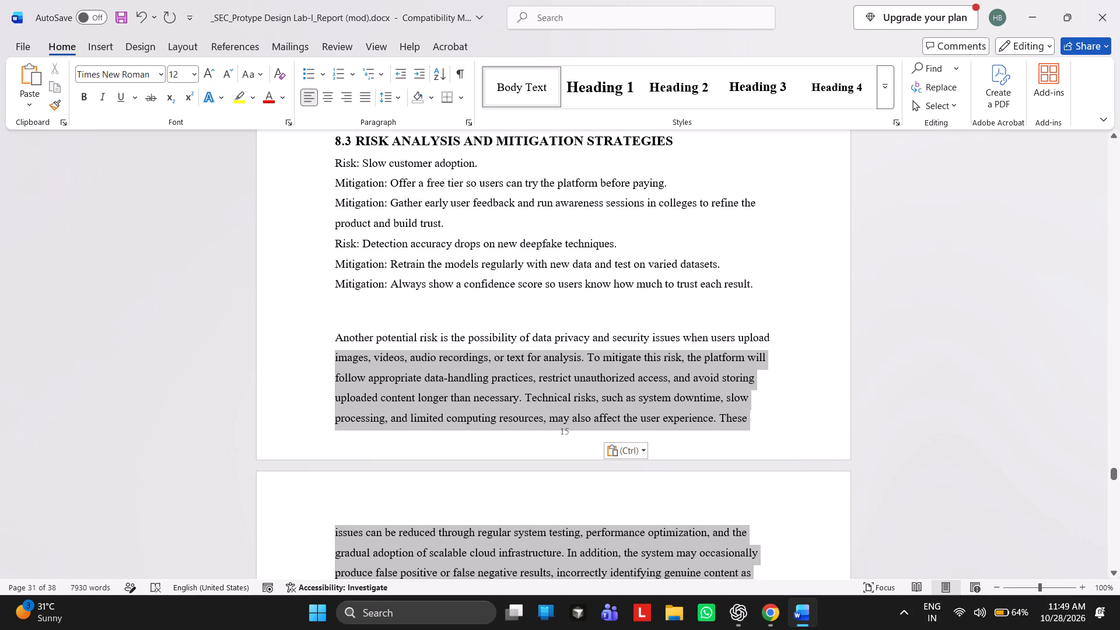
pyautogui.moveTo(342, 350); pyautogui.dragTo(339, 345)
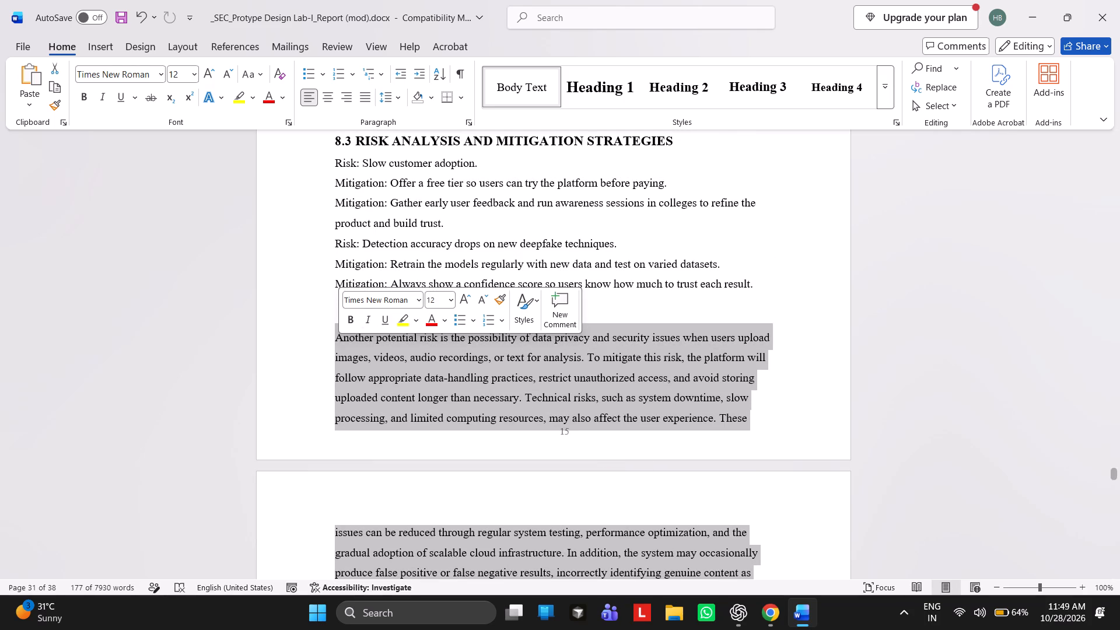
pyautogui.click(363, 99)
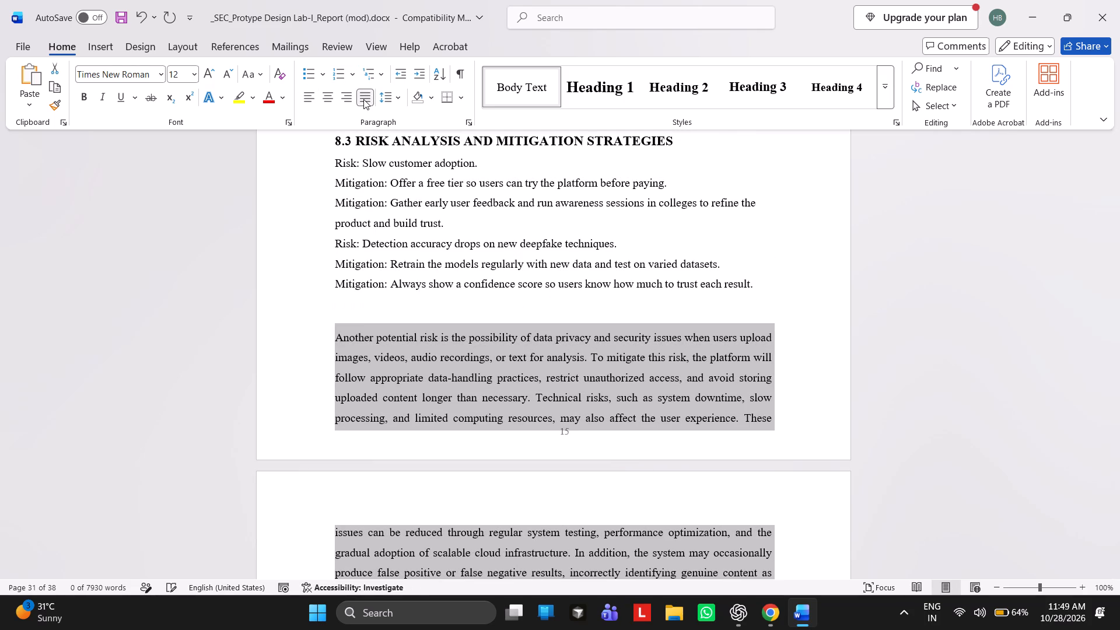
pyautogui.click(391, 98)
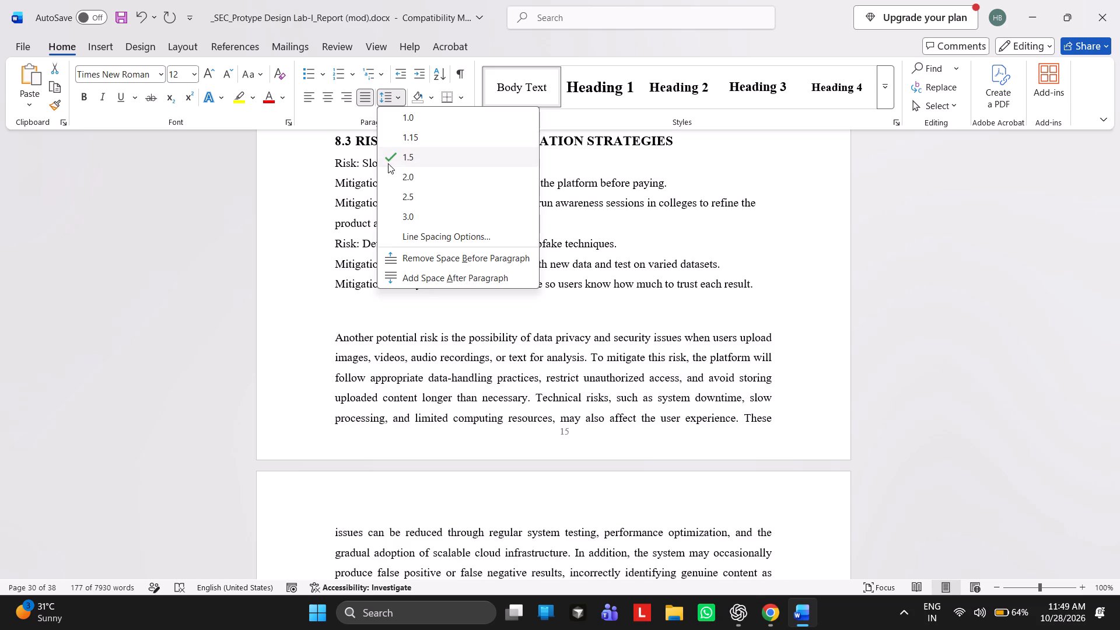
pyautogui.click(388, 160)
pyautogui.click(327, 293)
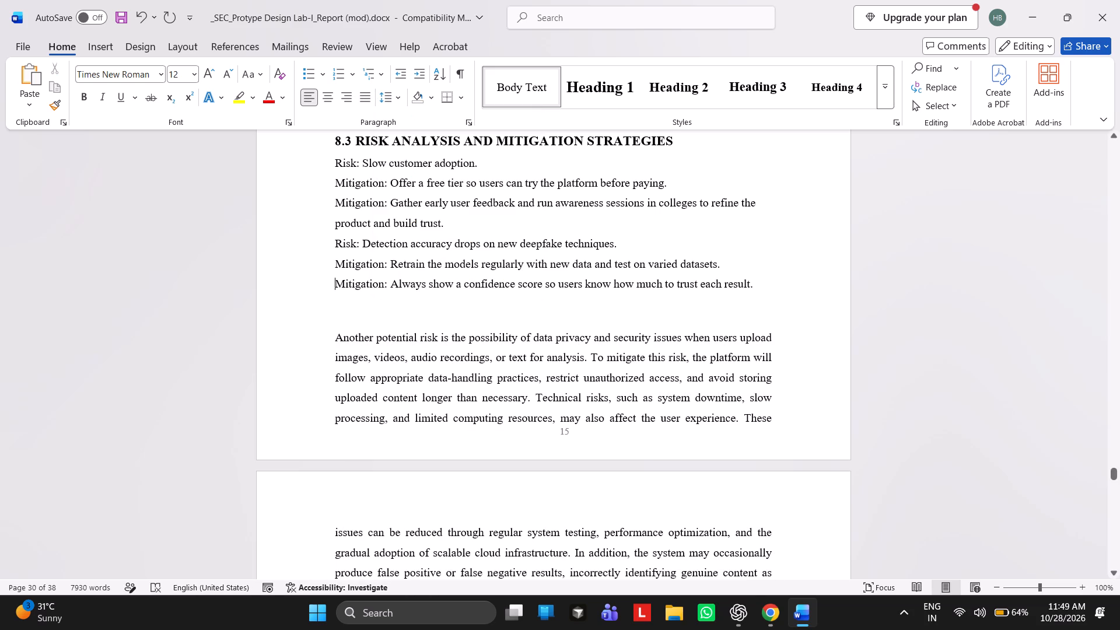
# Insert an unnumbered blank line between the 8.3 Risk Analysis and Mitigation Strategies heading and its first risk line.
pyautogui.scroll(1, 644, 281)
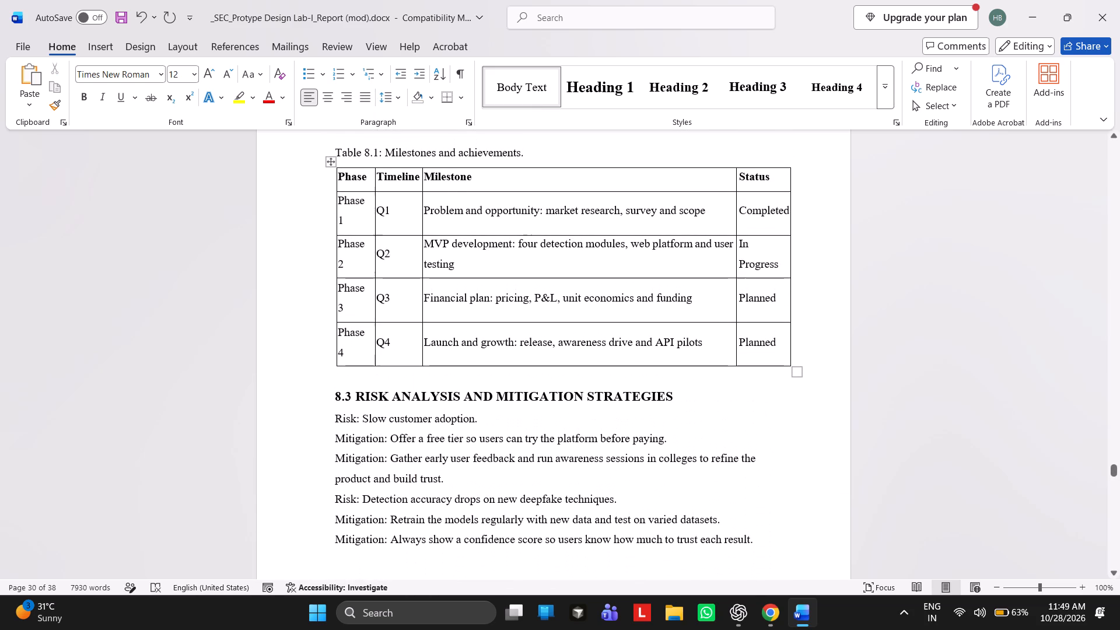
pyautogui.scroll(1, 644, 281)
pyautogui.click(689, 393)
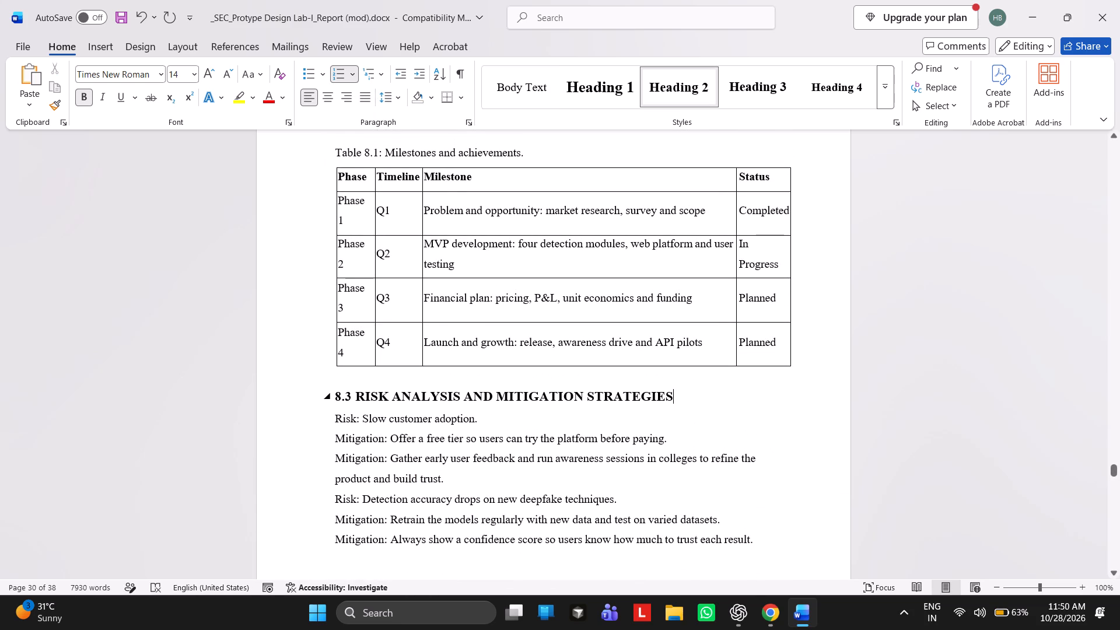
pyautogui.press('Return')
pyautogui.press('BackSpace')
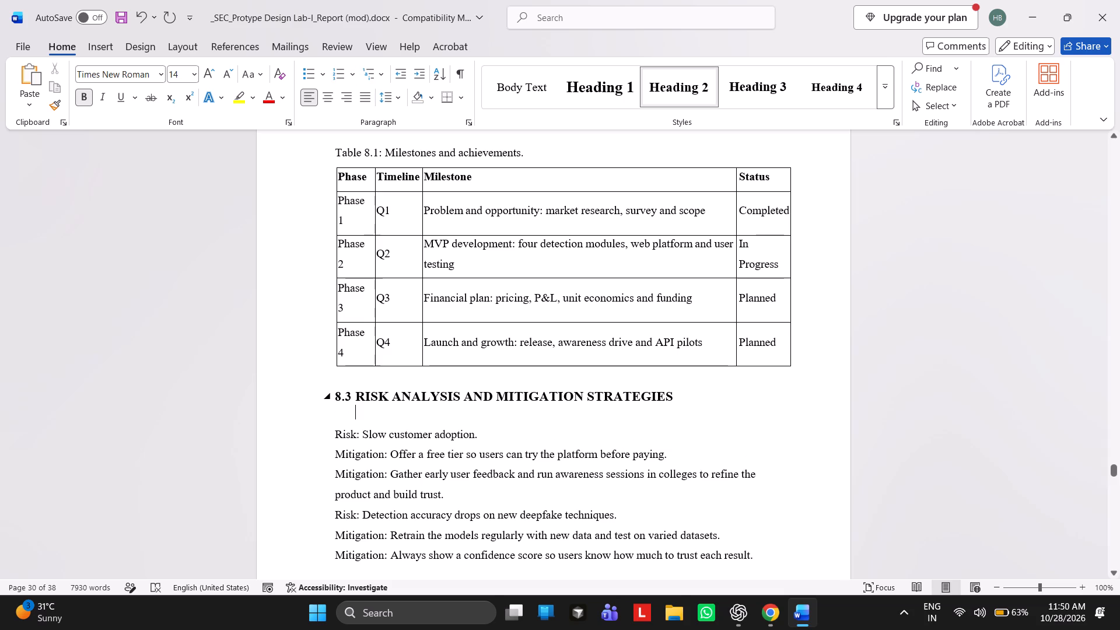
# Examine the pages from the end of section 8.3 through Chapter 9's next-steps list for remaining layout gaps.
pyautogui.scroll(-2, 804, 402)
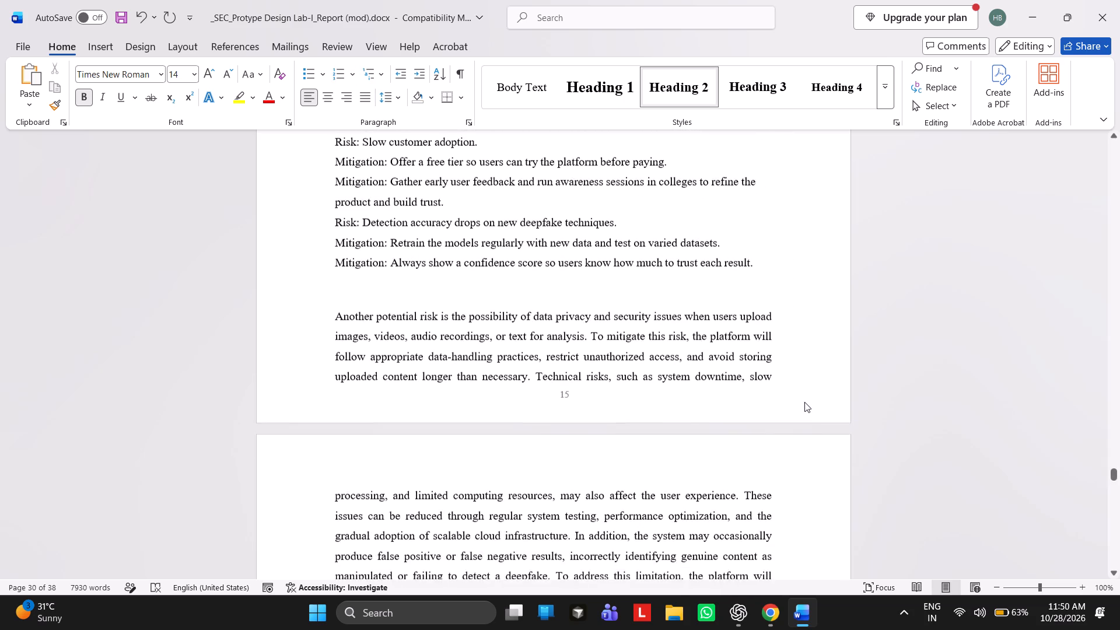
pyautogui.scroll(-2, 804, 402)
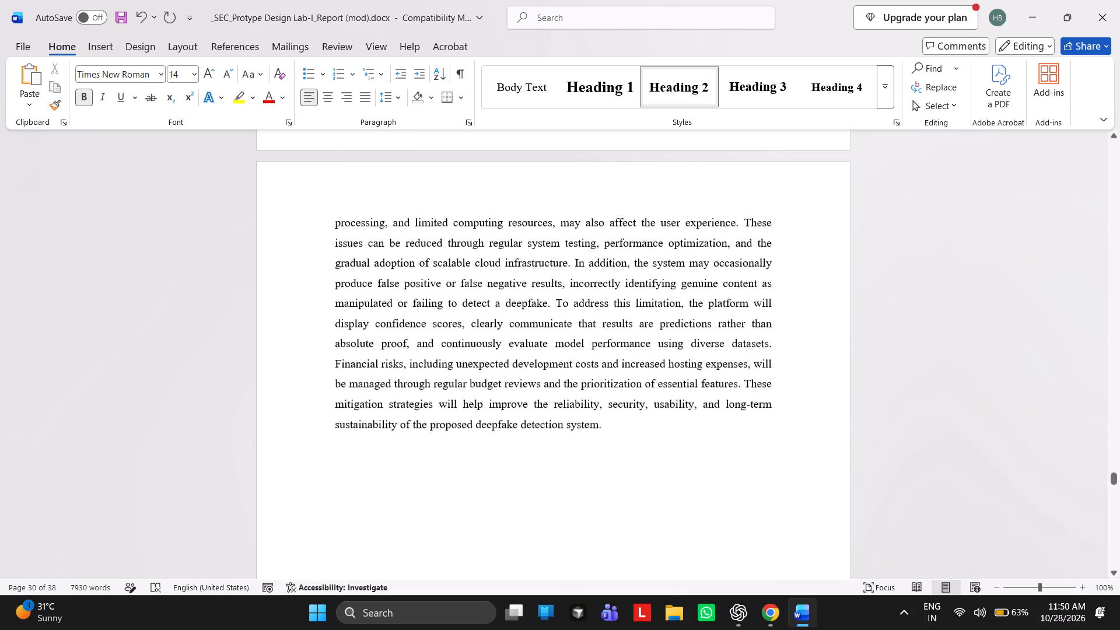
pyautogui.scroll(-1, 804, 402)
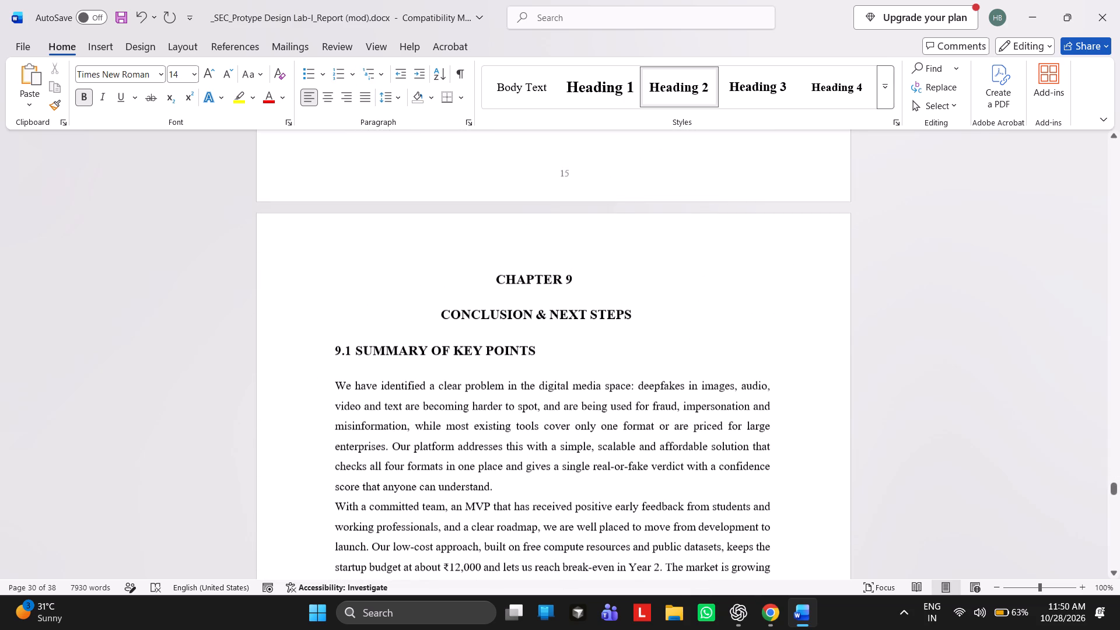
pyautogui.scroll(-3, 804, 402)
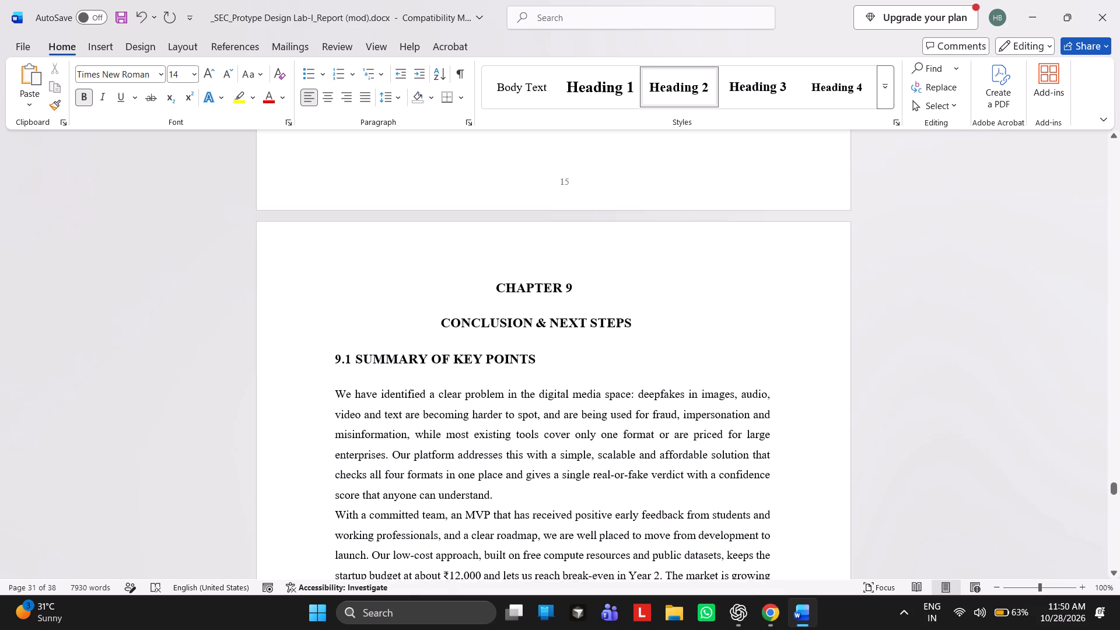
pyautogui.scroll(-1, 804, 402)
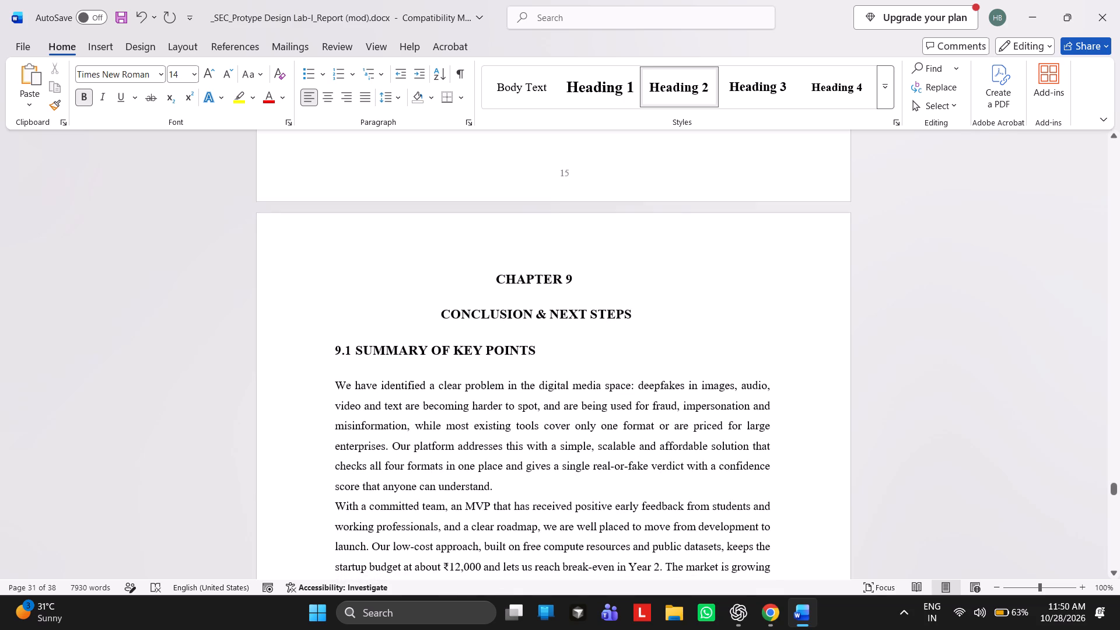
pyautogui.scroll(-2, 804, 402)
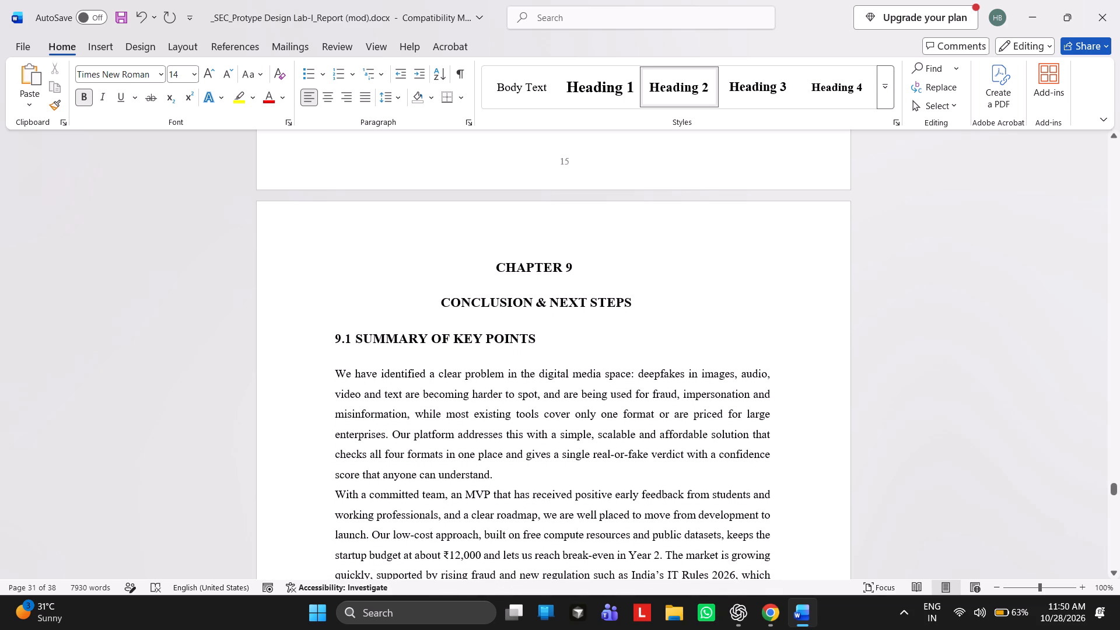
pyautogui.scroll(-1, 804, 402)
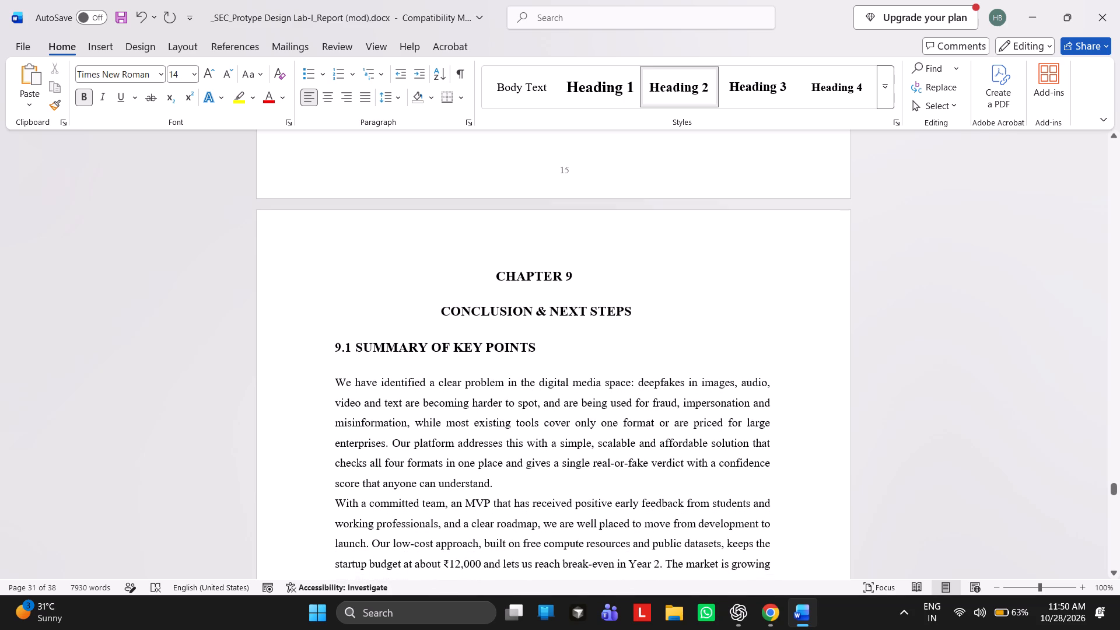
pyautogui.scroll(-1, 804, 402)
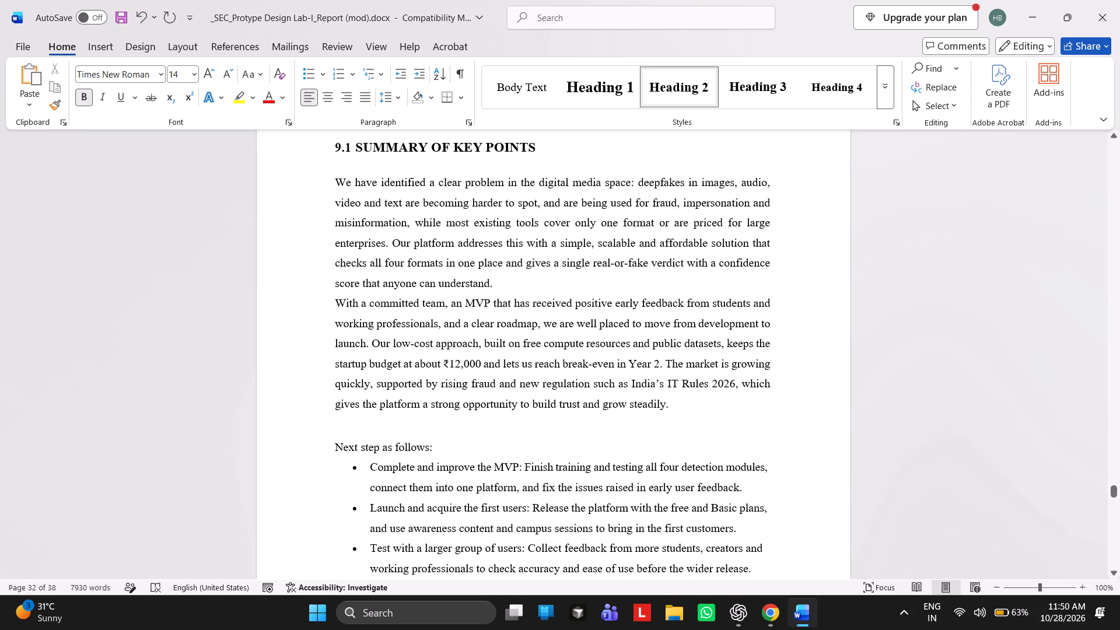
pyautogui.scroll(-1, 804, 402)
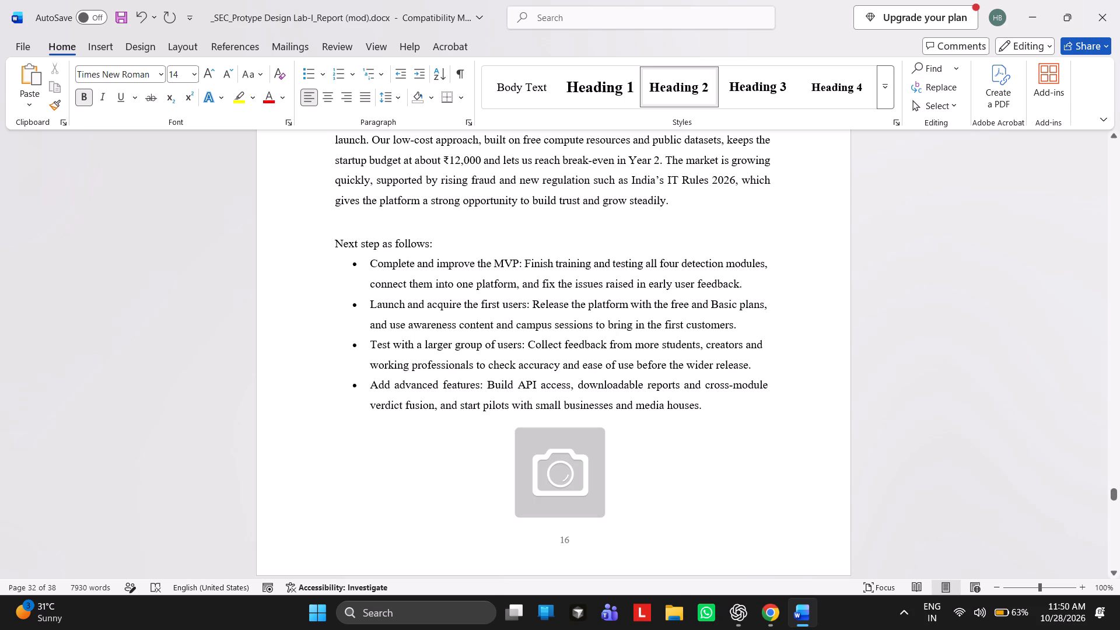
pyautogui.moveTo(703, 415); pyautogui.dragTo(464, 211)
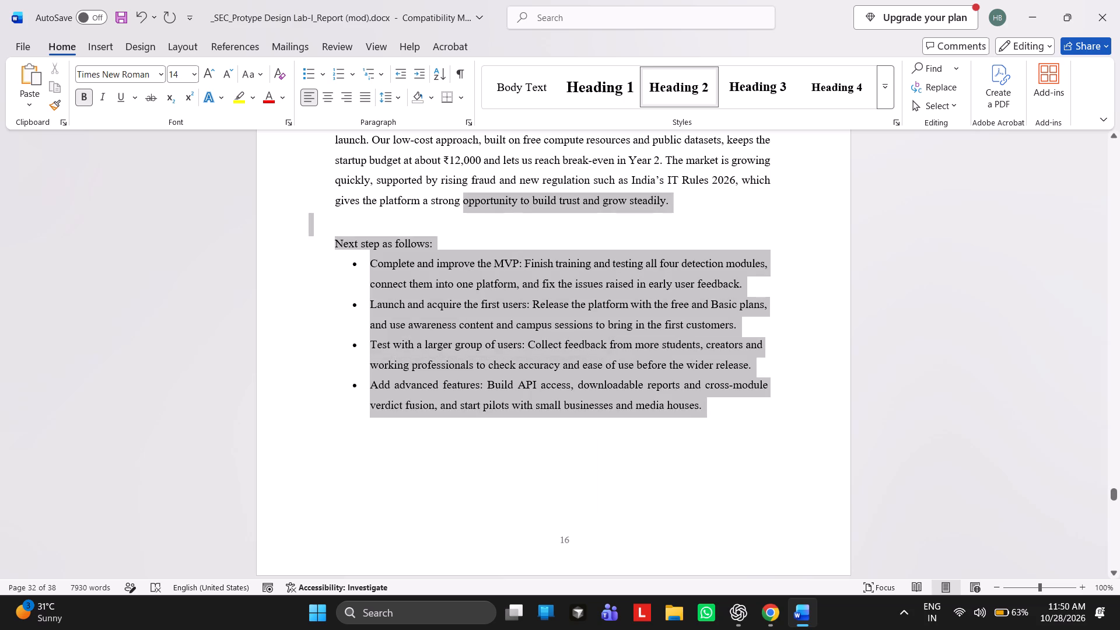
pyautogui.moveTo(464, 211); pyautogui.dragTo(342, 231)
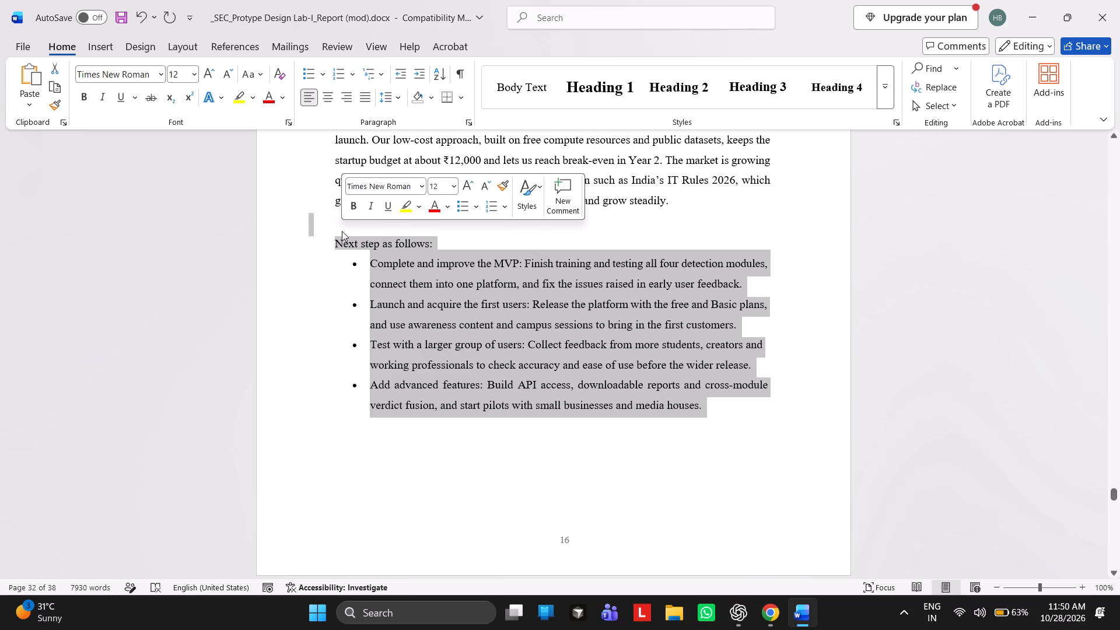
pyautogui.hotkey('ctrl', 'c')
pyautogui.click(584, 425)
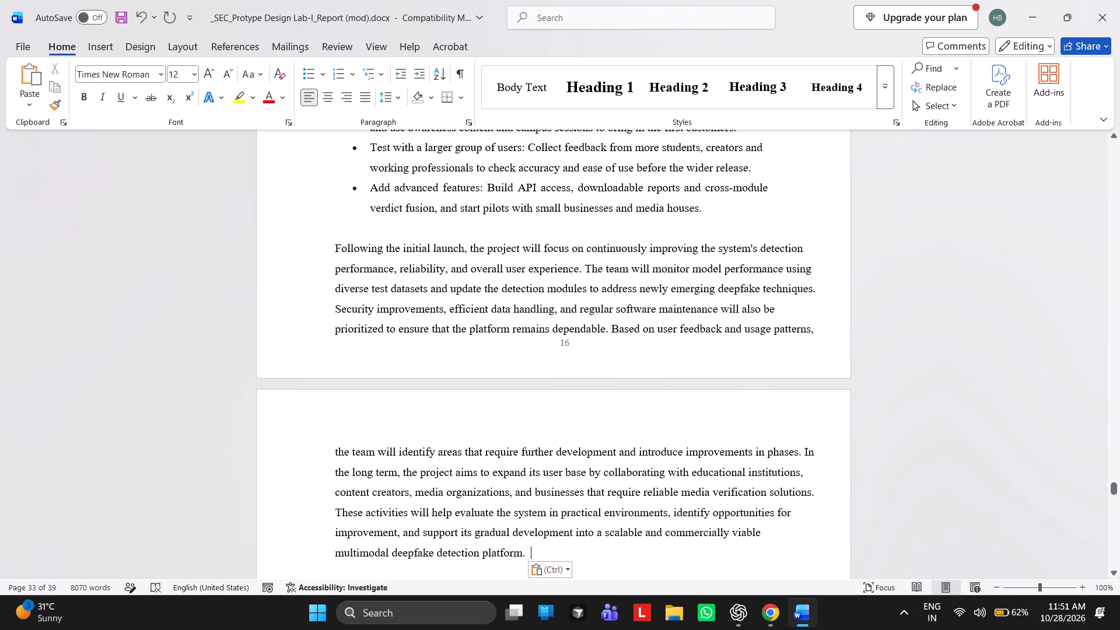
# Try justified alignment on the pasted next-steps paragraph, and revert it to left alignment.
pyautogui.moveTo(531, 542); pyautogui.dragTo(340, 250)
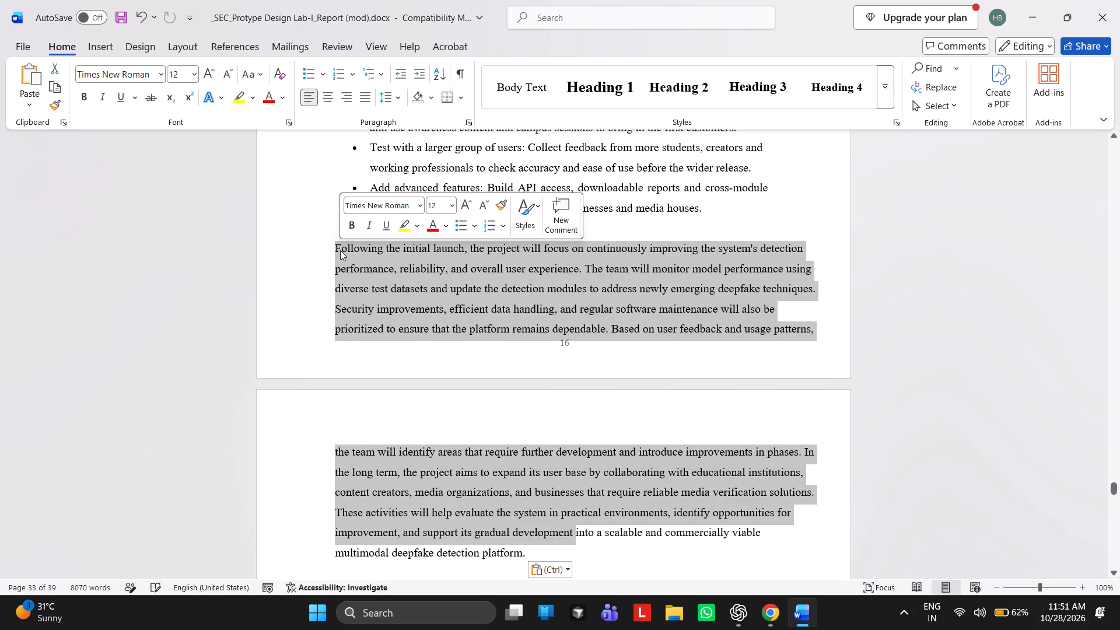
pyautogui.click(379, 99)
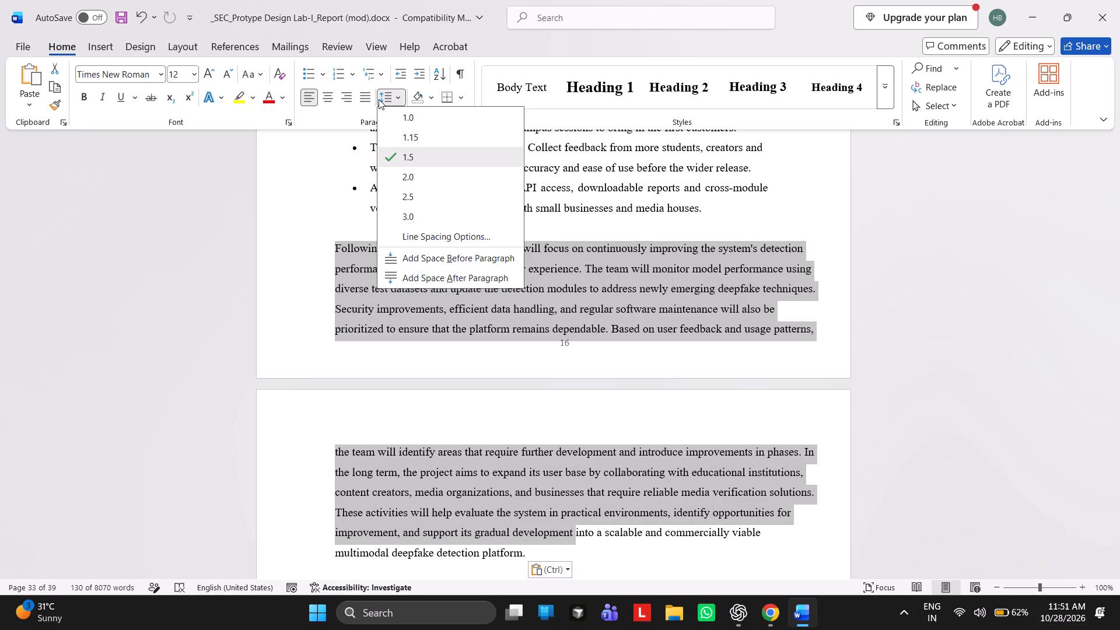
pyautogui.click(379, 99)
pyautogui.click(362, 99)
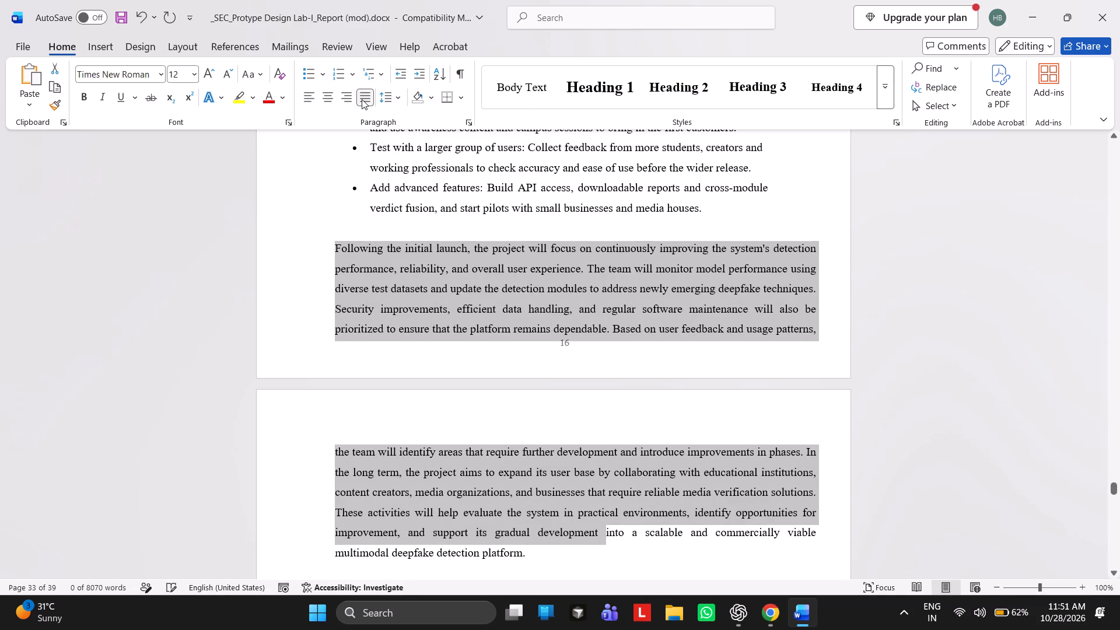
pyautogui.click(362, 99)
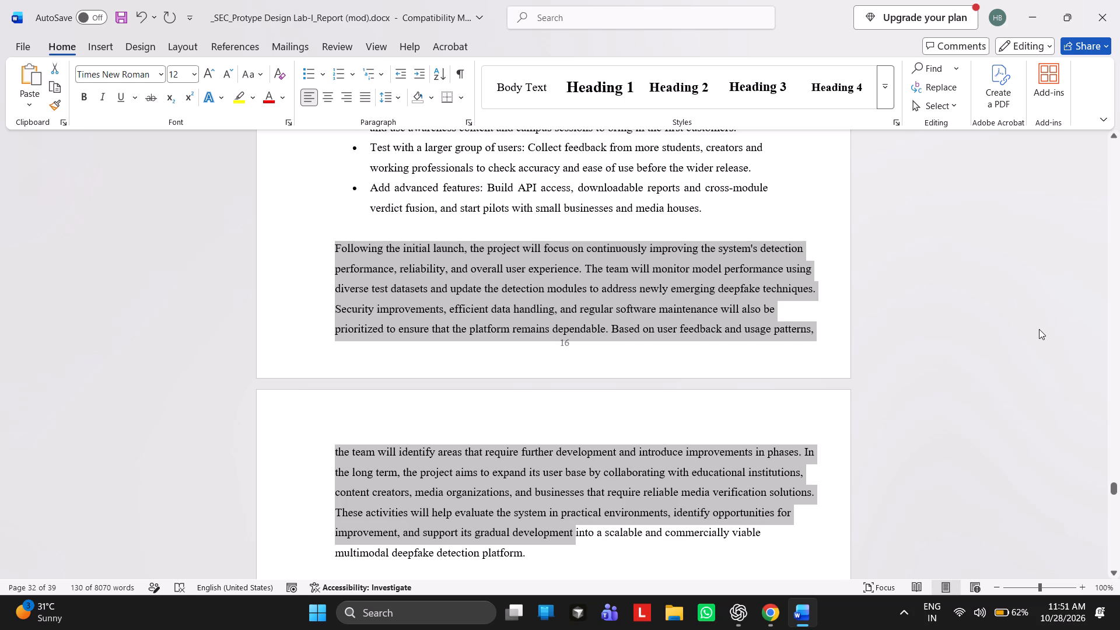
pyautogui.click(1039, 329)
# Undo the paste of the Additional Next Steps paragraph below Chapter 9's last next-steps bullet.
pyautogui.hscroll(1, 833, 372)
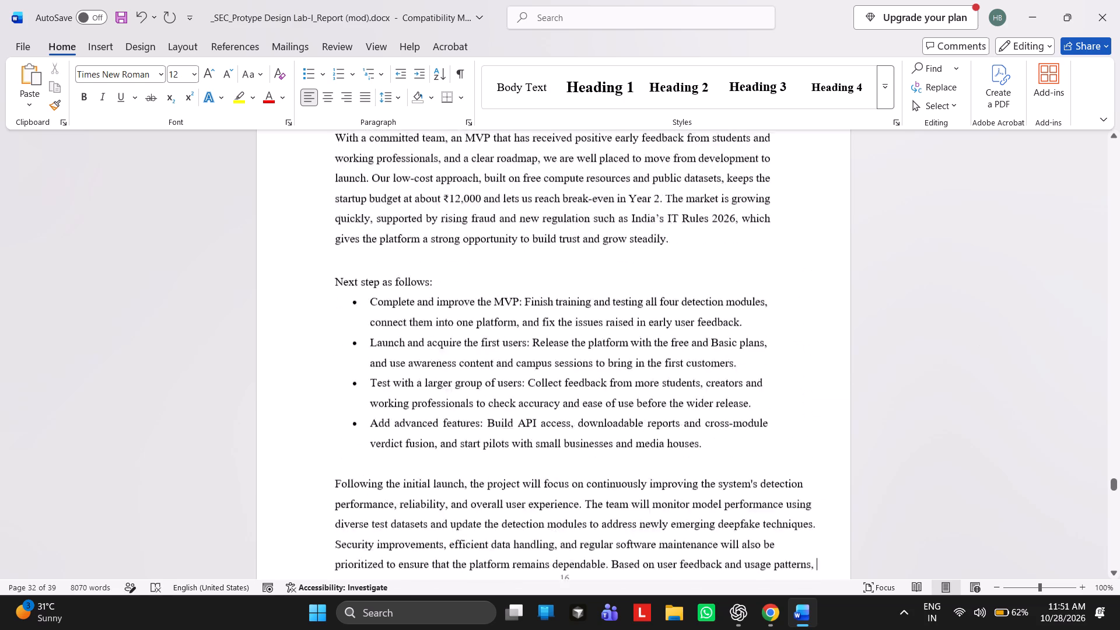
pyautogui.hscroll(1, 833, 372)
pyautogui.scroll(-1, 833, 372)
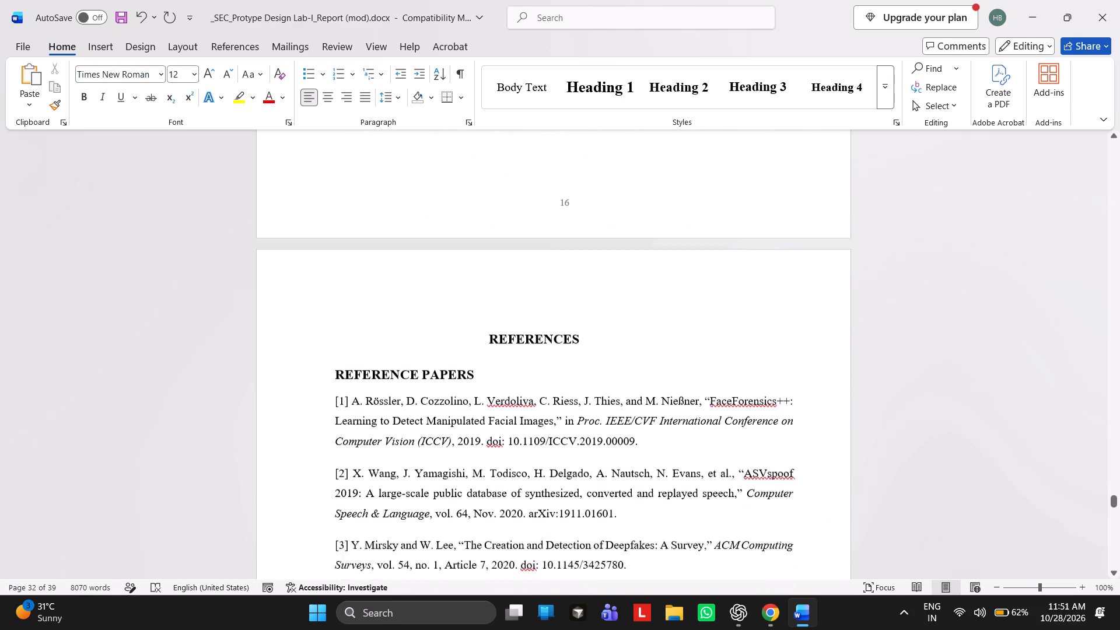
pyautogui.scroll(-1, 833, 372)
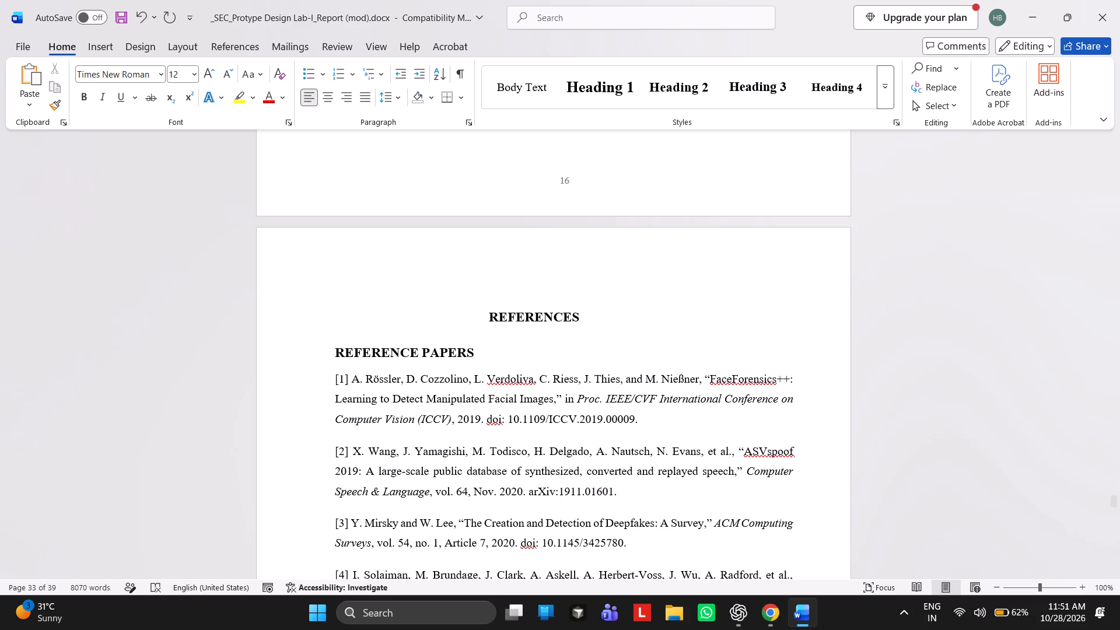
pyautogui.scroll(2, 778, 359)
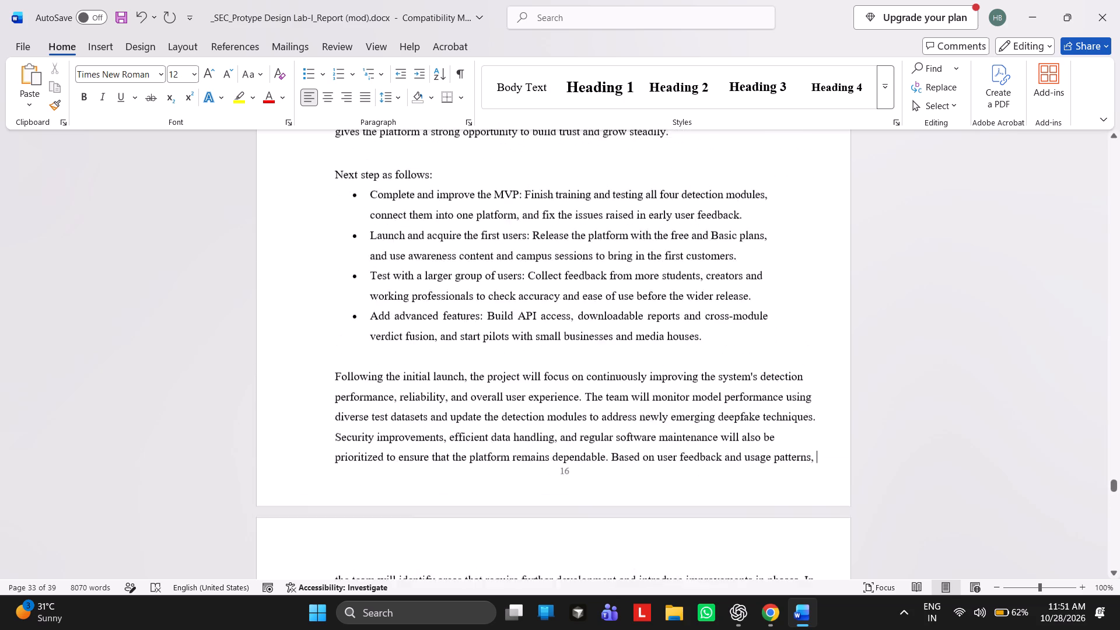
pyautogui.scroll(-2, 778, 359)
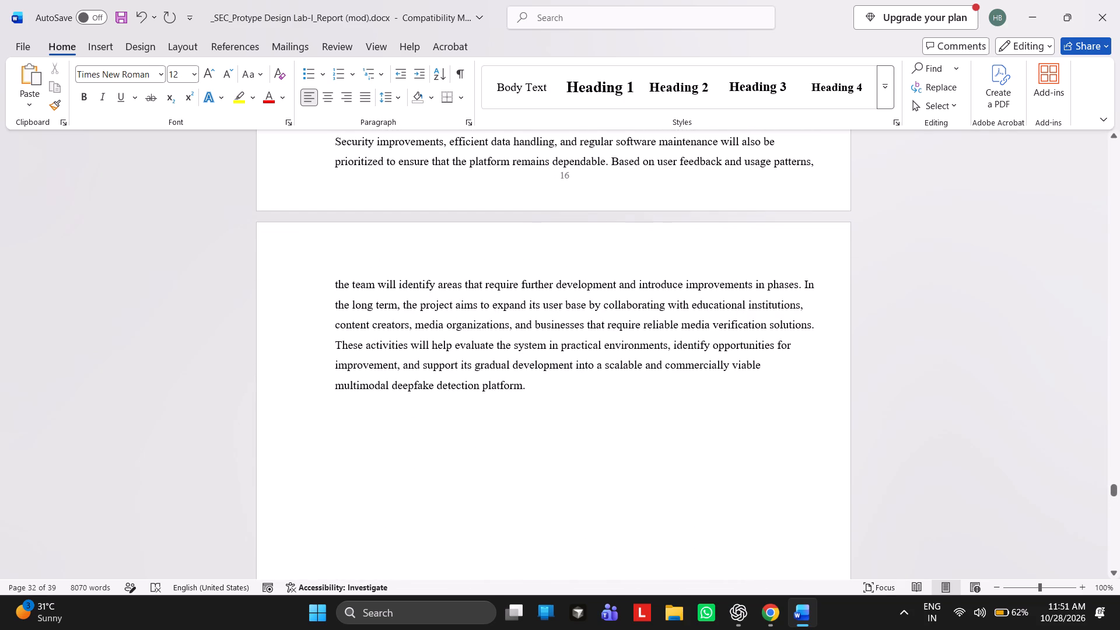
pyautogui.click(551, 410)
pyautogui.hotkey('ctrl', 'z')
pyautogui.hotkey('ctrl', 'z')
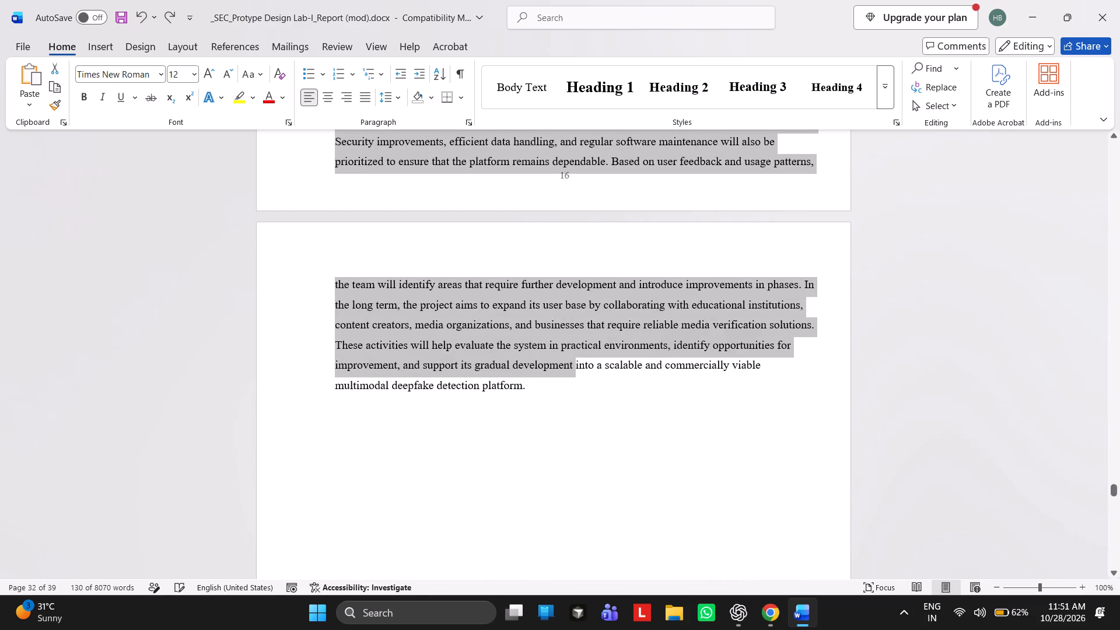
pyautogui.hotkey('ctrl', 'z')
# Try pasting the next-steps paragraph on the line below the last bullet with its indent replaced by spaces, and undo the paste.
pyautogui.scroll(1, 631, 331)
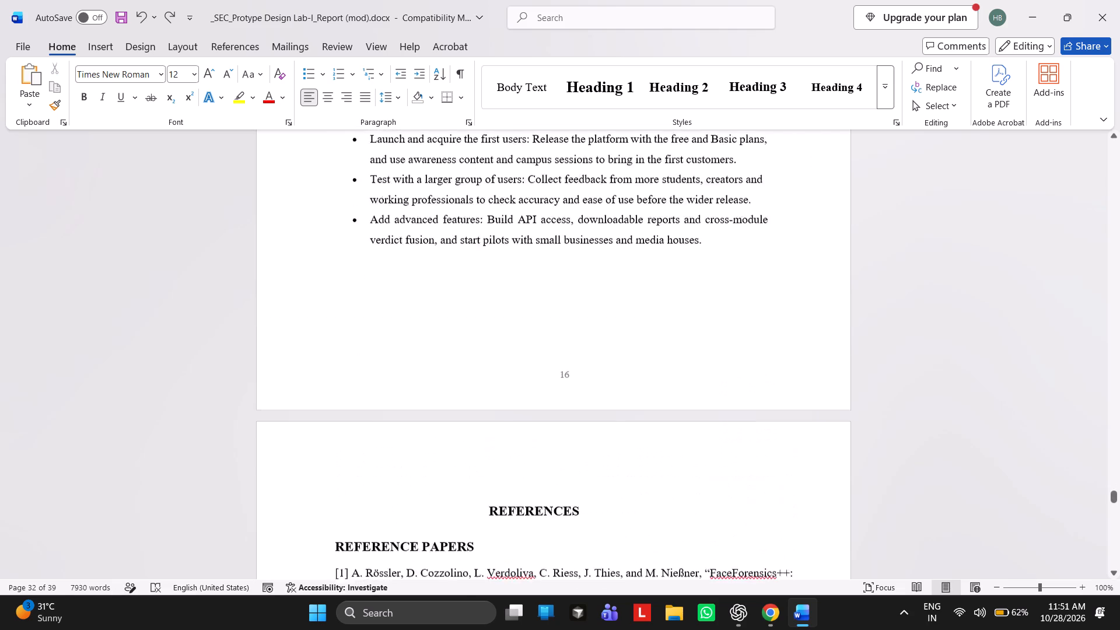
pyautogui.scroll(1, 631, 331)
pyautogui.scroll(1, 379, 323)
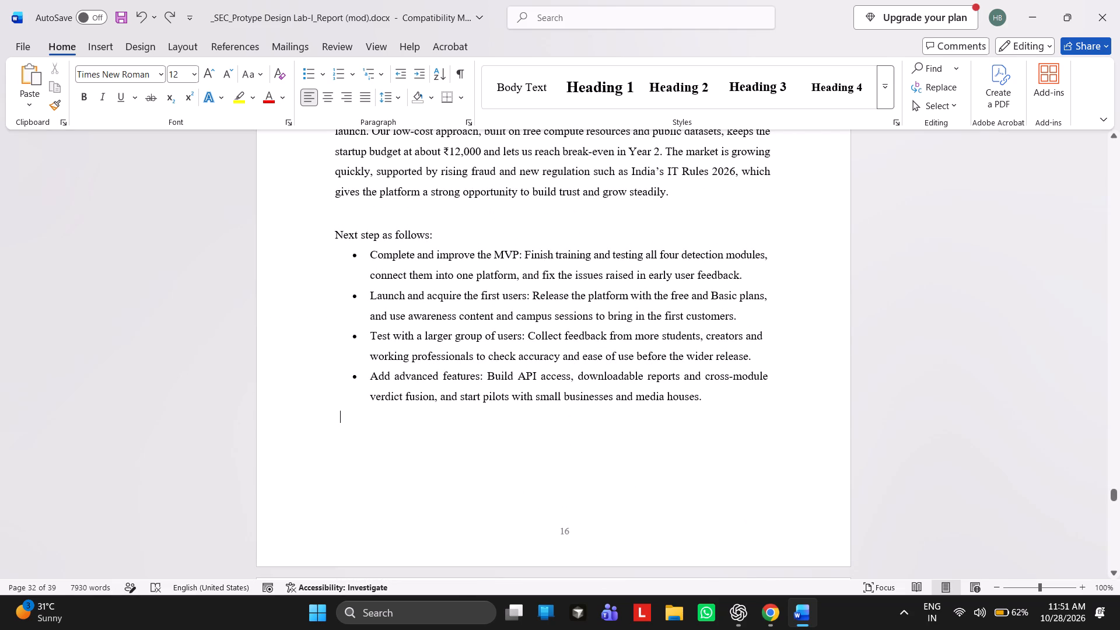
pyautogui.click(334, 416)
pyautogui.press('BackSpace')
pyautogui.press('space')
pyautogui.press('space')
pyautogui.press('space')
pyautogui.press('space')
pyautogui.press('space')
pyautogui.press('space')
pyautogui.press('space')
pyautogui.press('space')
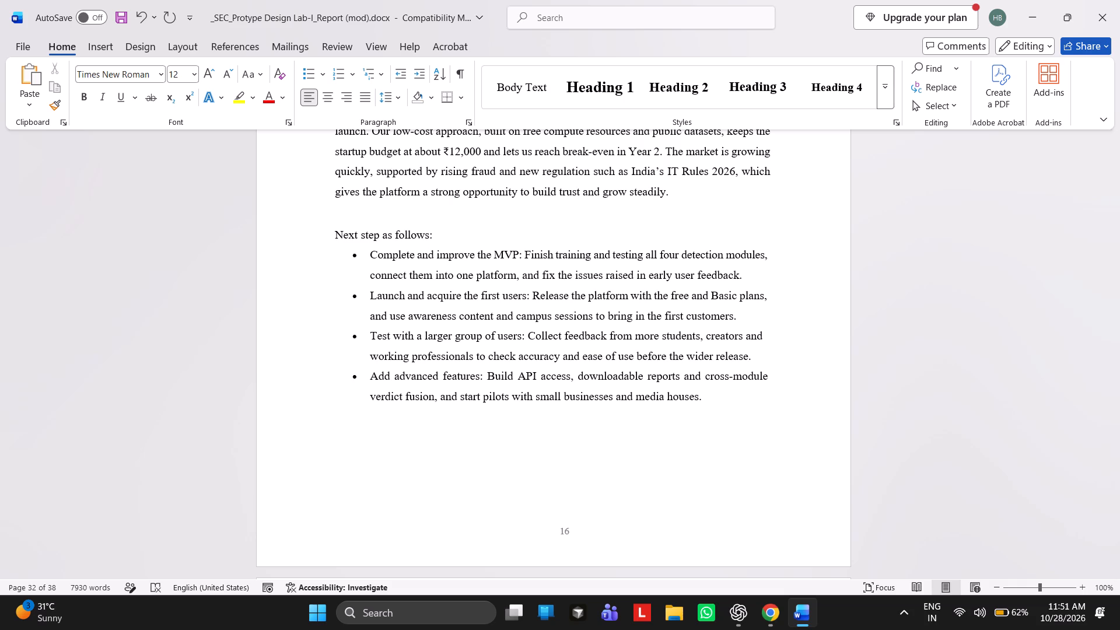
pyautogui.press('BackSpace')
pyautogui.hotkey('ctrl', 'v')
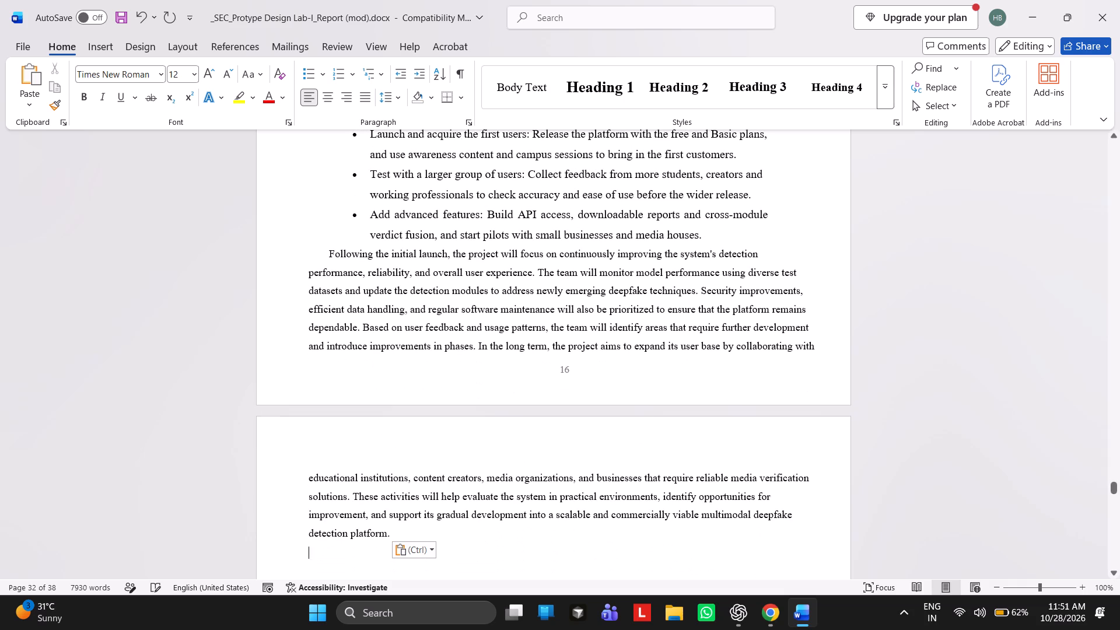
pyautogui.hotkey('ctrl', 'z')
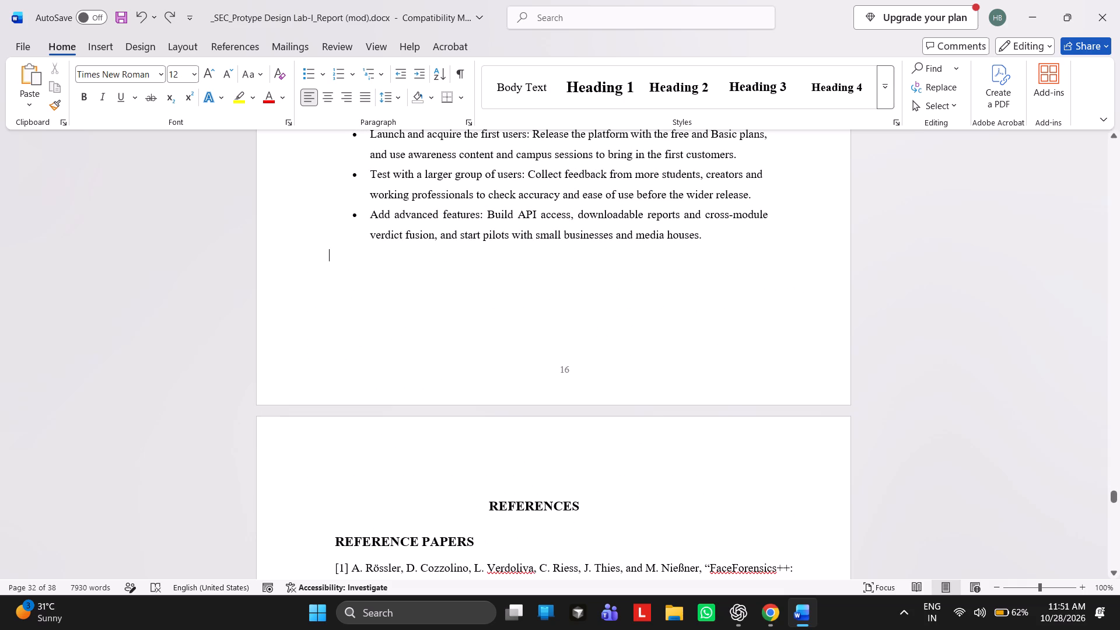
# Add an empty line without bullet or indent directly below Chapter 9's last next-steps bullet.
pyautogui.click(702, 240)
pyautogui.press('Return')
pyautogui.scroll(1, 700, 281)
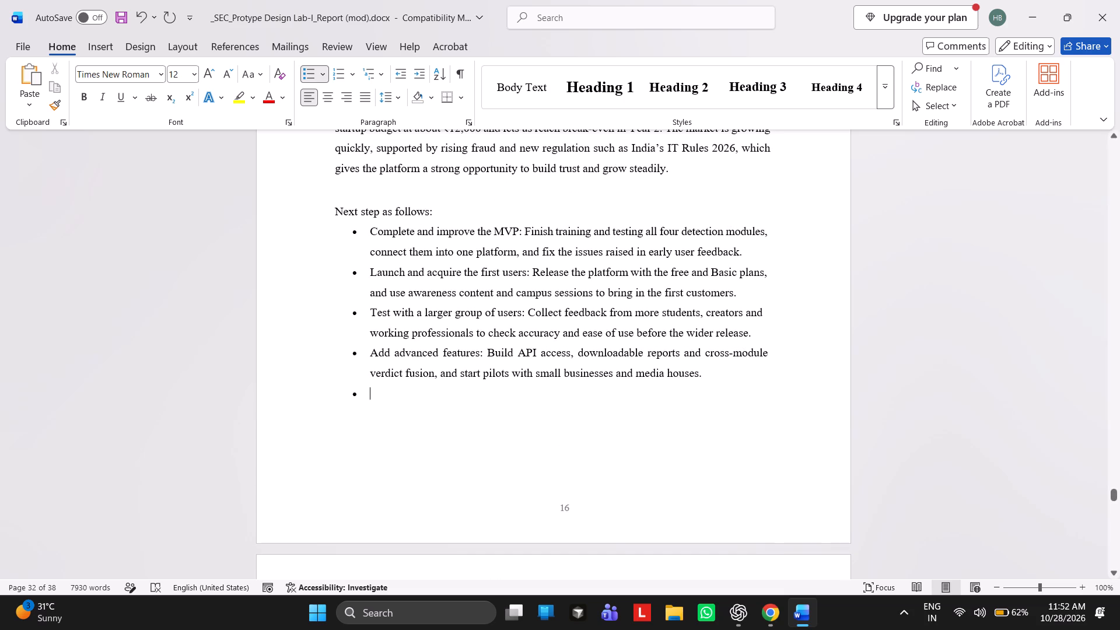
pyautogui.press('BackSpace')
pyautogui.press('BackSpace')
pyautogui.press('BackSpace')
pyautogui.scroll(1, 587, 423)
pyautogui.scroll(-2, 587, 423)
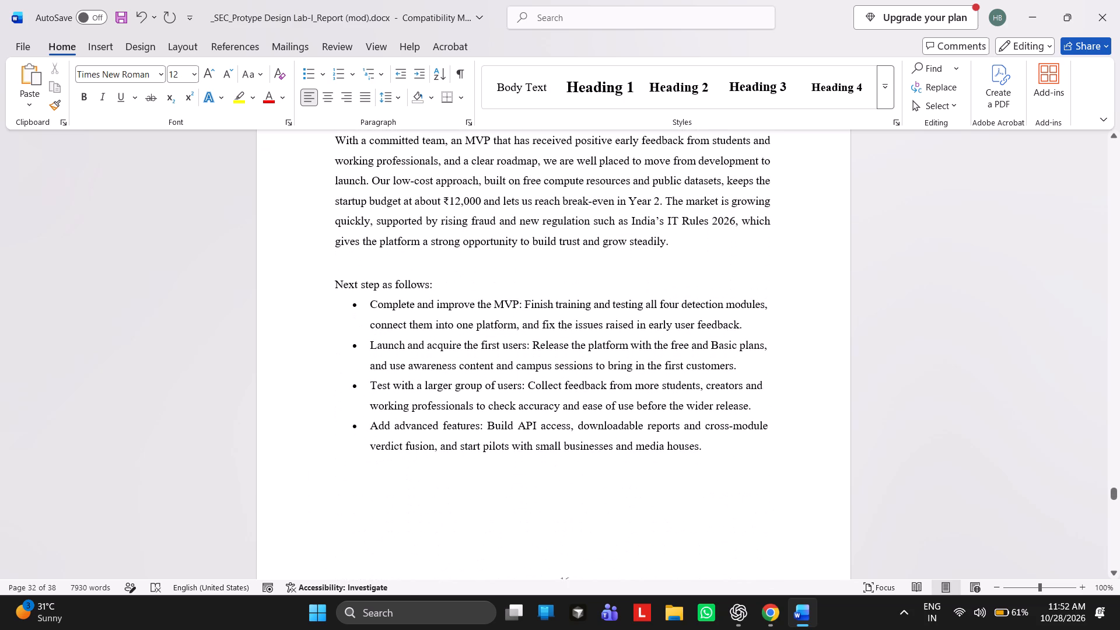
pyautogui.click(698, 244)
pyautogui.scroll(1, 698, 244)
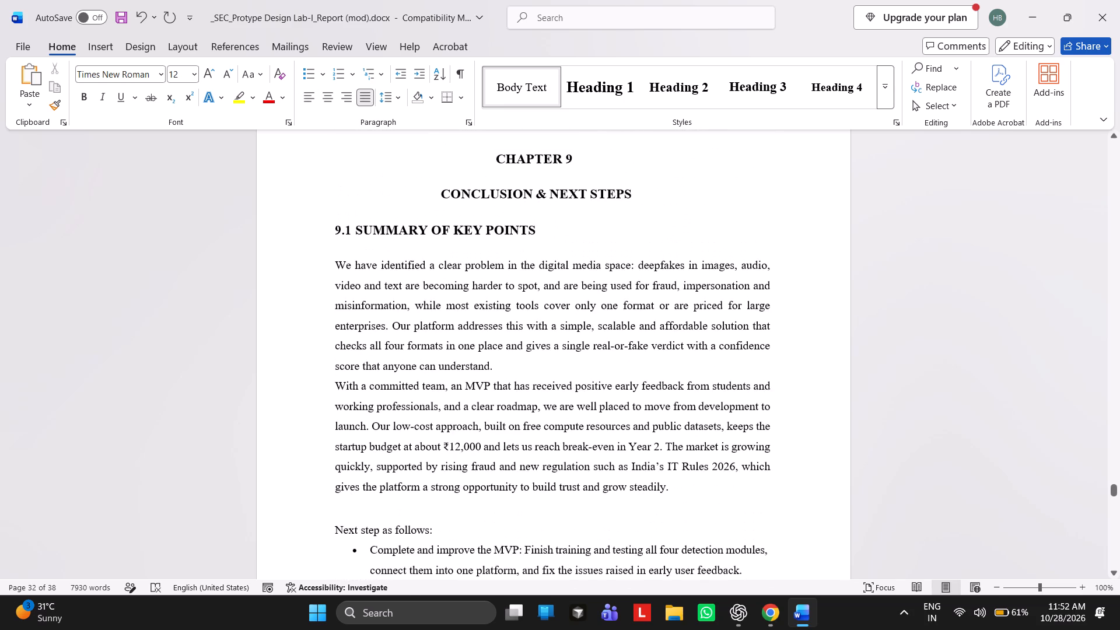
pyautogui.scroll(1, 698, 244)
pyautogui.press('Return')
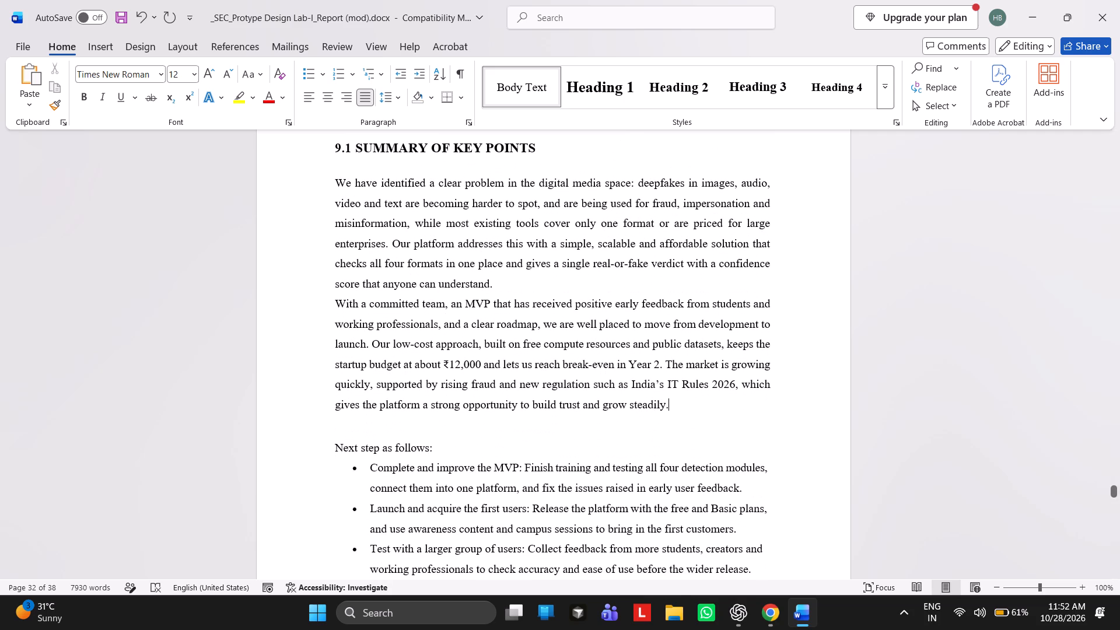
pyautogui.press('Return')
pyautogui.scroll(-1, 698, 244)
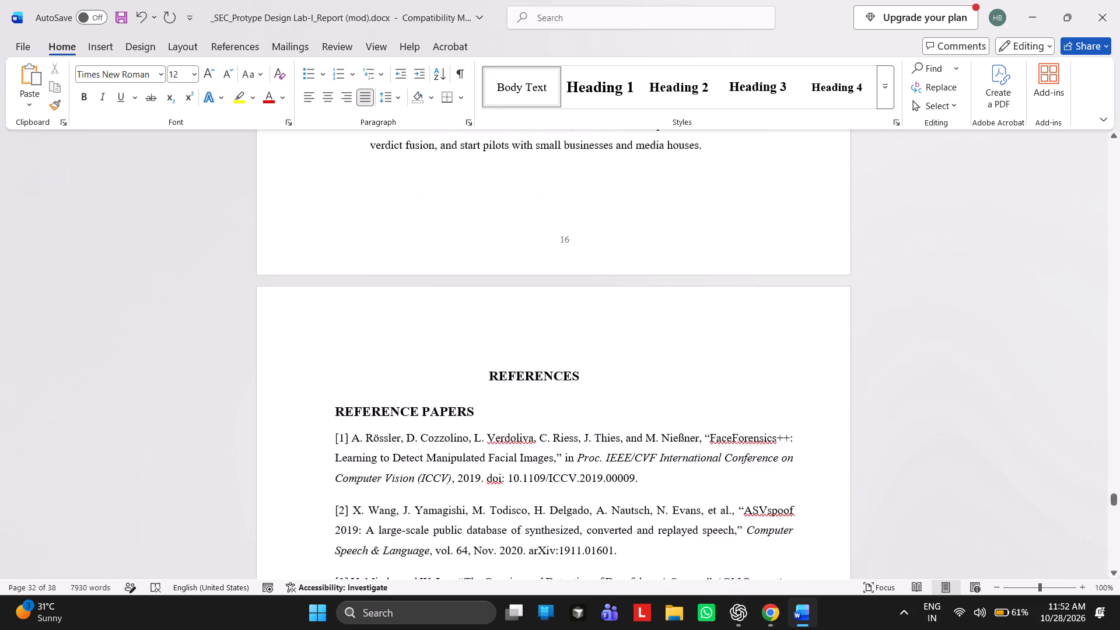
pyautogui.scroll(-1, 698, 244)
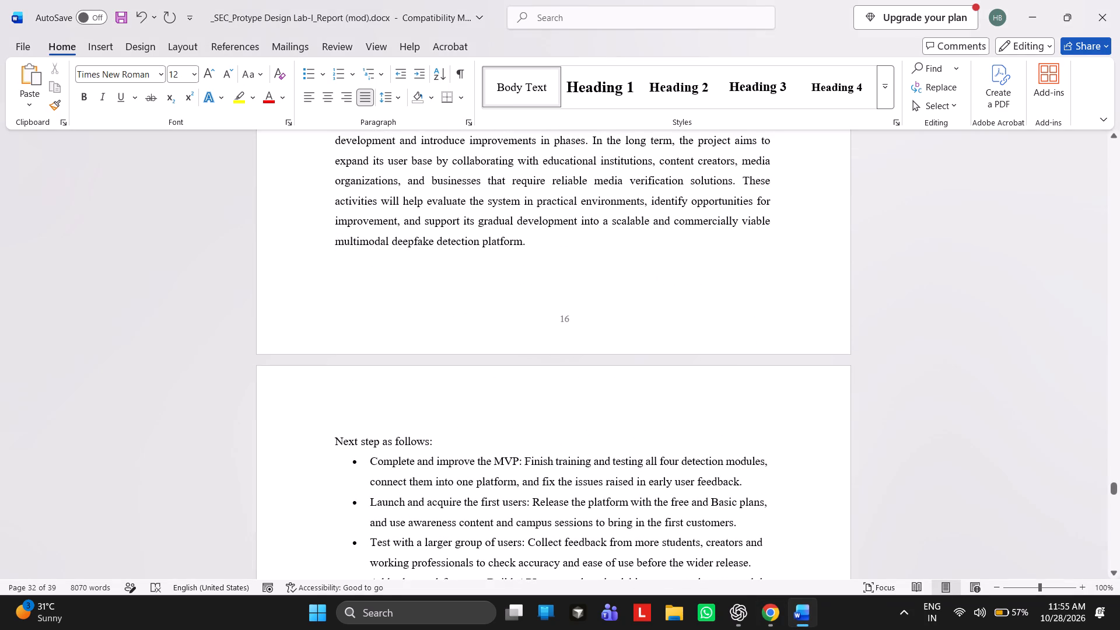
pyautogui.click(544, 236)
pyautogui.click(337, 409)
pyautogui.click(534, 239)
pyautogui.press('Return')
pyautogui.press('Return')
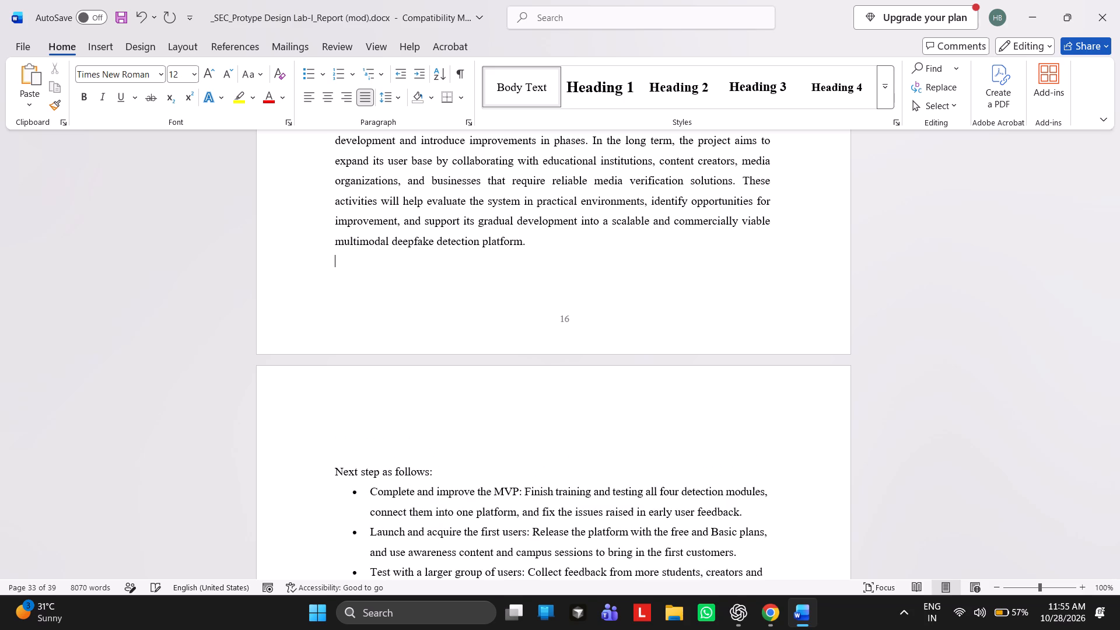
pyautogui.press('Return')
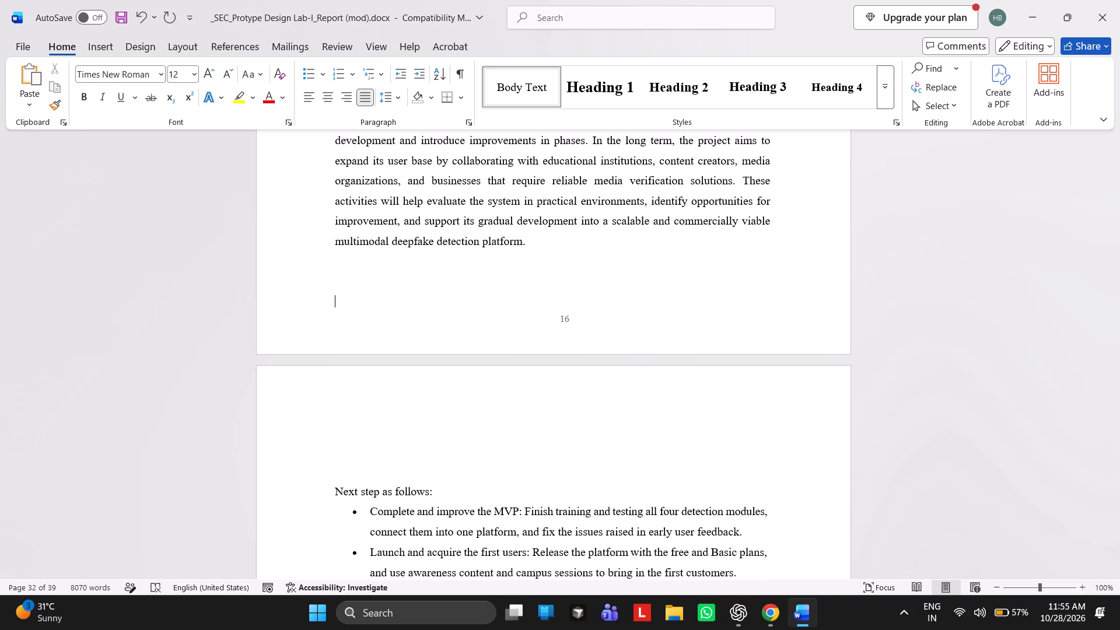
pyautogui.press('Return')
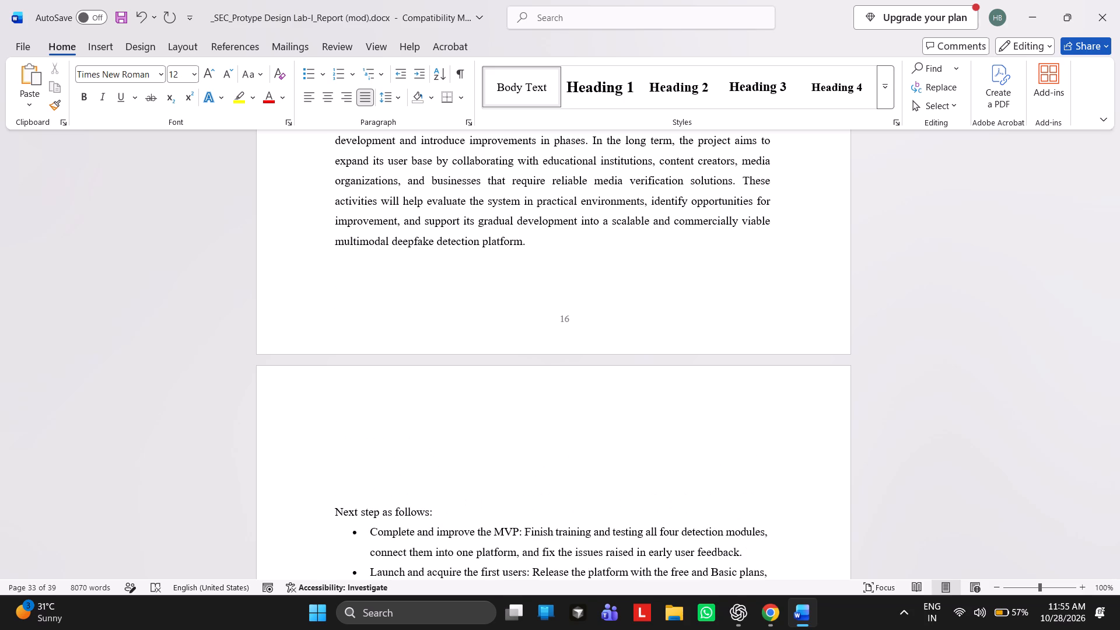
pyautogui.hotkey('ctrl', 'v')
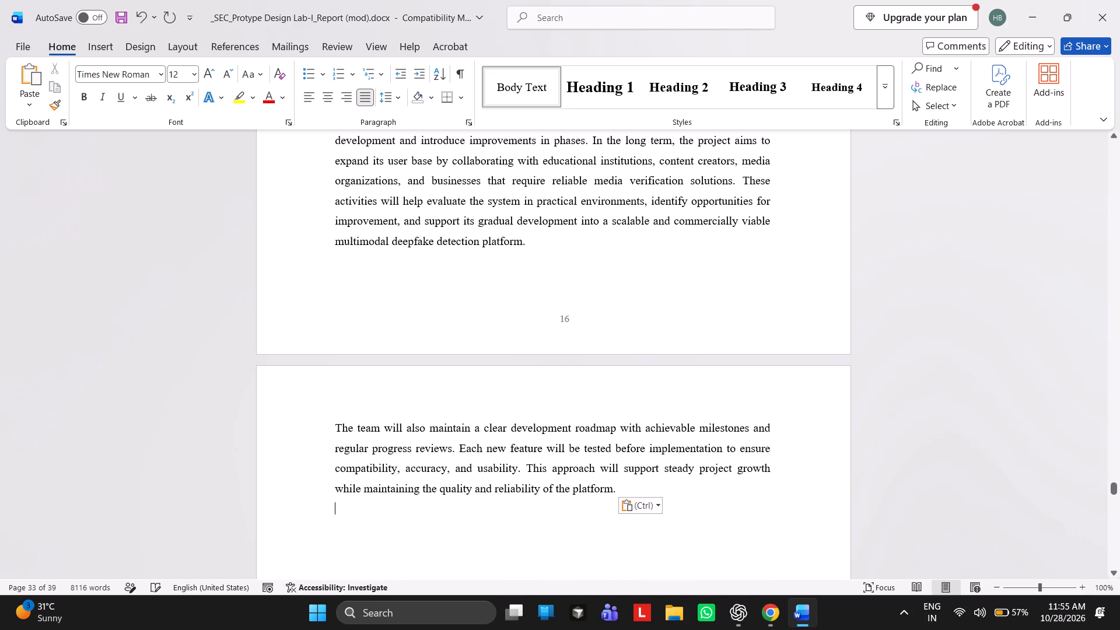
# Delete the surplus blank lines between the pasted roadmap paragraph and the "Next step as follows:" line.
pyautogui.scroll(-3, 596, 380)
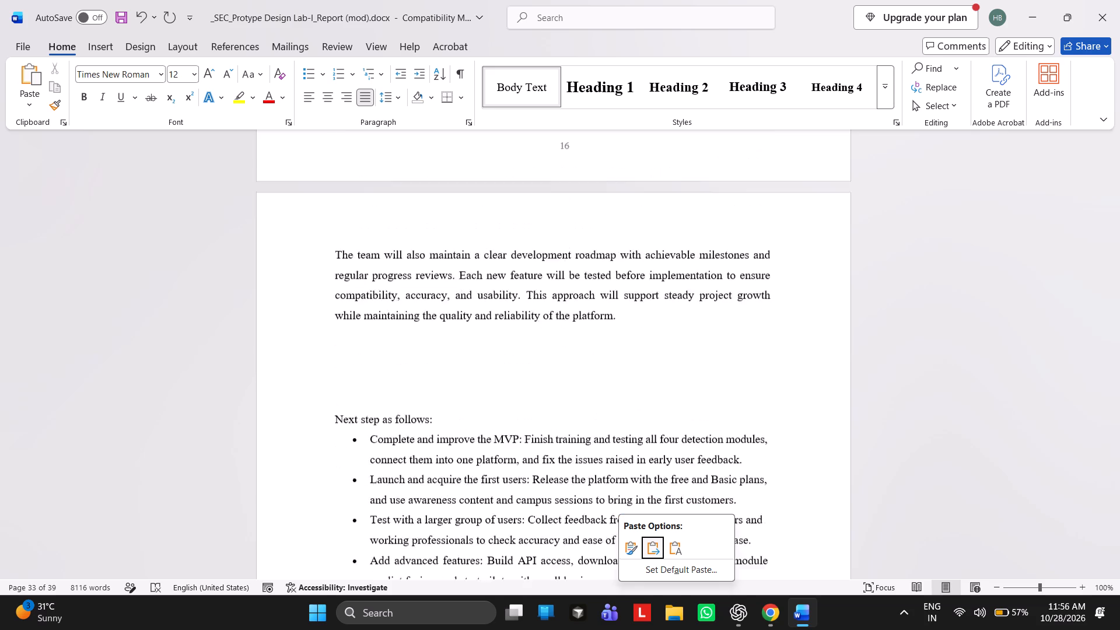
pyautogui.click(341, 320)
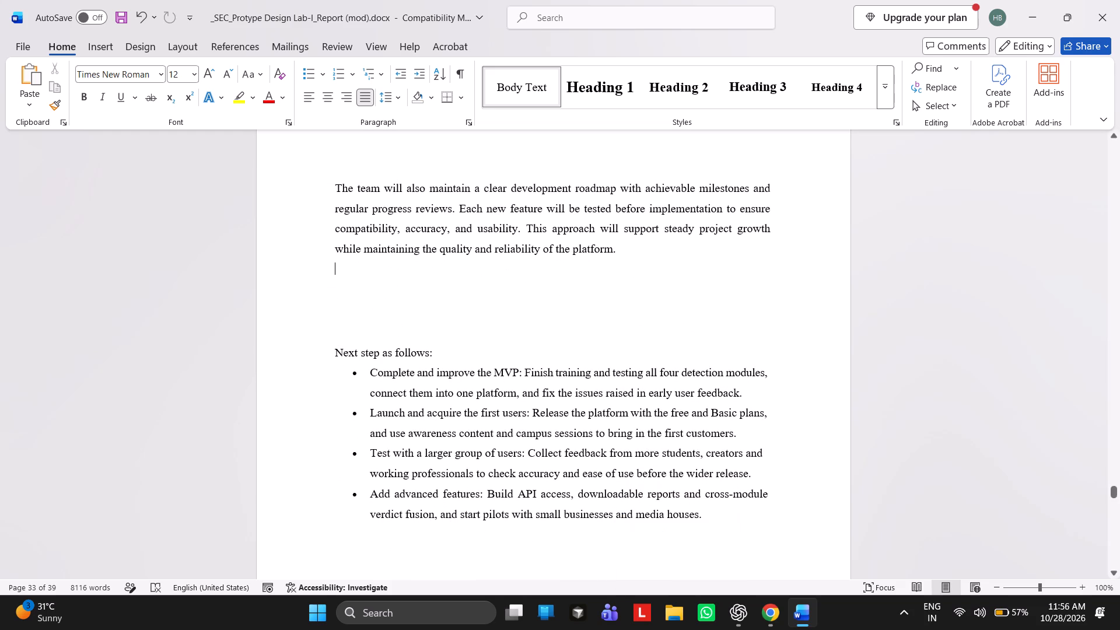
pyautogui.press('BackSpace')
pyautogui.press('BackSpace')
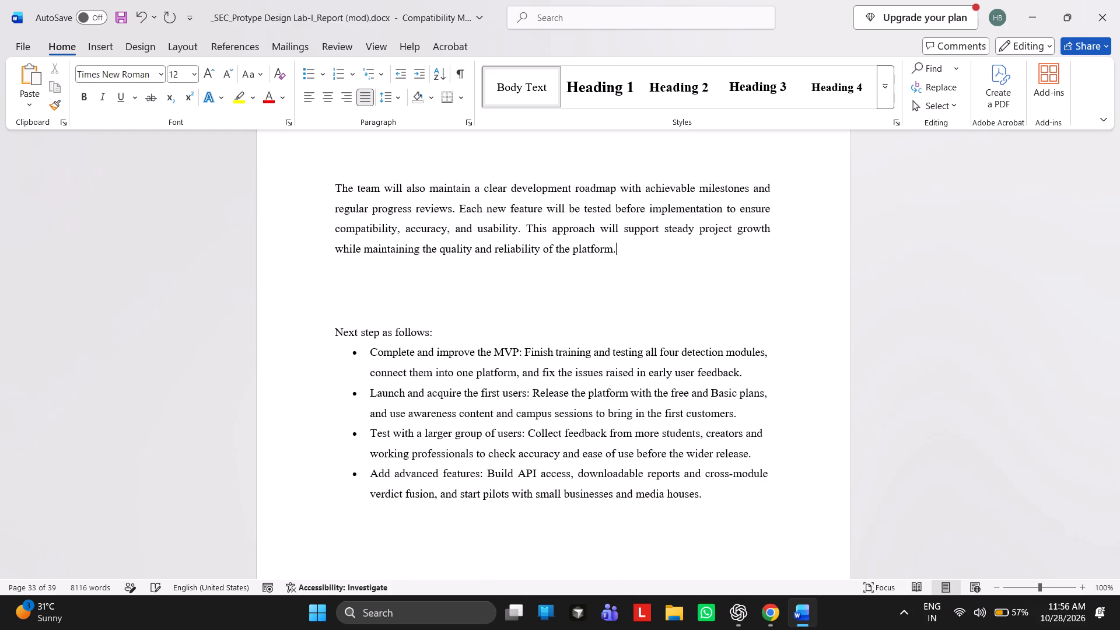
pyautogui.press('Down')
pyautogui.press('Down')
pyautogui.press('Down')
pyautogui.press('BackSpace')
pyautogui.press('BackSpace')
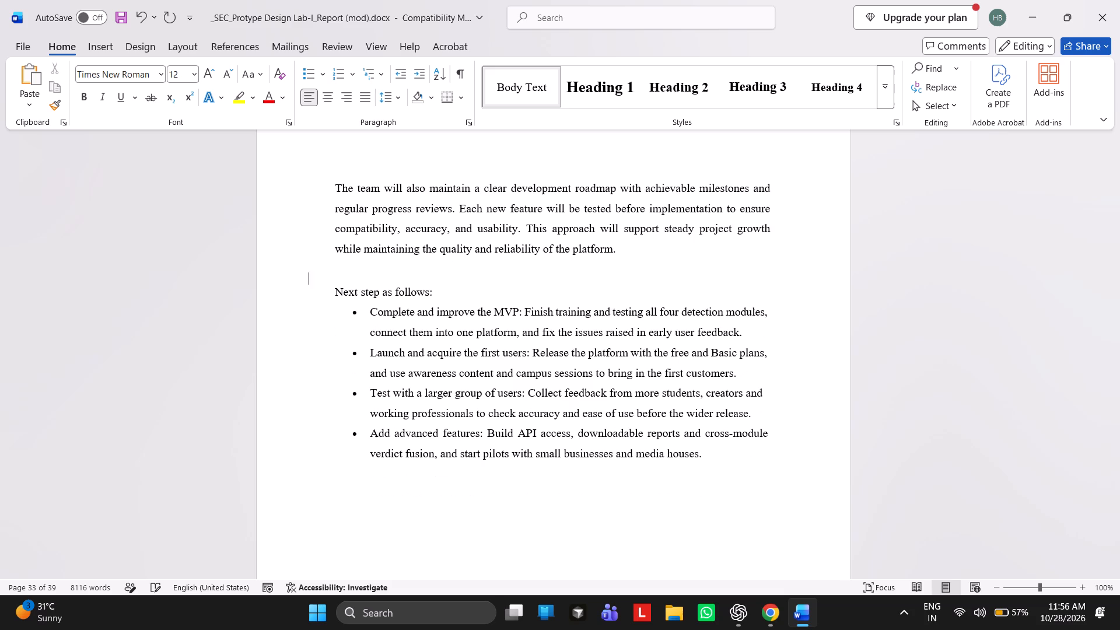
# Check the roadmap paragraph's formatting and the page layout from there through the References and appendix screenshots.
pyautogui.moveTo(624, 251); pyautogui.dragTo(346, 191)
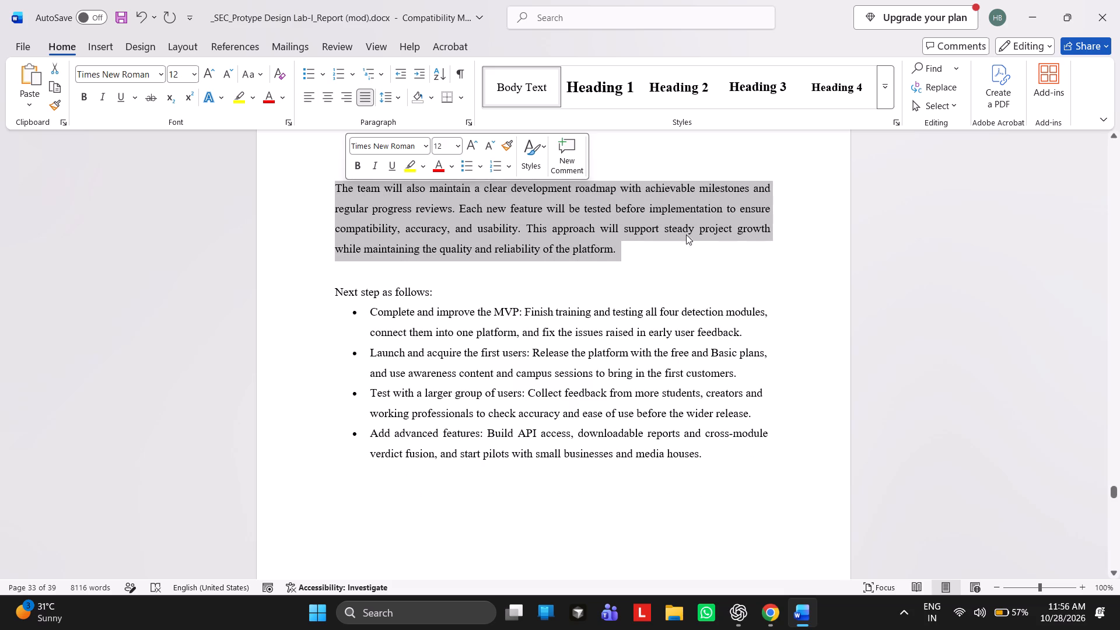
pyautogui.click(706, 236)
pyautogui.scroll(-1, 938, 316)
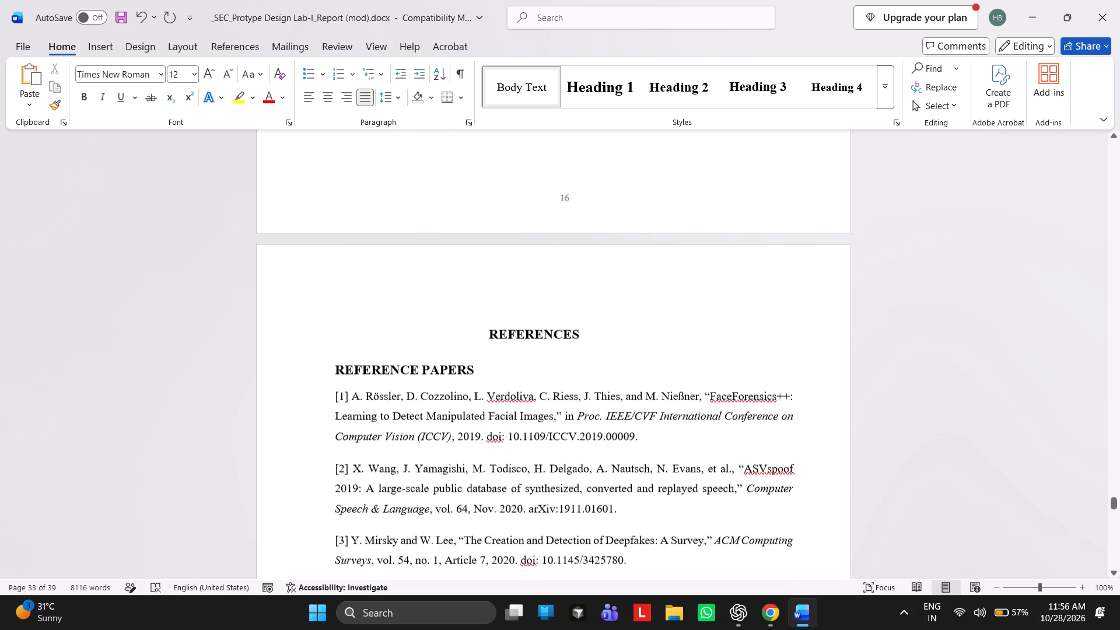
pyautogui.scroll(-2, 938, 316)
pyautogui.hscroll(1, 938, 316)
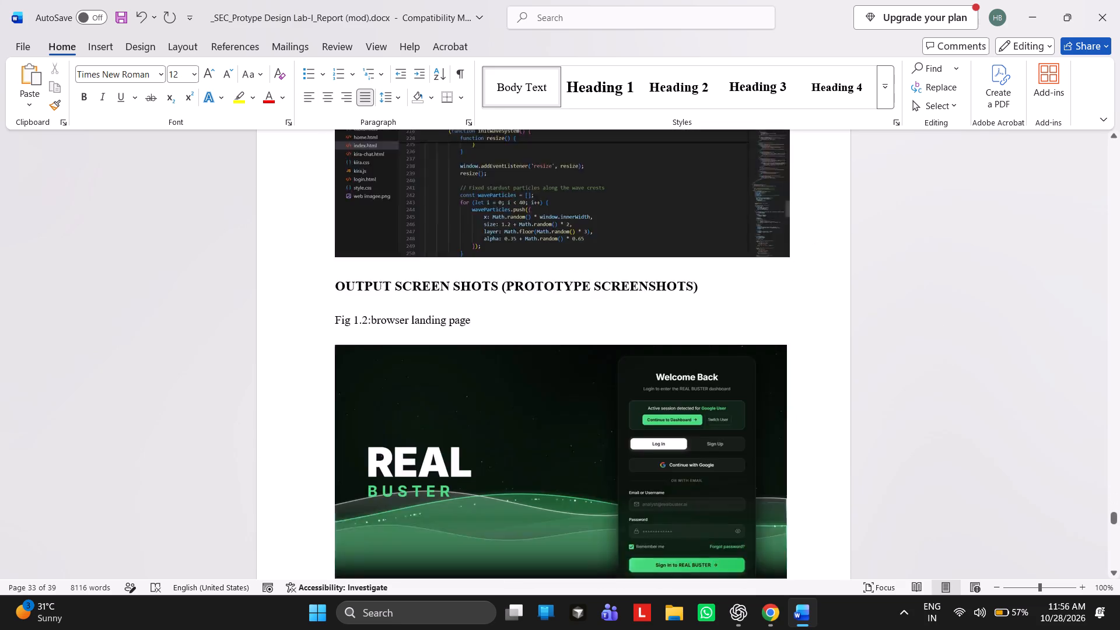
pyautogui.hscroll(1, 938, 316)
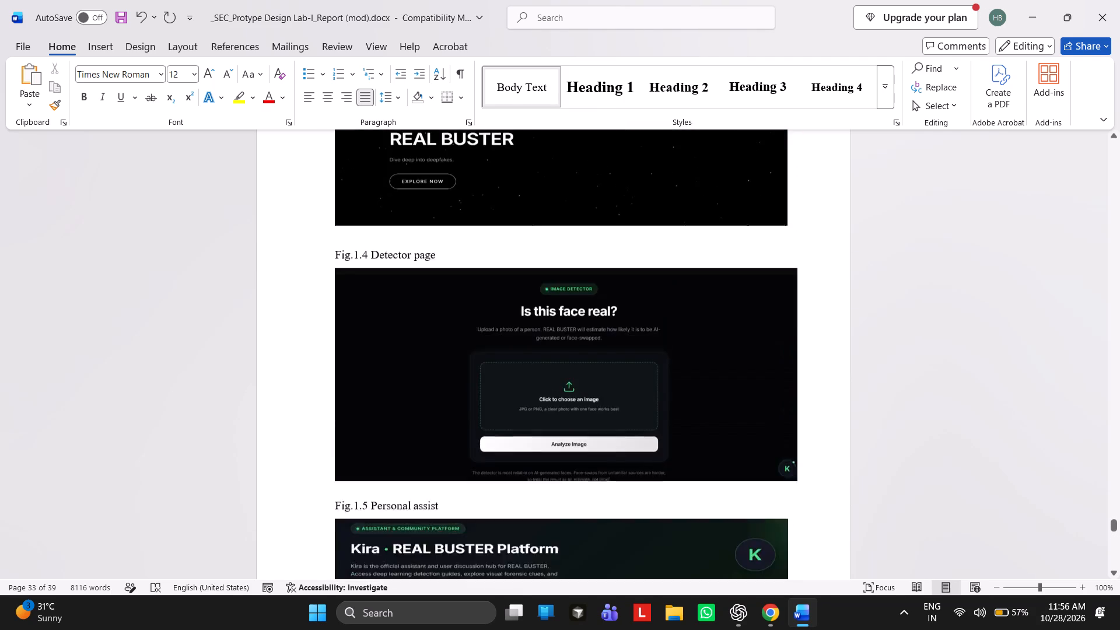
pyautogui.hscroll(1, 938, 316)
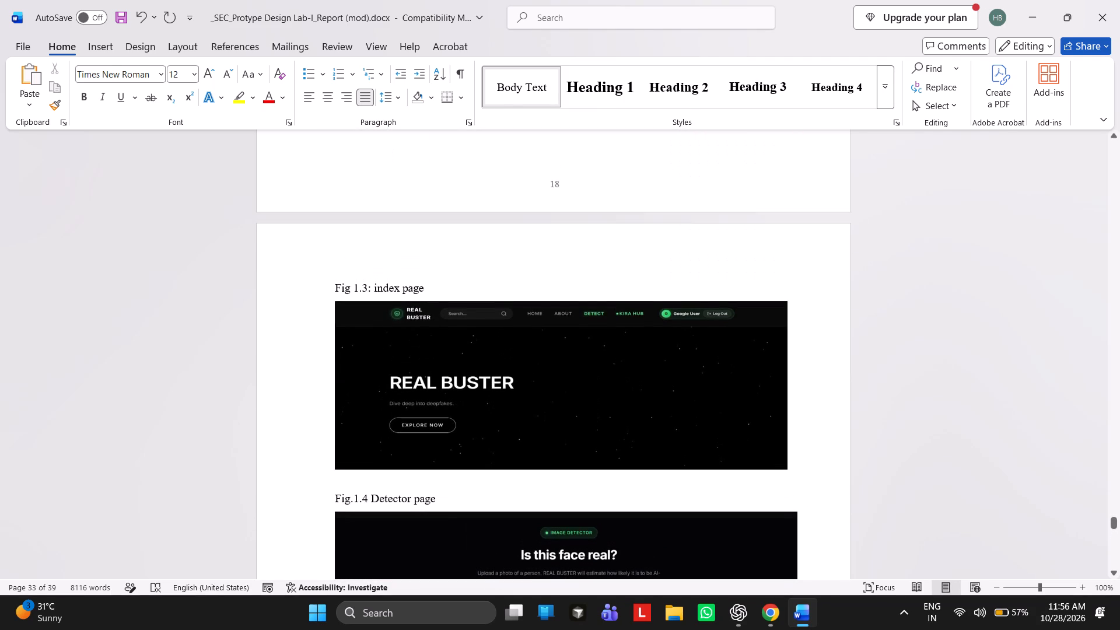
# Stretch the Fig 1.1 source code screenshot in Appendix I slightly taller, keeping its width.
pyautogui.hscroll(2, 938, 316)
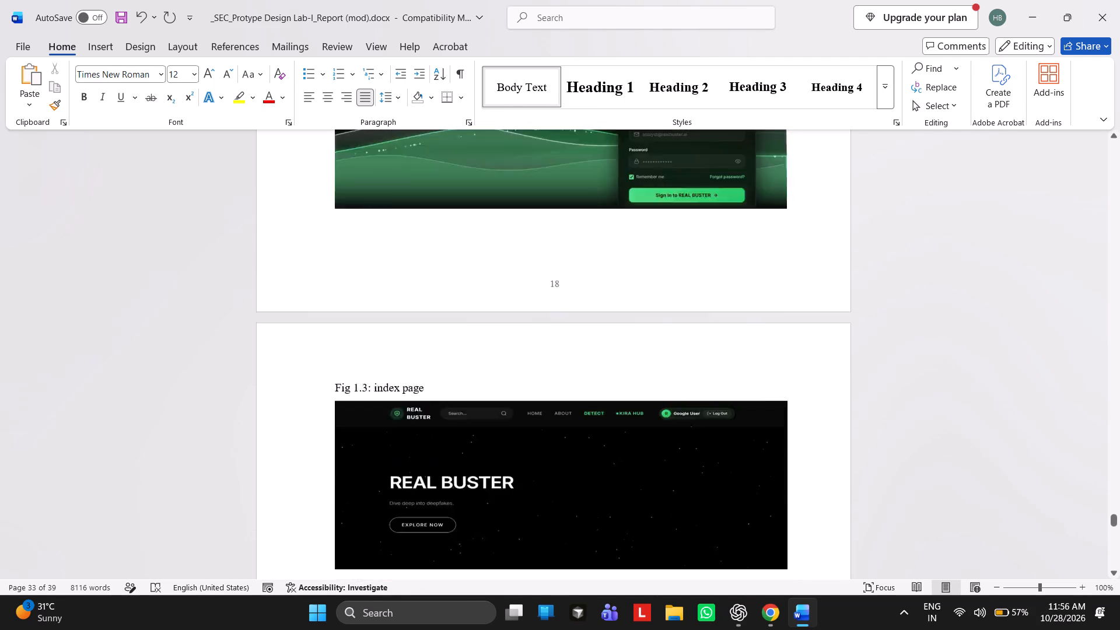
pyautogui.hscroll(1, 938, 316)
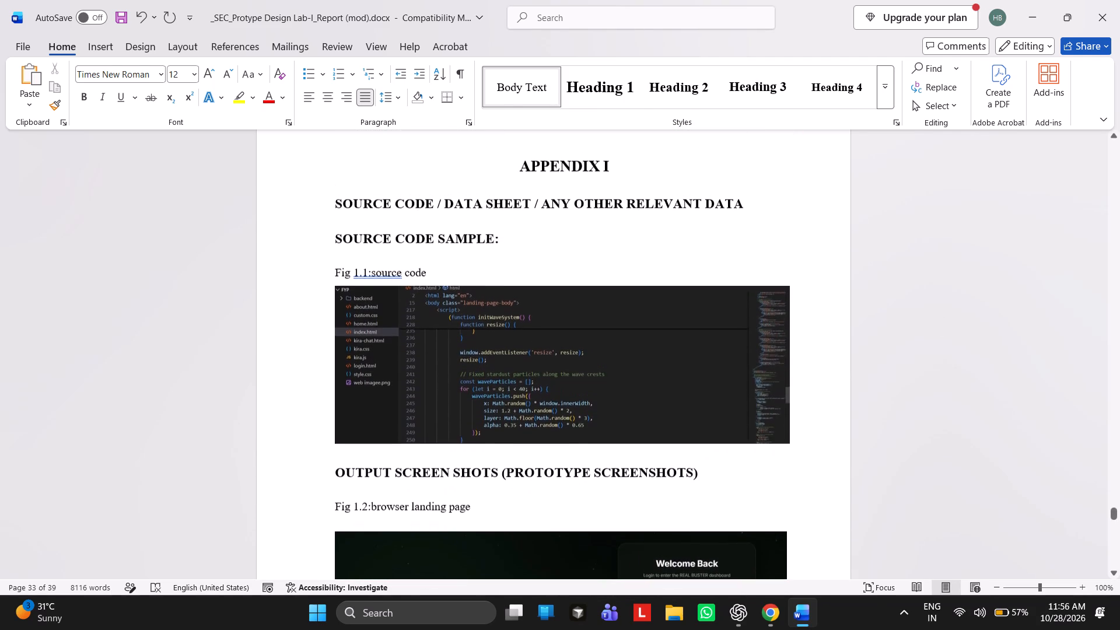
pyautogui.hscroll(1, 938, 316)
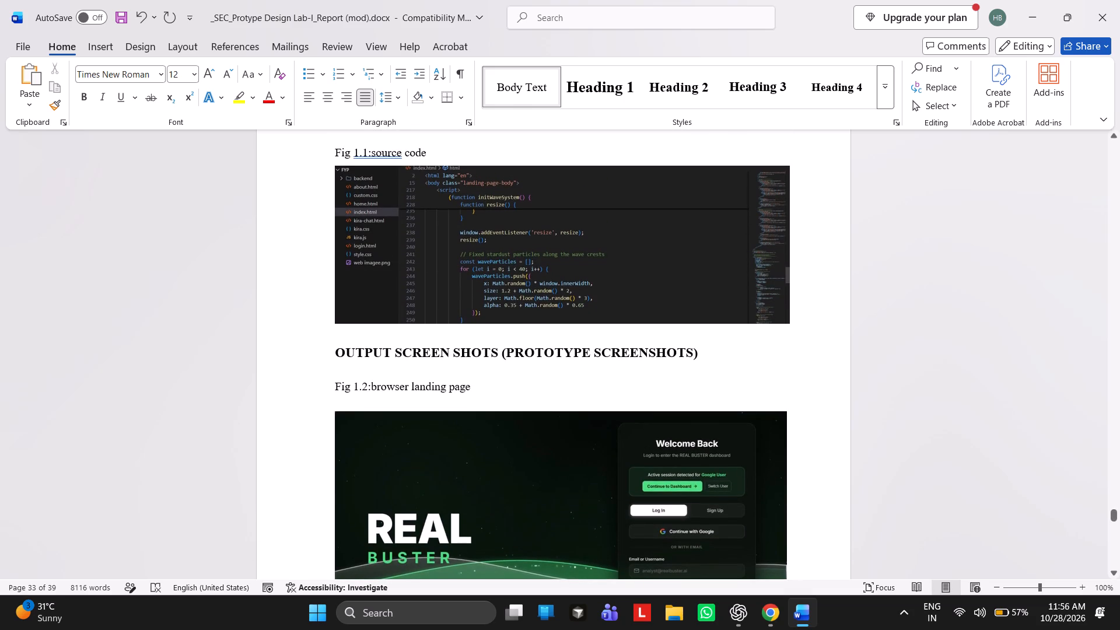
pyautogui.click(649, 311)
pyautogui.moveTo(561, 324); pyautogui.dragTo(561, 351)
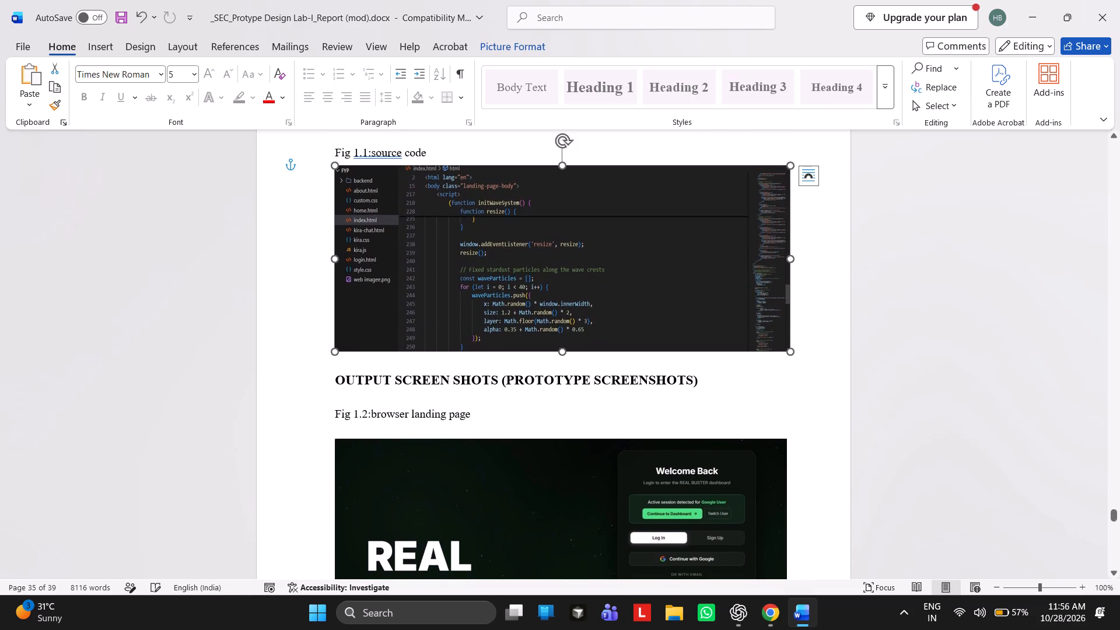
# Insert one blank line above the APPENDIX I heading.
pyautogui.scroll(1, 635, 353)
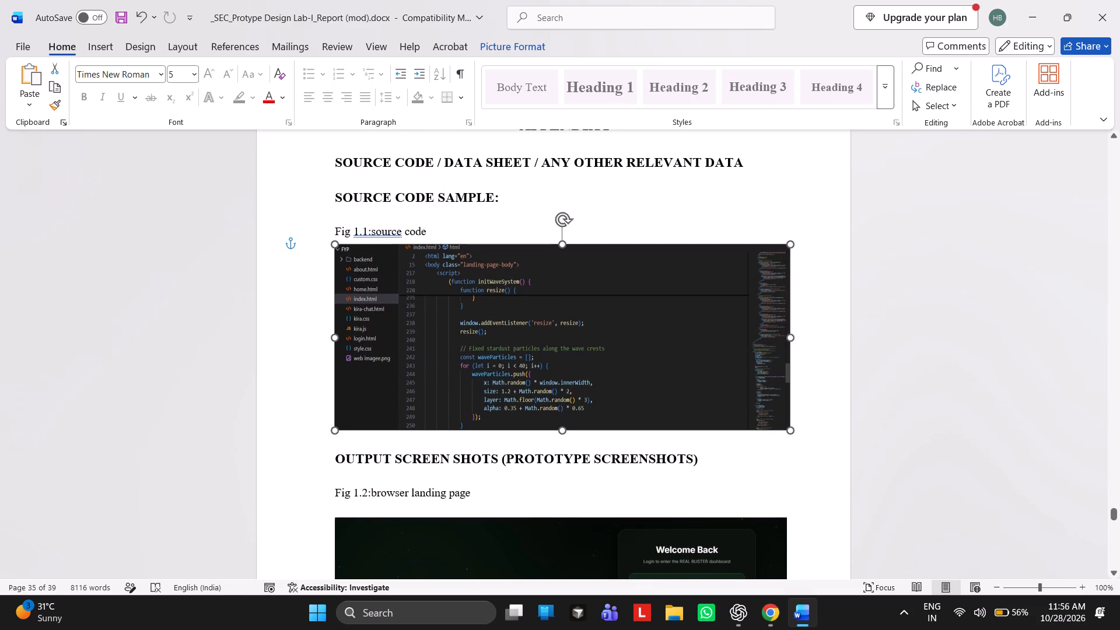
pyautogui.scroll(1, 551, 254)
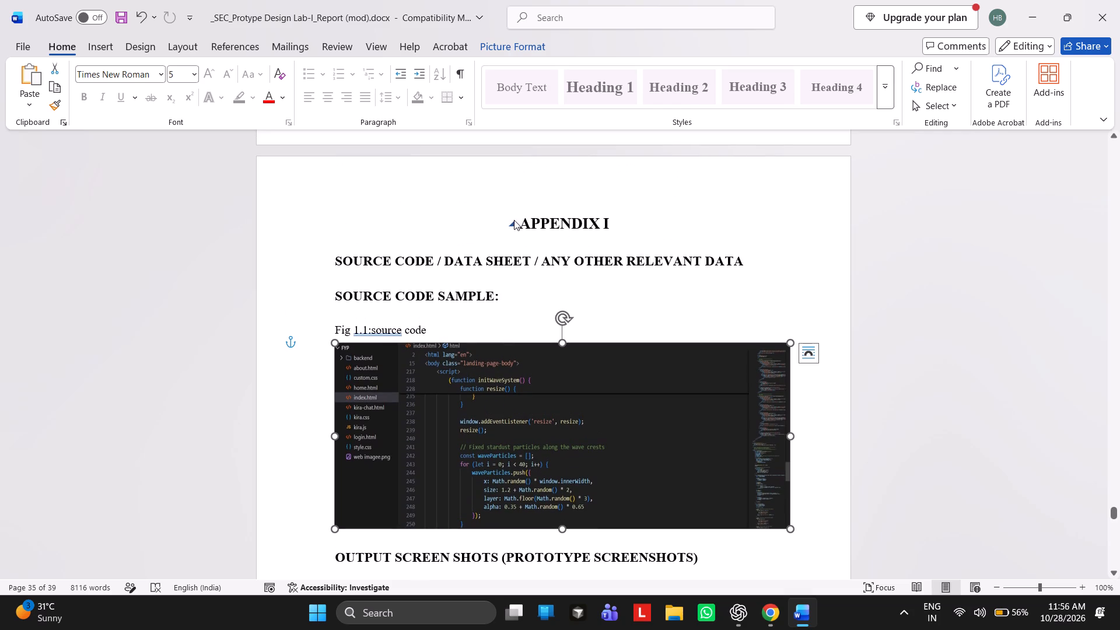
pyautogui.click(520, 222)
pyautogui.press('Return')
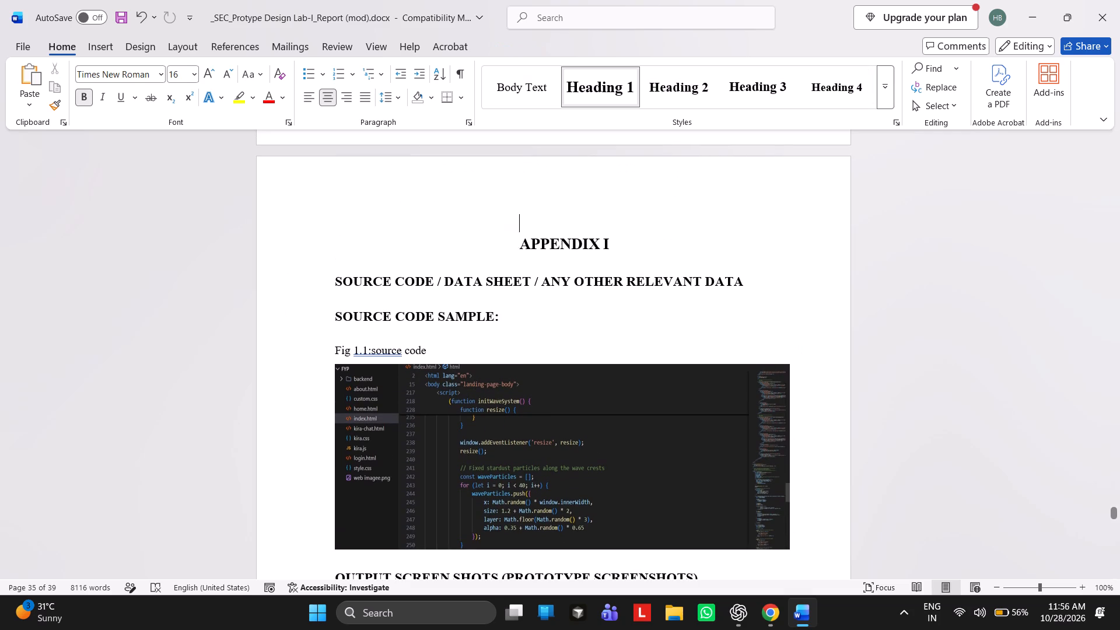
# Add a blank line above the Fig 1.3 index page caption and stretch its screenshot slightly taller at the same width.
pyautogui.scroll(-2, 691, 285)
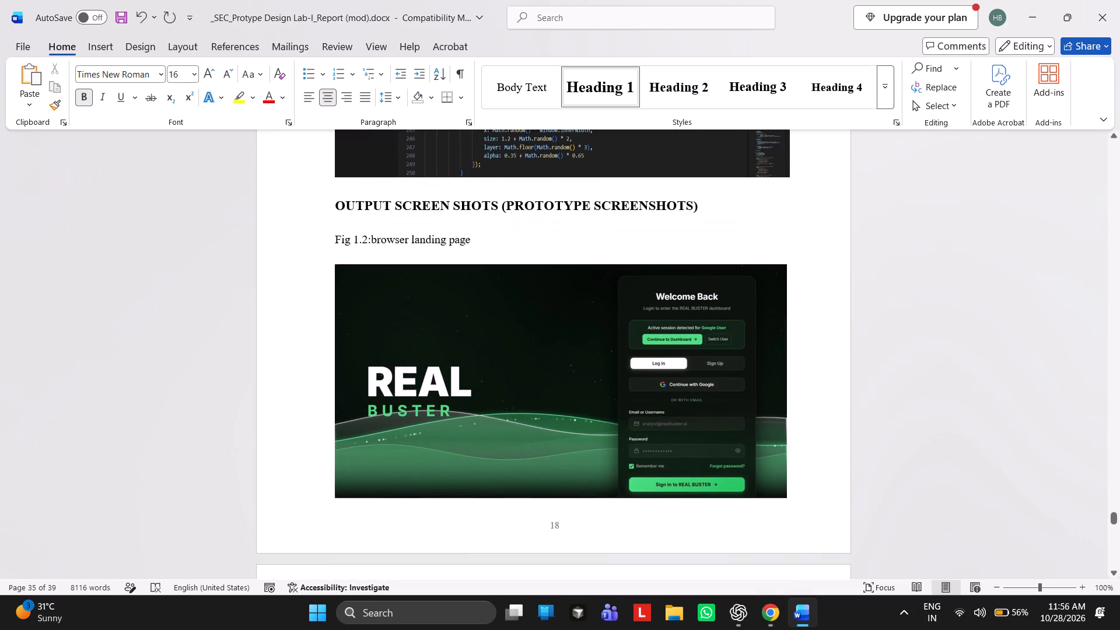
pyautogui.hscroll(1, 619, 338)
pyautogui.scroll(-1, 619, 338)
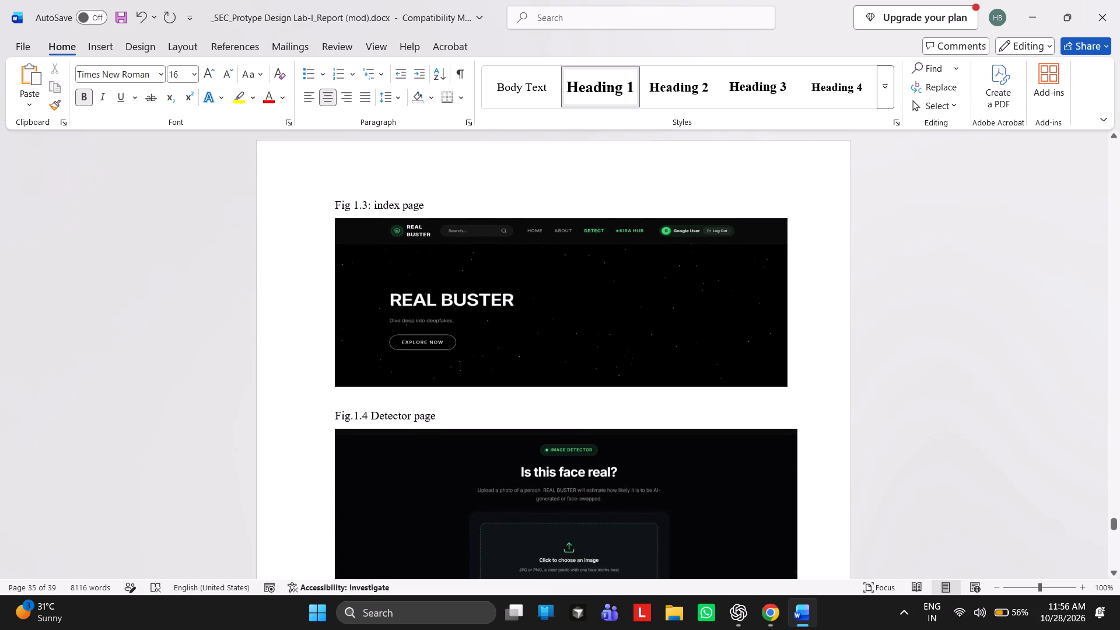
pyautogui.scroll(-1, 619, 338)
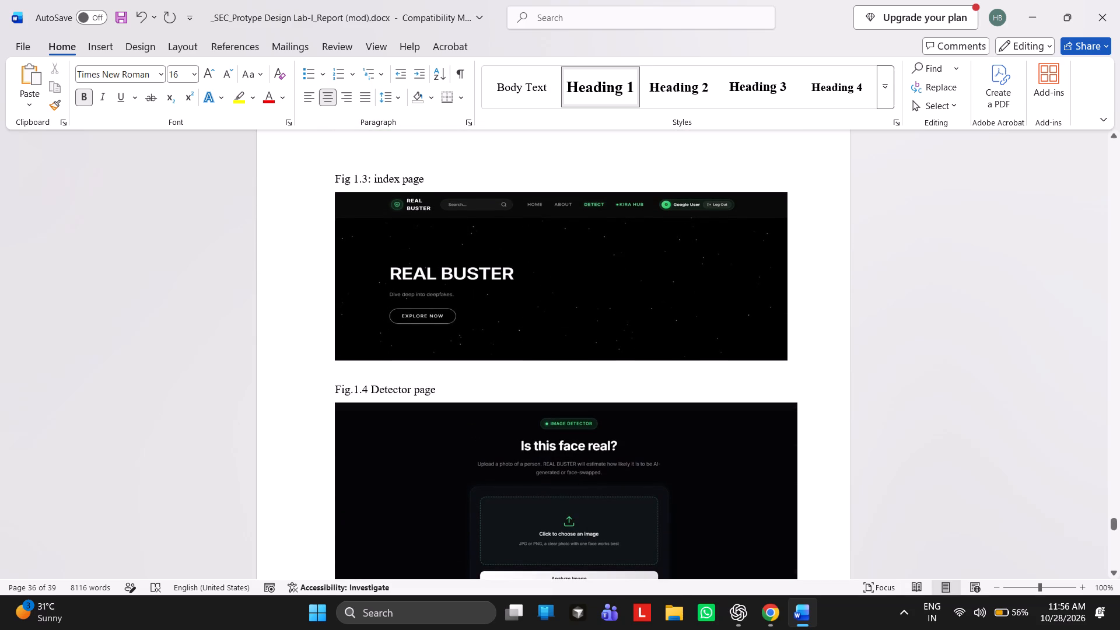
pyautogui.click(331, 176)
pyautogui.press('Return')
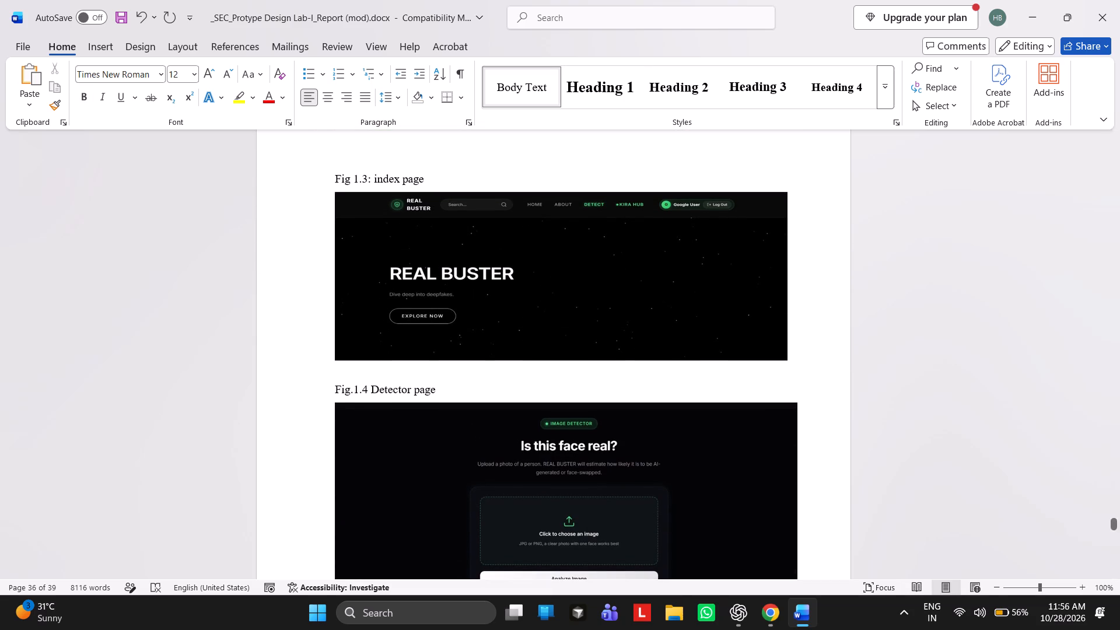
pyautogui.click(547, 344)
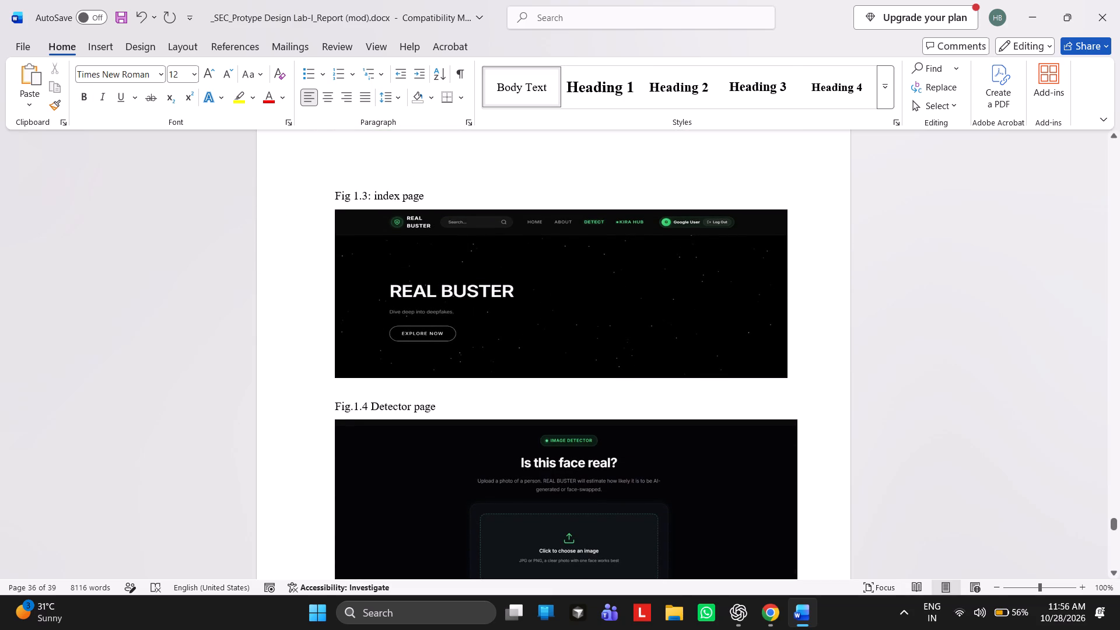
pyautogui.moveTo(564, 381); pyautogui.dragTo(564, 390)
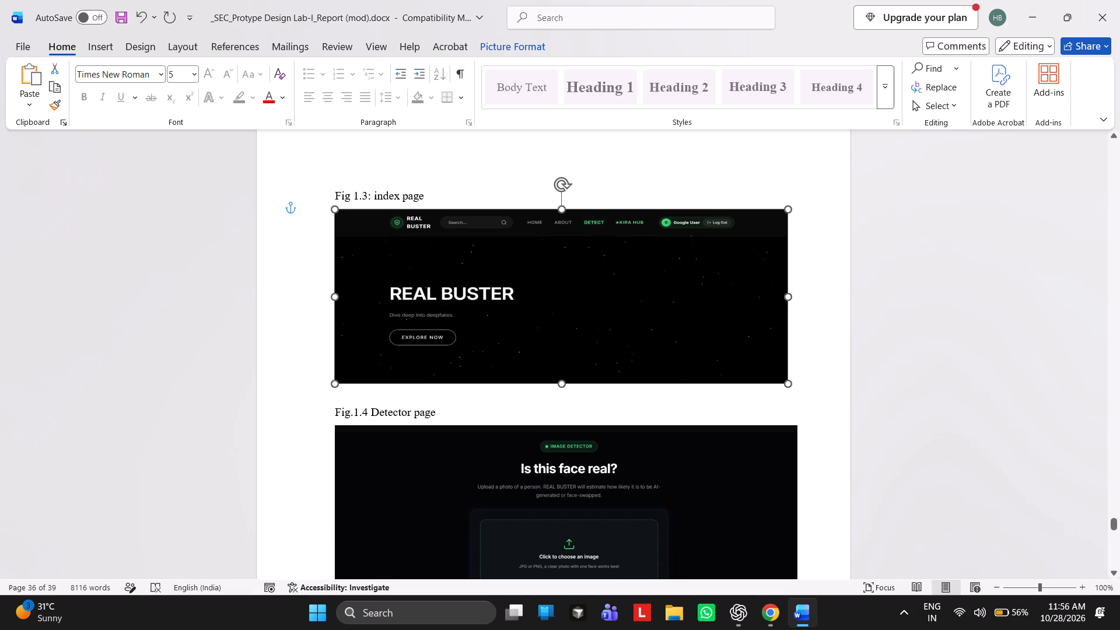
pyautogui.moveTo(564, 390); pyautogui.dragTo(562, 405)
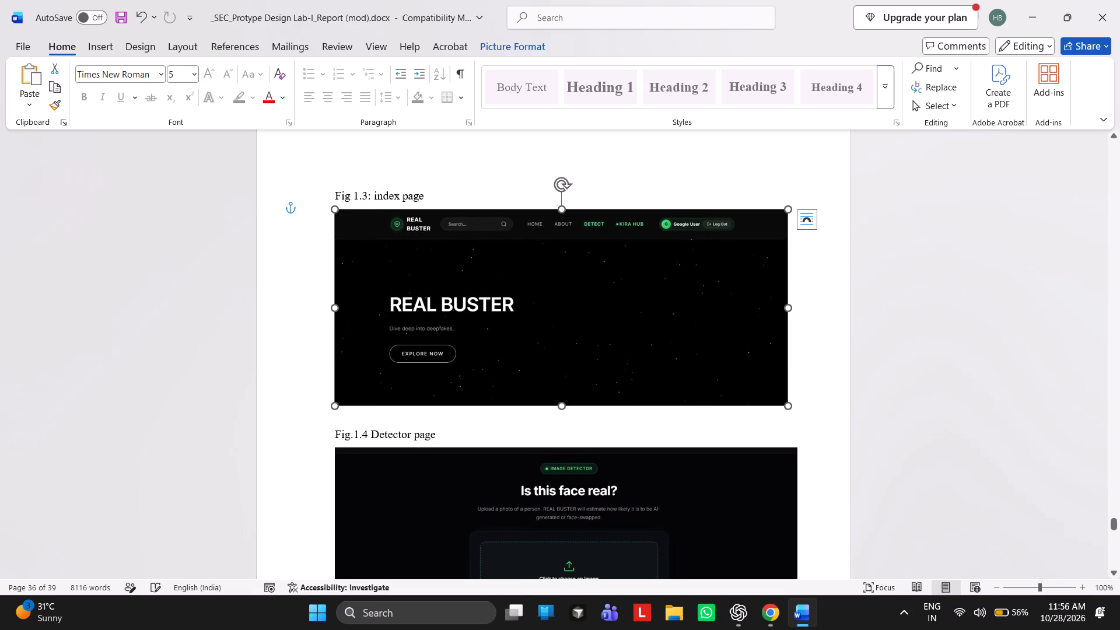
# Add a blank line above the Fig.1.4 Detector page caption and stretch its screenshot slightly taller at the same width.
pyautogui.hscroll(1, 622, 370)
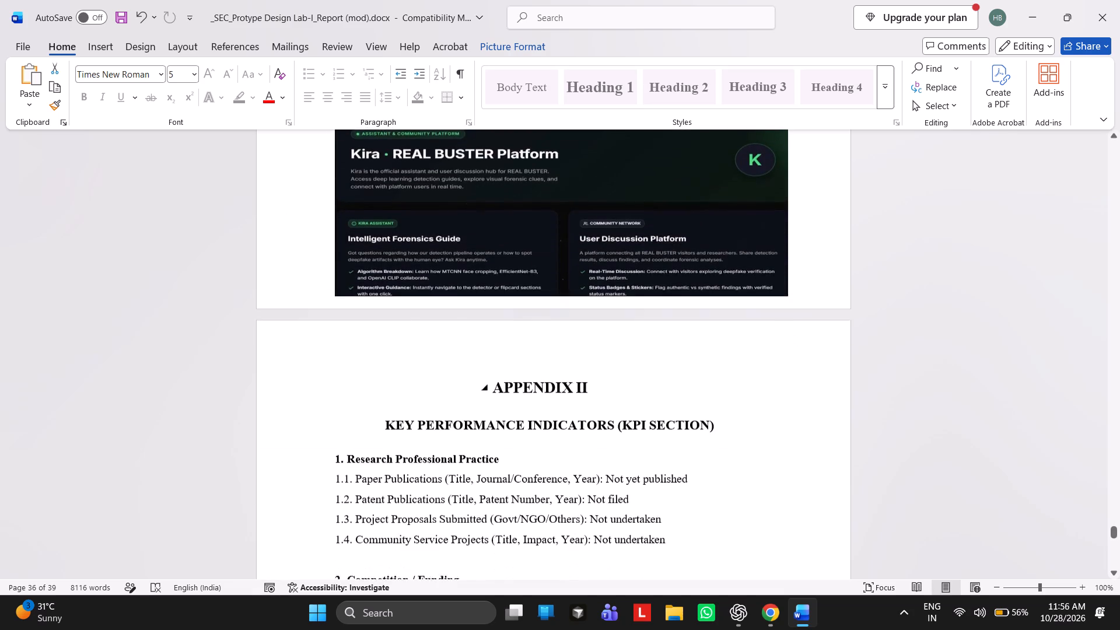
pyautogui.hscroll(1, 622, 370)
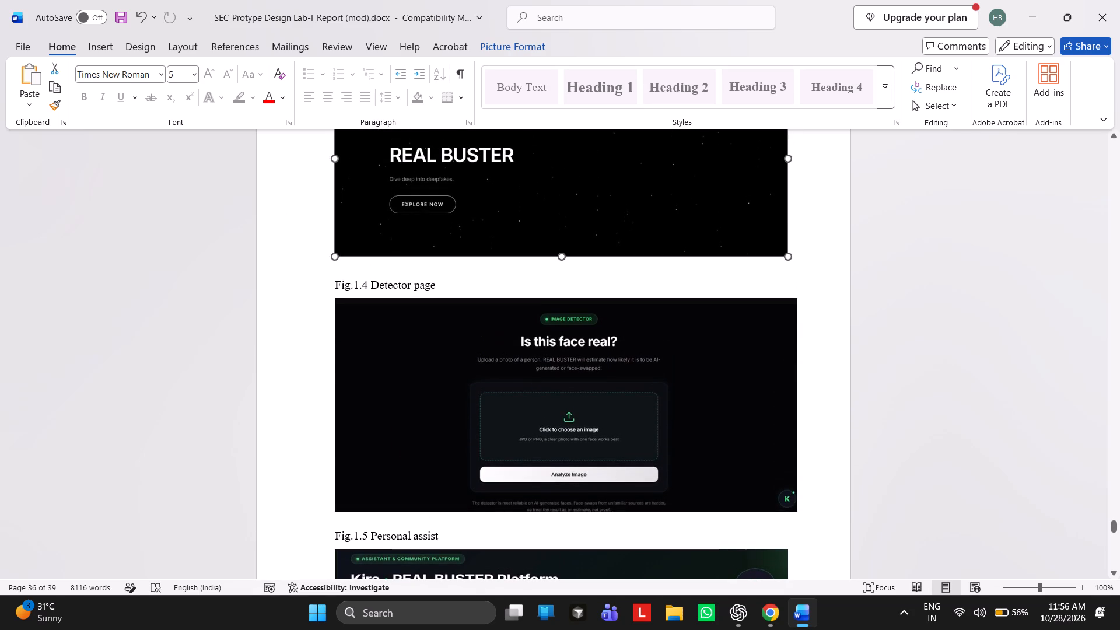
pyautogui.click(328, 285)
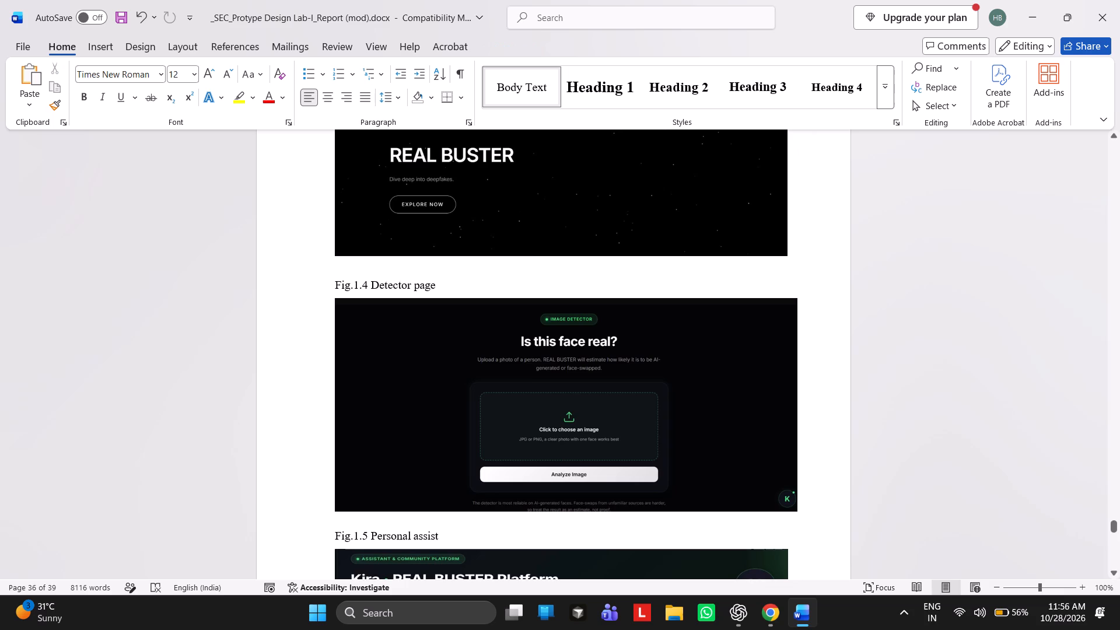
pyautogui.press('Return')
pyautogui.scroll(-1, 541, 370)
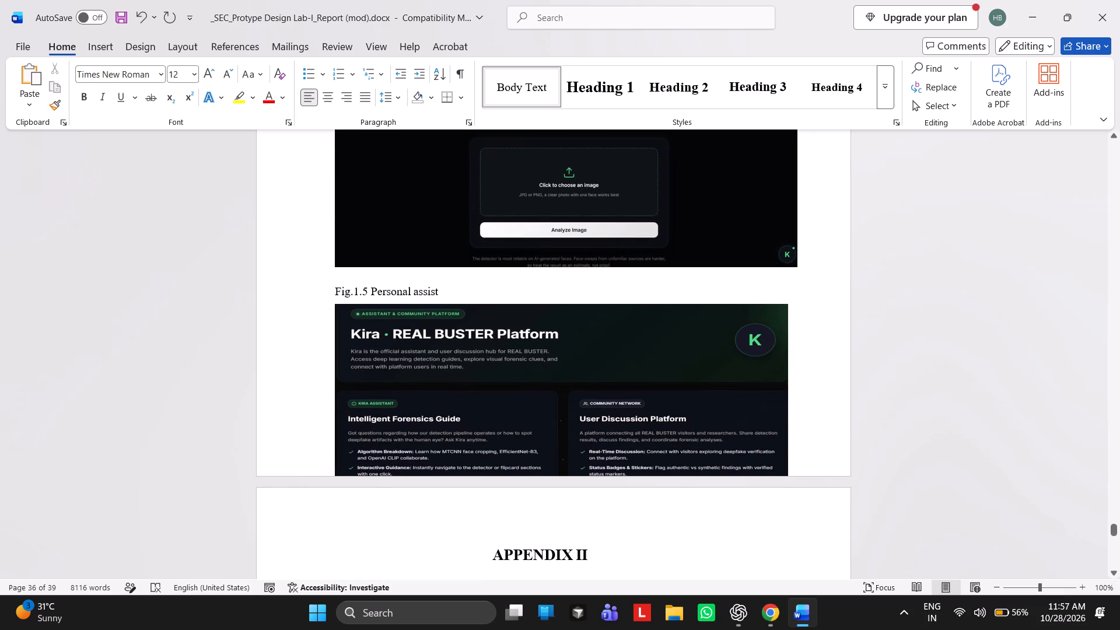
pyautogui.click(556, 244)
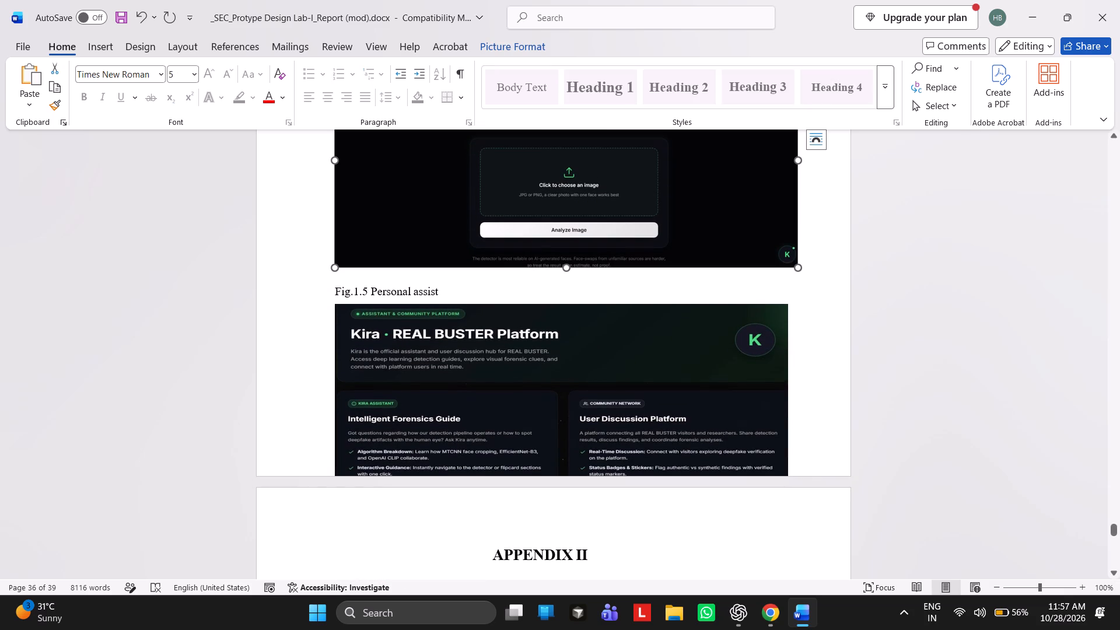
pyautogui.moveTo(563, 269); pyautogui.dragTo(563, 279)
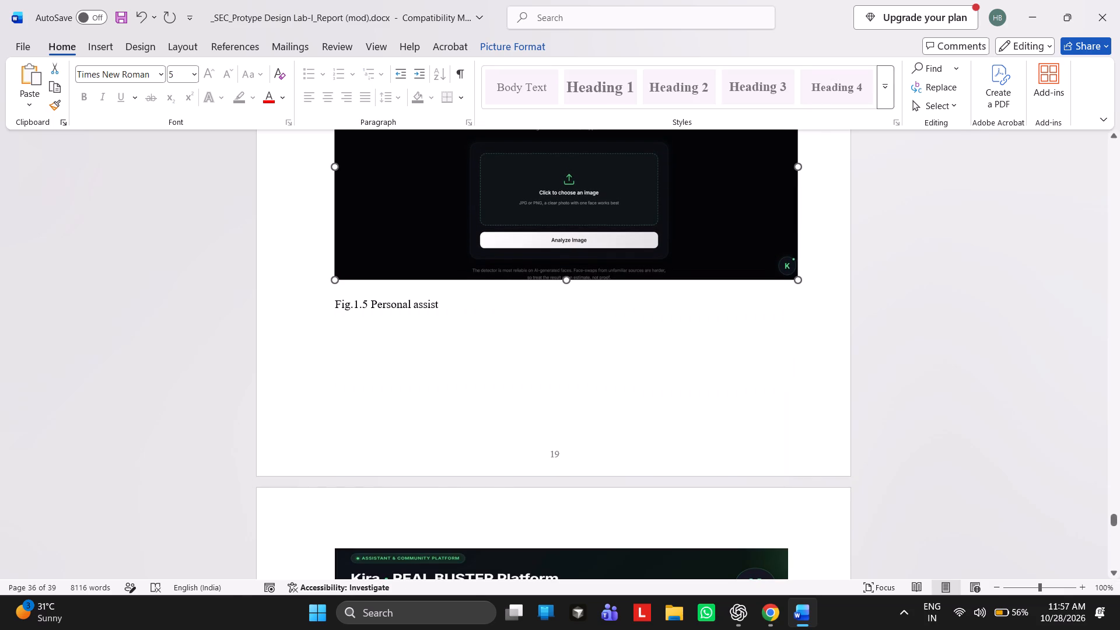
pyautogui.moveTo(563, 279); pyautogui.dragTo(563, 298)
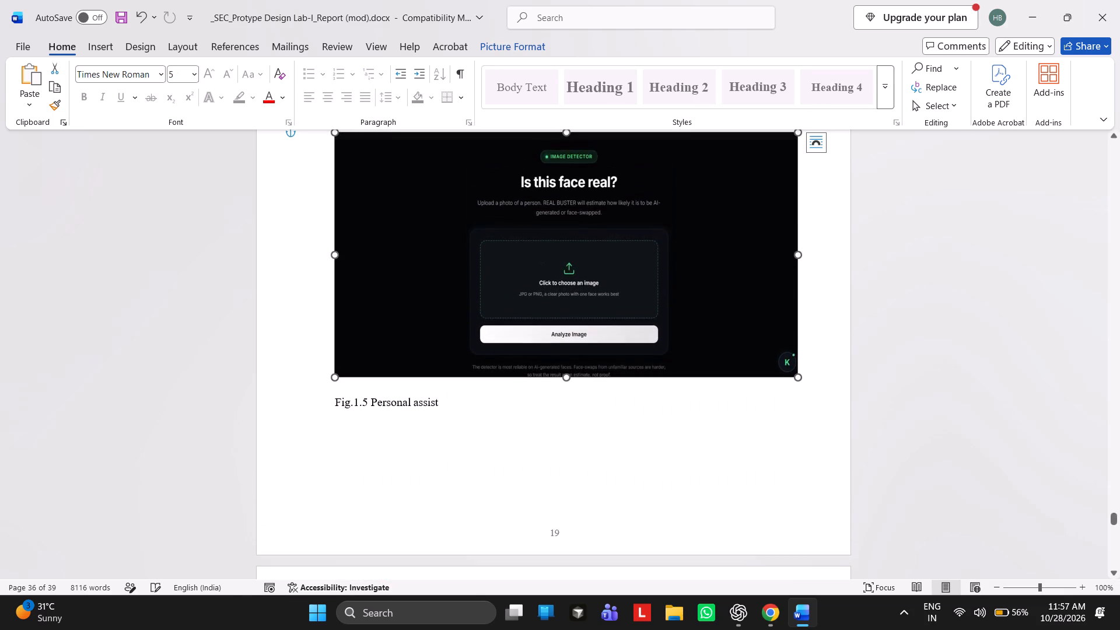
# Insert two more blank lines between the index page screenshot and the Fig.1.4 Detector page caption.
pyautogui.scroll(1, 563, 298)
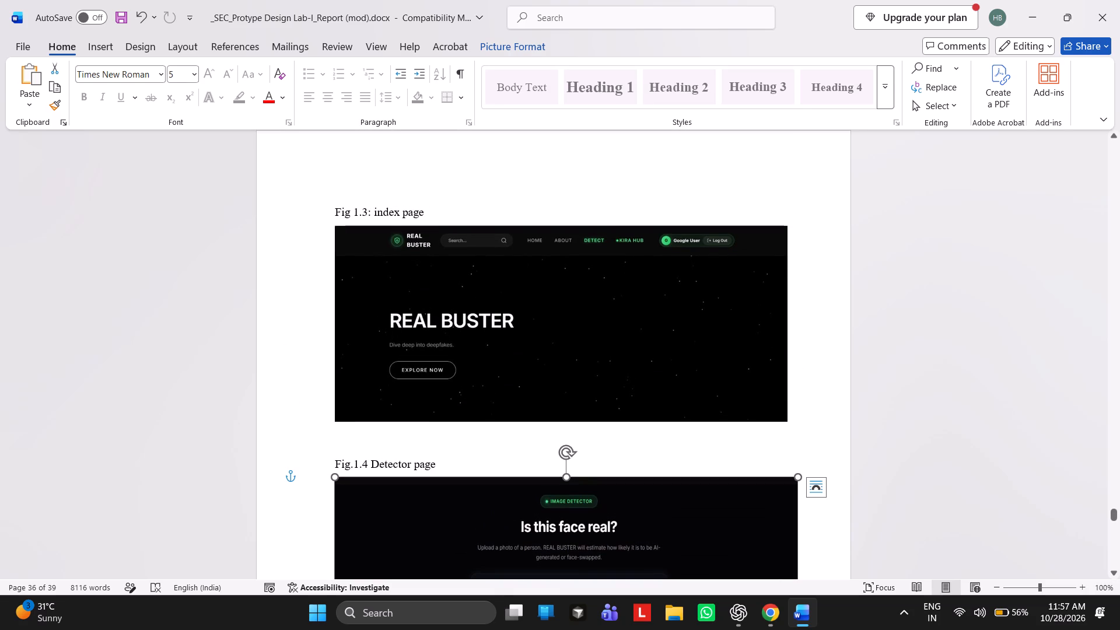
pyautogui.click(333, 464)
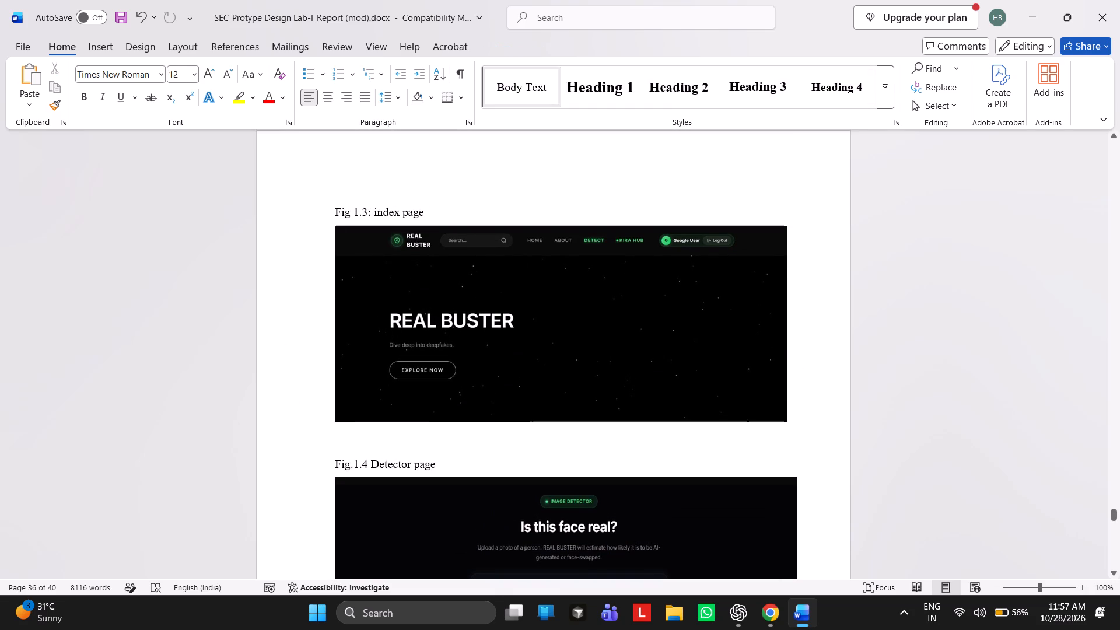
pyautogui.press('Return')
pyautogui.press('Return')
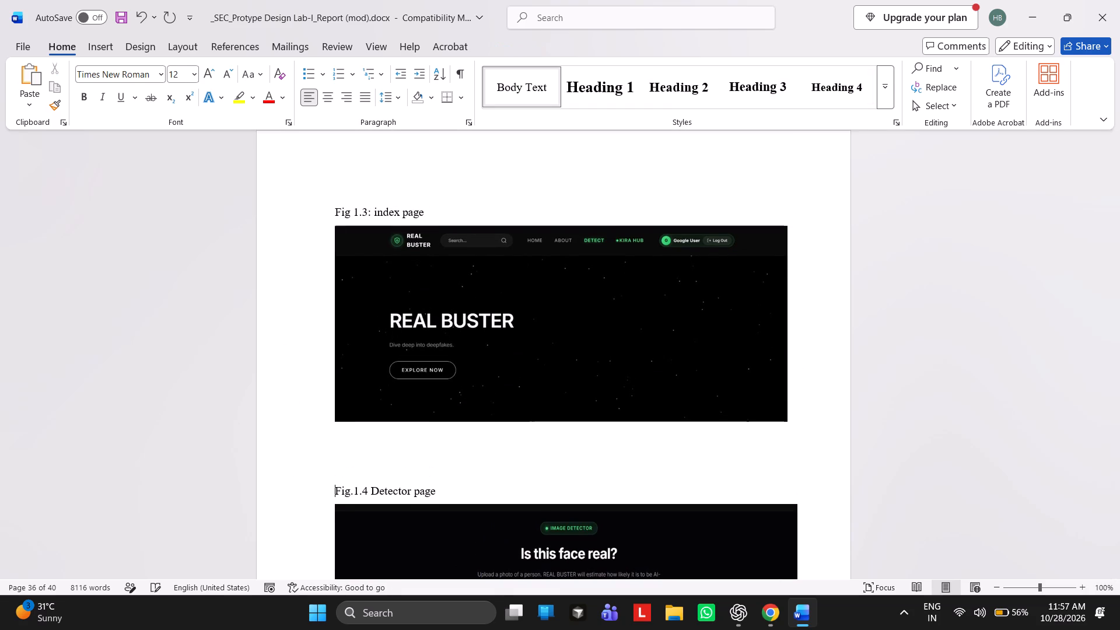
# Add seven blank lines before the Fig.1.5 Personal assist caption to move it onto the same page as its screenshot.
pyautogui.hscroll(1, 555, 421)
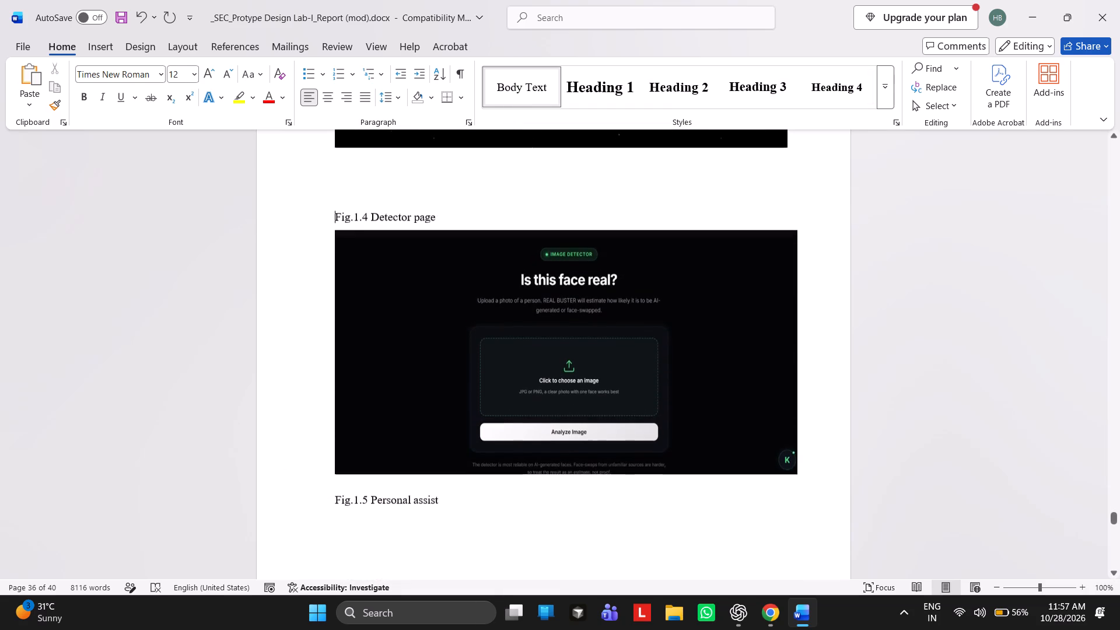
pyautogui.scroll(-1, 555, 421)
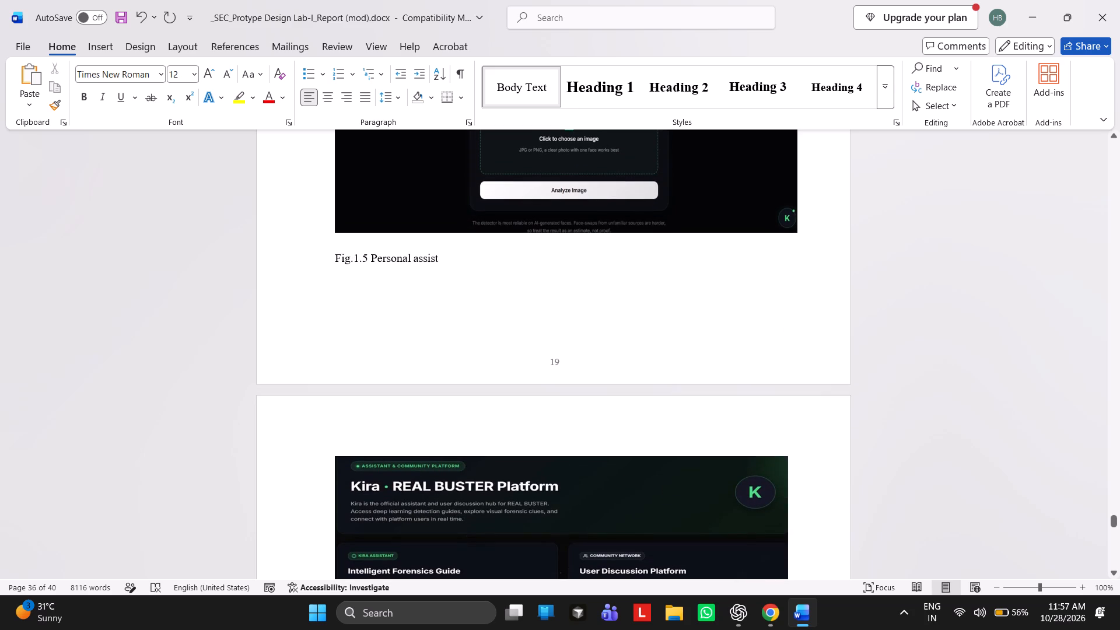
pyautogui.click(330, 258)
pyautogui.press('Return')
pyautogui.press('Return')
pyautogui.press('Return')
pyautogui.press('Return')
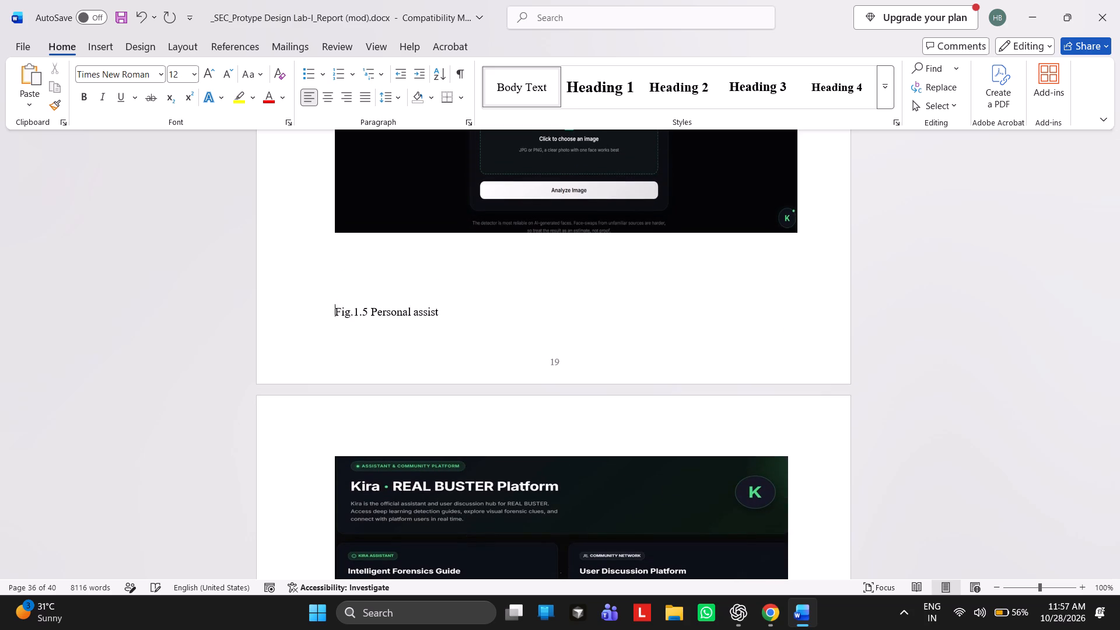
pyautogui.press('Return')
pyautogui.press('Return')
pyautogui.press('Return')
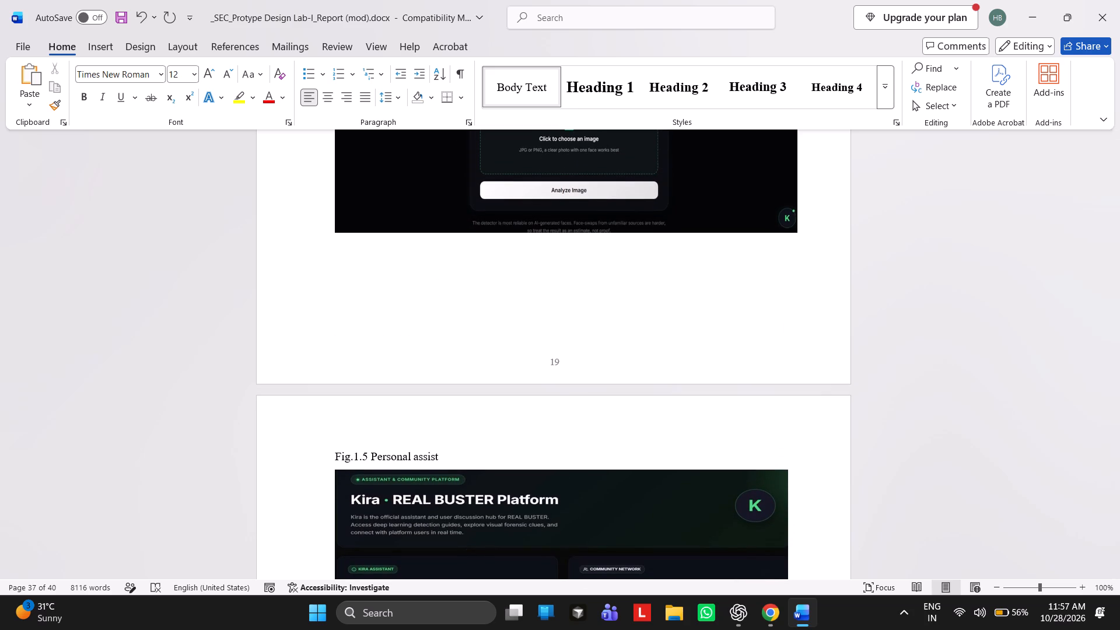
# Add one more blank line above the Fig.1.5 Personal assist caption and stretch its screenshot slightly taller at the same width.
pyautogui.hscroll(1, 330, 258)
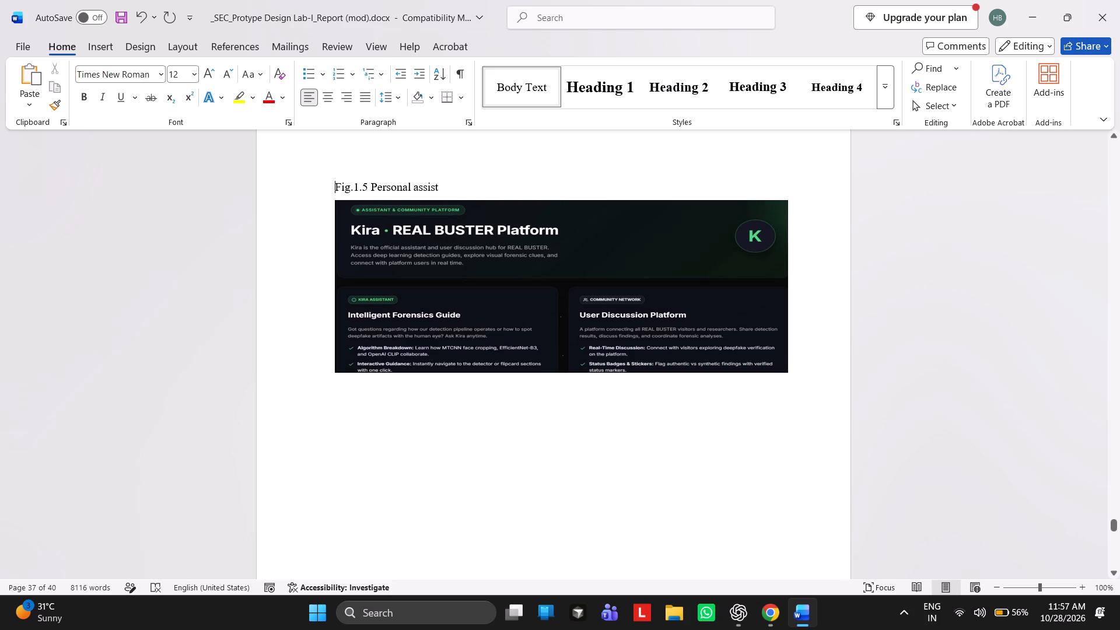
pyautogui.press('Return')
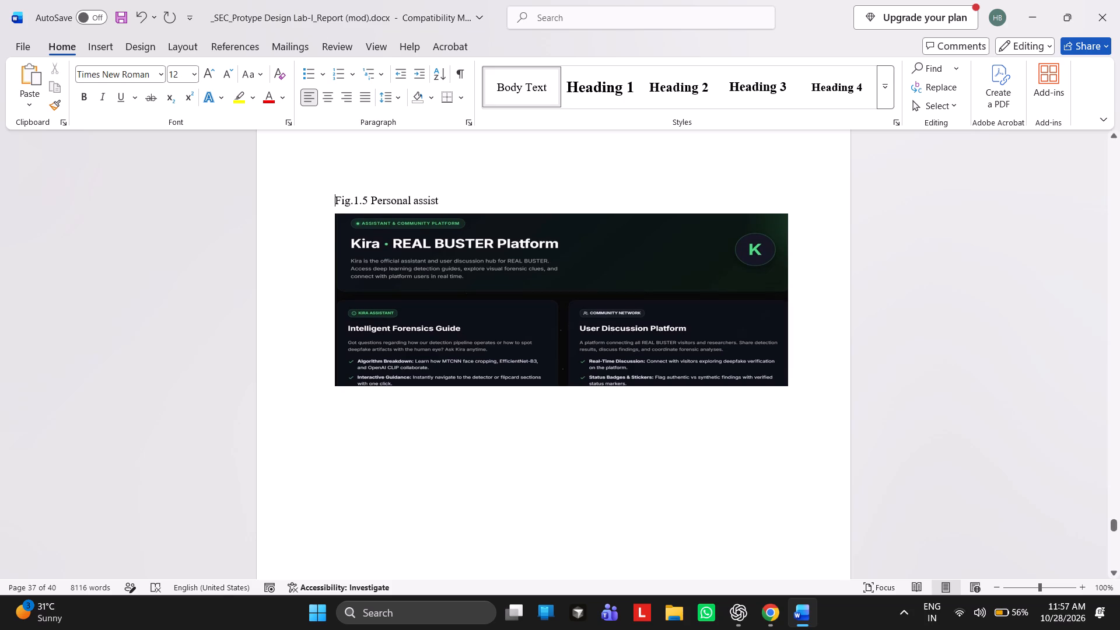
pyautogui.click(566, 302)
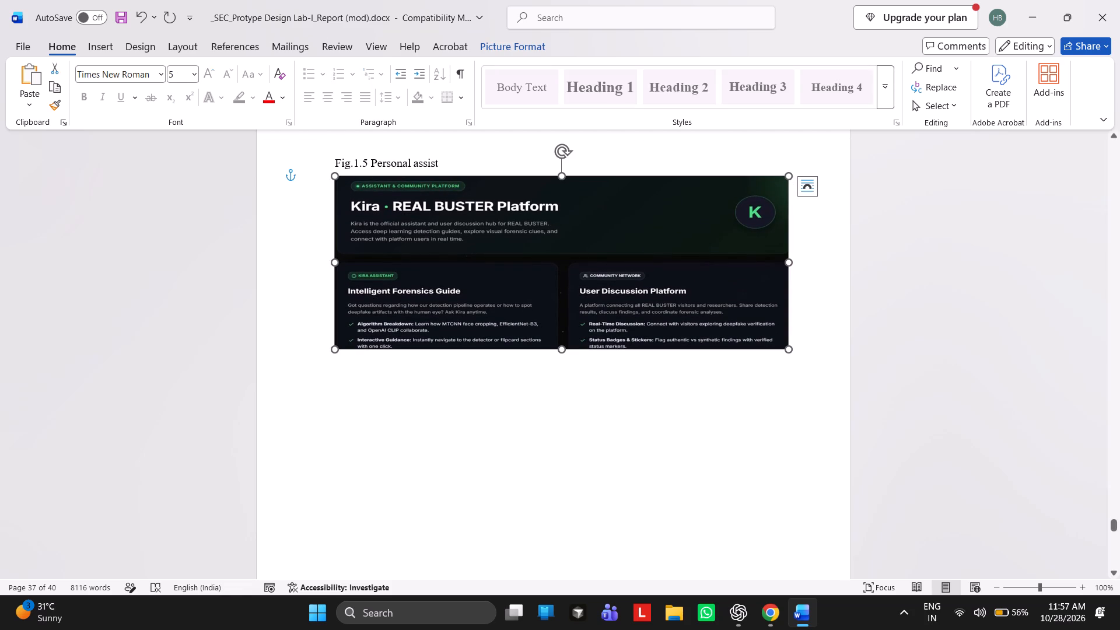
pyautogui.moveTo(562, 352); pyautogui.dragTo(562, 377)
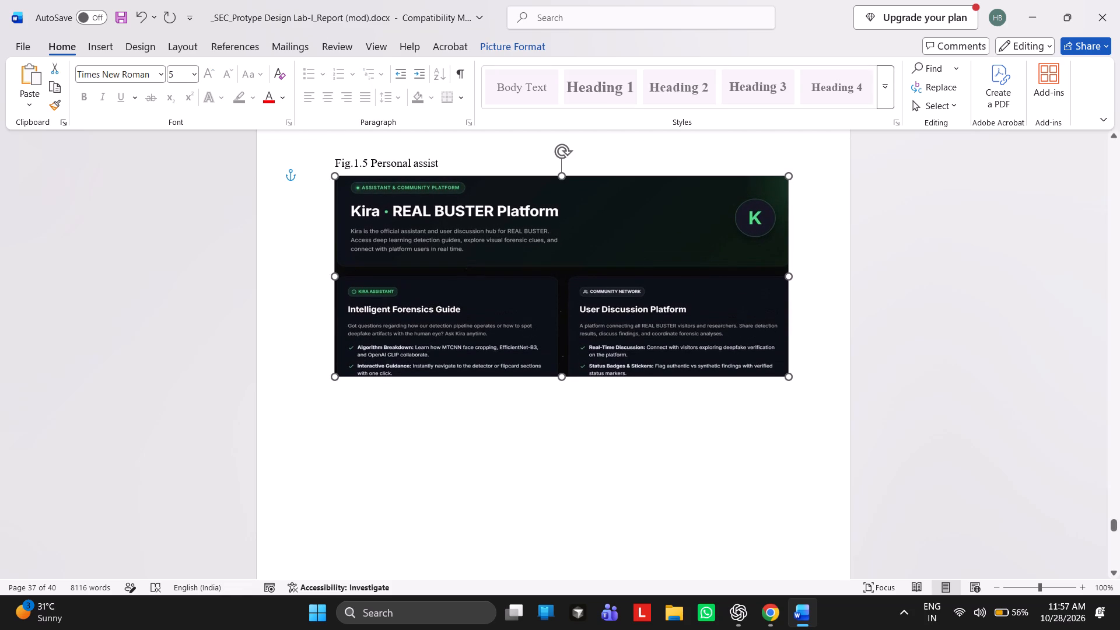
pyautogui.moveTo(562, 377); pyautogui.dragTo(562, 377)
pyautogui.click(903, 360)
# Check the page layout from the Fig.1.5 screenshot through the Appendix II rating table.
pyautogui.scroll(-1, 903, 360)
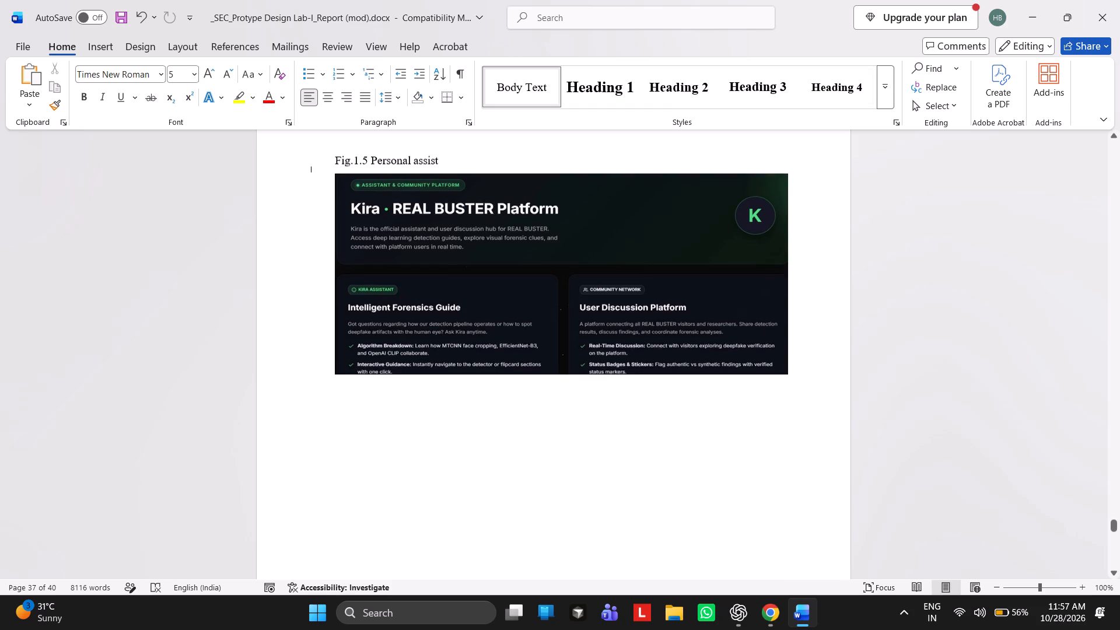
pyautogui.scroll(-6, 903, 360)
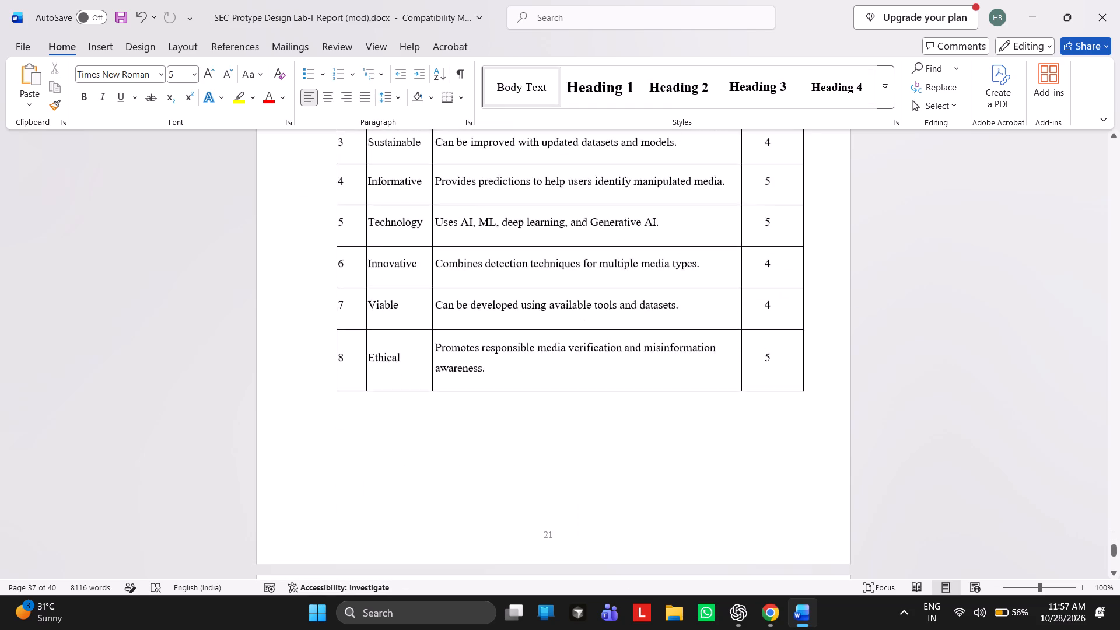
pyautogui.hscroll(1, 903, 360)
pyautogui.scroll(3, 903, 360)
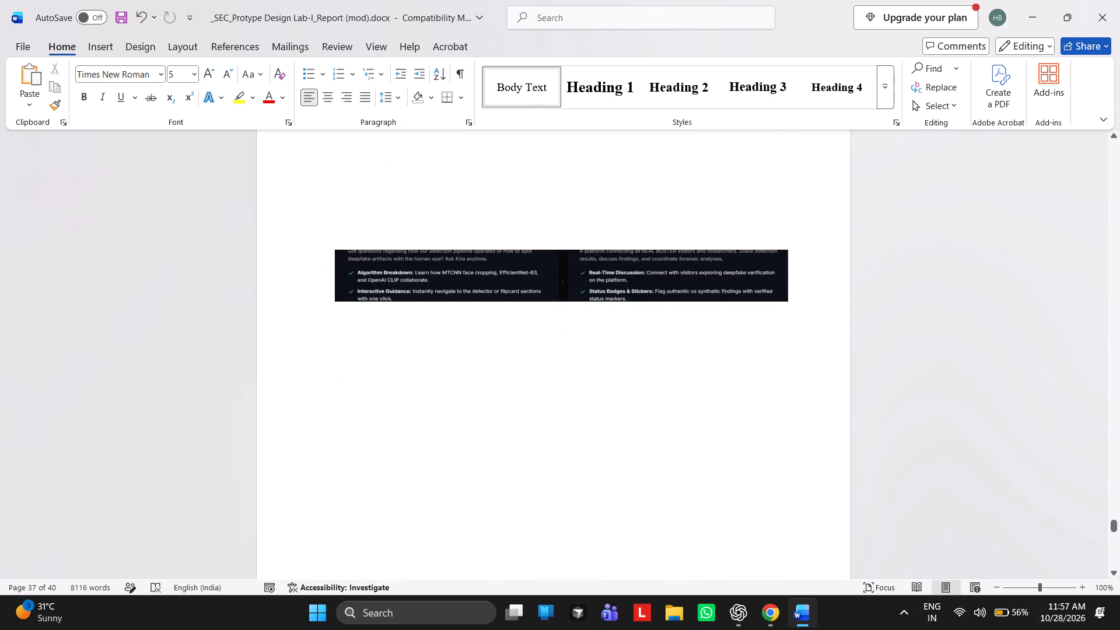
# Review the page numbers and layout from the Abstract through the Chapter 2 market opportunity section.
pyautogui.scroll(20, 903, 360)
pyautogui.scroll(20, 903, 360)
pyautogui.scroll(4, 903, 360)
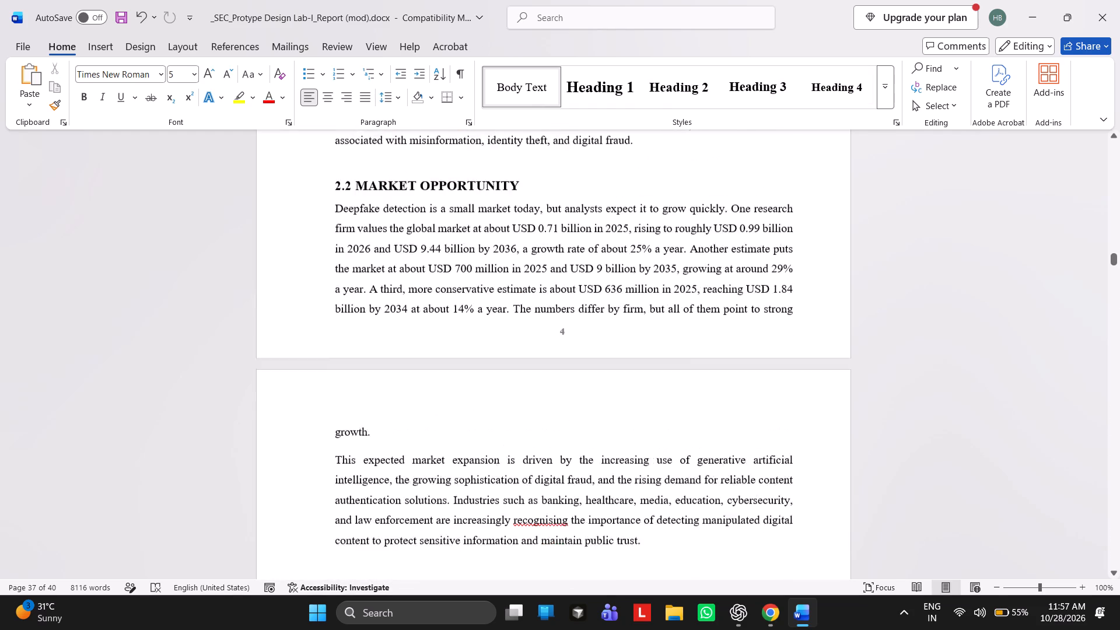
pyautogui.scroll(3, 922, 449)
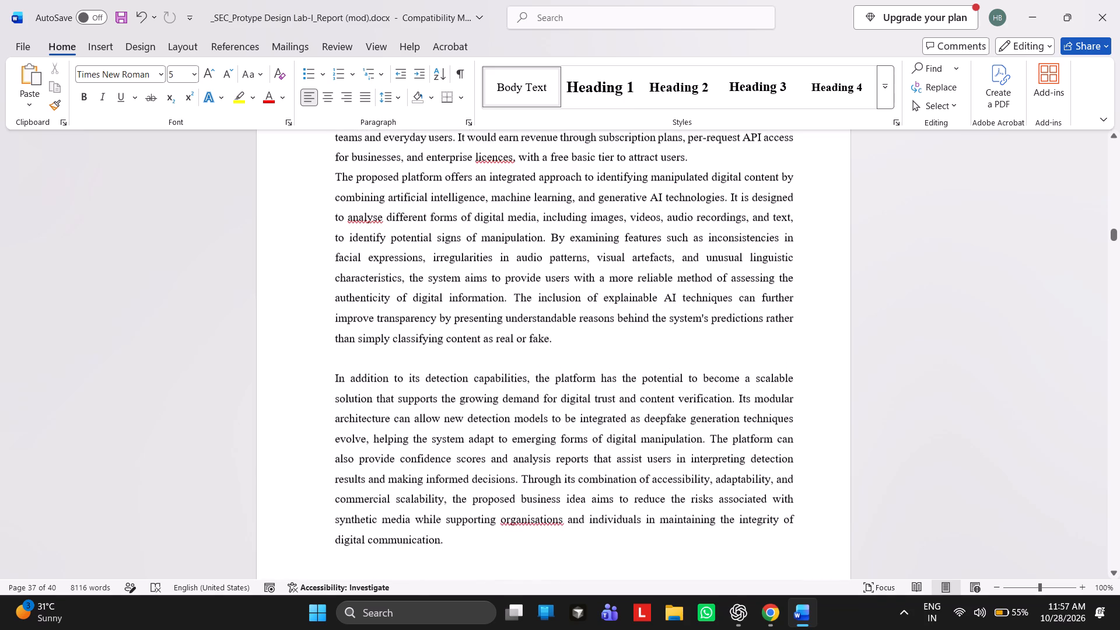
pyautogui.scroll(-3, 922, 449)
pyautogui.scroll(6, 922, 449)
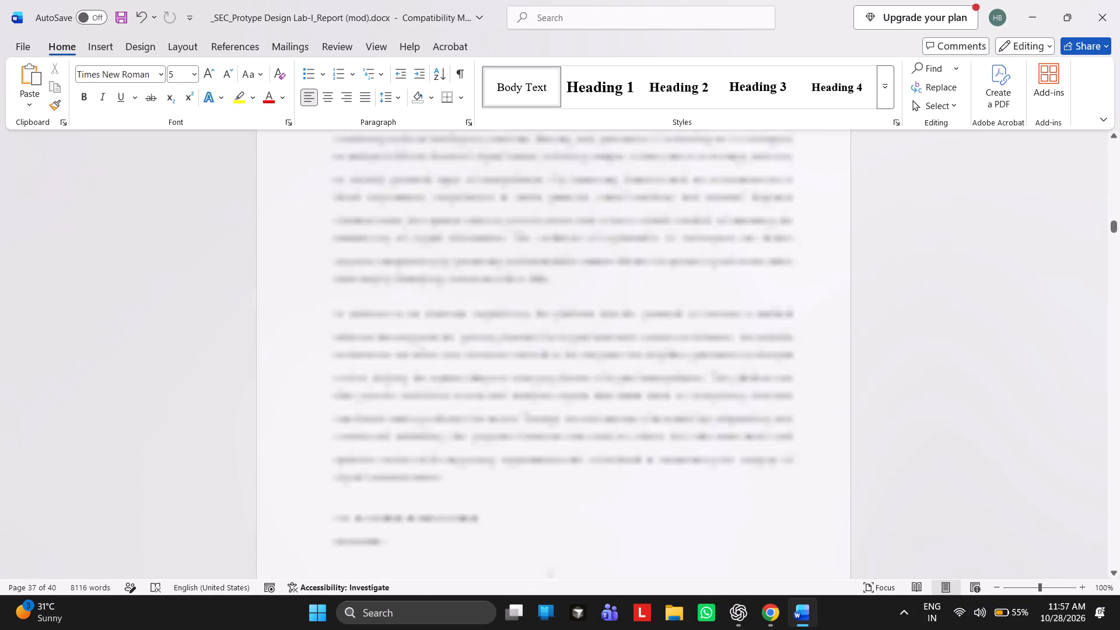
pyautogui.scroll(-3, 922, 449)
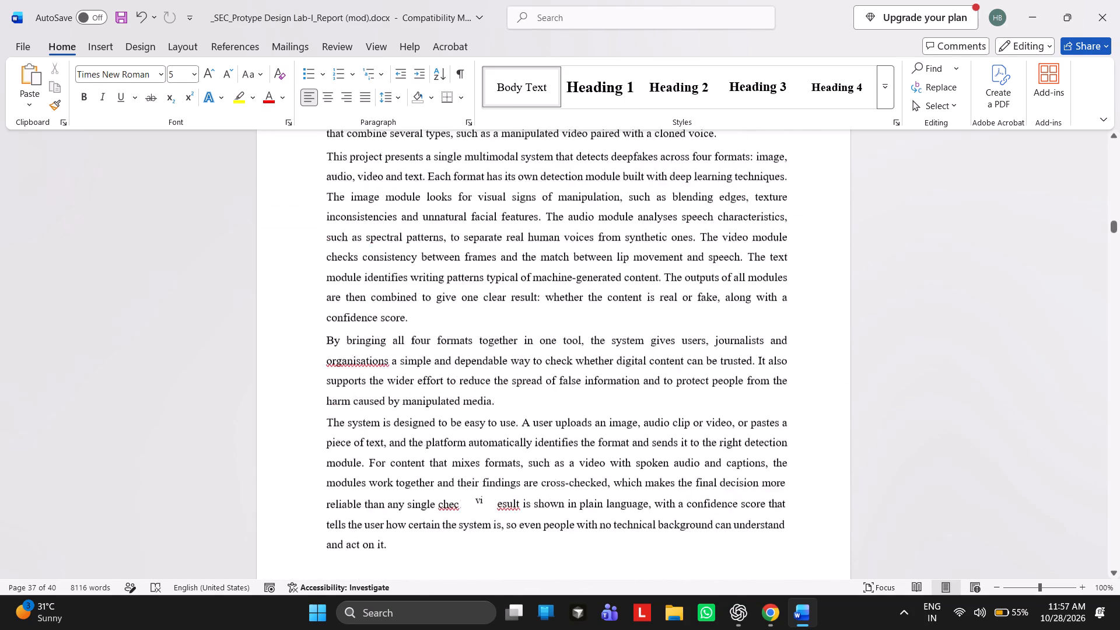
pyautogui.scroll(-1, 922, 449)
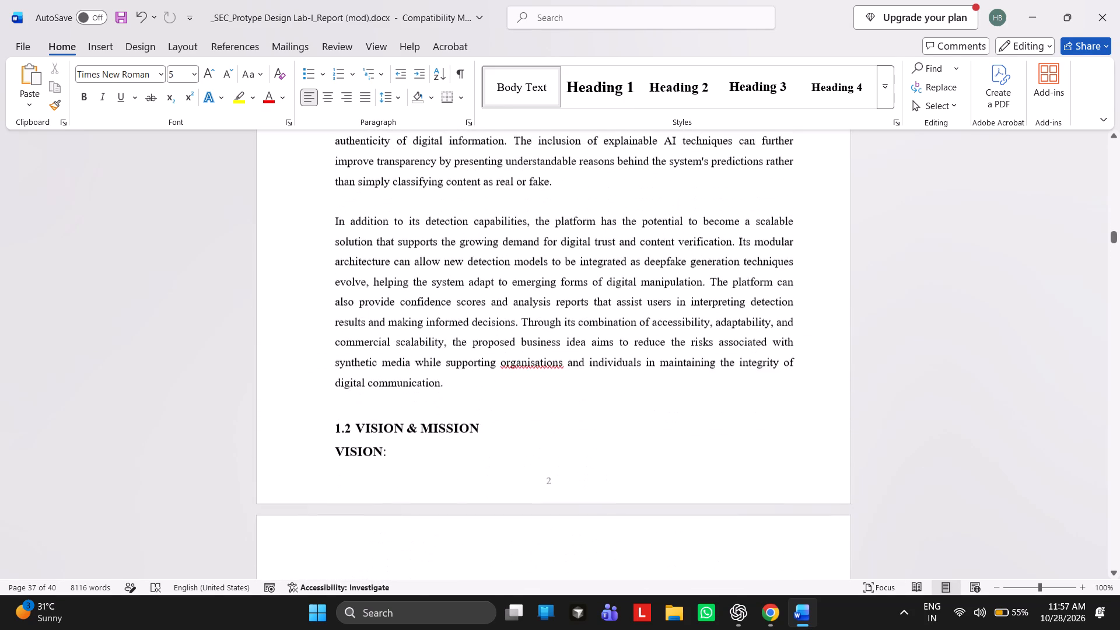
pyautogui.hscroll(1, 922, 449)
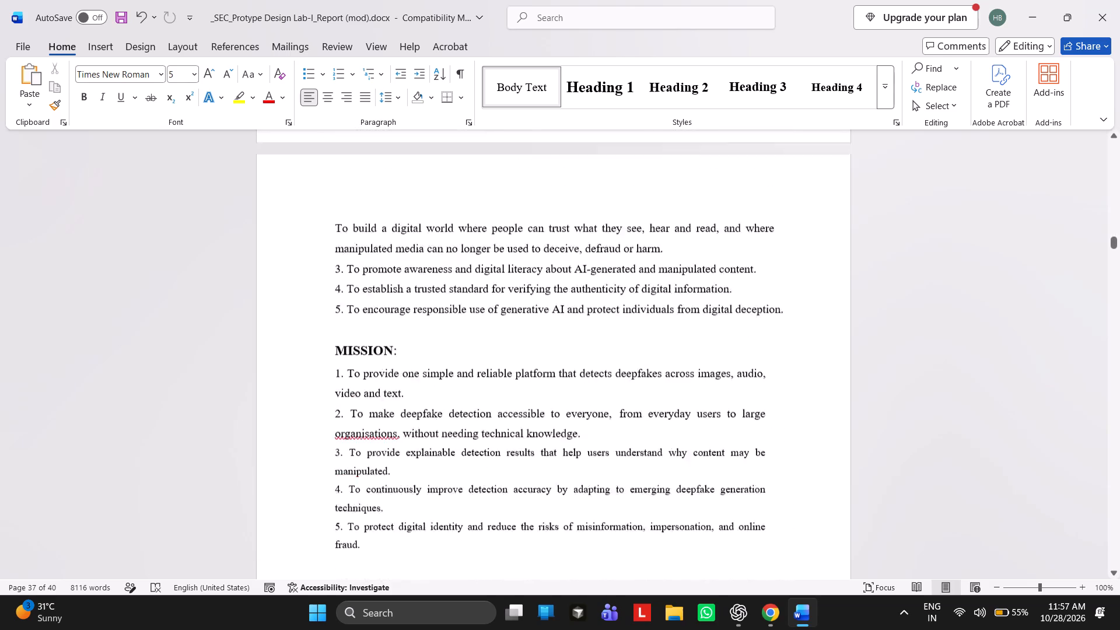
pyautogui.hscroll(1, 922, 449)
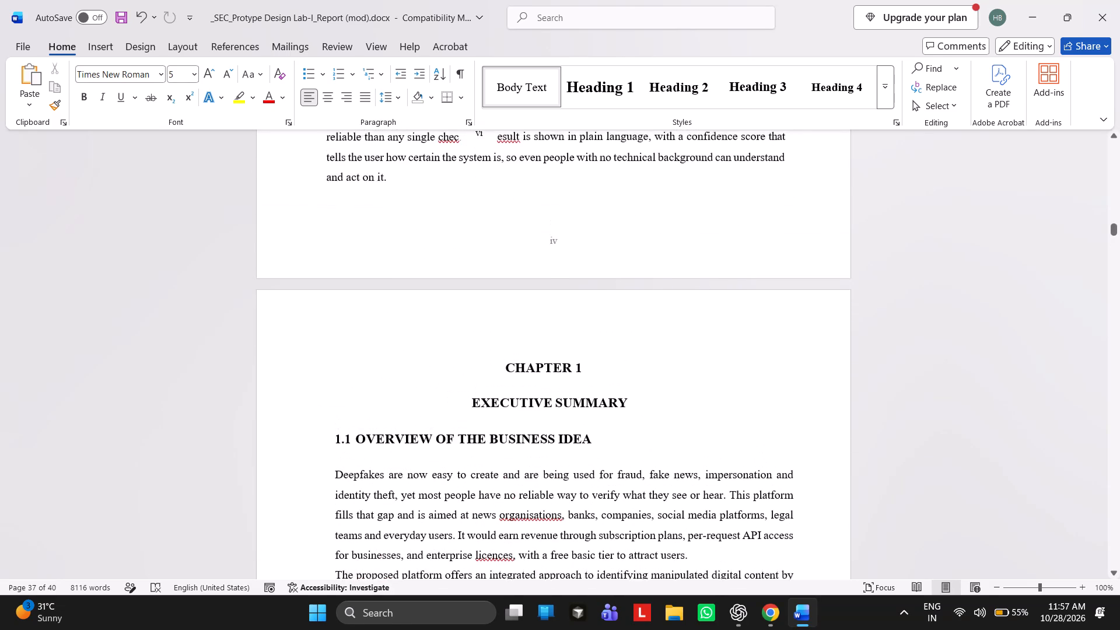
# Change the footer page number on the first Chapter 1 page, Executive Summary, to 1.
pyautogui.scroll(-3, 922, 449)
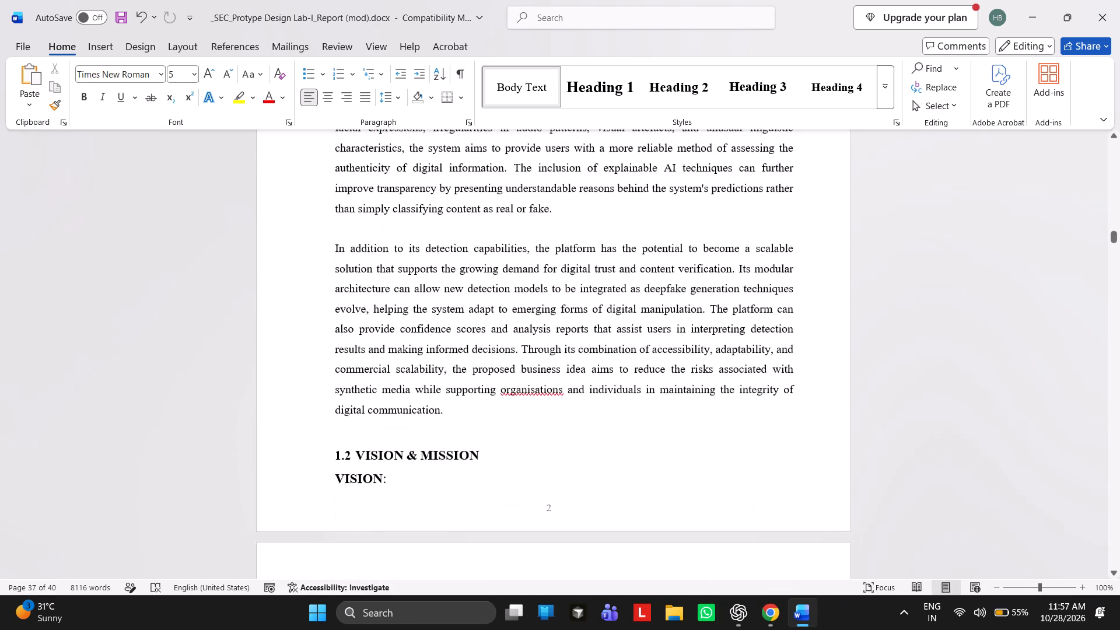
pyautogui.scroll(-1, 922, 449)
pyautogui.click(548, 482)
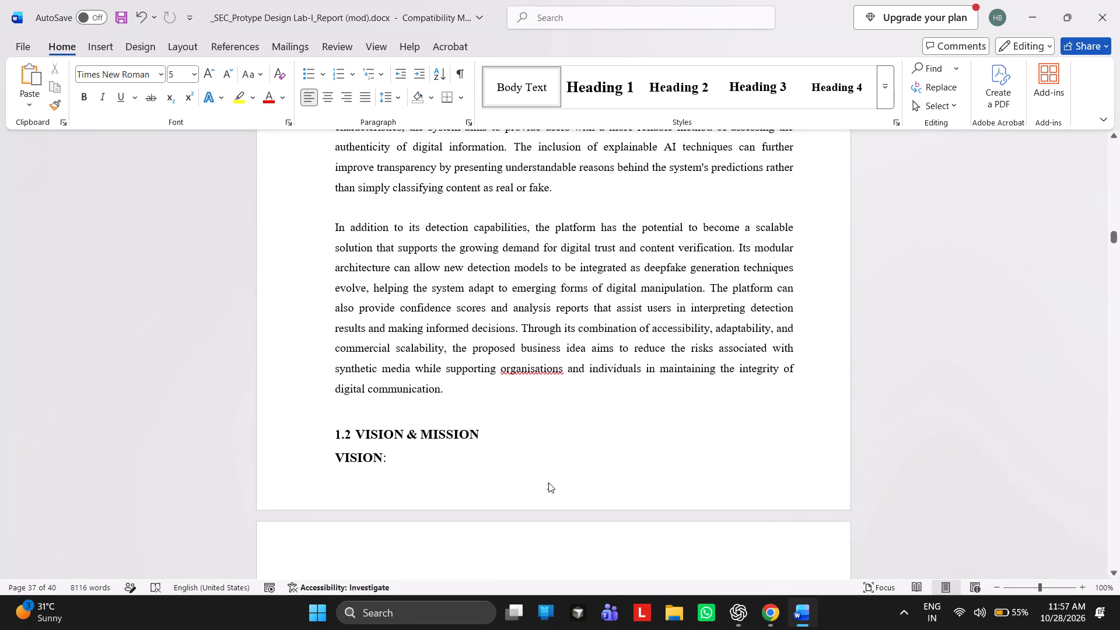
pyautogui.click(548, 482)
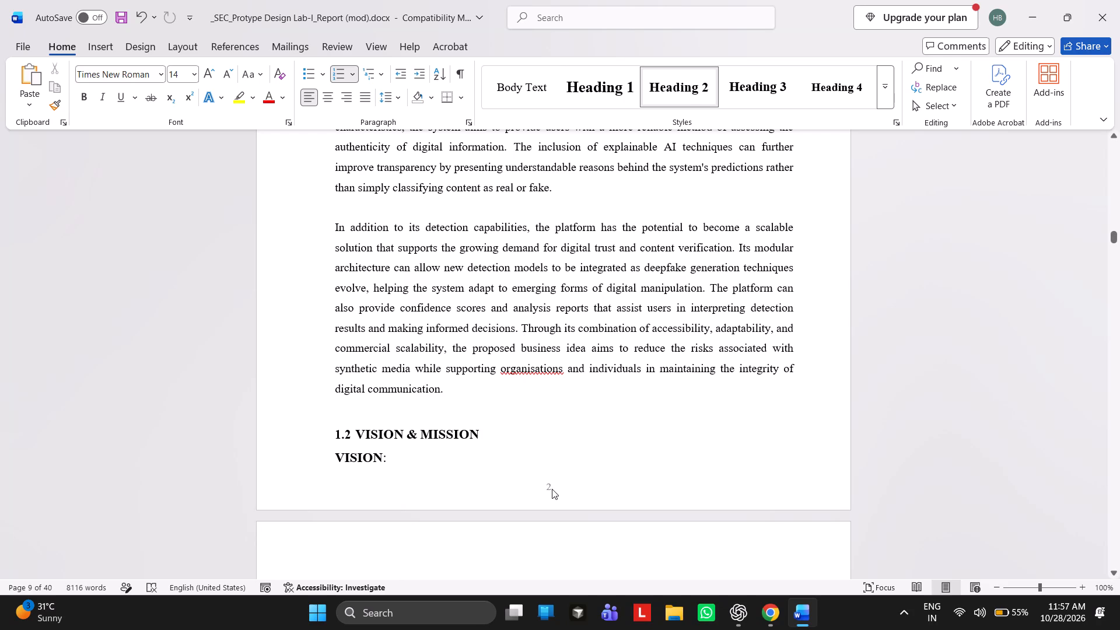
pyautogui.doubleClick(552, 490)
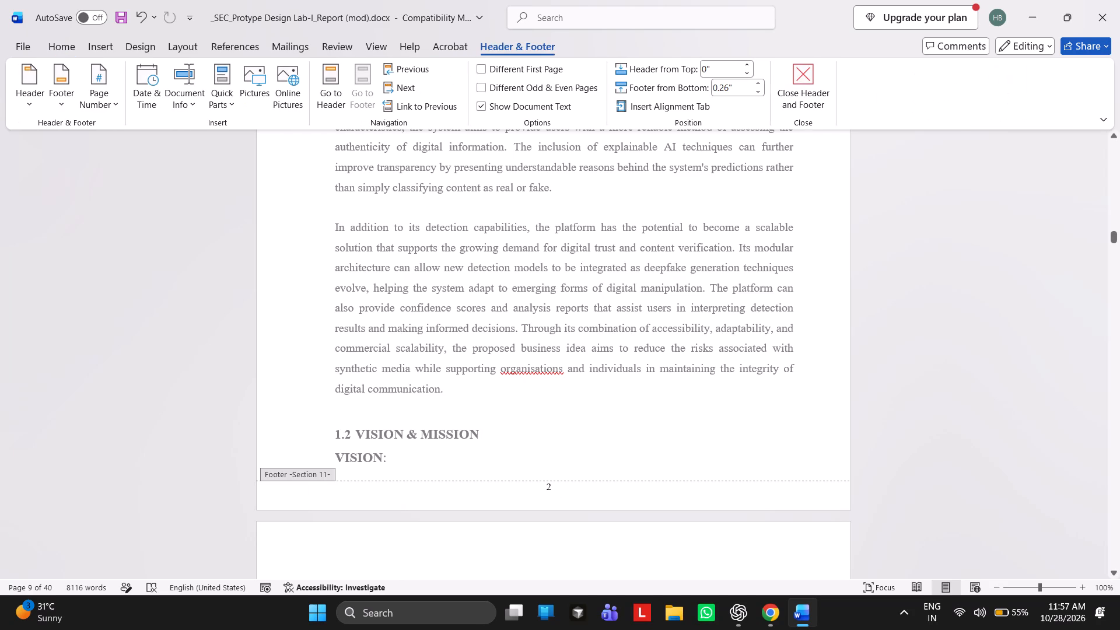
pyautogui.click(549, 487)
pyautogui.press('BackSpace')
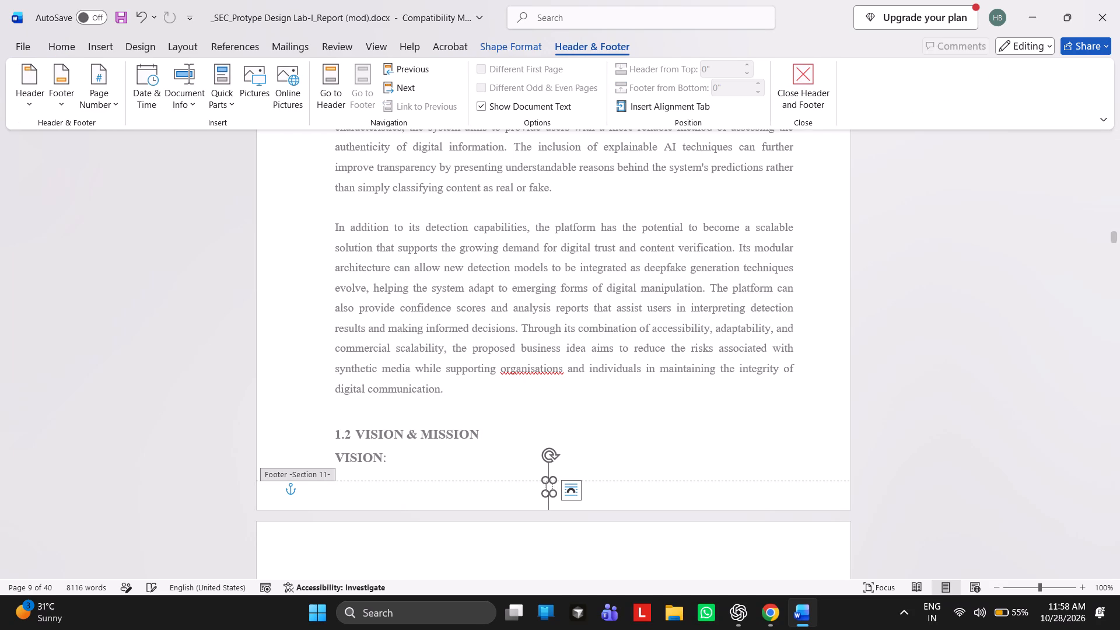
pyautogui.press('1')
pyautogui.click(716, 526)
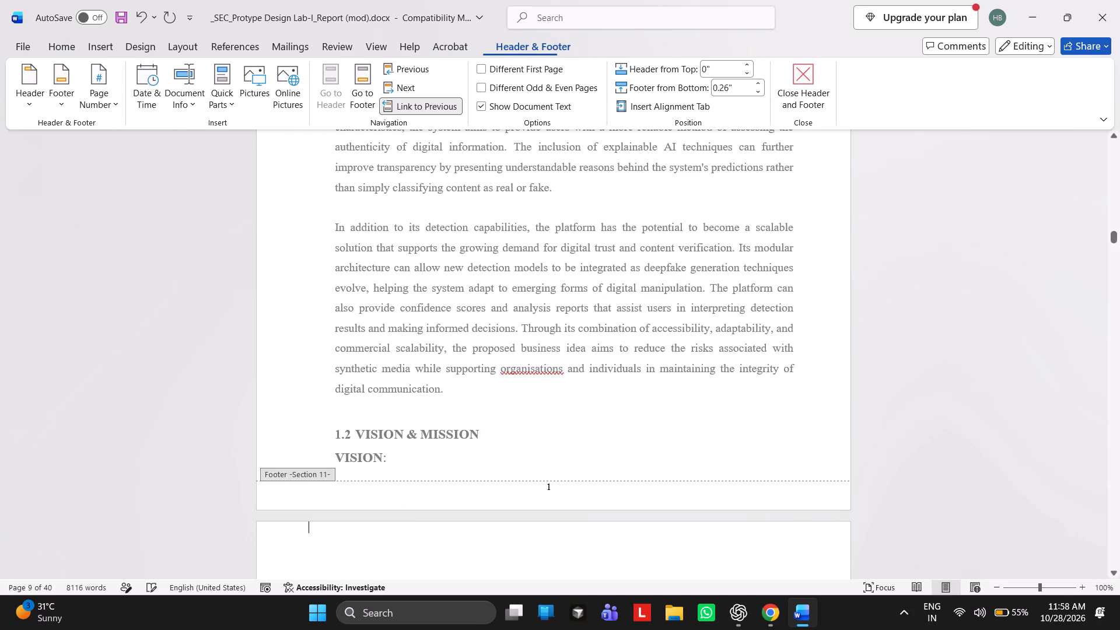
# Change the footer page number on the Chapter 1 page ending with the Unique Selling Proposition to 2.
pyautogui.scroll(2, 773, 395)
pyautogui.hscroll(1, 773, 395)
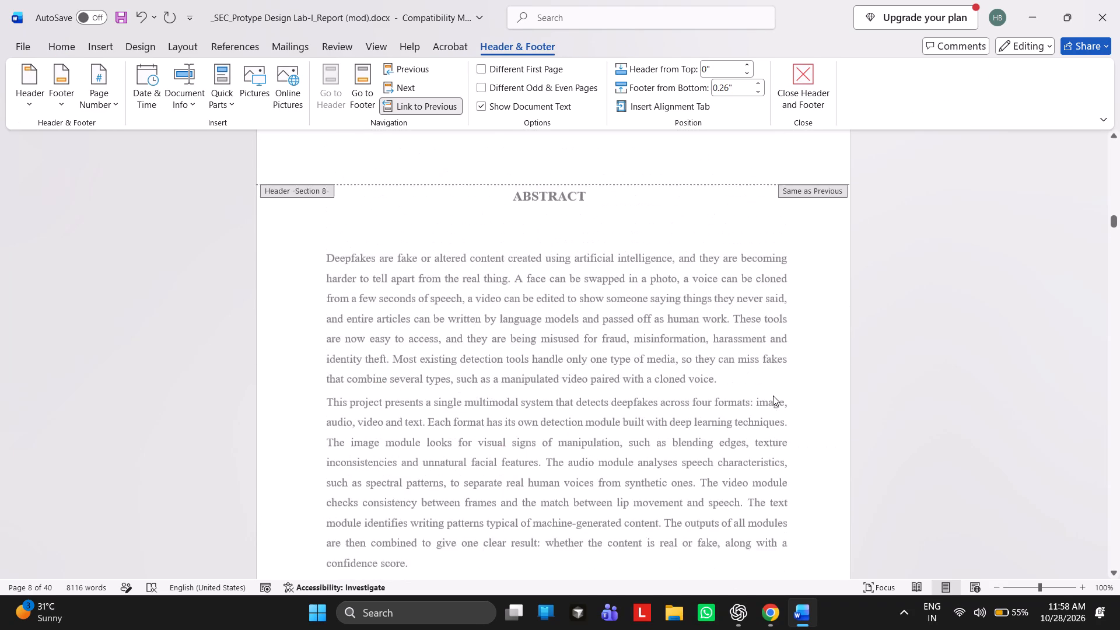
pyautogui.hscroll(1, 773, 395)
pyautogui.scroll(-2, 773, 395)
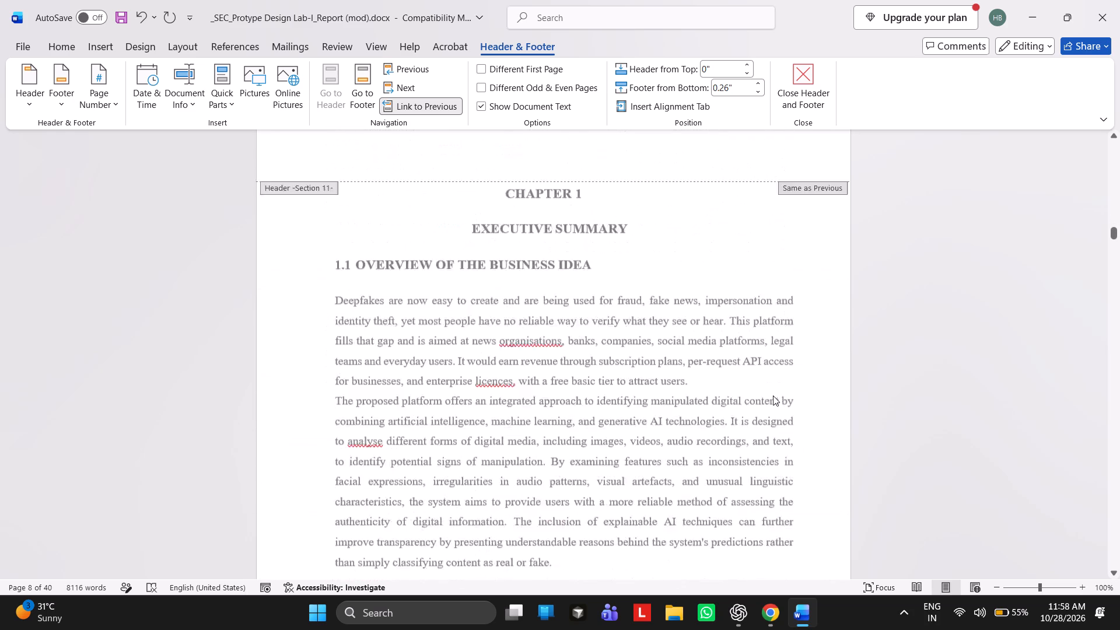
pyautogui.scroll(-3, 773, 395)
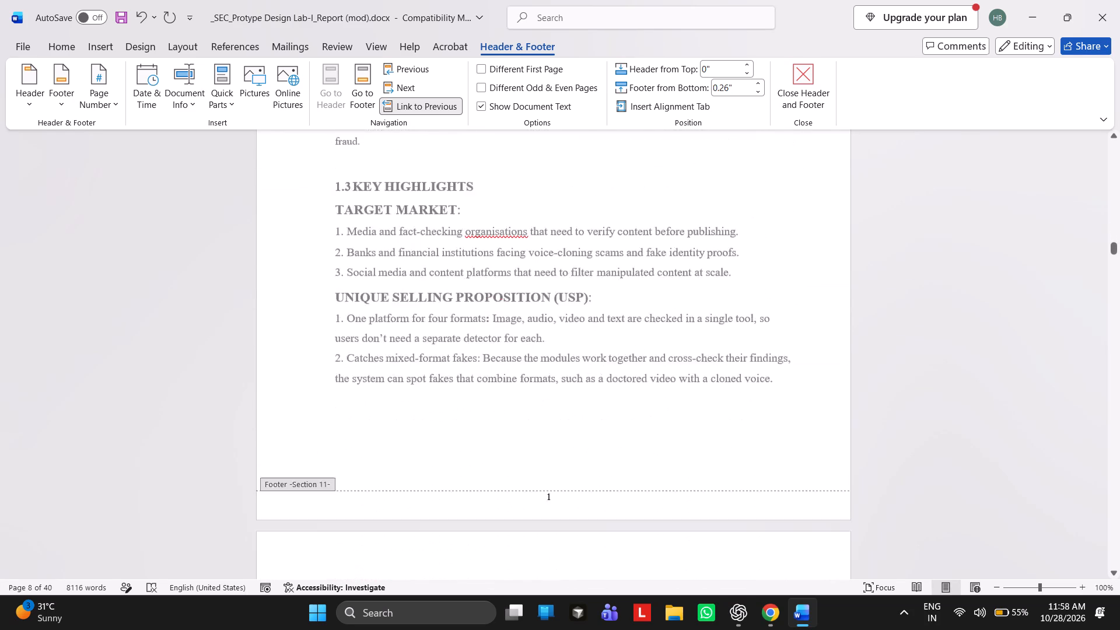
pyautogui.scroll(-1, 773, 395)
pyautogui.click(548, 391)
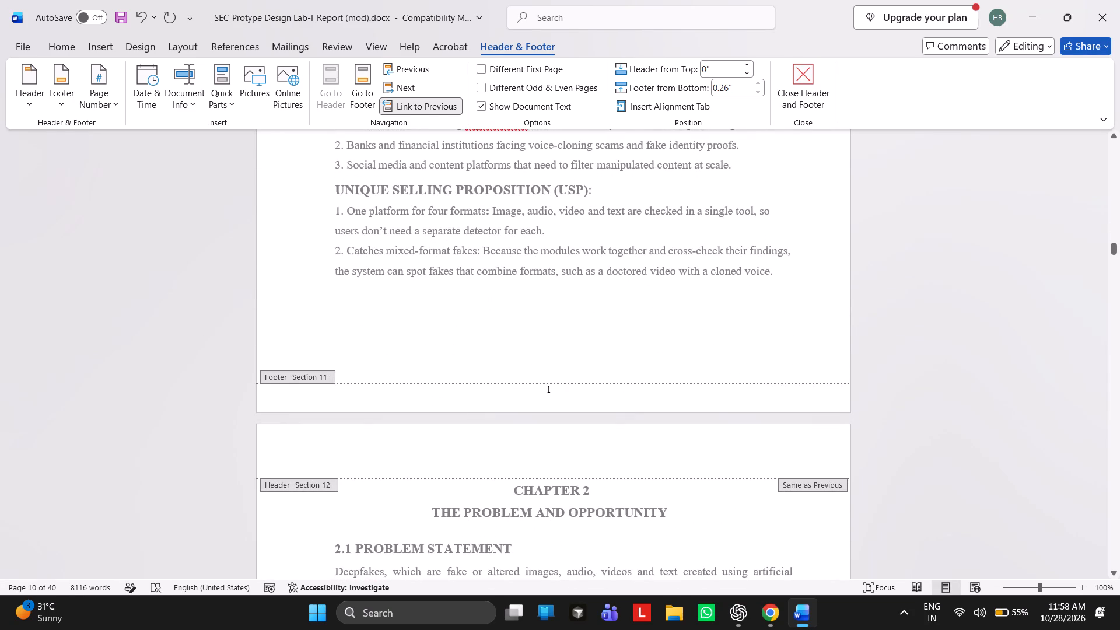
pyautogui.press('Right')
pyautogui.press('BackSpace')
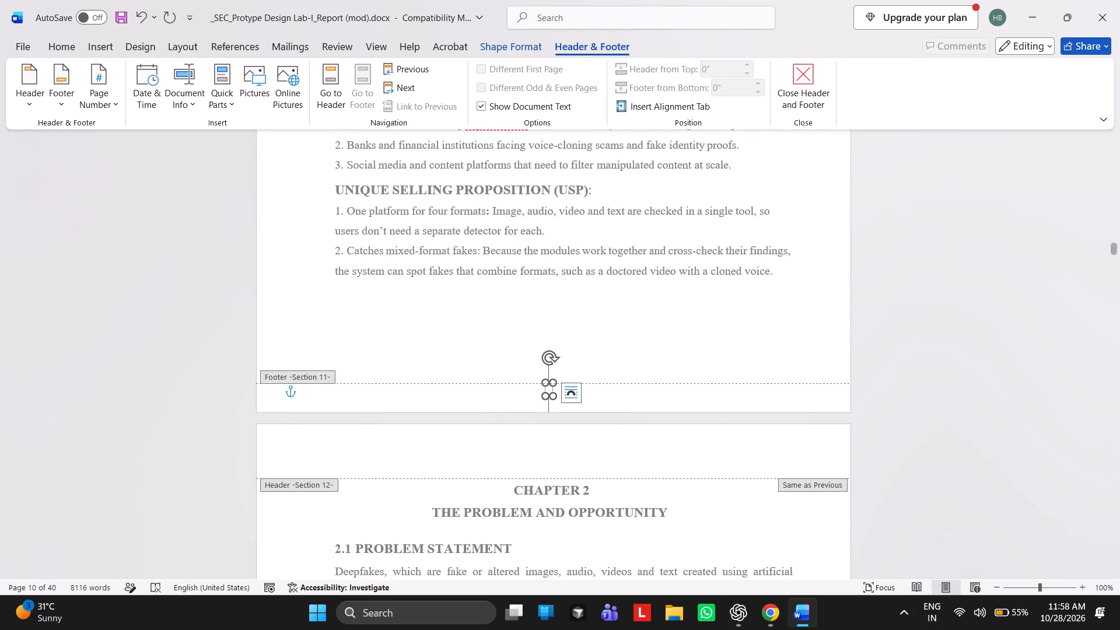
pyautogui.press('2')
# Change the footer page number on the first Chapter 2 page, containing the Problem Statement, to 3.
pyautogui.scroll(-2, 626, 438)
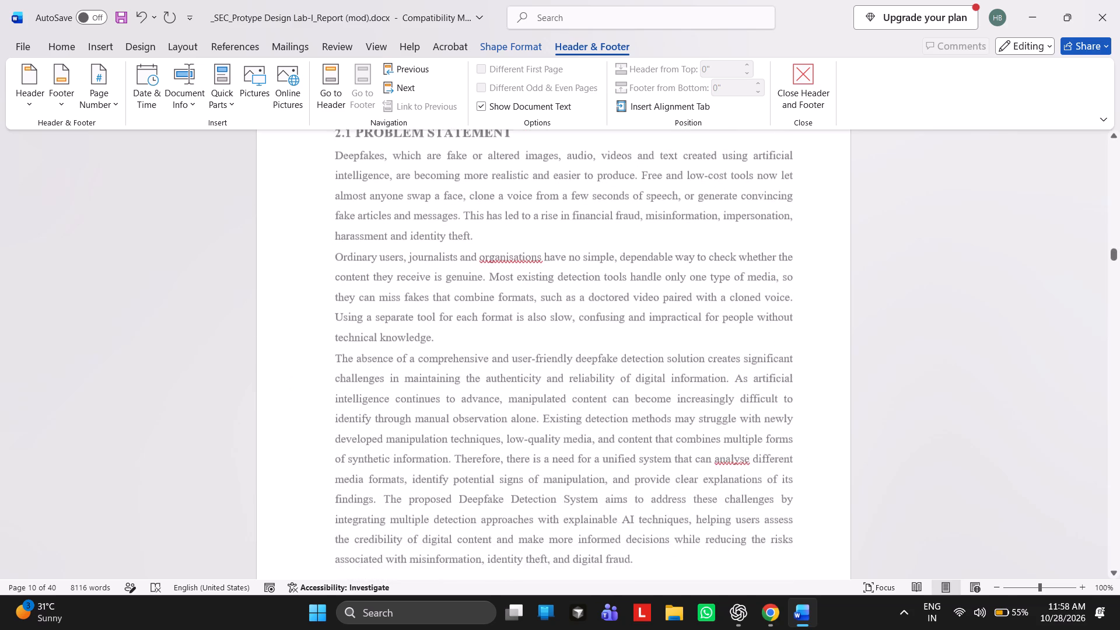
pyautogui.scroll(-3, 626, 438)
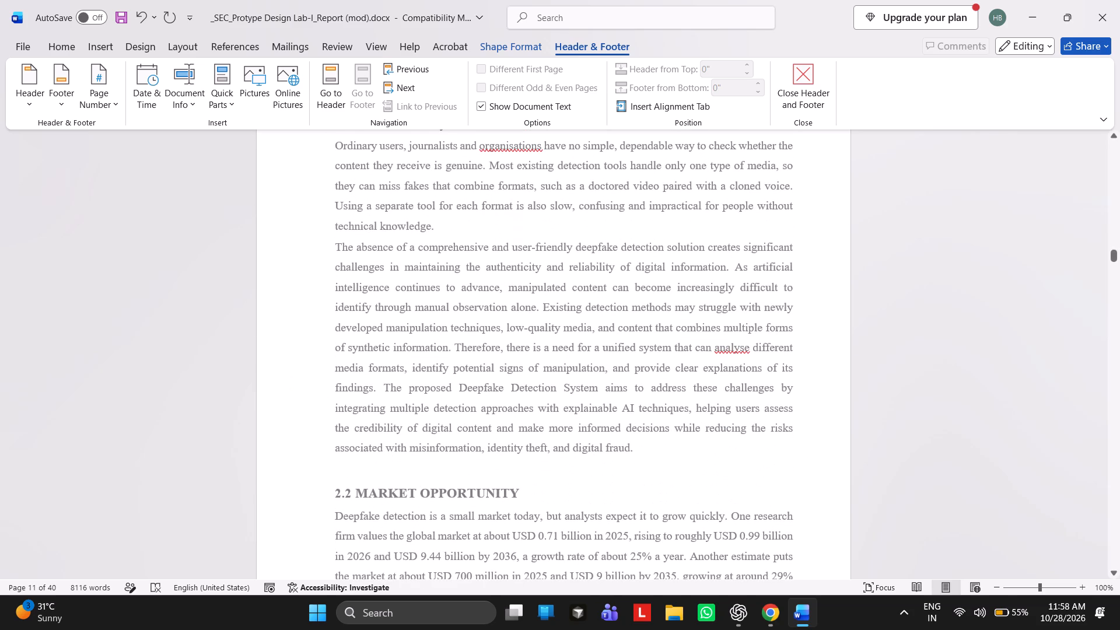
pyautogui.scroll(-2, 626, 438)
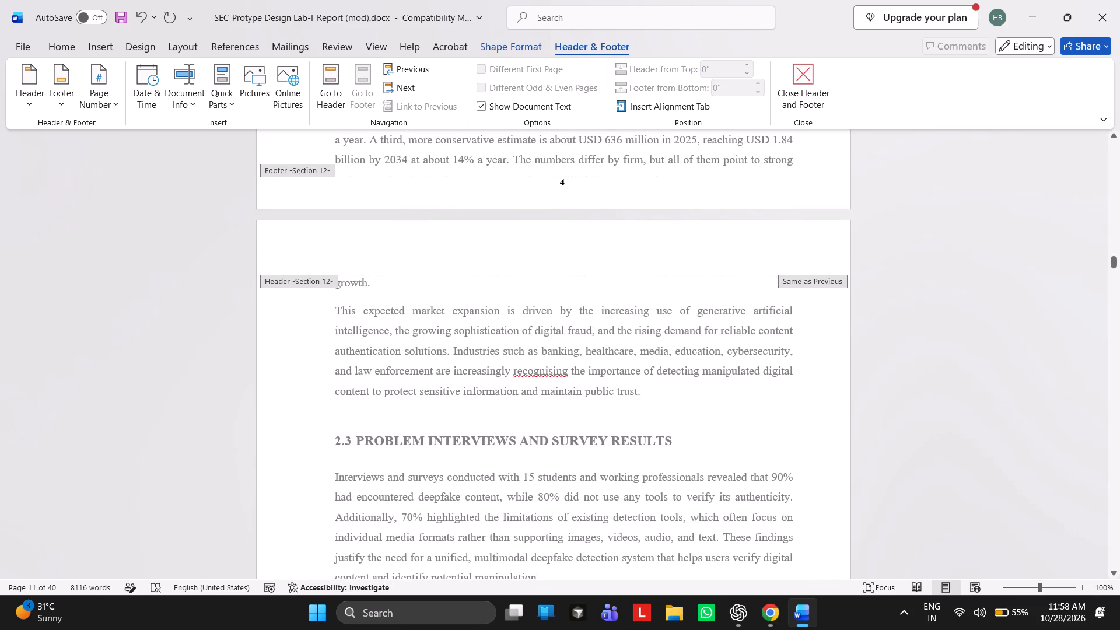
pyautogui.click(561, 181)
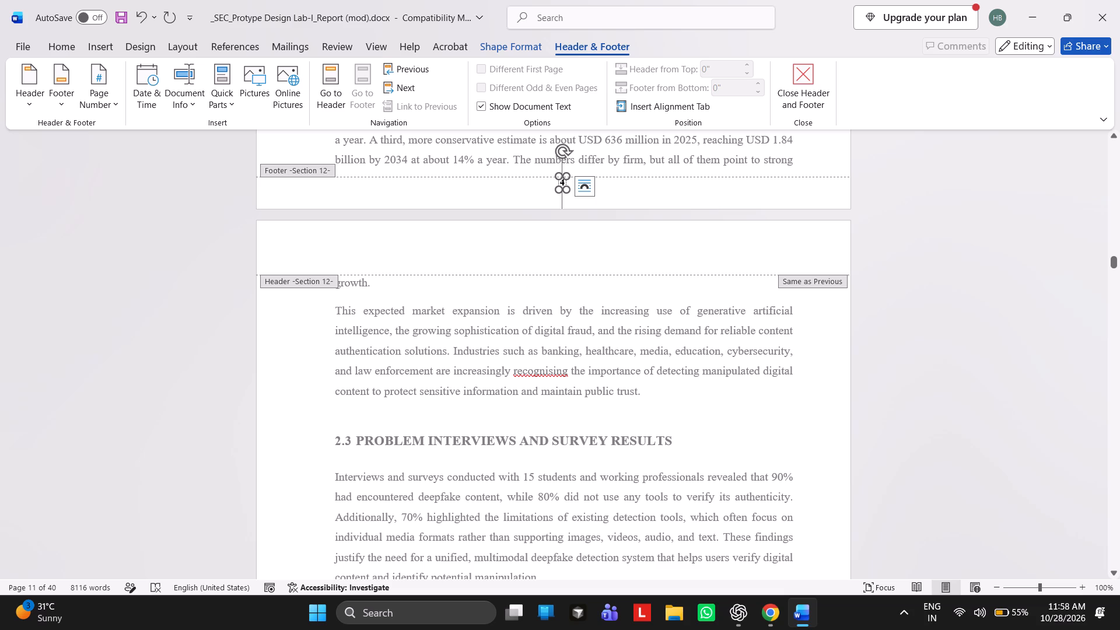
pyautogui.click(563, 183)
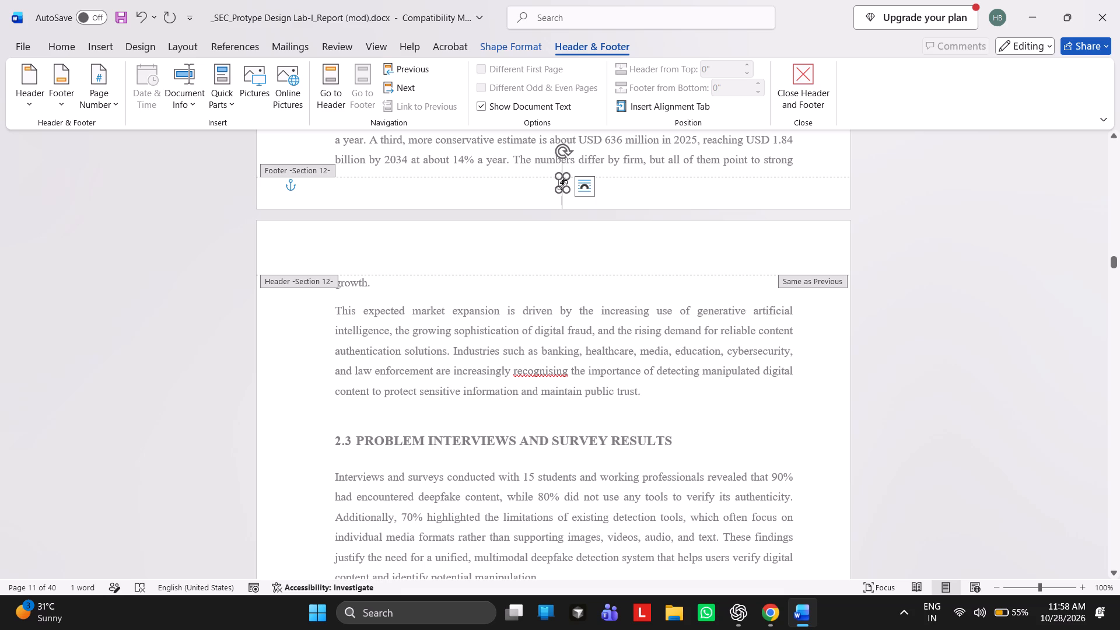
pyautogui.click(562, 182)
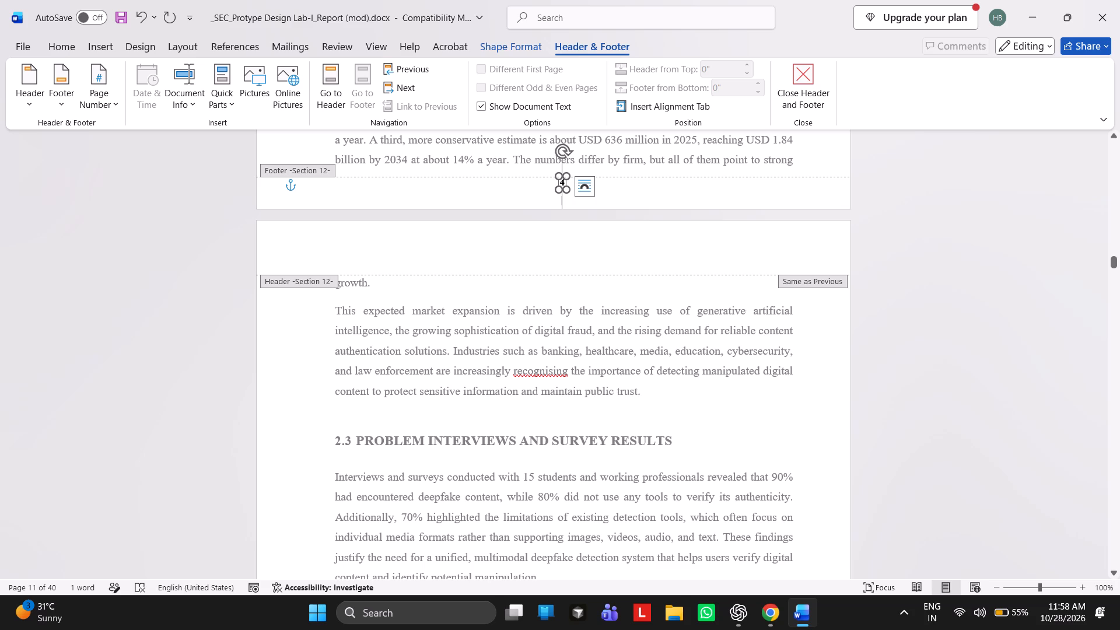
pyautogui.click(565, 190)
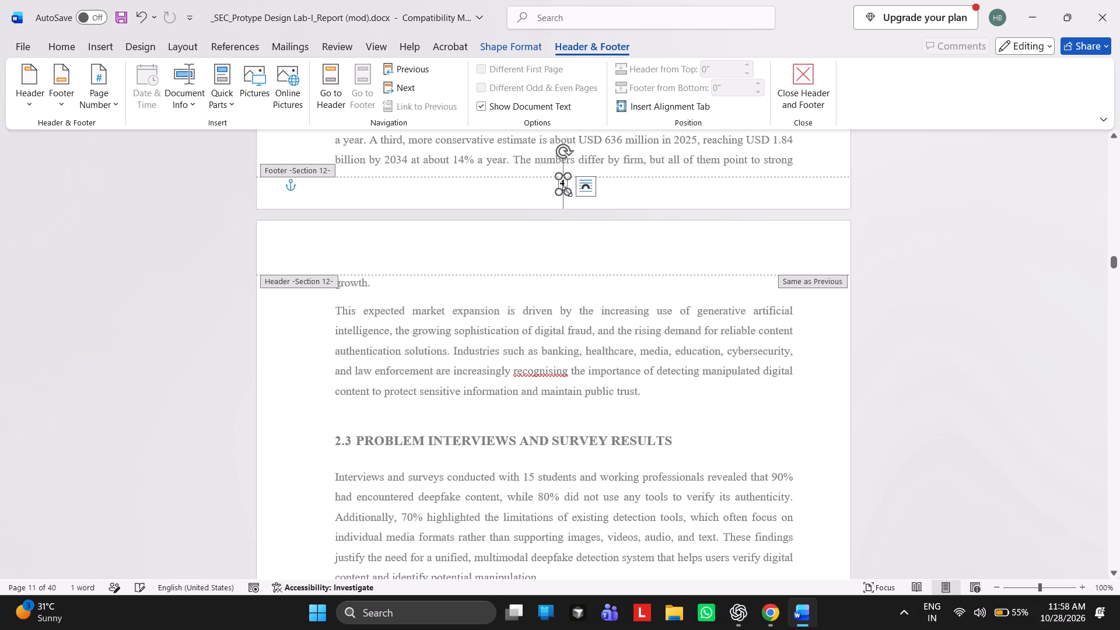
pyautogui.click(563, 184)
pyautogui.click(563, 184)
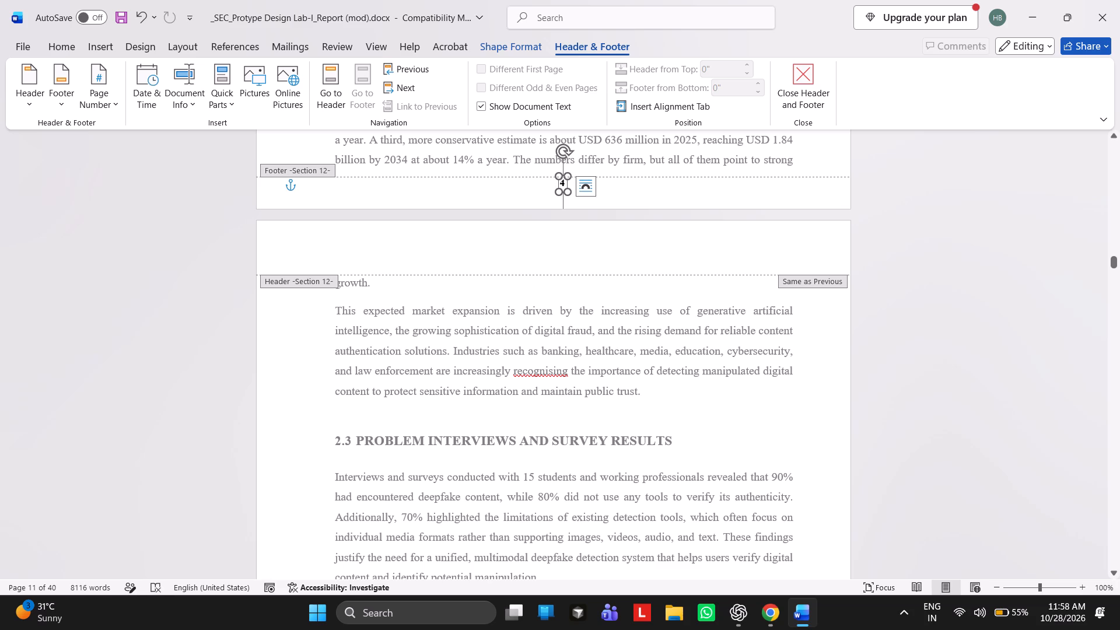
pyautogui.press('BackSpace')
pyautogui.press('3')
# Change the footer page number on the last Chapter 2 page, below the survey results, to 4.
pyautogui.scroll(-1, 650, 271)
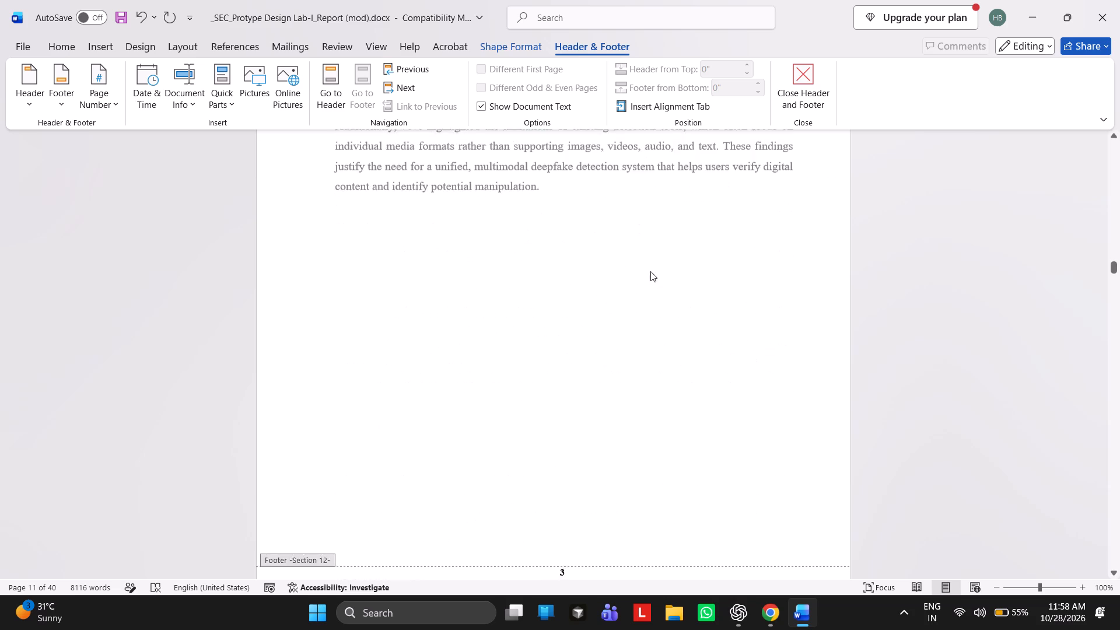
pyautogui.scroll(-1, 650, 271)
pyautogui.click(563, 236)
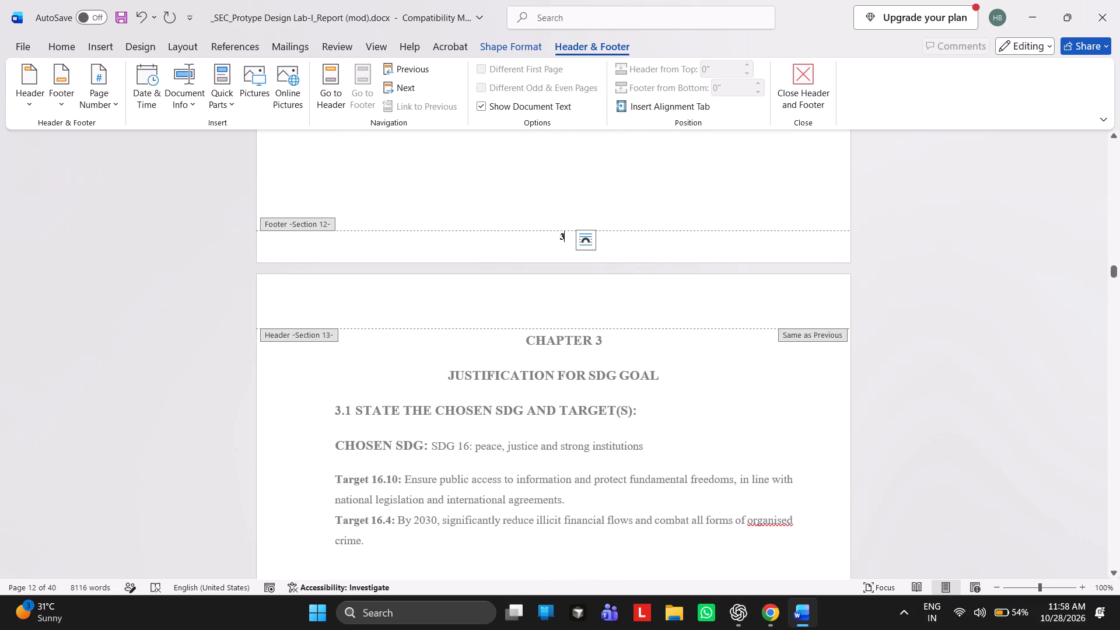
pyautogui.press('BackSpace')
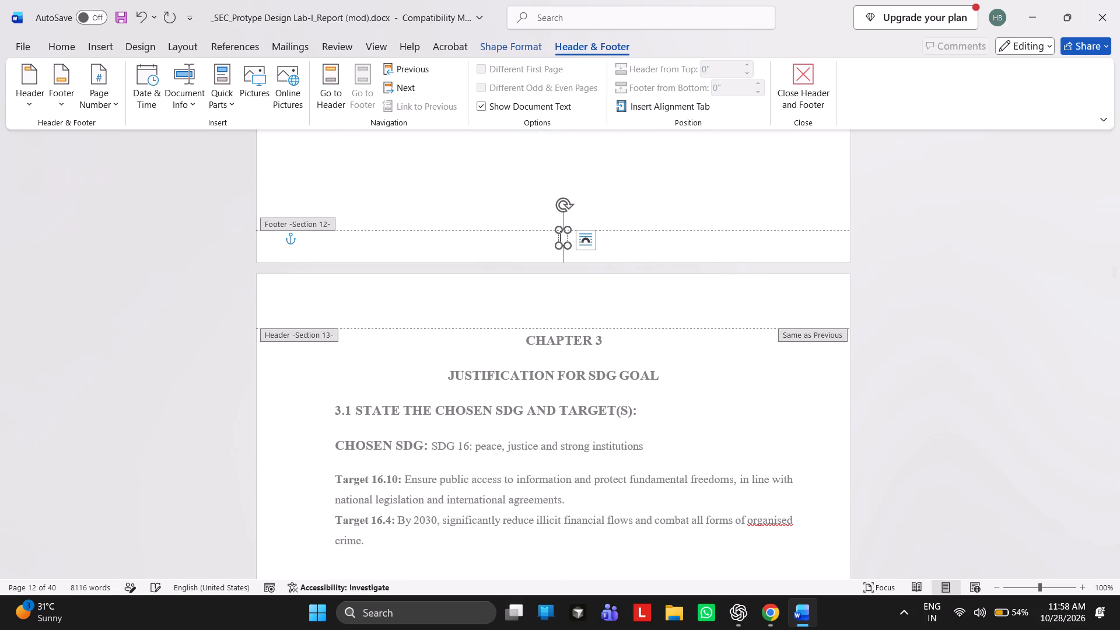
pyautogui.press('4')
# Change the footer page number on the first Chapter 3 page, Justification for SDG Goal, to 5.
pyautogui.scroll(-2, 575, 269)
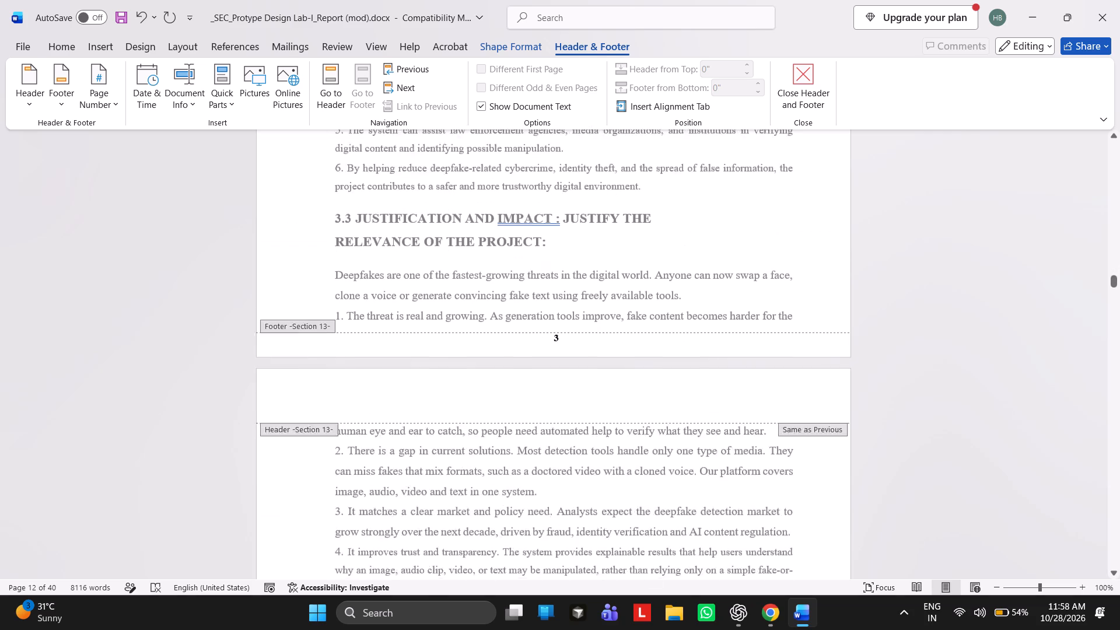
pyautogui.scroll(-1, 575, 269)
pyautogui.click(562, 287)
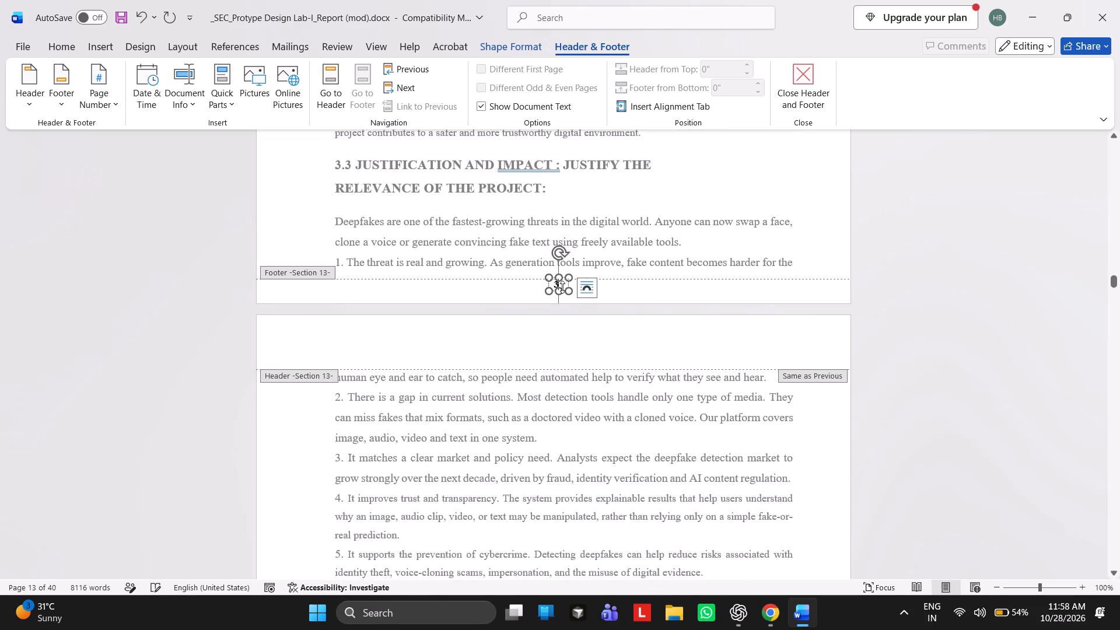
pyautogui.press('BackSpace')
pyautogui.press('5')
# Change the footer page number on the last Chapter 3 page, just before Chapter 4, to 6.
pyautogui.scroll(-1, 562, 287)
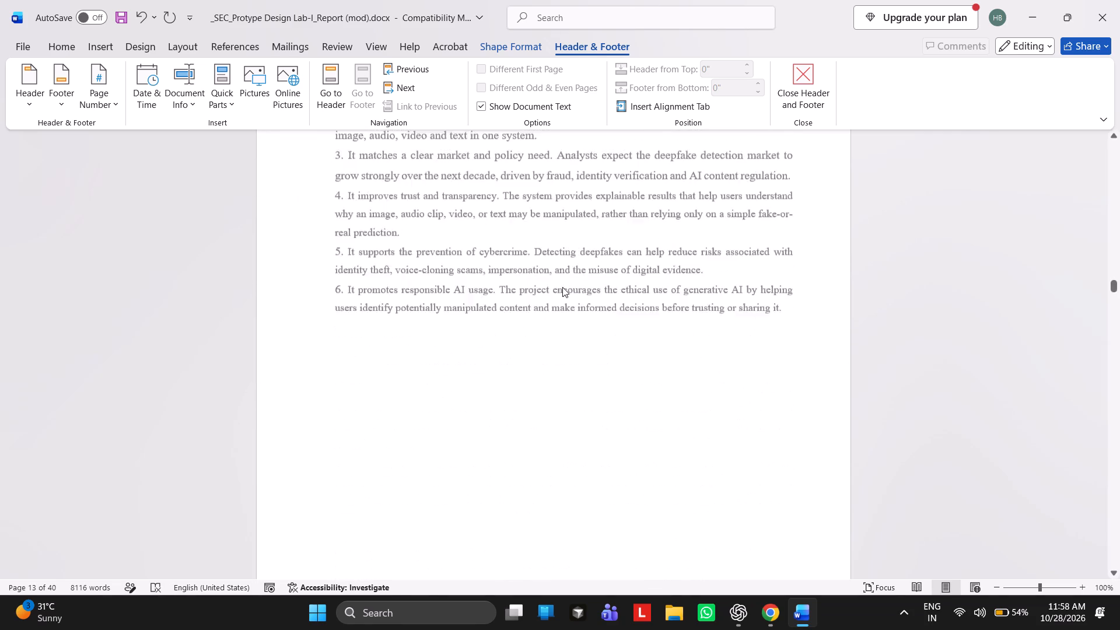
pyautogui.scroll(-2, 562, 287)
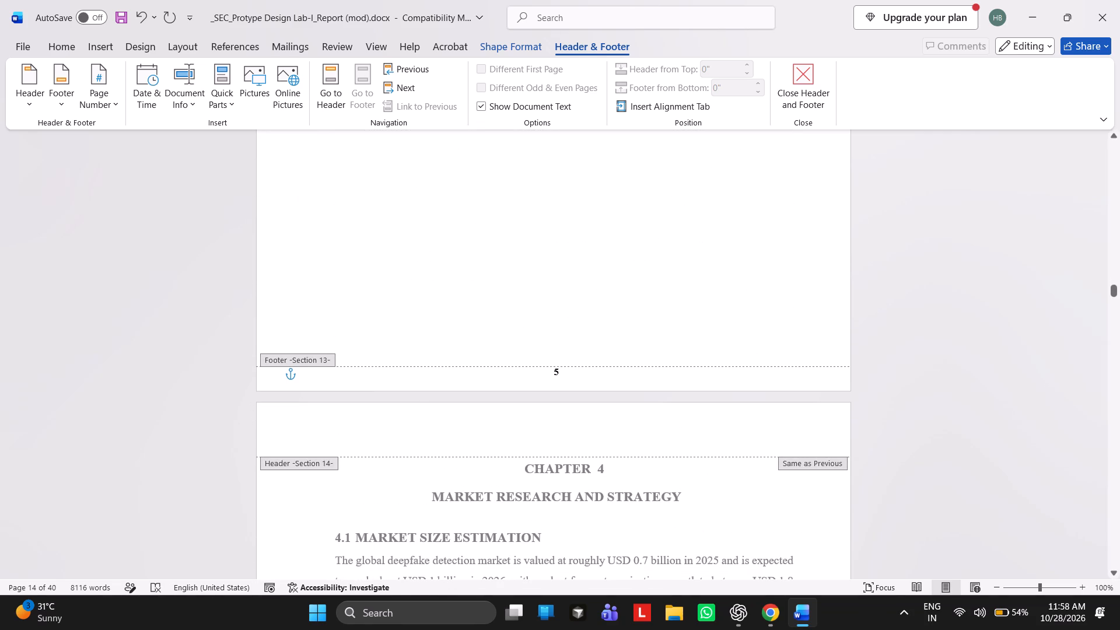
pyautogui.click(558, 376)
pyautogui.press('BackSpace')
pyautogui.press('6')
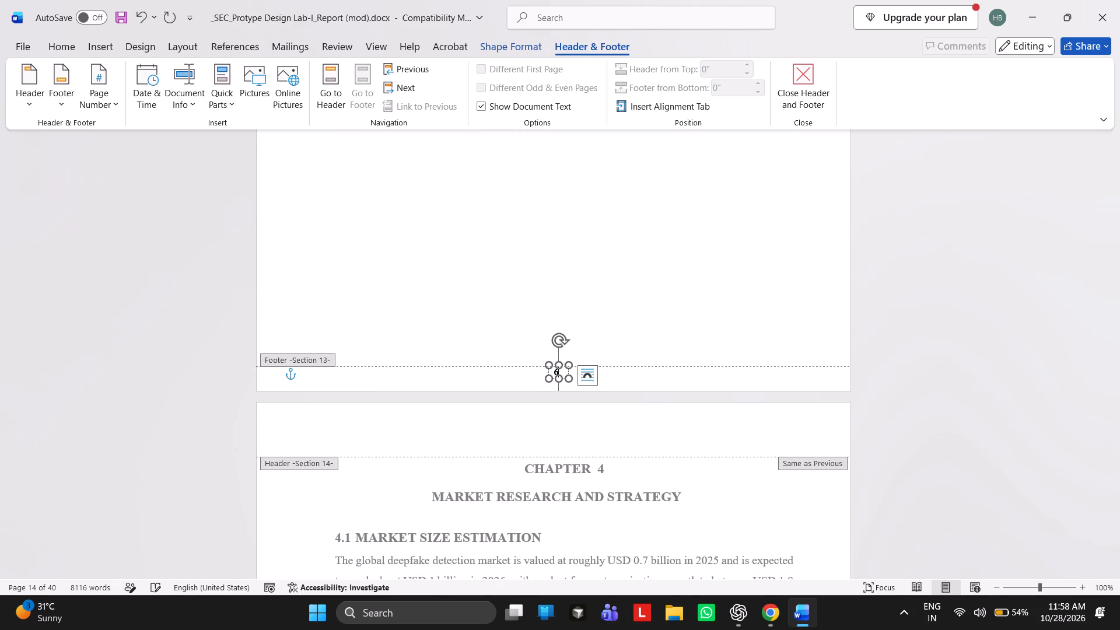
# Change the footer page number on the first Chapter 4 page, containing Target Audience and Customer Persona, to 7.
pyautogui.scroll(-5, 558, 376)
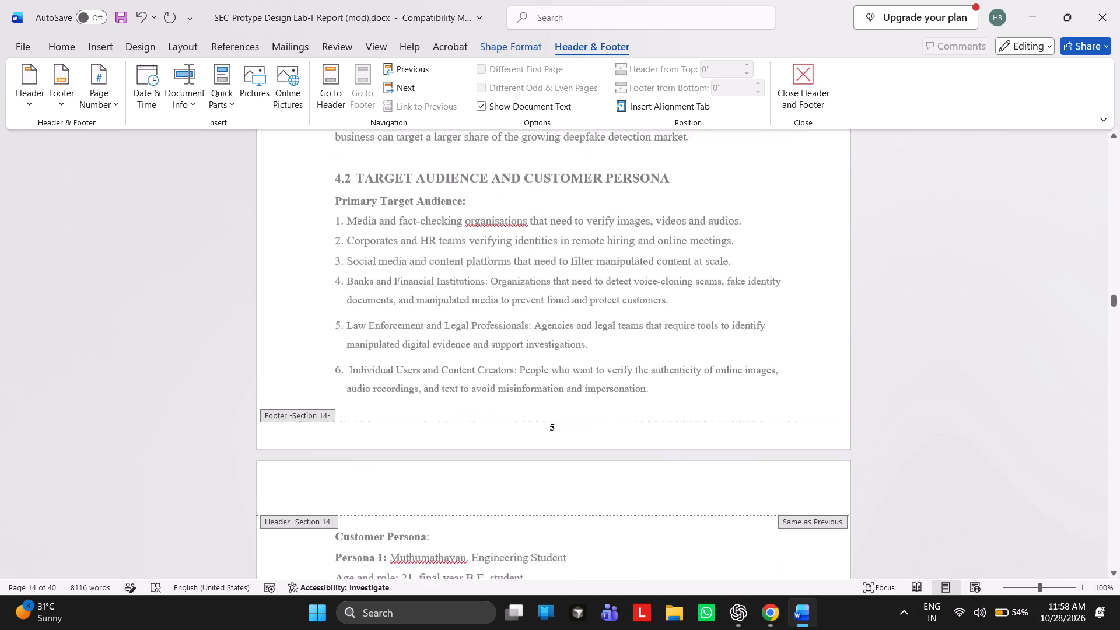
pyautogui.scroll(-1, 558, 376)
pyautogui.click(558, 391)
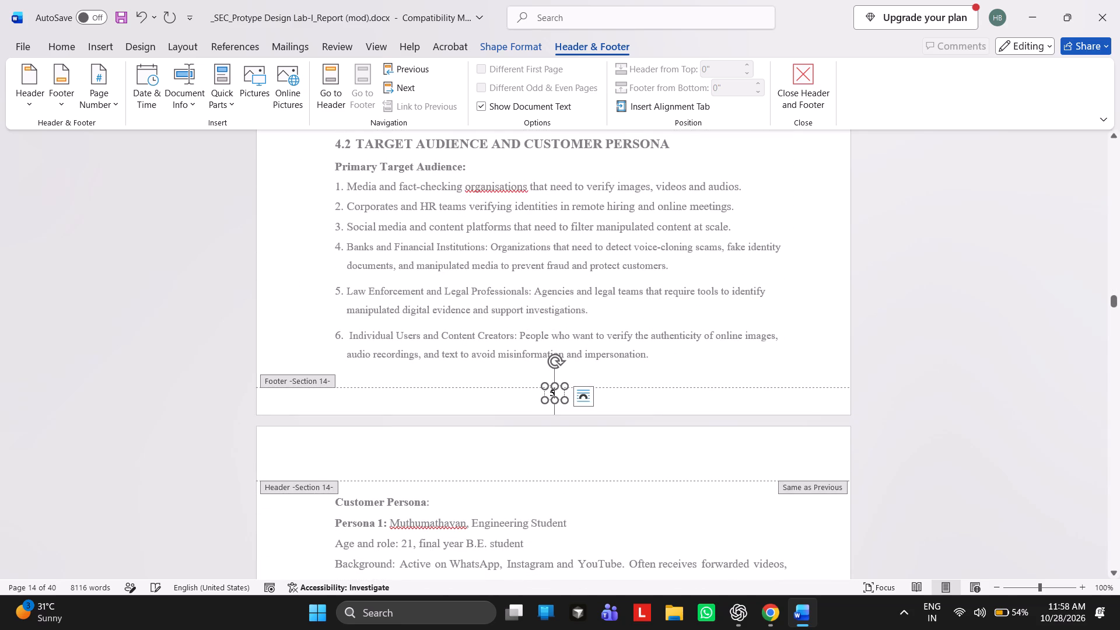
pyautogui.press('BackSpace')
pyautogui.press('7')
# Change the footer page number on the second Chapter 4 page, containing Competition Analysis, to 8.
pyautogui.scroll(-2, 558, 391)
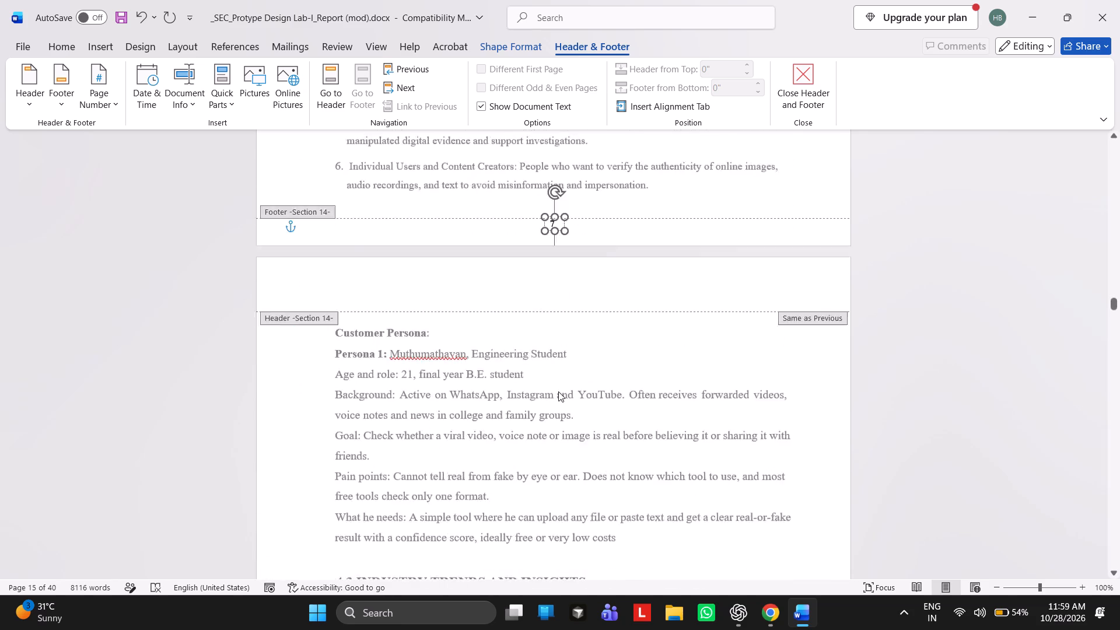
pyautogui.scroll(-2, 558, 391)
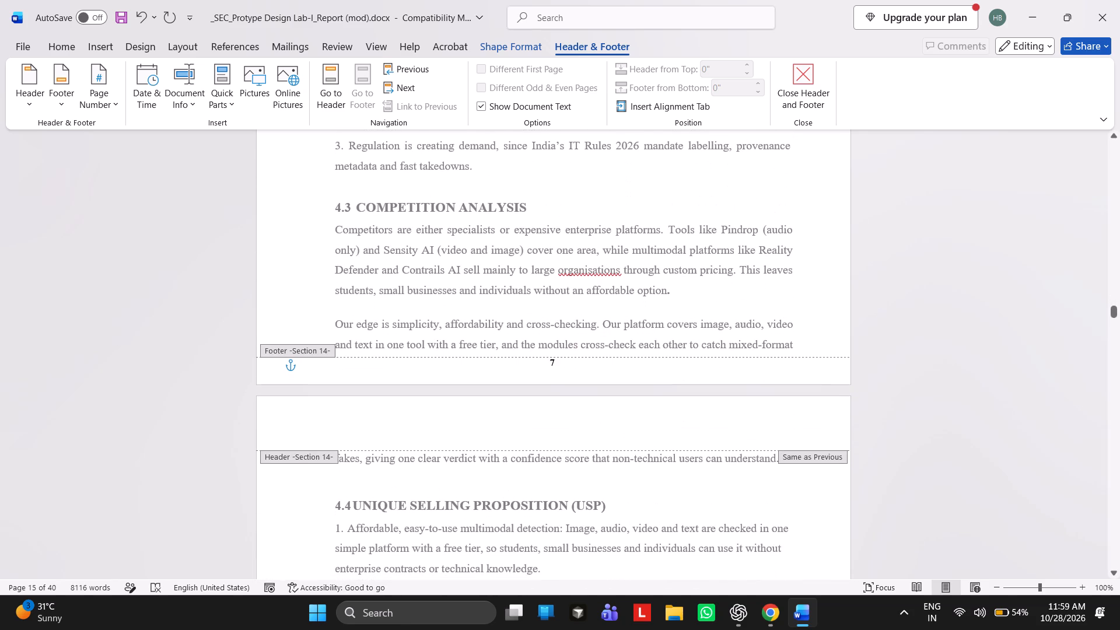
pyautogui.click(556, 376)
pyautogui.click(555, 358)
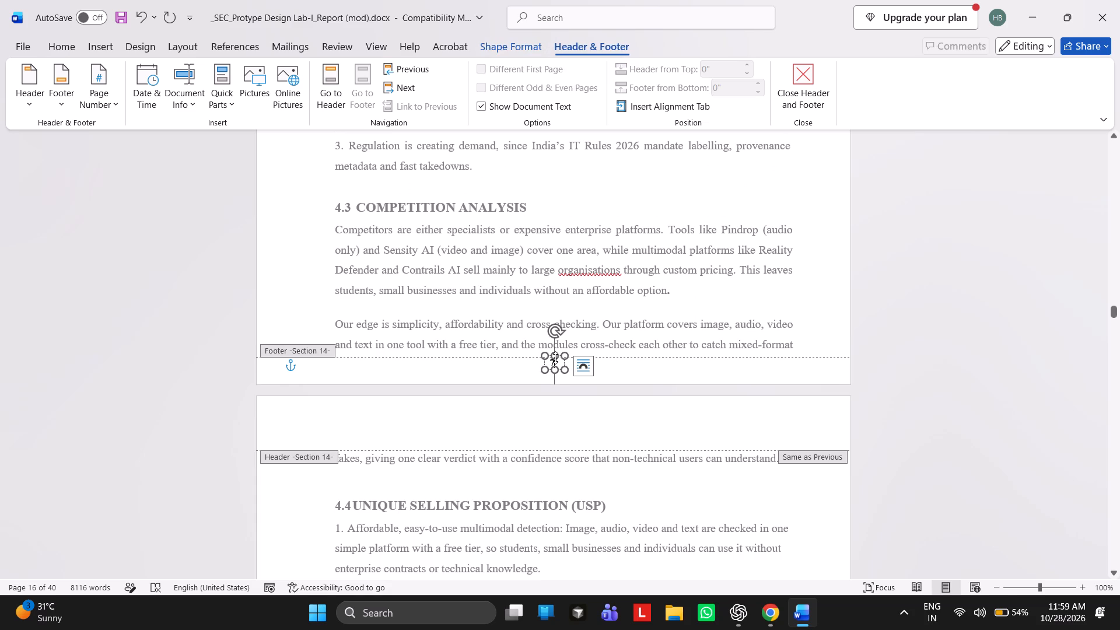
pyautogui.press('BackSpace')
pyautogui.press('8')
# Change the footer page number on the last Chapter 4 page, just before Chapter 5, to 9.
pyautogui.scroll(-2, 633, 398)
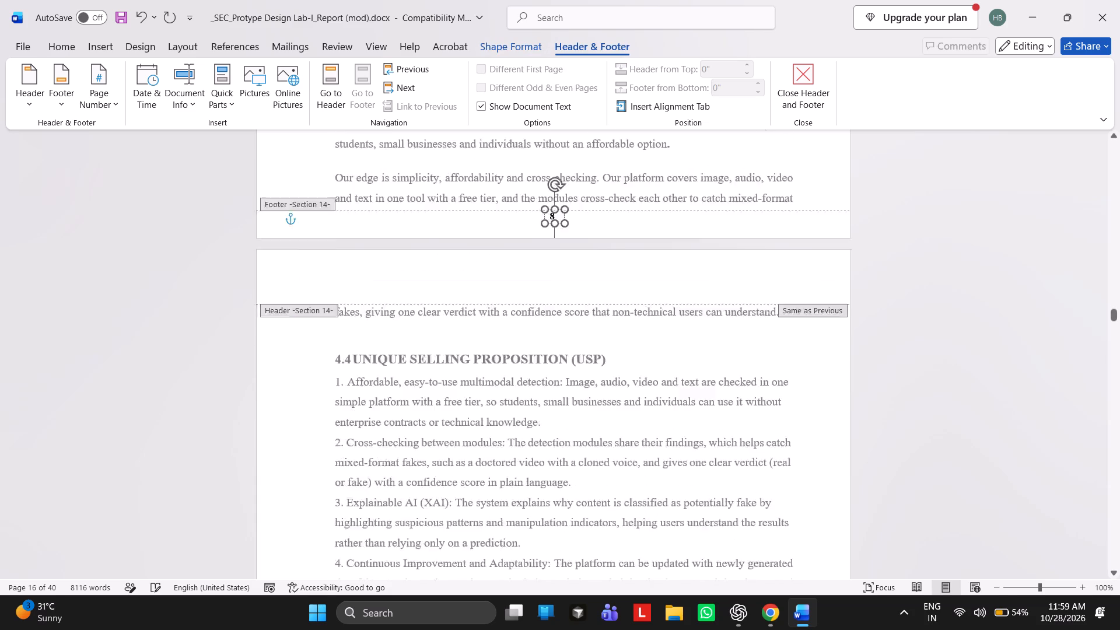
pyautogui.scroll(-2, 633, 398)
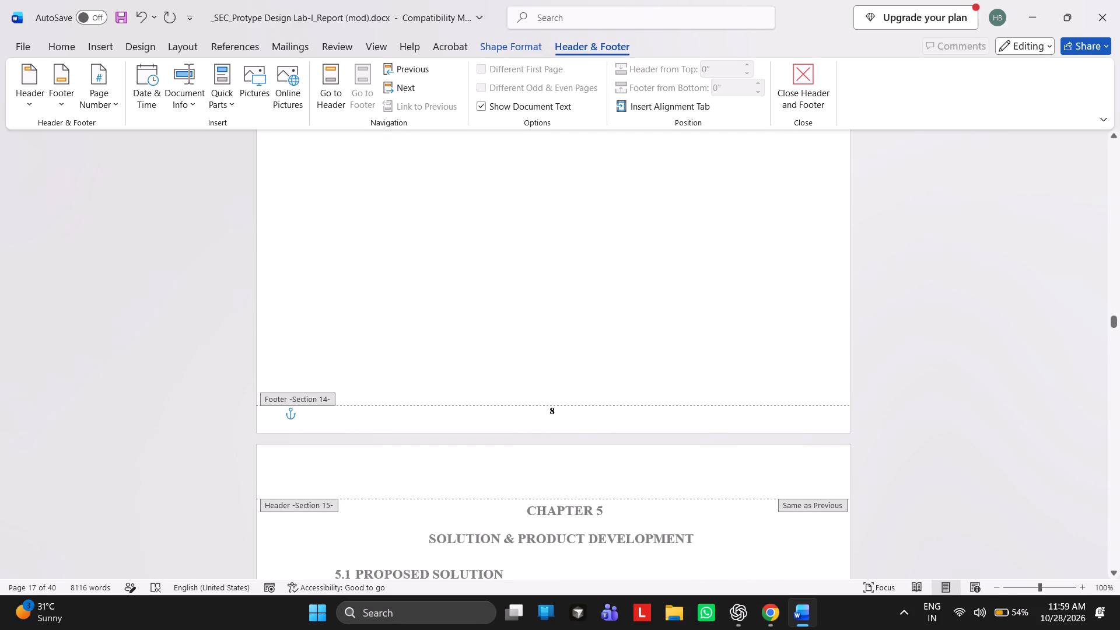
pyautogui.click(552, 412)
pyautogui.press('BackSpace')
pyautogui.press('9')
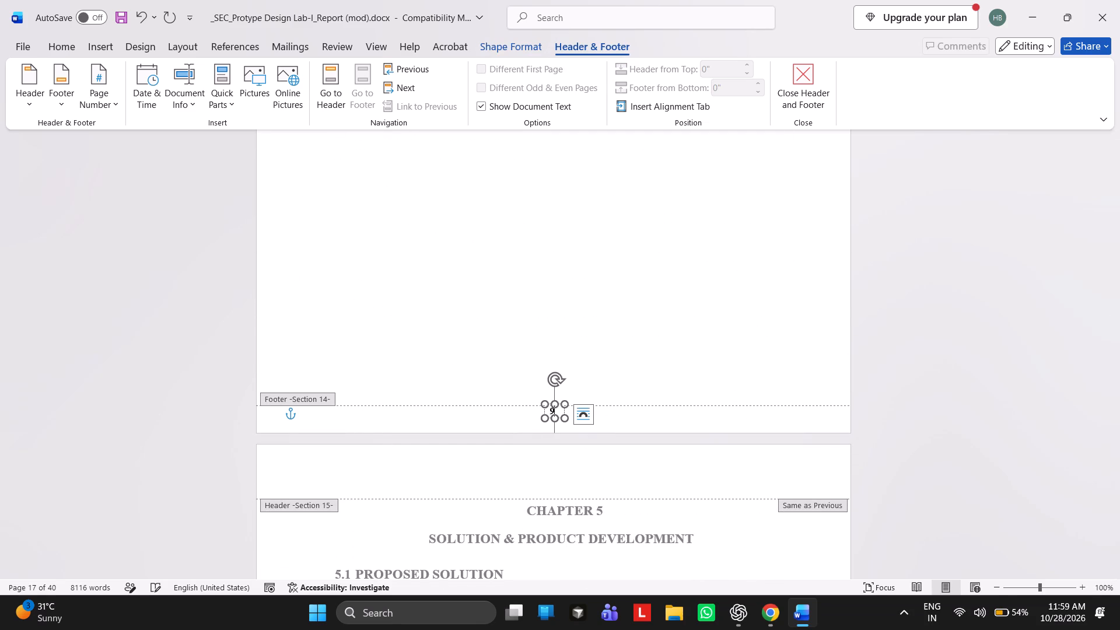
# Change the footer page number on the first Chapter 5 page, containing the Proposed Solution, to 10.
pyautogui.scroll(-4, 579, 448)
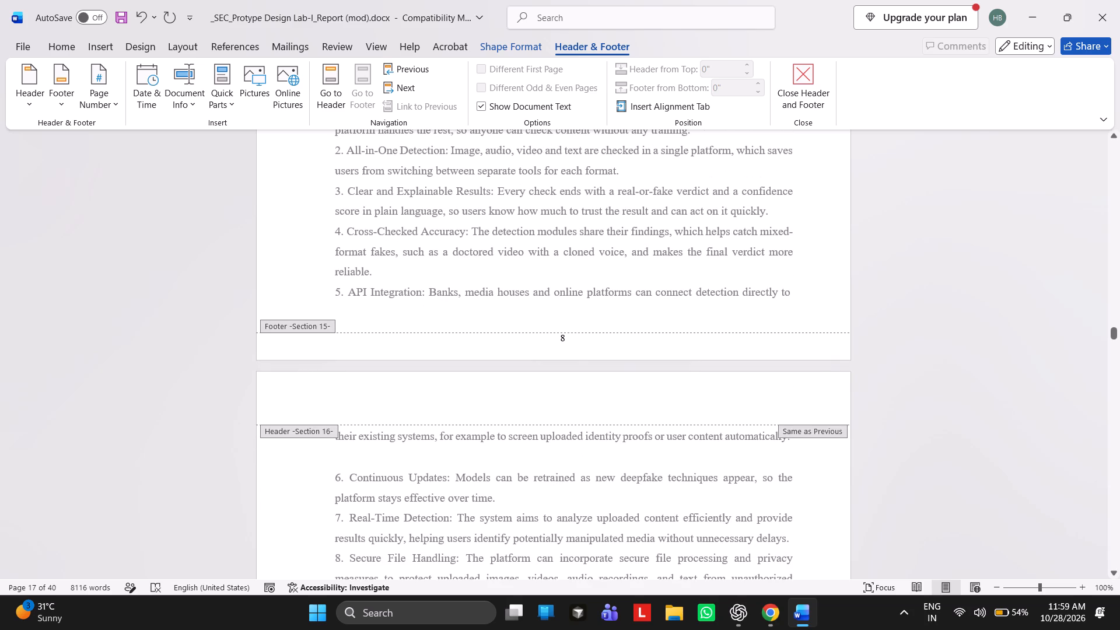
pyautogui.click(559, 335)
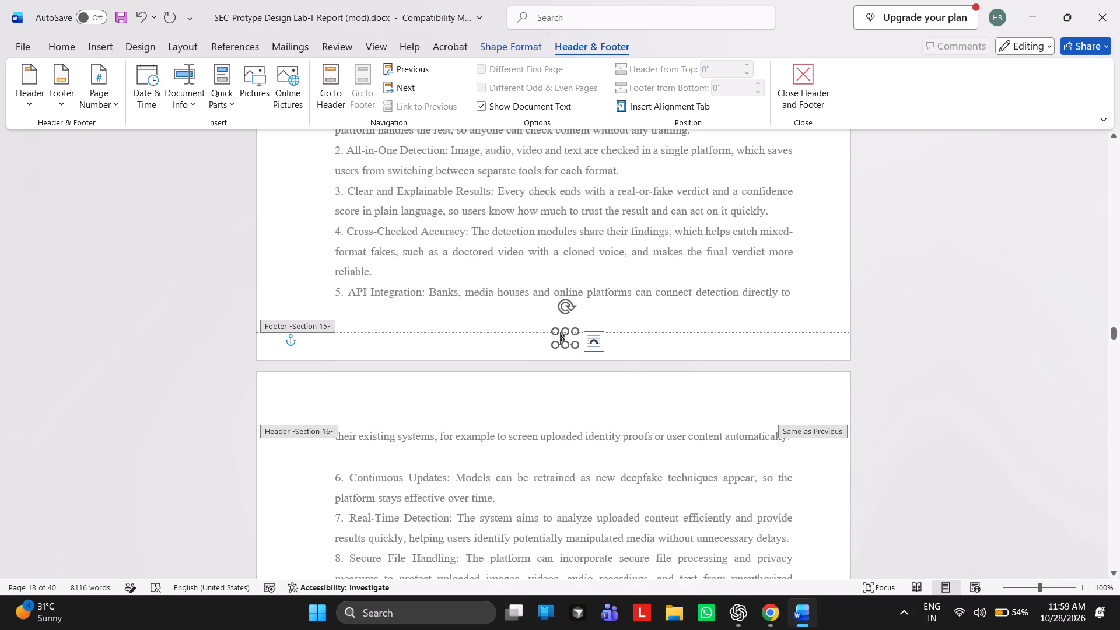
pyautogui.click(572, 339)
pyautogui.click(565, 338)
pyautogui.press('BackSpace')
pyautogui.write('10')
# Change the footer page number on the Chapter 5 page just before the Value Map to 11.
pyautogui.scroll(-3, 596, 360)
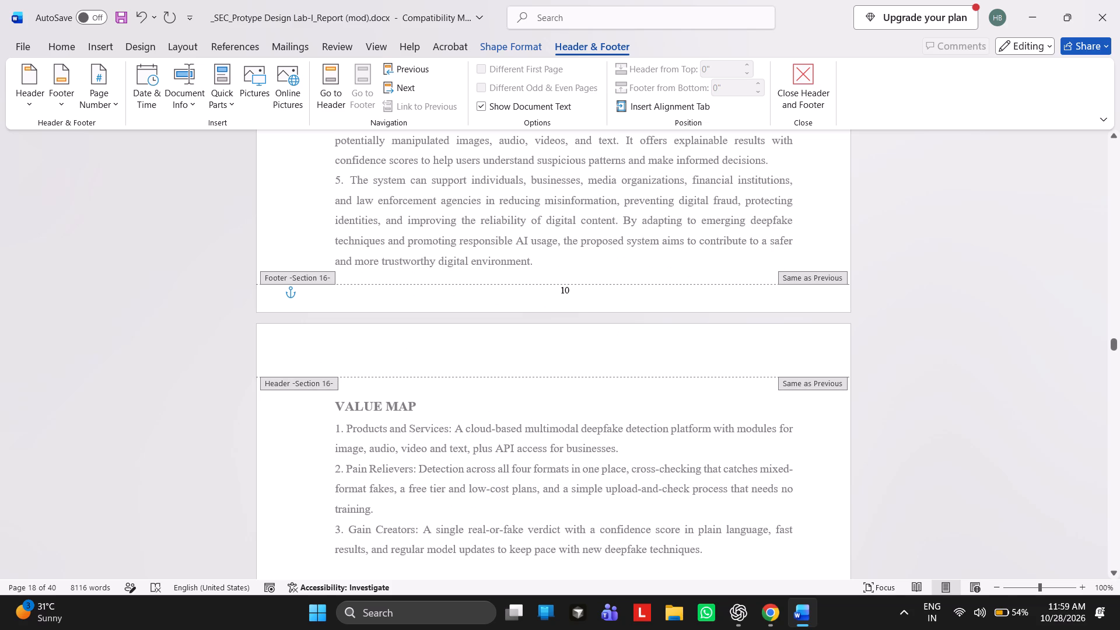
pyautogui.click(570, 288)
pyautogui.press('BackSpace')
pyautogui.press('1')
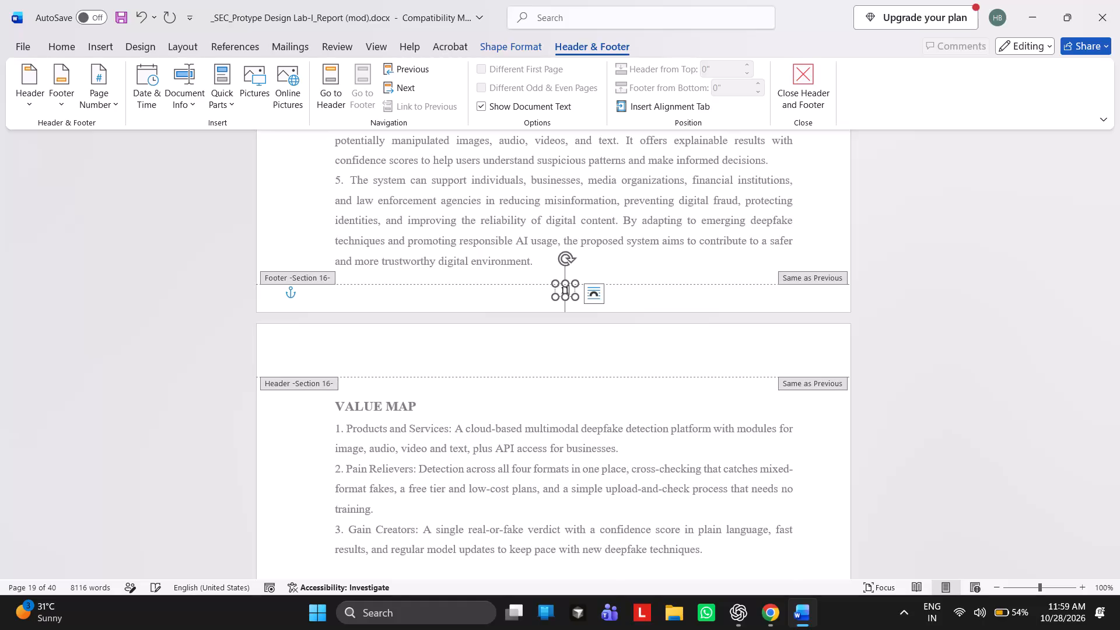
# Change the footer page number on the Chapter 5 page containing the Value Map and core detection modules to 12.
pyautogui.scroll(-3, 570, 288)
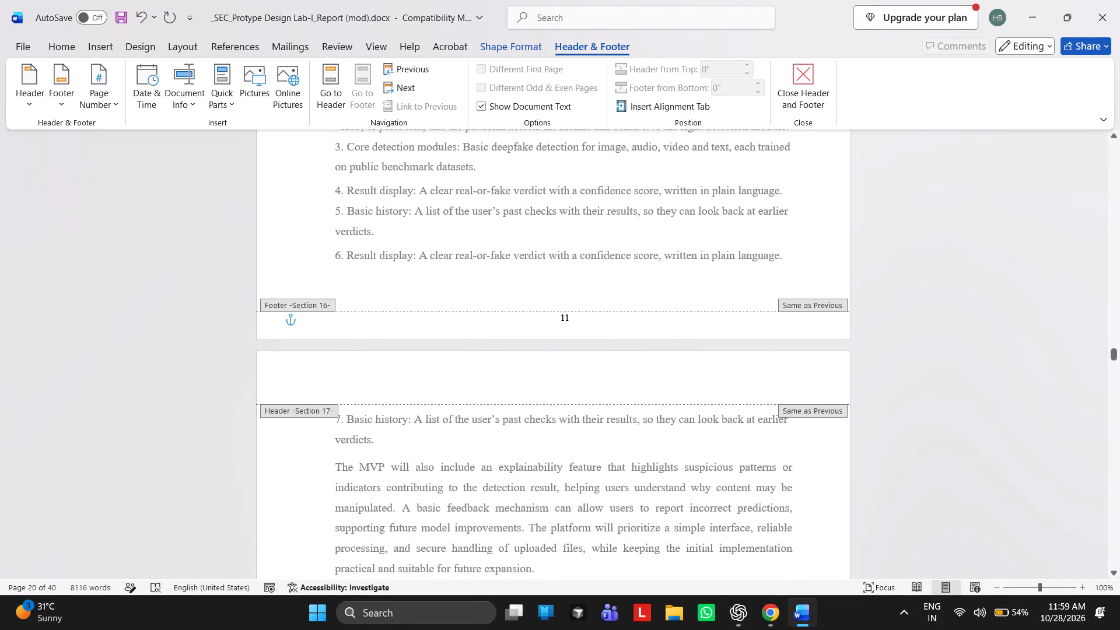
pyautogui.click(571, 317)
pyautogui.press('BackSpace')
pyautogui.press('2')
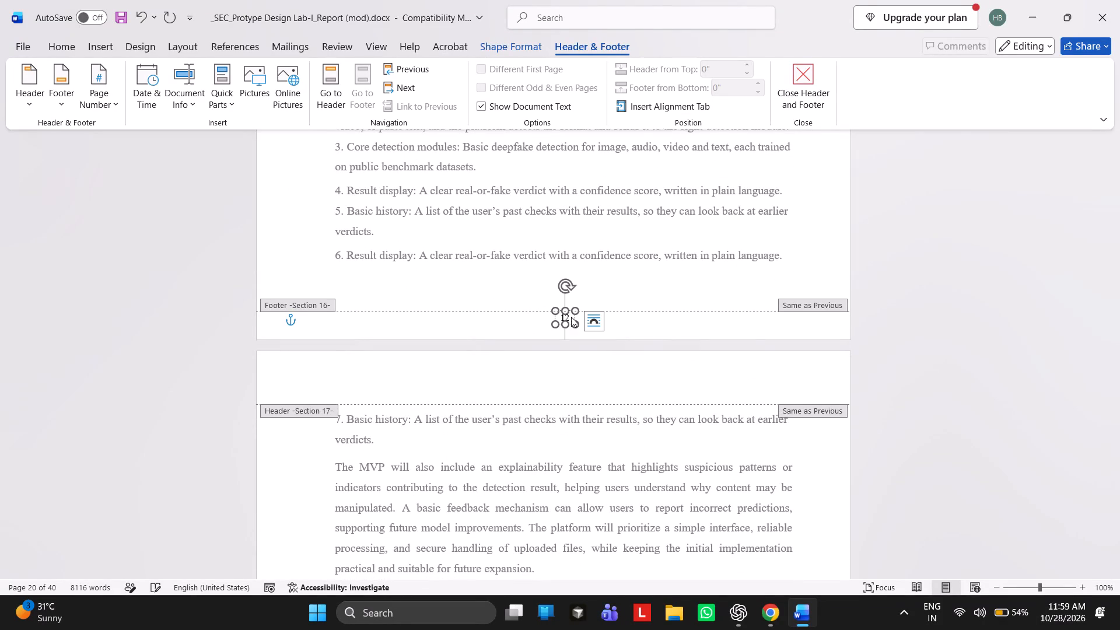
# Change the footer page number on the last Chapter 5 page, just before Chapter 6, to 13.
pyautogui.scroll(-4, 571, 317)
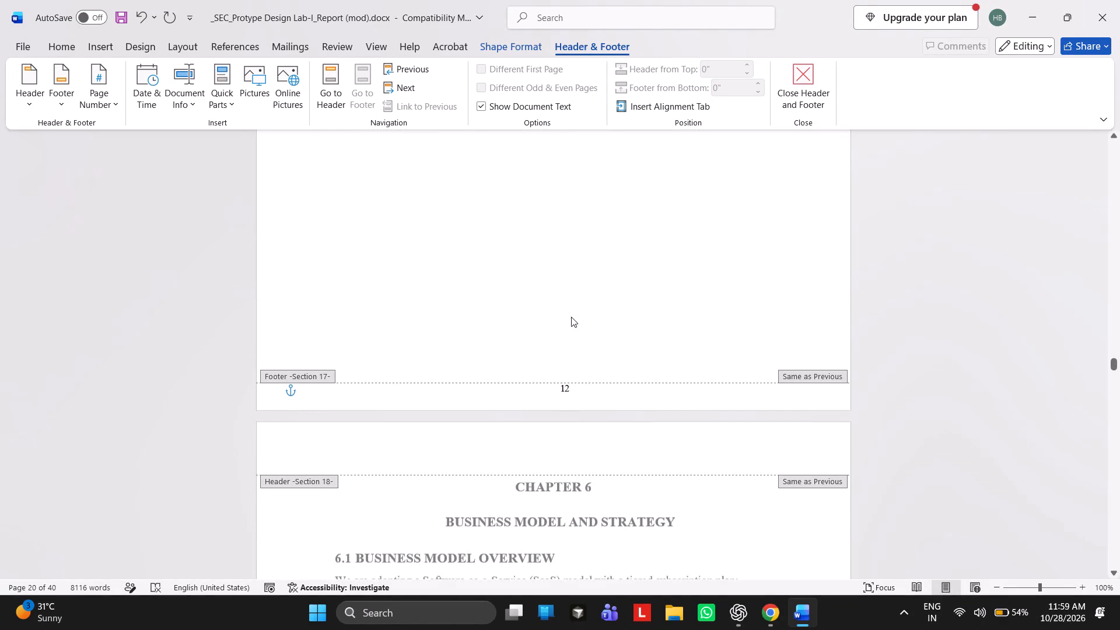
pyautogui.click(569, 380)
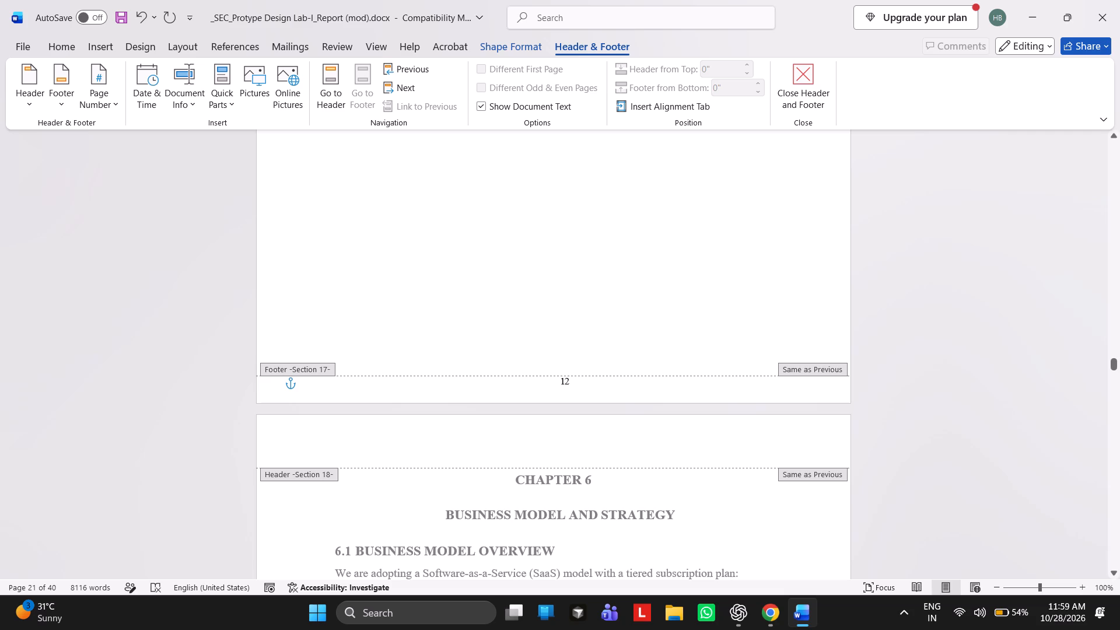
pyautogui.press('BackSpace')
pyautogui.press('3')
# Change the footer page number on the first Chapter 6 page, containing the Revenue Model, to 14.
pyautogui.scroll(-4, 569, 380)
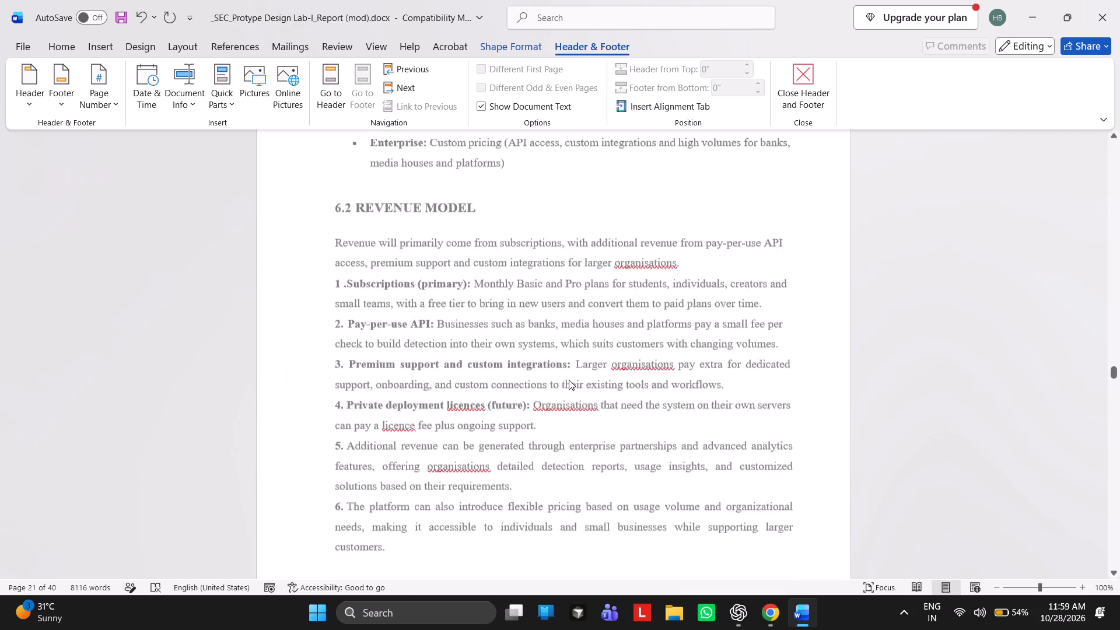
pyautogui.scroll(-1, 569, 380)
pyautogui.scroll(1, 569, 380)
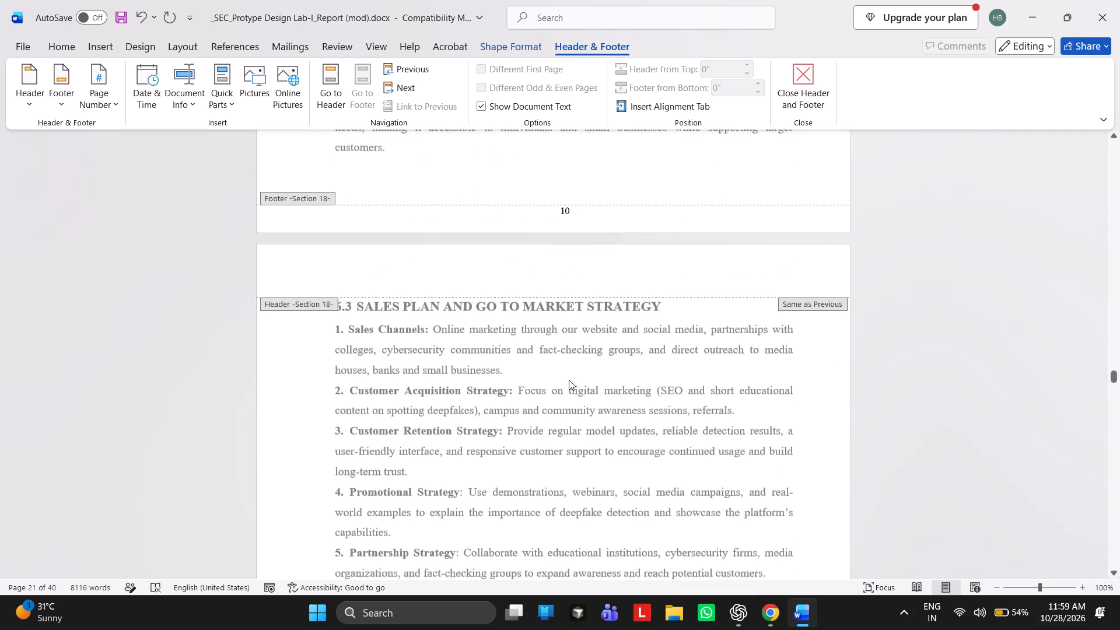
pyautogui.scroll(3, 569, 380)
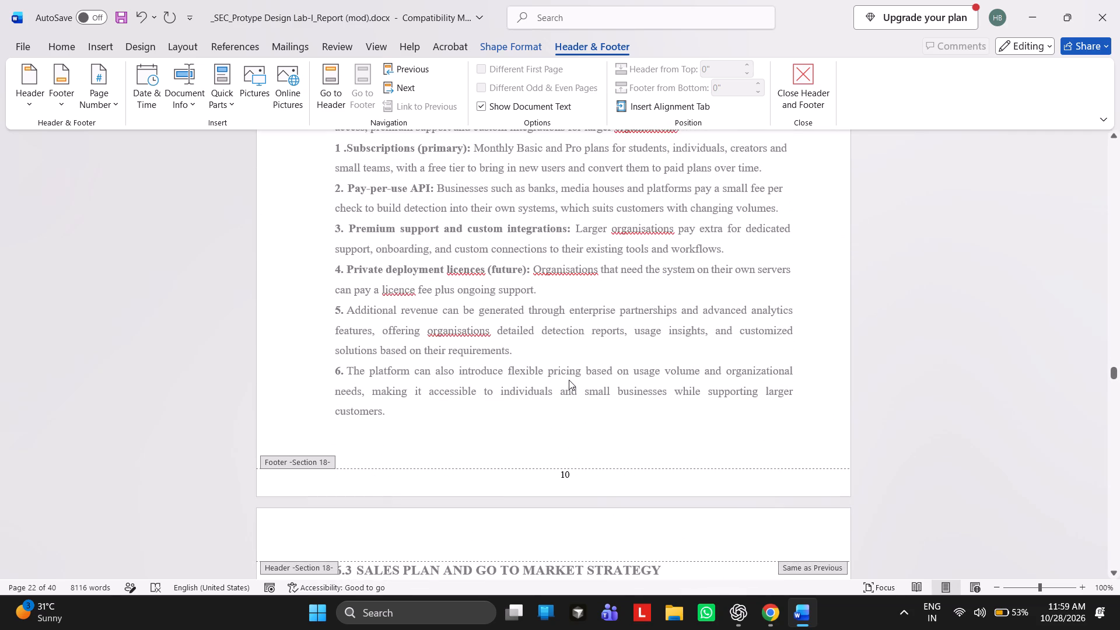
pyautogui.hscroll(1, 569, 380)
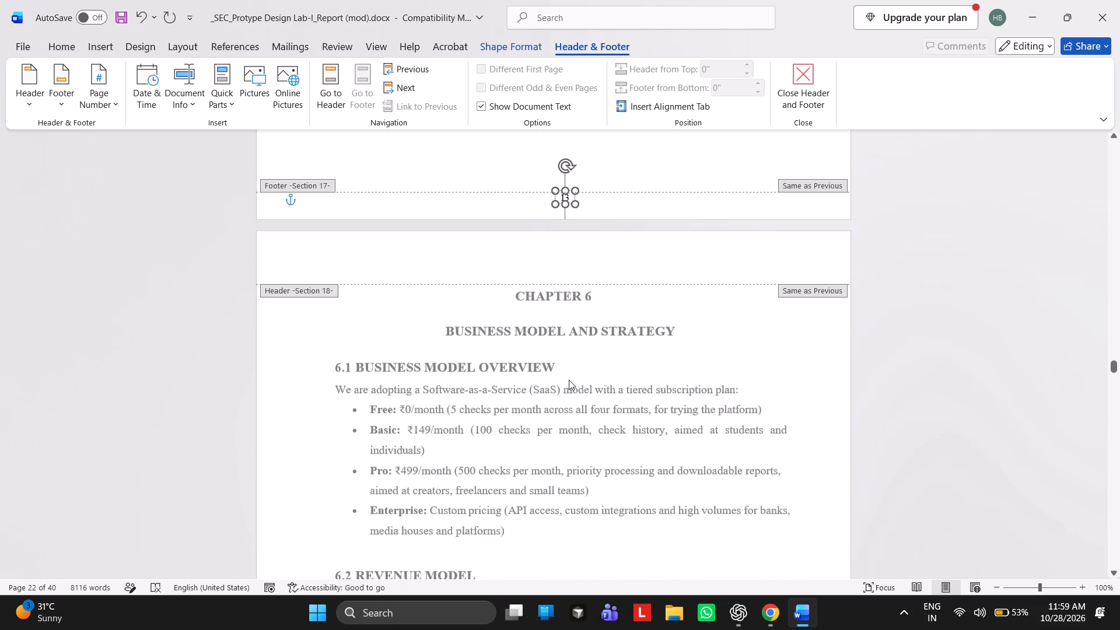
pyautogui.hscroll(1, 569, 380)
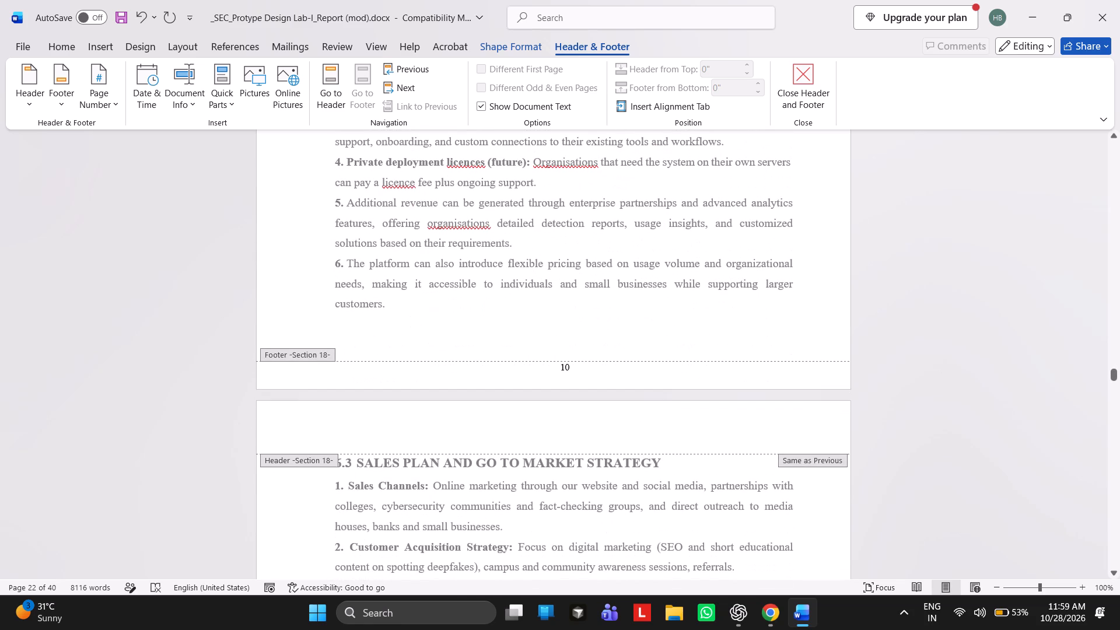
pyautogui.click(568, 369)
pyautogui.press('BackSpace')
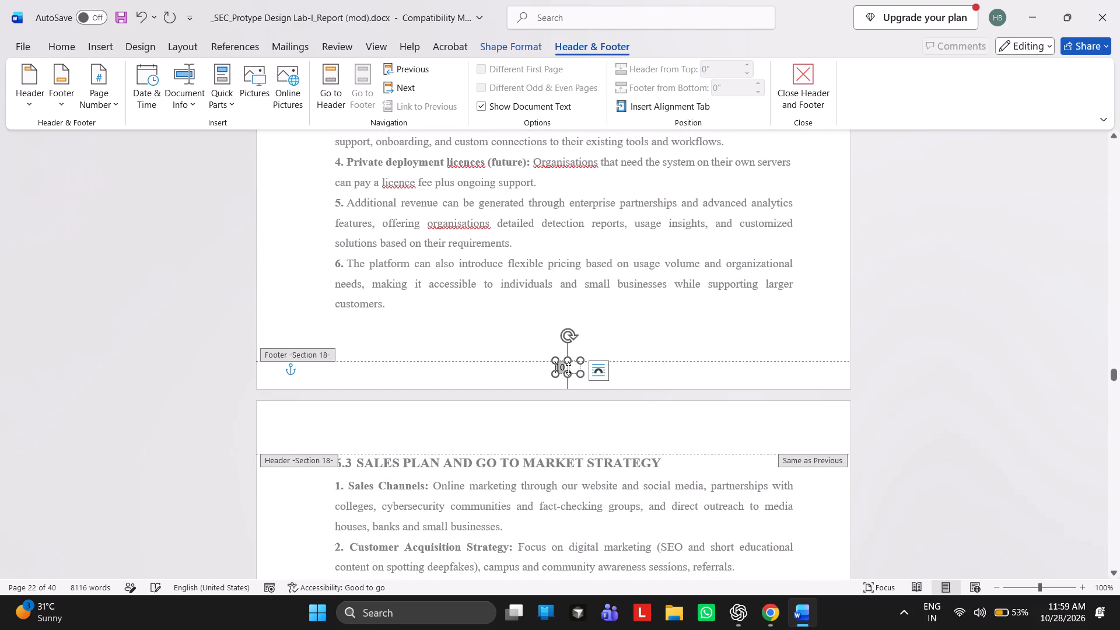
pyautogui.click(575, 366)
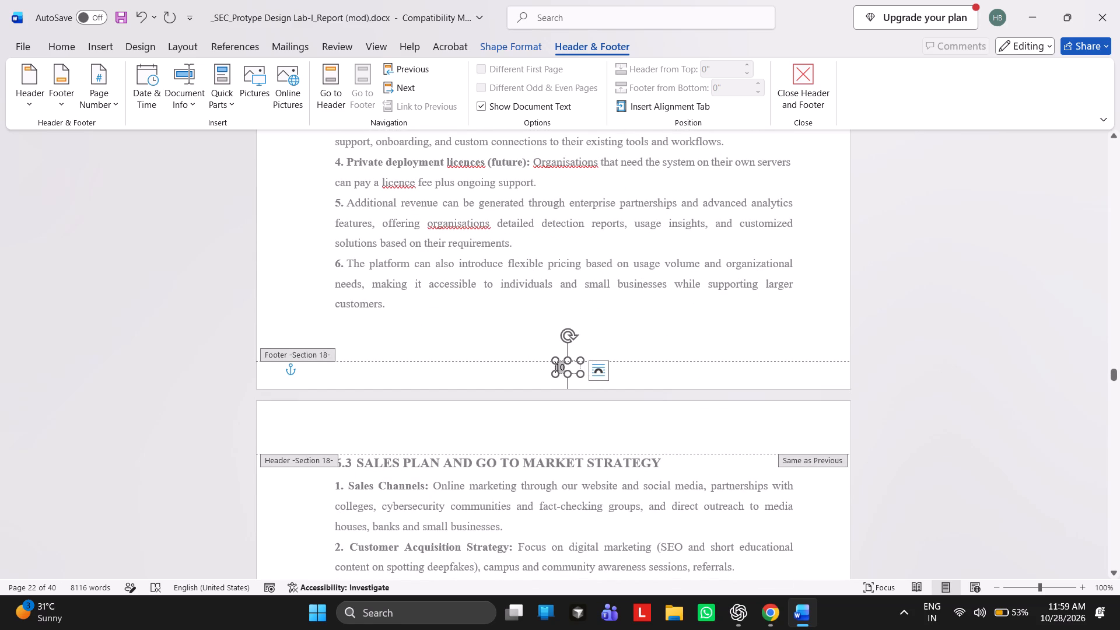
pyautogui.press('BackSpace')
pyautogui.press('4')
pyautogui.press('BackSpace')
pyautogui.write('14')
# Change the footer page number on the second Chapter 6 page, ending with the Branding section, to 15.
pyautogui.scroll(-5, 575, 366)
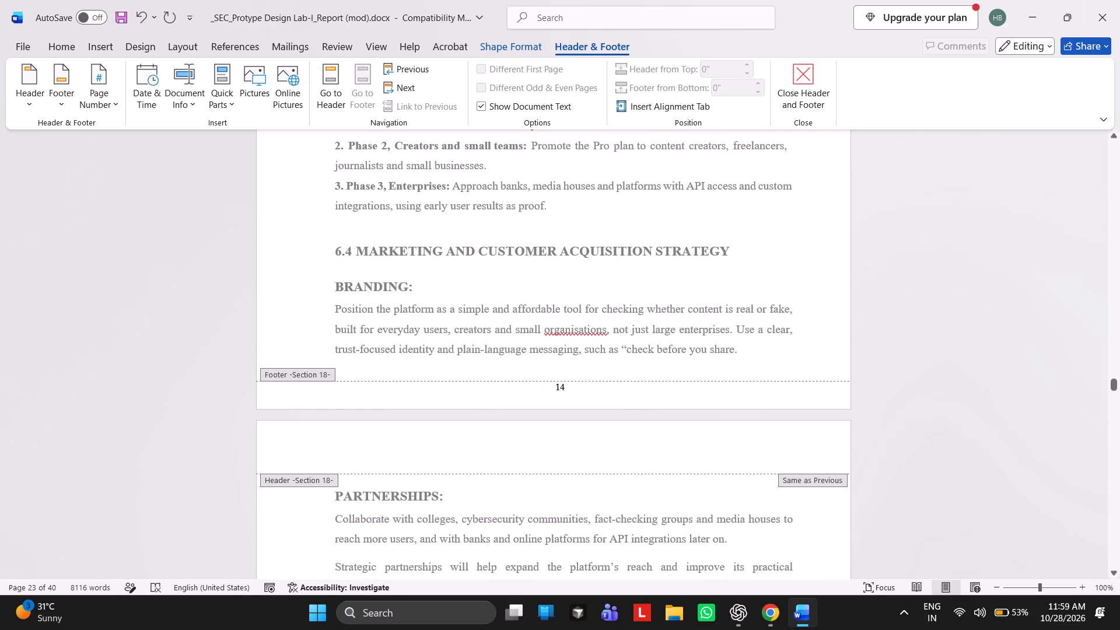
pyautogui.click(563, 386)
pyautogui.press('BackSpace')
pyautogui.press('5')
# Change the footer page number on the last Chapter 6 page, just before Chapter 7, to 16.
pyautogui.scroll(-4, 587, 419)
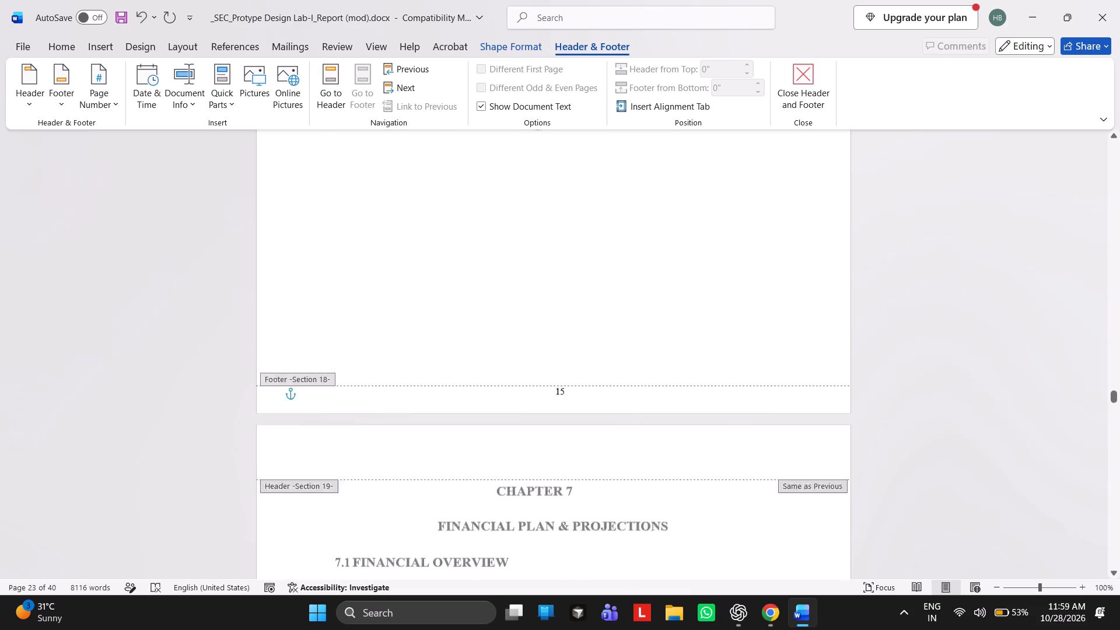
pyautogui.click(562, 283)
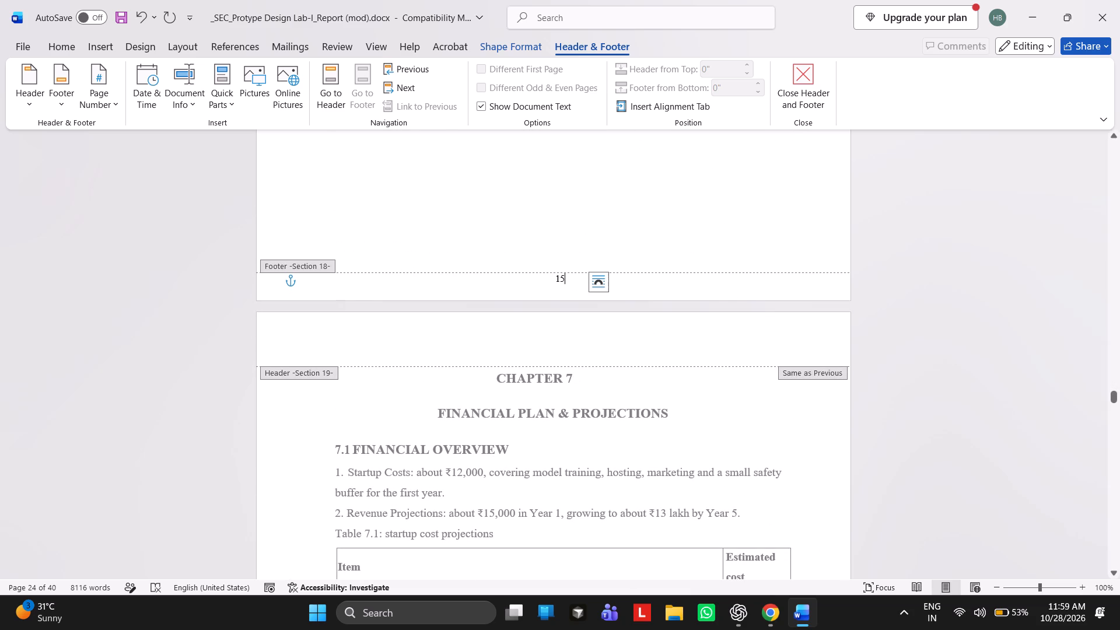
pyautogui.press('BackSpace')
pyautogui.press('6')
# Change the footer page number on the first Chapter 7 page, containing the Financial Overview, to 17.
pyautogui.scroll(-1, 562, 283)
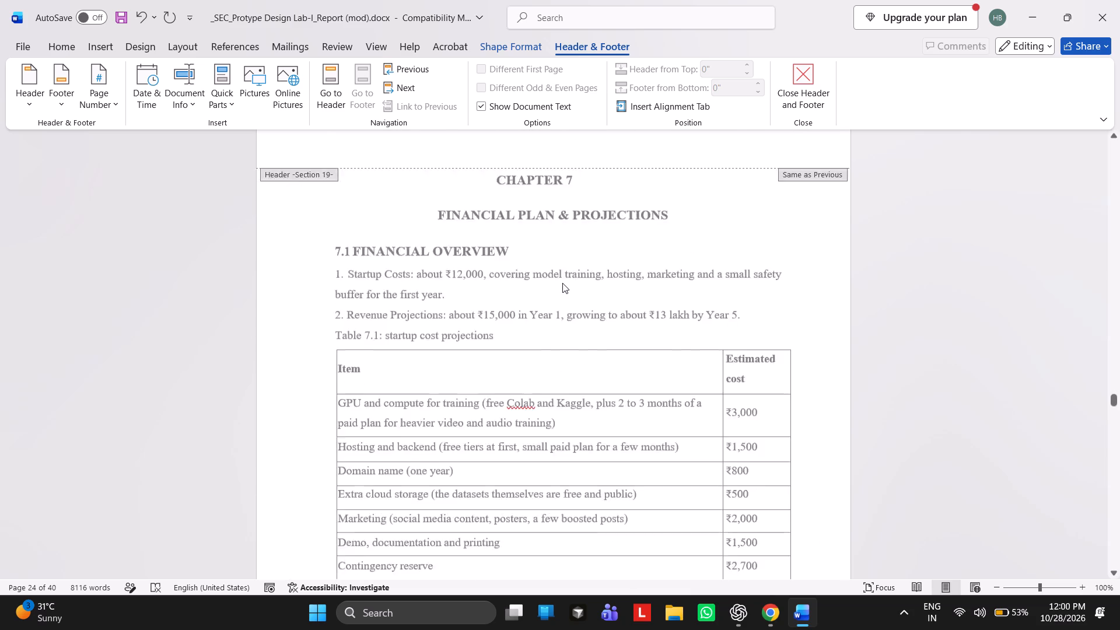
pyautogui.scroll(-3, 562, 283)
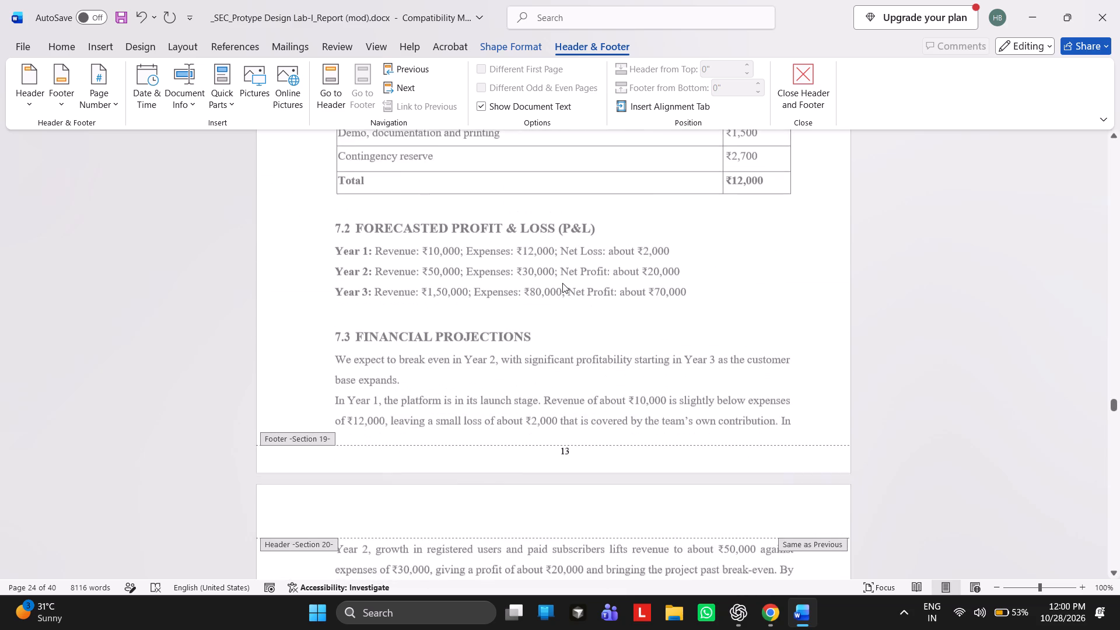
pyautogui.click(569, 324)
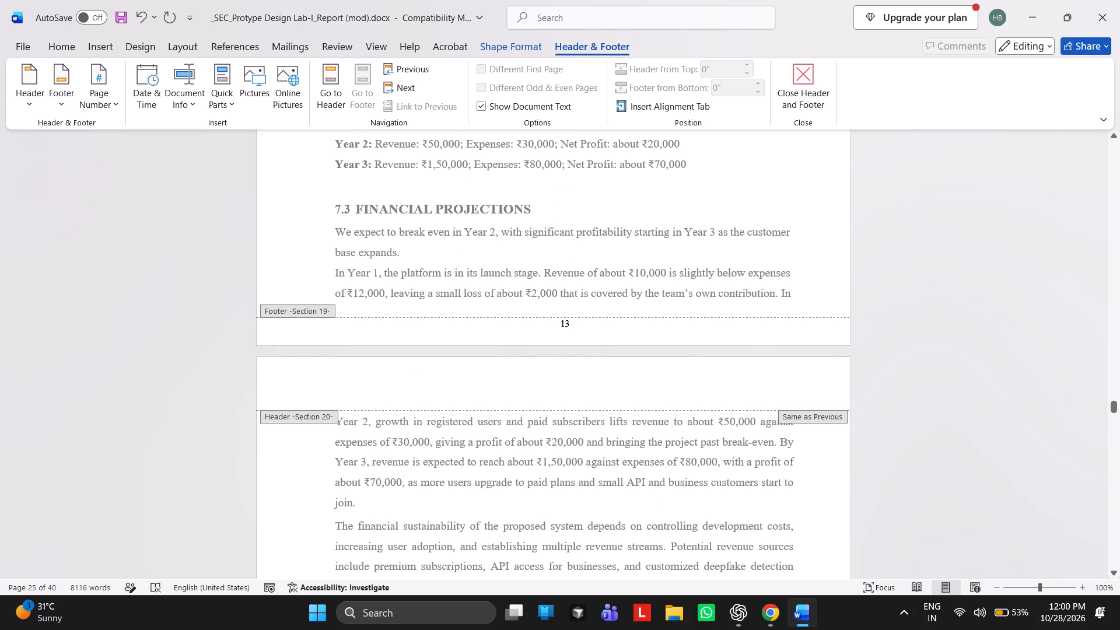
pyautogui.click(569, 324)
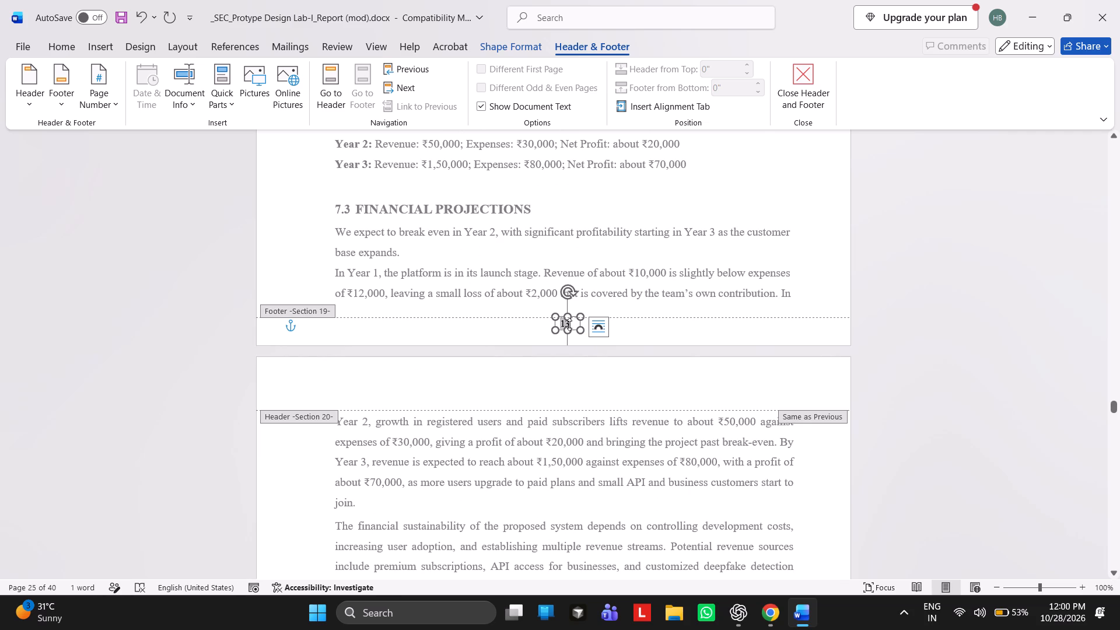
pyautogui.click(573, 324)
pyautogui.press('BackSpace')
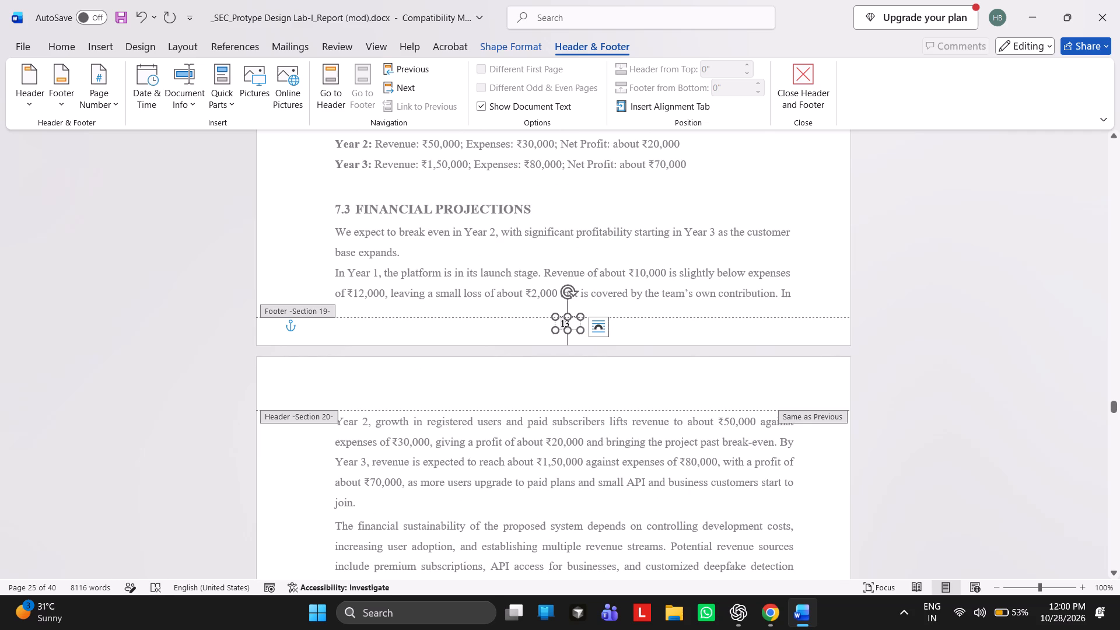
pyautogui.press('7')
pyautogui.scroll(1, 573, 324)
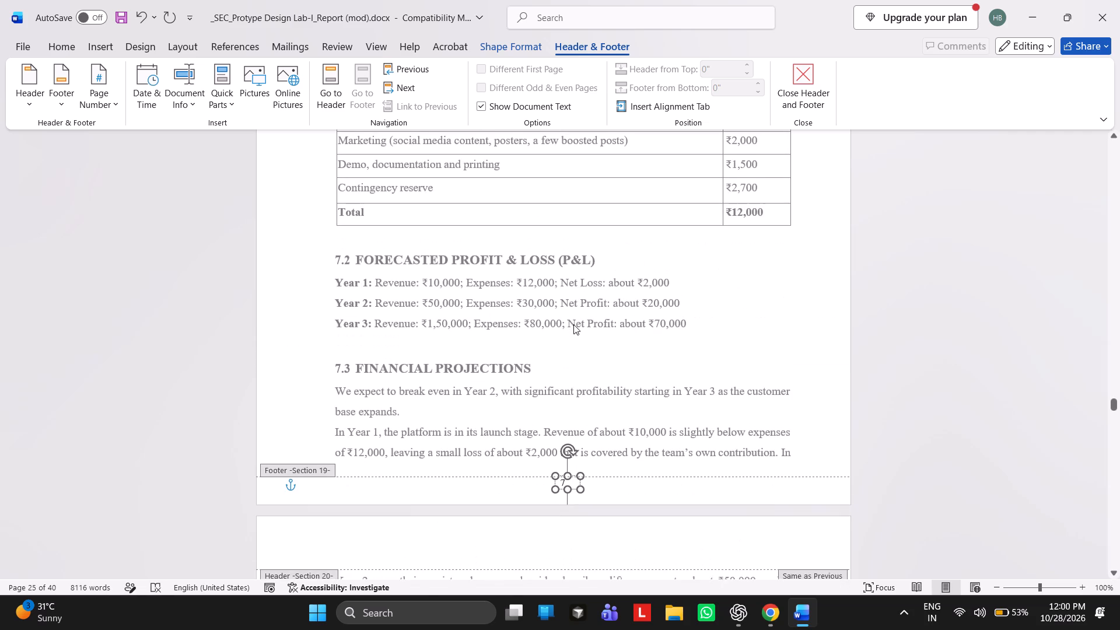
pyautogui.scroll(1, 573, 324)
pyautogui.press('BackSpace')
pyautogui.write('17')
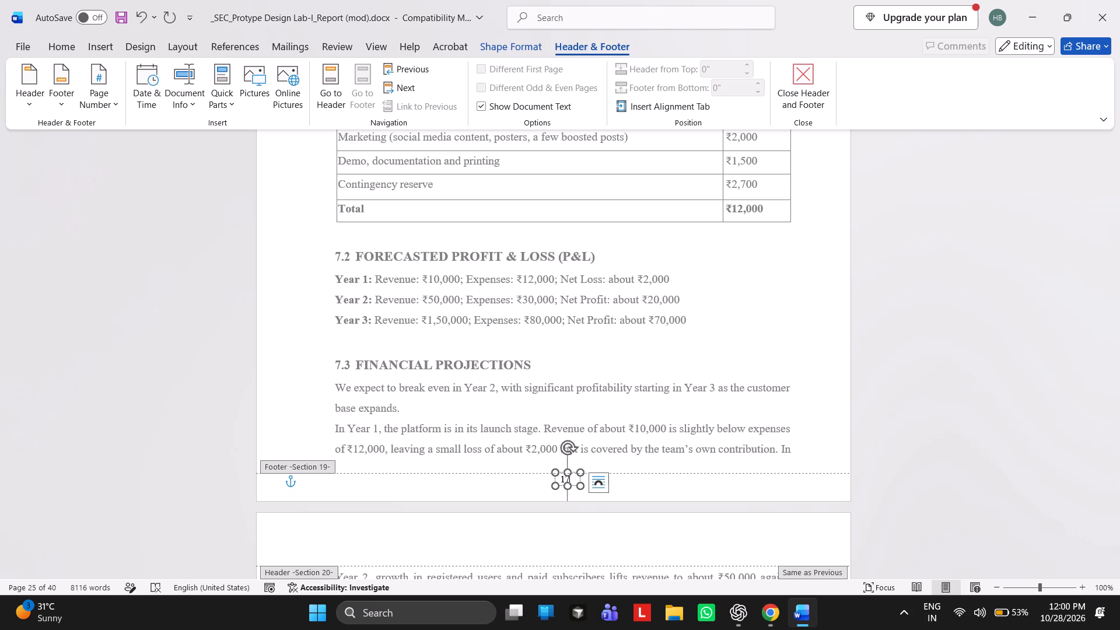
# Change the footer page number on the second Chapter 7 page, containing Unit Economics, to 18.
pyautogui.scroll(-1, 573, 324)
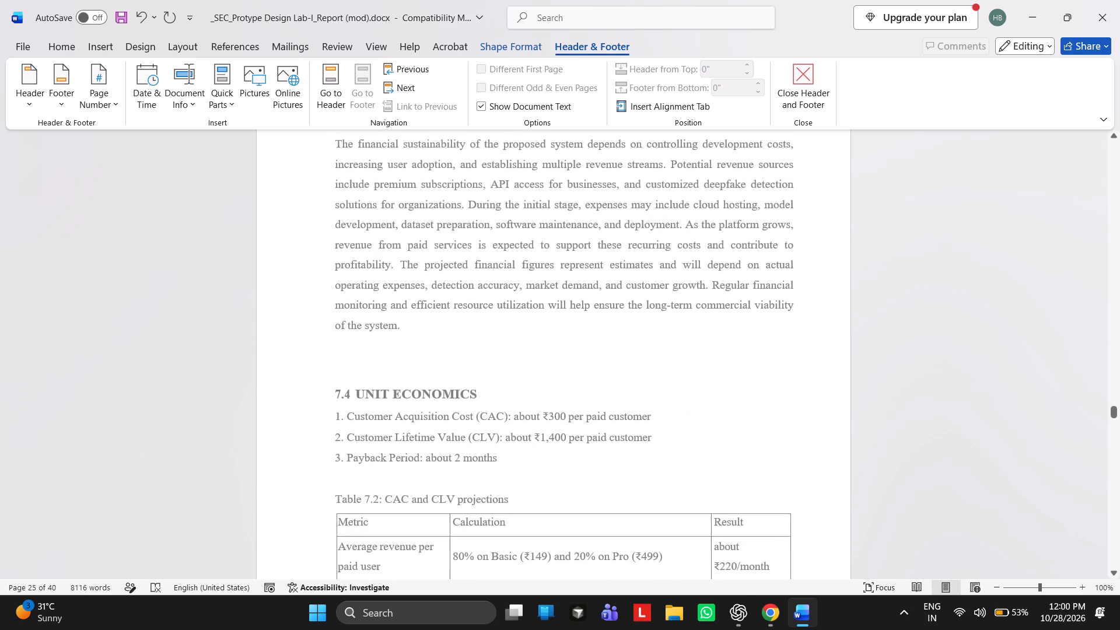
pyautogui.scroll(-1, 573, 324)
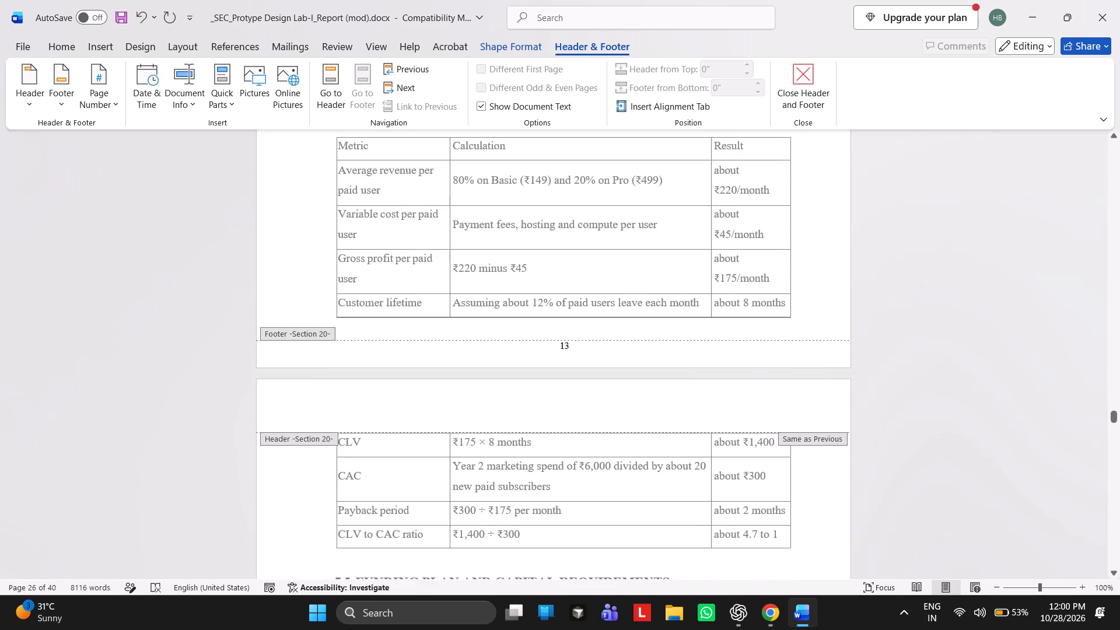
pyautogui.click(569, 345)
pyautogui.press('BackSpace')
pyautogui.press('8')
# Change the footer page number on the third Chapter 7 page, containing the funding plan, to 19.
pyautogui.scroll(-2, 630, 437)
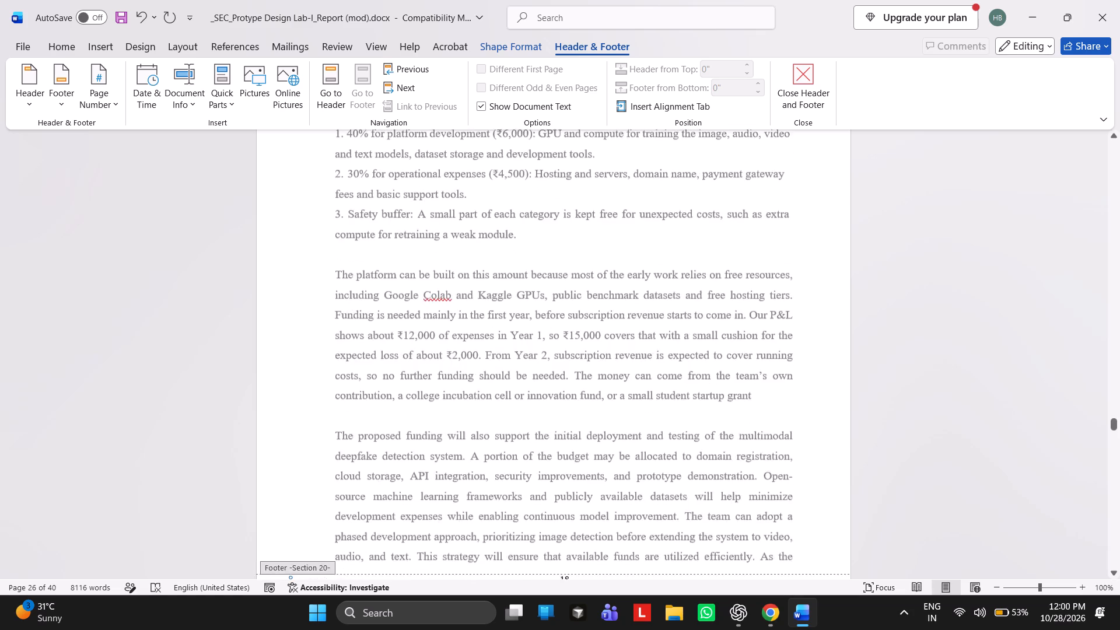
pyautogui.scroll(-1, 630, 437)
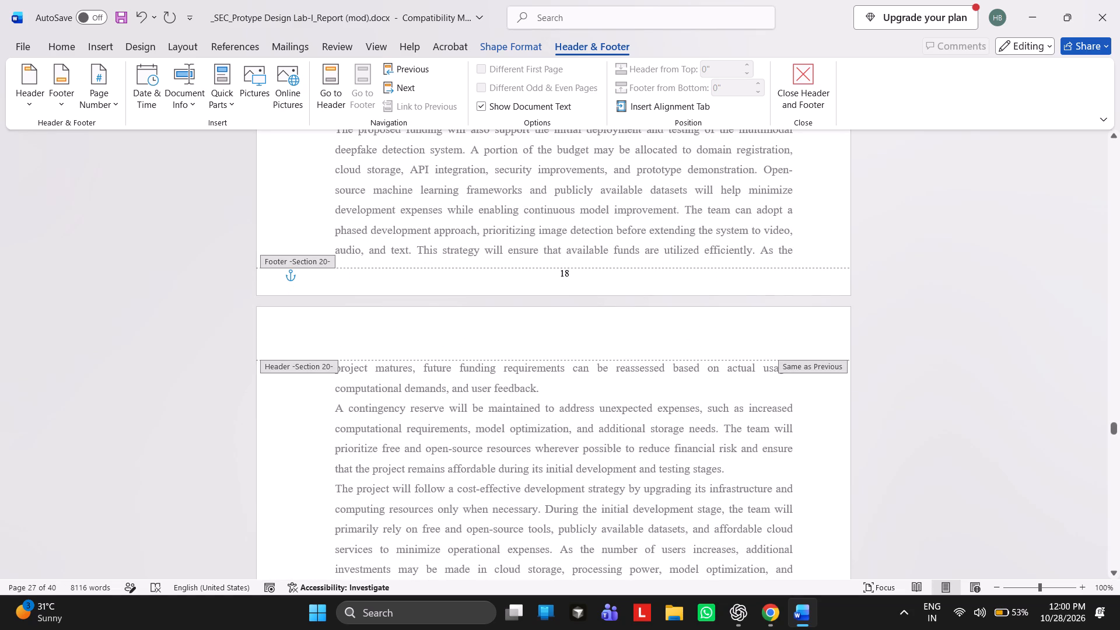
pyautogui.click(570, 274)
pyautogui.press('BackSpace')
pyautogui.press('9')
# Change the footer page number on the last Chapter 7 page, just before Chapter 8, to 20.
pyautogui.scroll(-4, 570, 274)
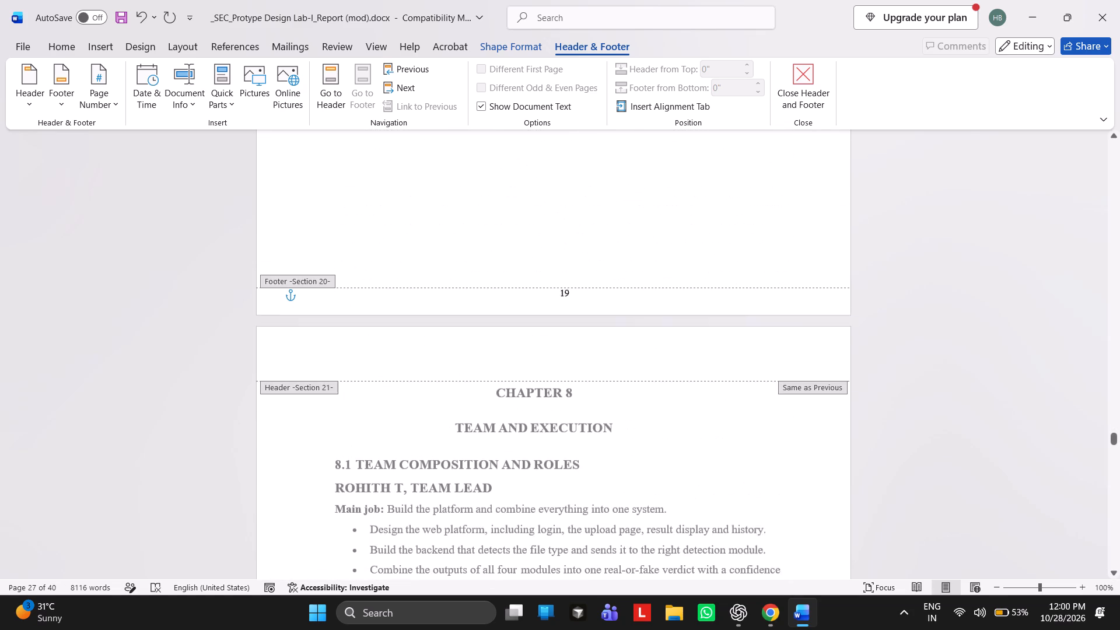
pyautogui.click(570, 282)
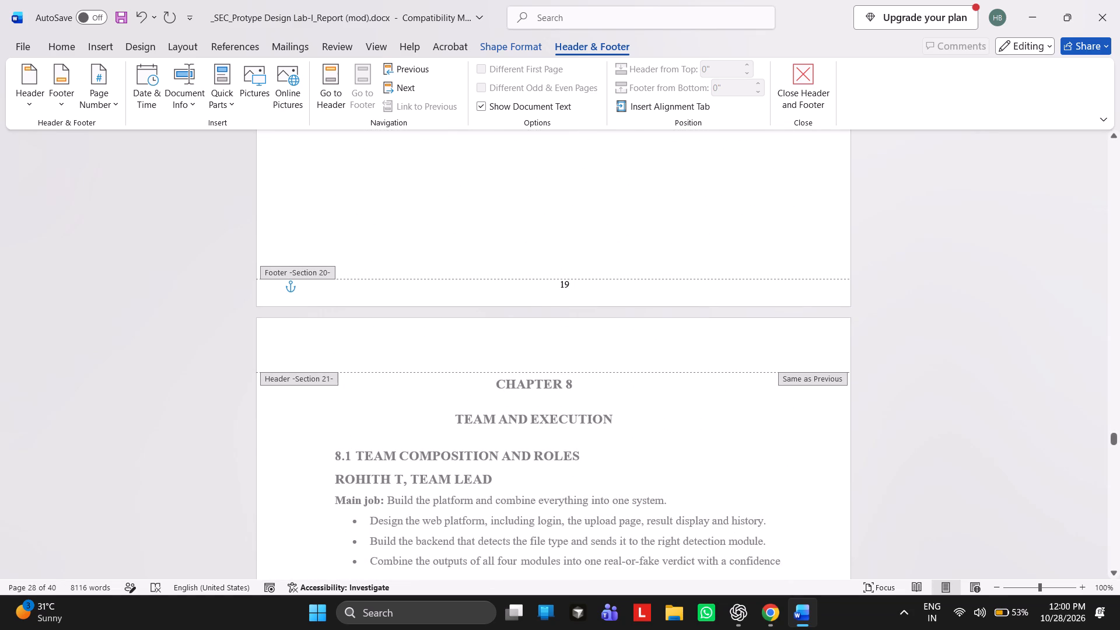
pyautogui.press('BackSpace')
pyautogui.press('BackSpace')
pyautogui.write('20')
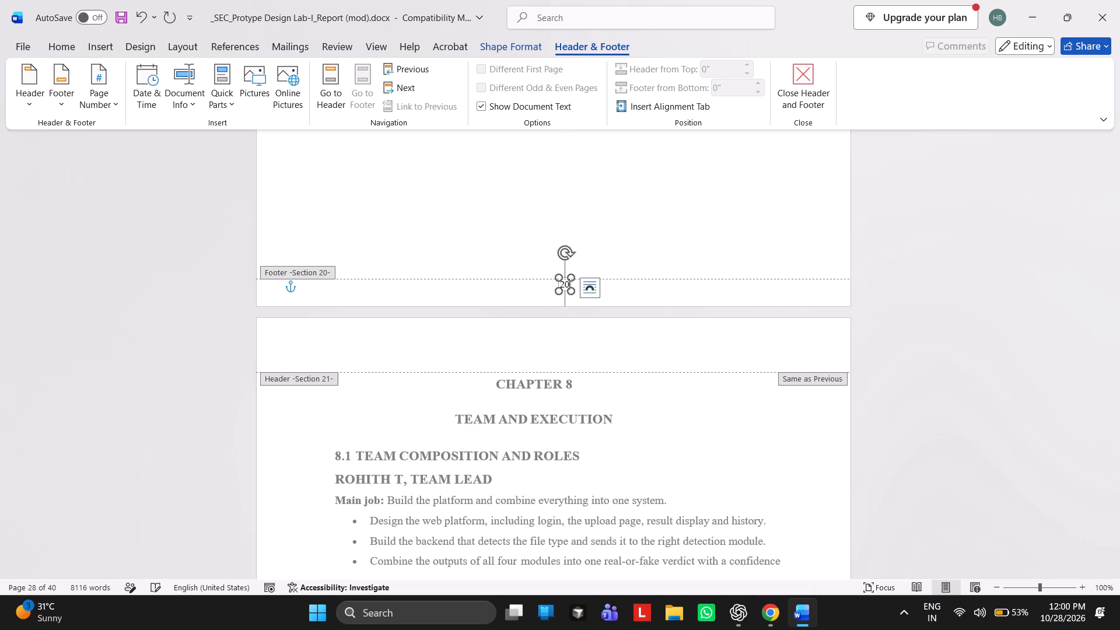
# Change the footer page number on the first Chapter 8 page, ending in the Milestones & Execution Roadmap section, to 21.
pyautogui.scroll(-3, 570, 282)
pyautogui.click(563, 265)
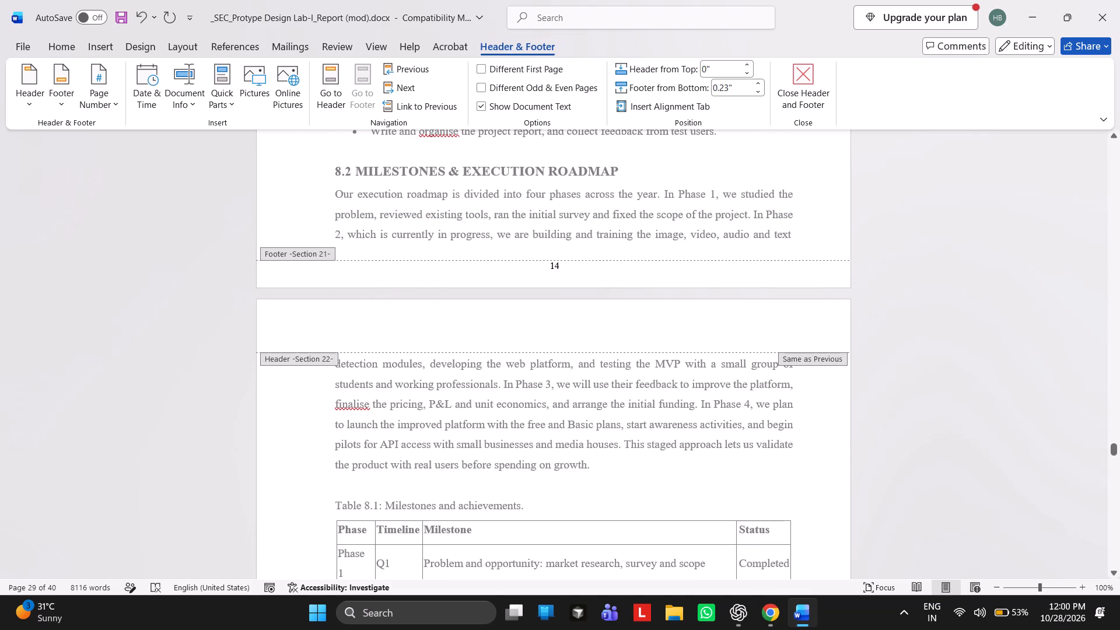
pyautogui.click(561, 264)
pyautogui.click(561, 264)
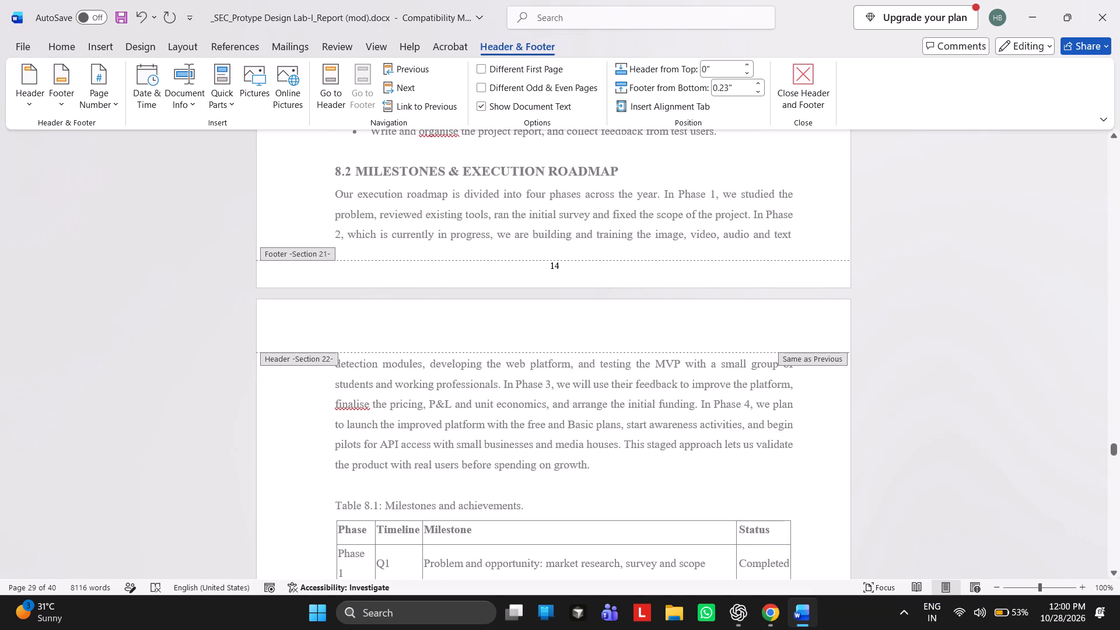
pyautogui.click(558, 265)
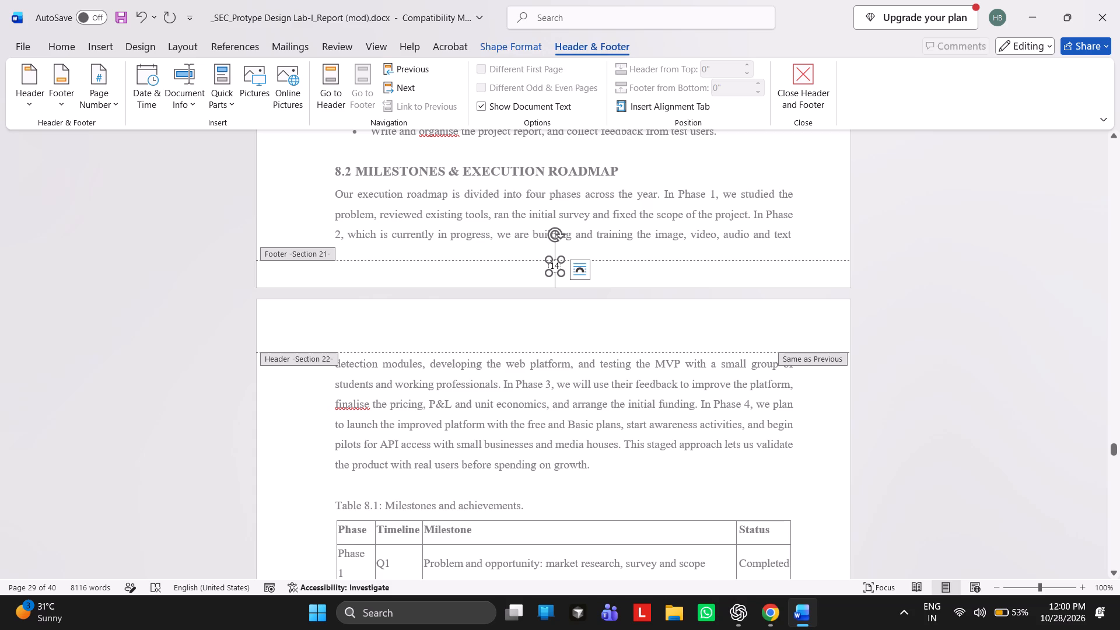
pyautogui.press('BackSpace')
pyautogui.press('BackSpace')
pyautogui.write('21')
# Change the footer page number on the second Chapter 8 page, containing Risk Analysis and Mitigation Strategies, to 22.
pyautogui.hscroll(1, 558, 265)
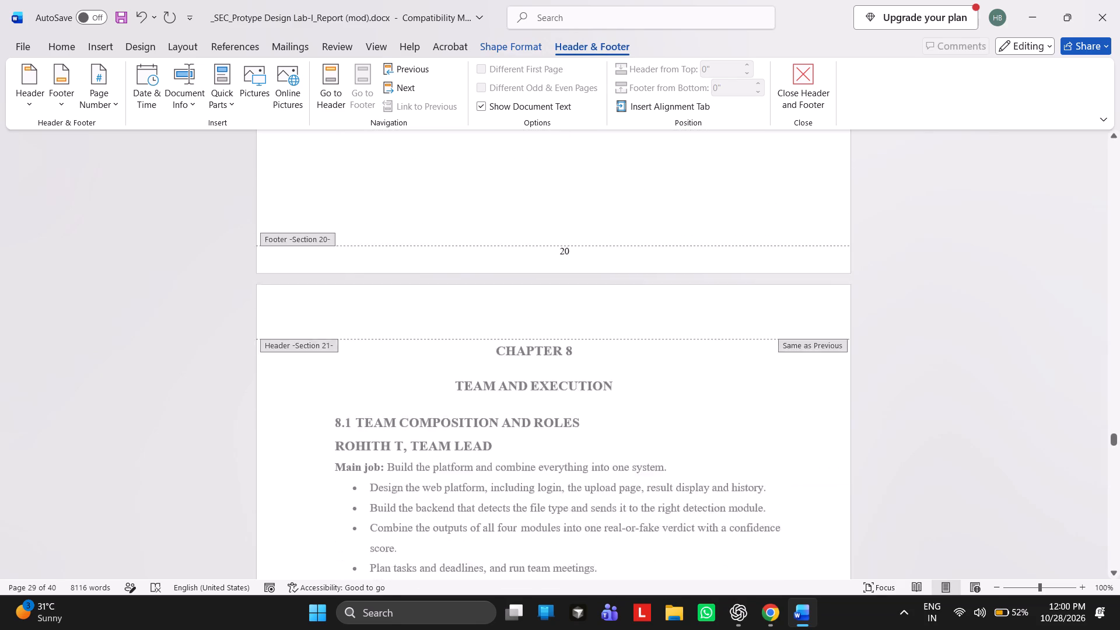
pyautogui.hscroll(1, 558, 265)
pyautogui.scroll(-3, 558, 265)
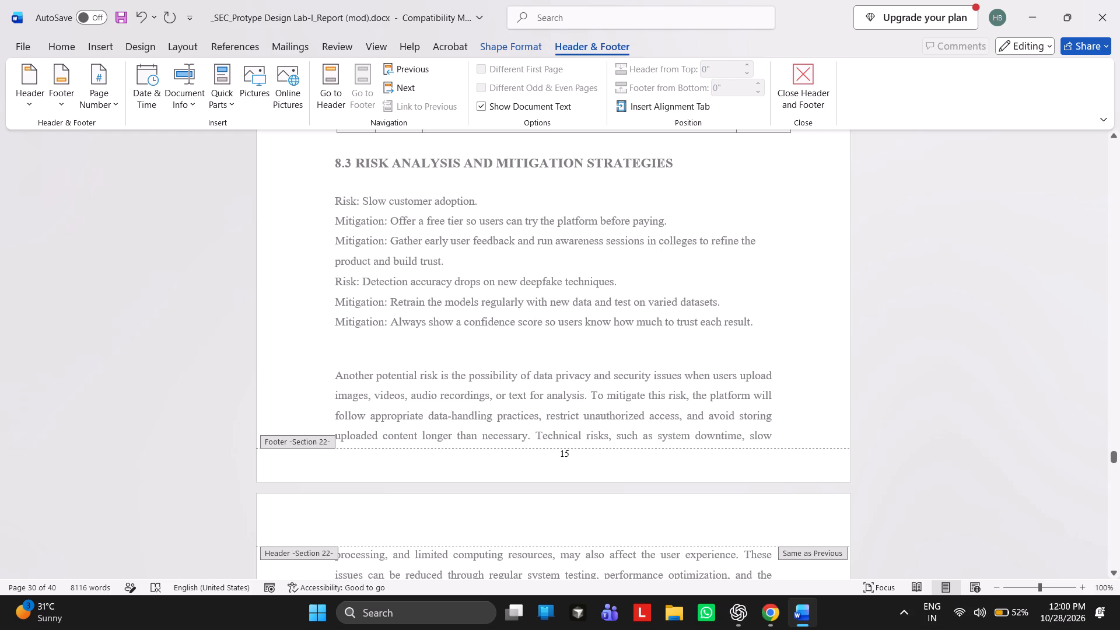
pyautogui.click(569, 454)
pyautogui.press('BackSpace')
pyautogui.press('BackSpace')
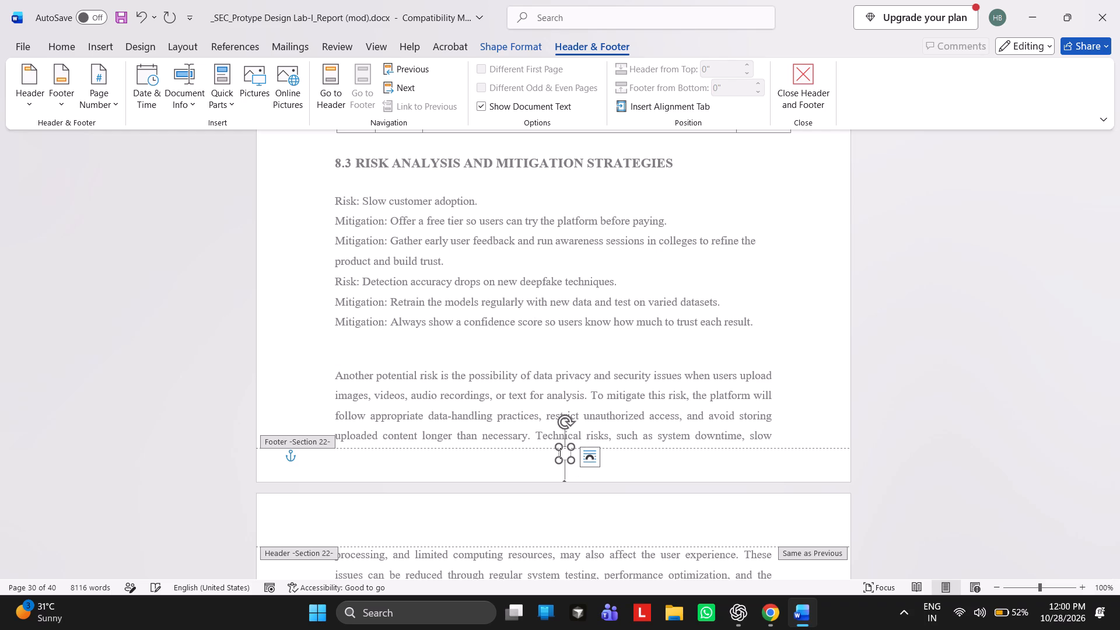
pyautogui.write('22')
# Change the footer page number on the last Chapter 8 page, just before Chapter 9, to 23.
pyautogui.scroll(-3, 629, 506)
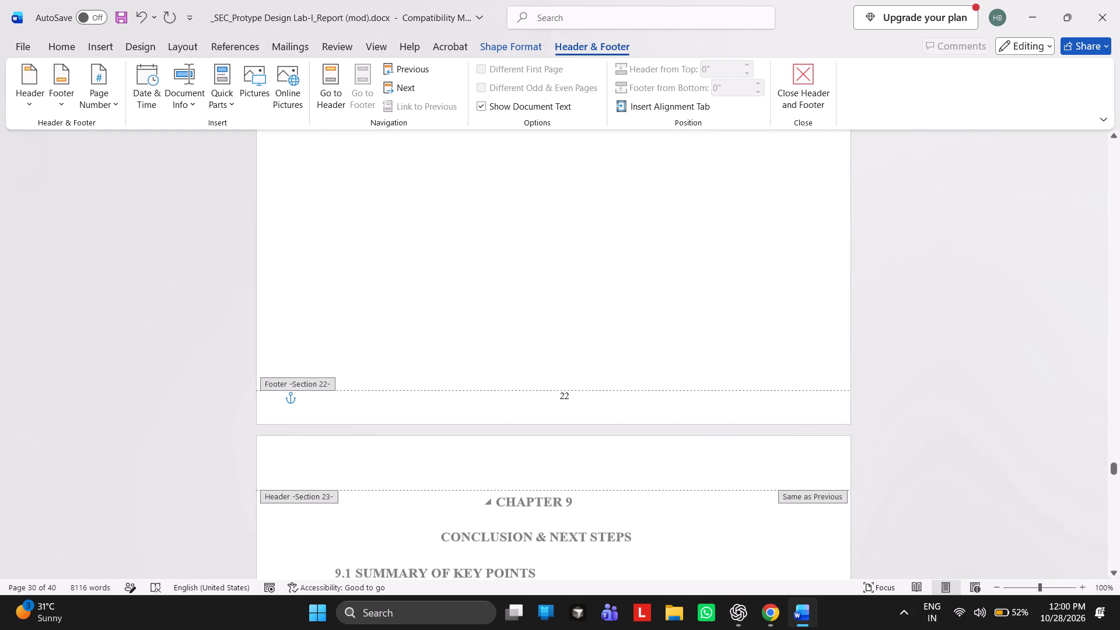
pyautogui.click(569, 395)
pyautogui.press('BackSpace')
pyautogui.press('3')
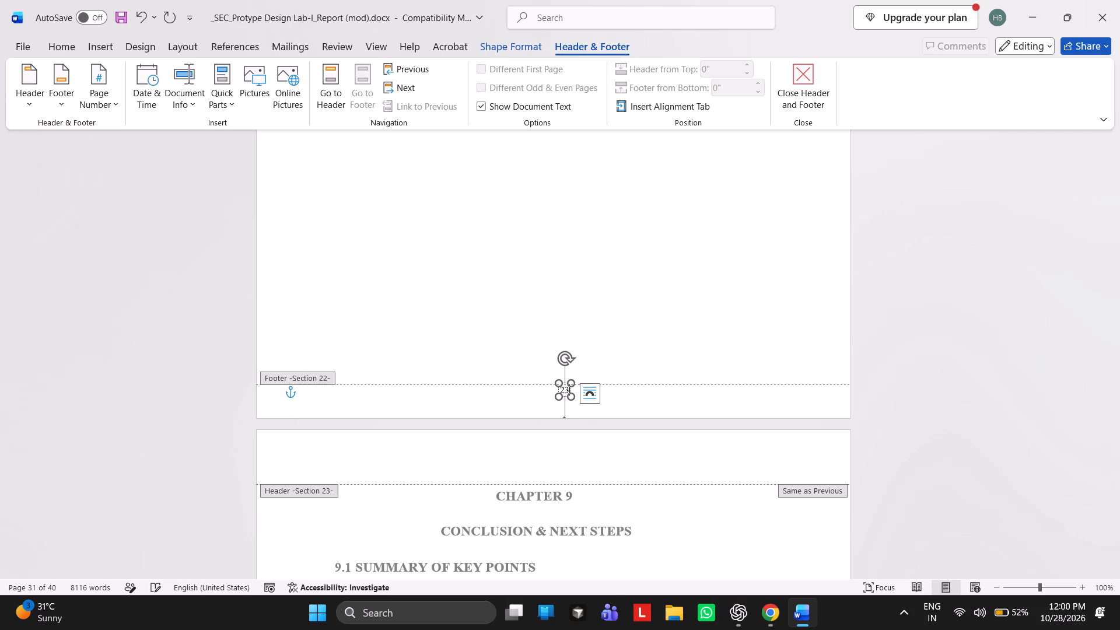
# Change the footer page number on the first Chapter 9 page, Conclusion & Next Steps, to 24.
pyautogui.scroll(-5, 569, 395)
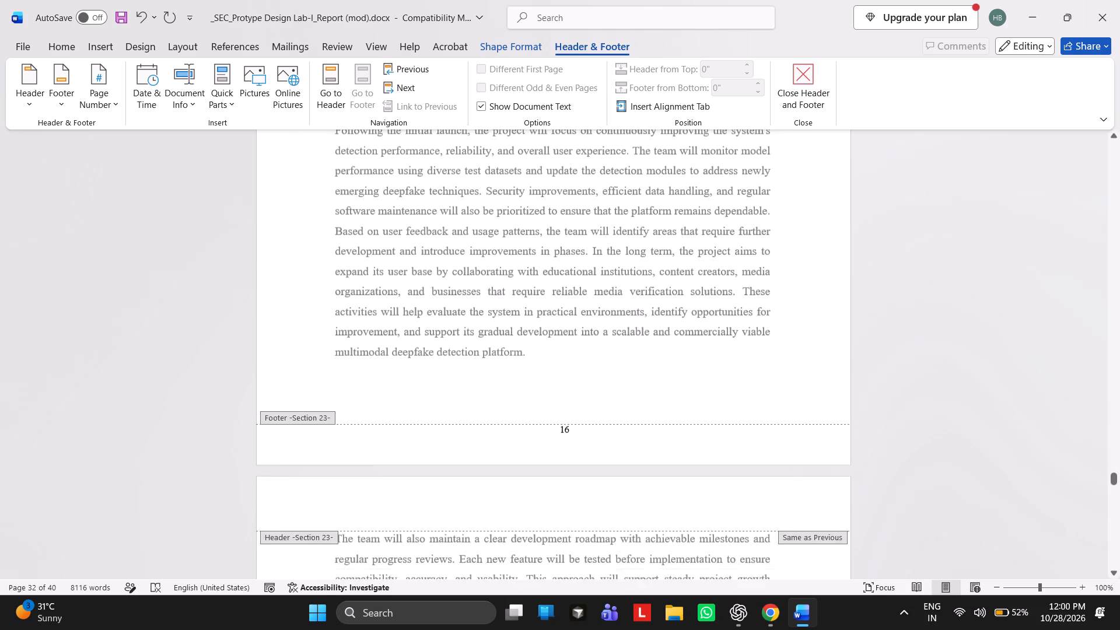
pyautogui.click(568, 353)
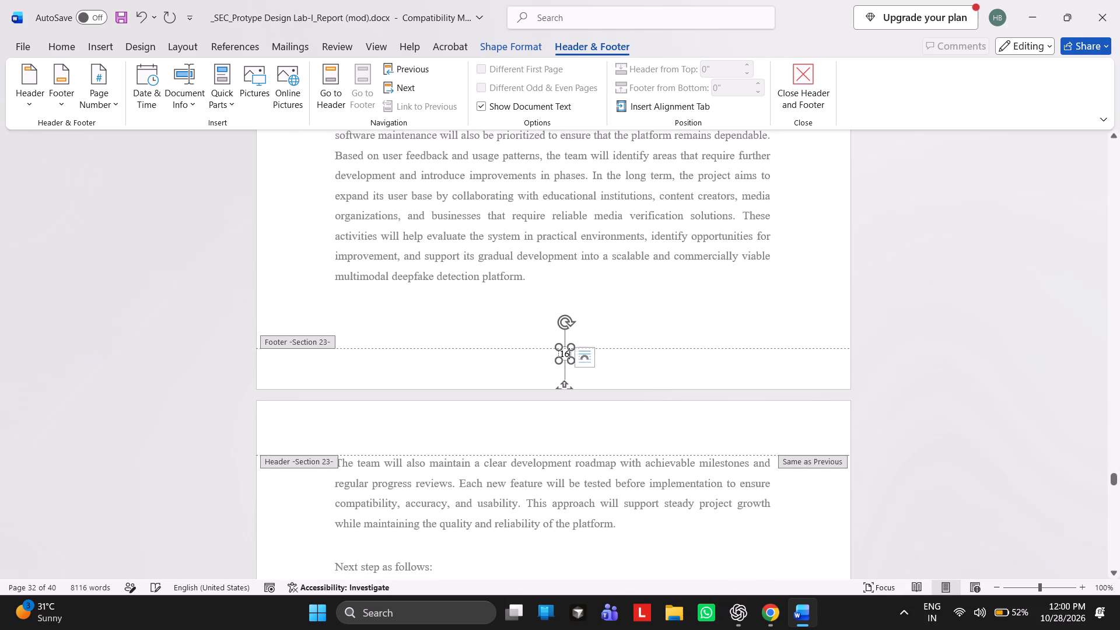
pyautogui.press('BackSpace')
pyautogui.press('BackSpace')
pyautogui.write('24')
# Change the footer page number on the last Chapter 9 page, just before the References, to 25.
pyautogui.scroll(-3, 646, 432)
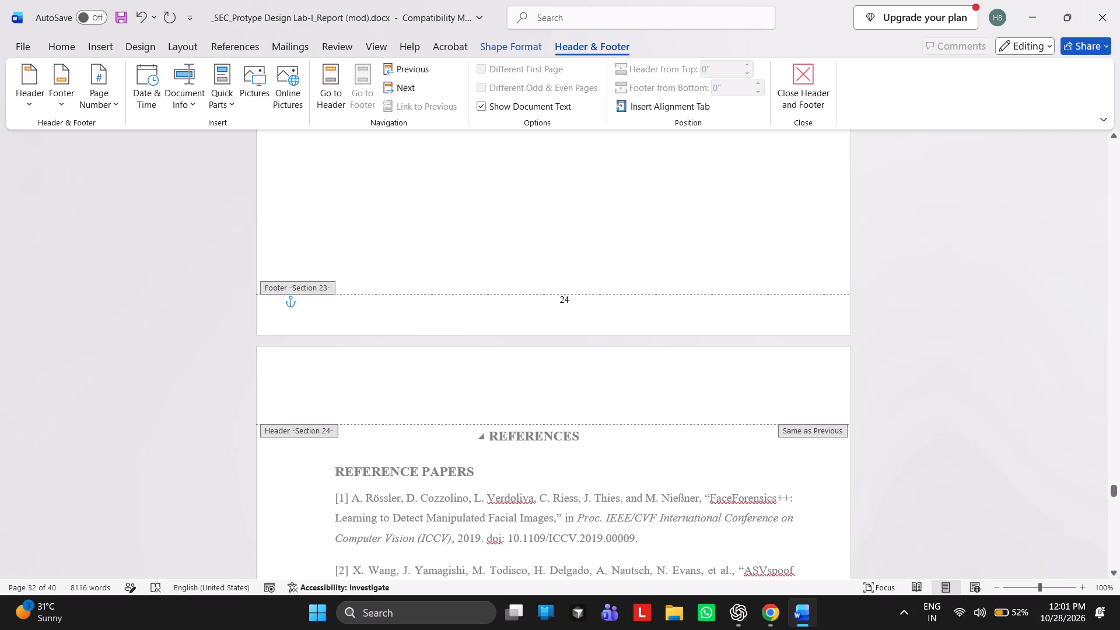
pyautogui.click(569, 301)
pyautogui.press('BackSpace')
pyautogui.press('5')
# Change the footer page number on the References page, just before Appendix I, to 26.
pyautogui.scroll(-1, 667, 349)
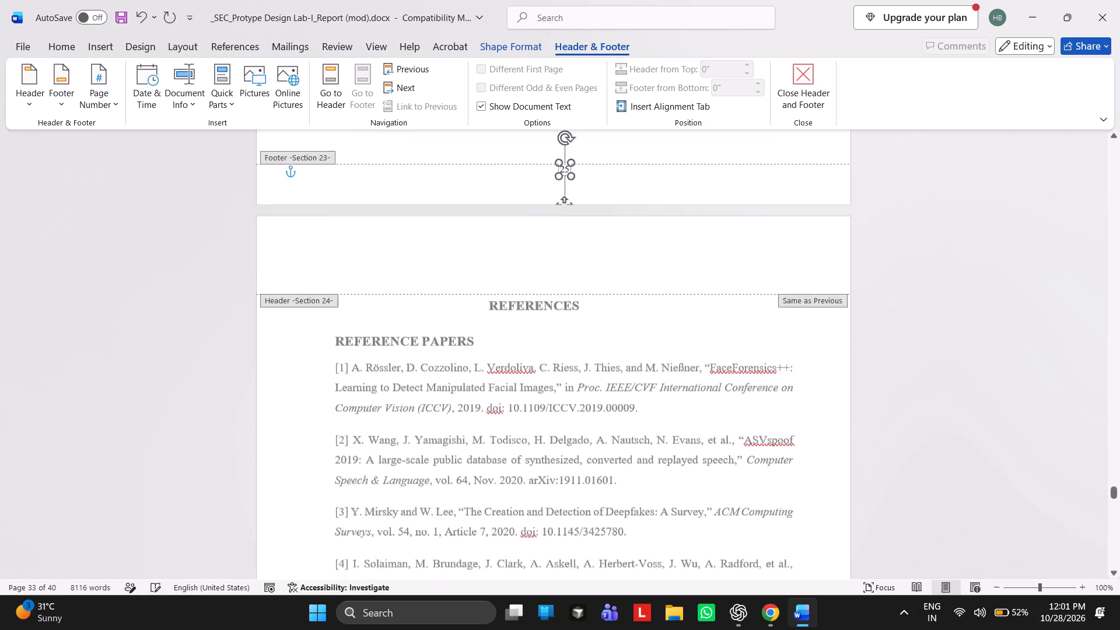
pyautogui.scroll(-3, 667, 349)
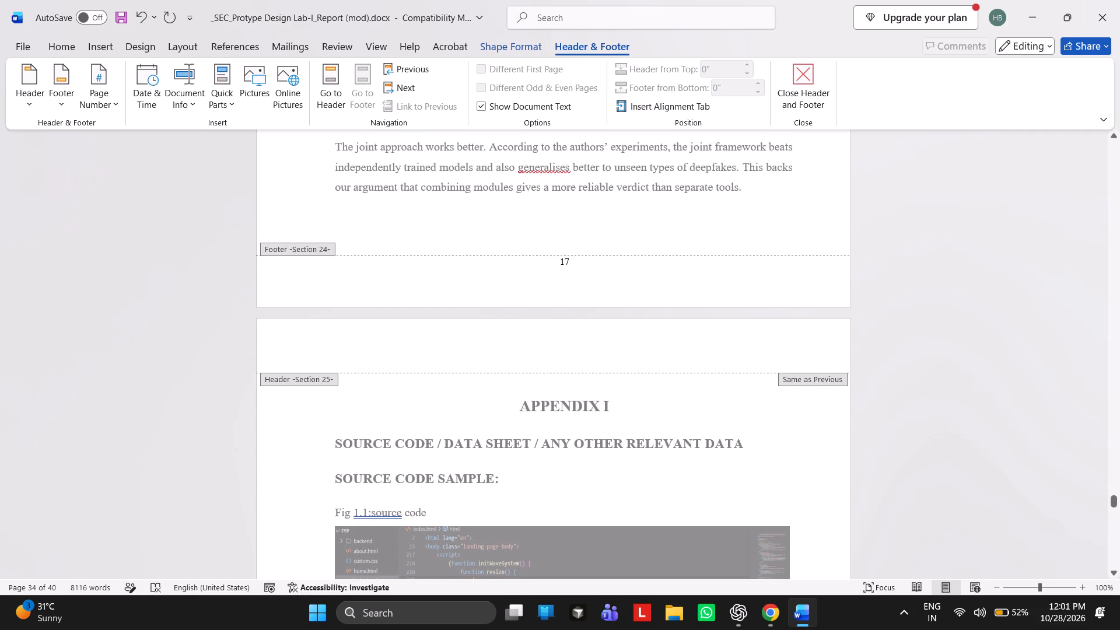
pyautogui.click(570, 260)
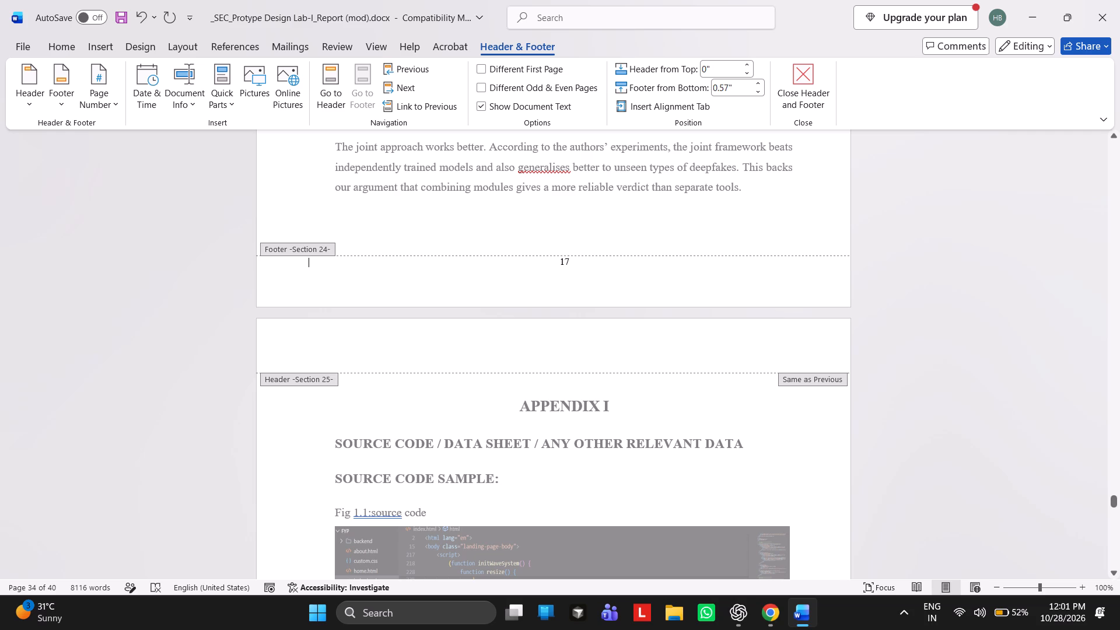
pyautogui.click(569, 260)
pyautogui.press('BackSpace')
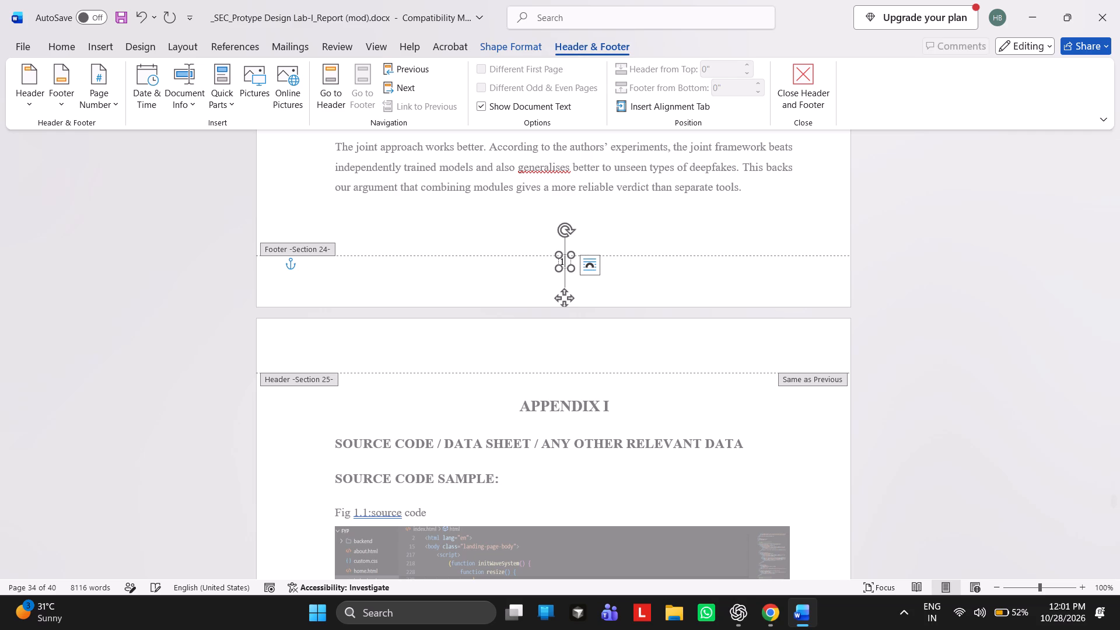
pyautogui.press('BackSpace')
pyautogui.write('26')
# Change the footer page number on the first Appendix I page, just before the Fig 1.3 index page figure, to 27.
pyautogui.hscroll(1, 569, 260)
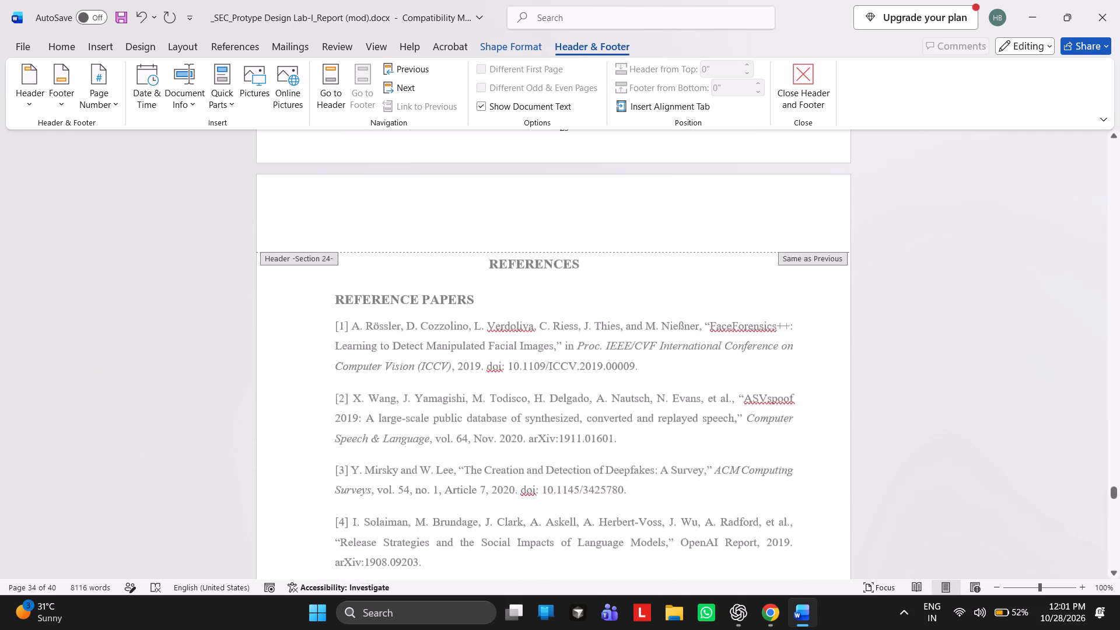
pyautogui.scroll(-2, 569, 260)
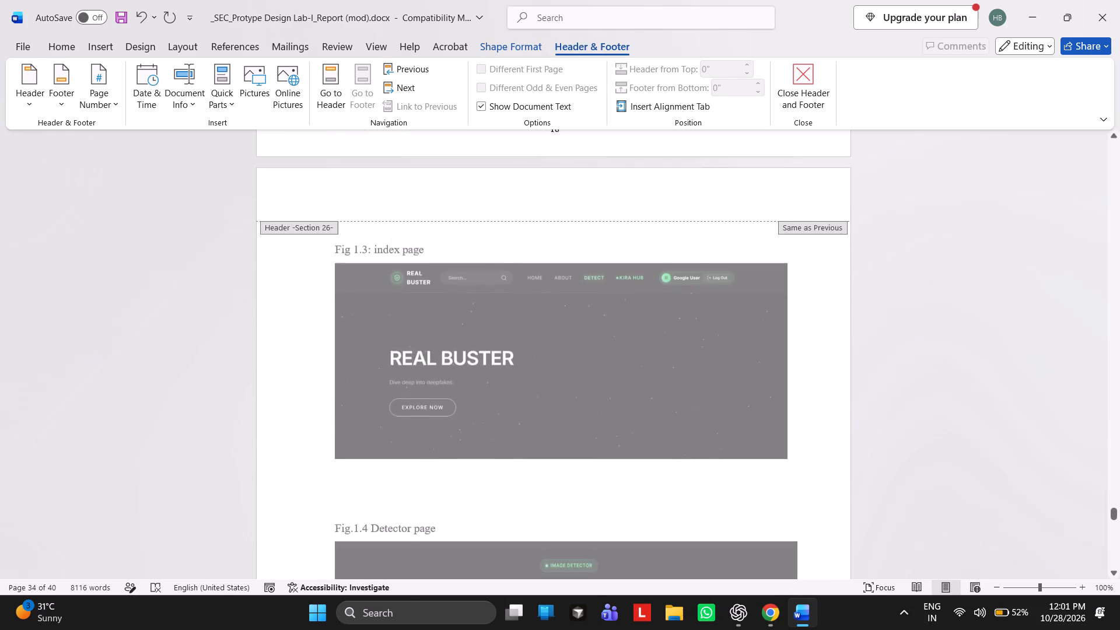
pyautogui.scroll(-1, 569, 260)
pyautogui.click(561, 350)
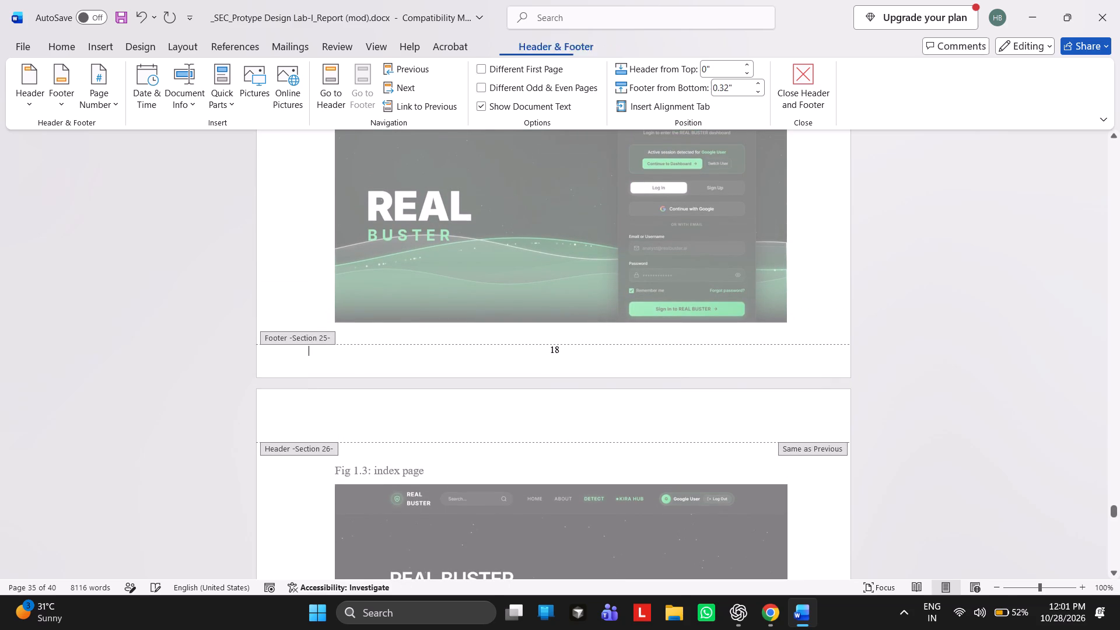
pyautogui.click(559, 347)
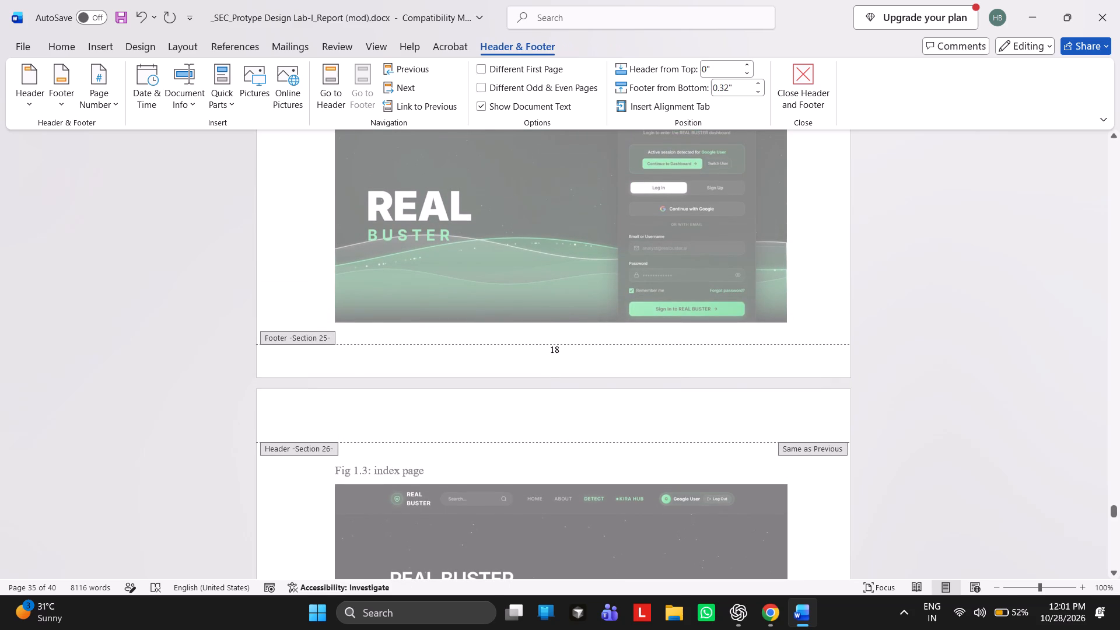
pyautogui.press('BackSpace')
pyautogui.press('BackSpace')
pyautogui.write('27')
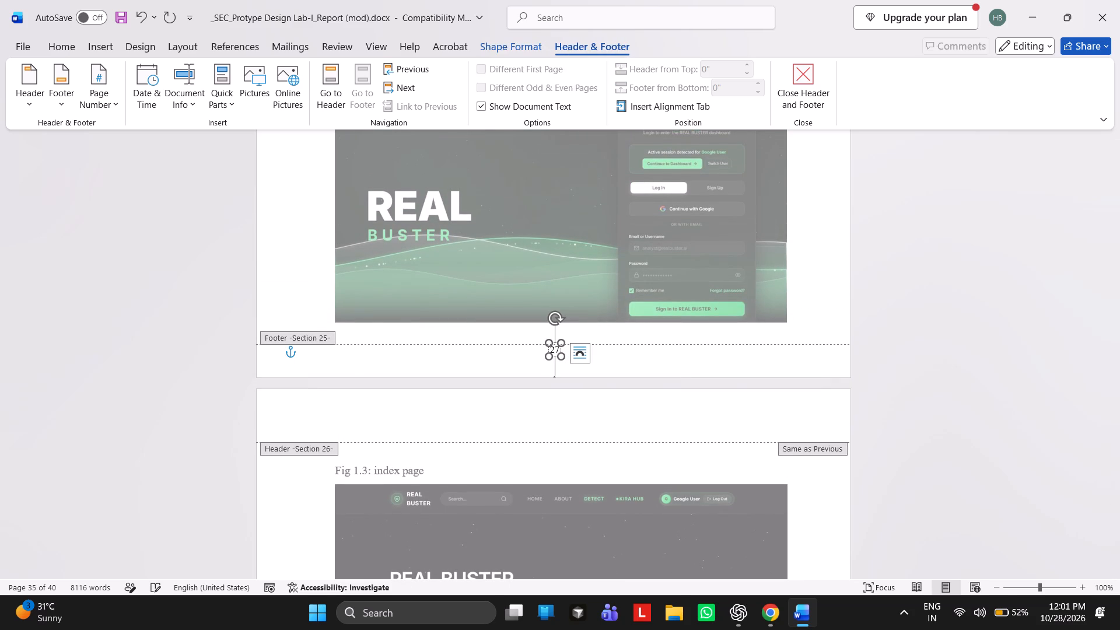
# Change the footer page number on the Appendix I page with the Fig 1.3 and Fig 1.4 screenshots to 28.
pyautogui.scroll(-4, 653, 436)
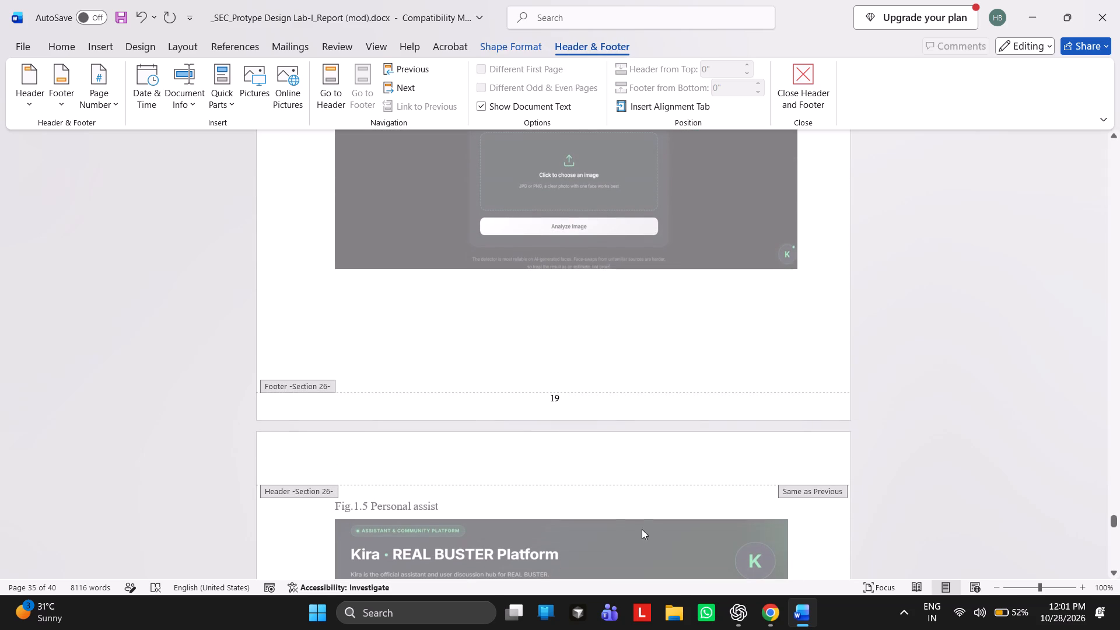
pyautogui.click(556, 396)
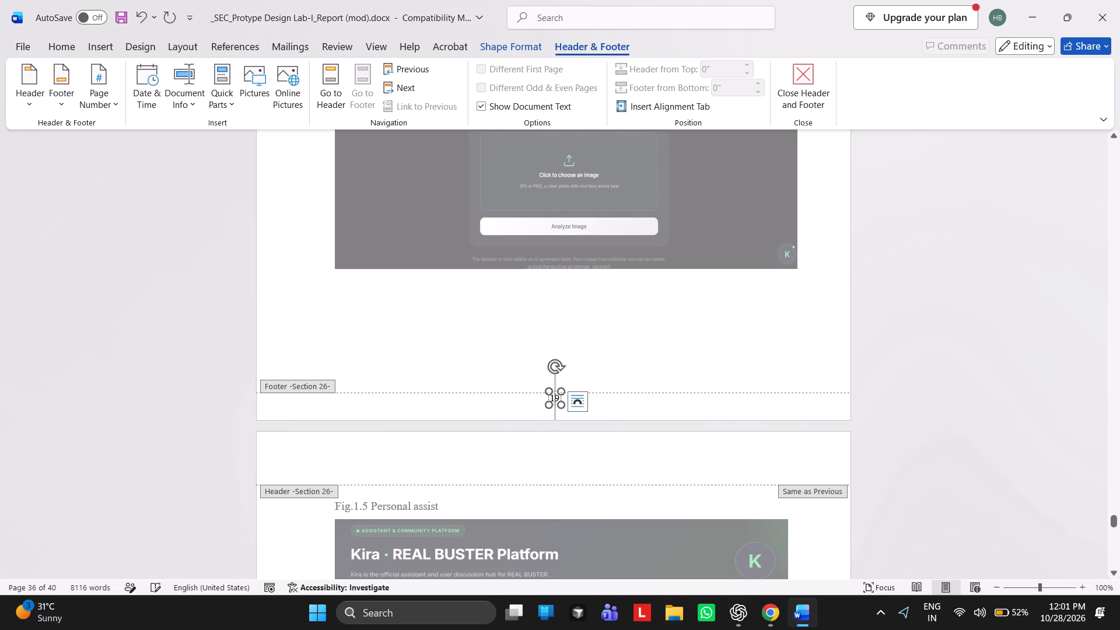
pyautogui.press('Right')
pyautogui.press('BackSpace')
pyautogui.press('BackSpace')
pyautogui.write('28')
# Change the footer page number on the Appendix II key performance indicators page to 29.
pyautogui.scroll(-1, 604, 439)
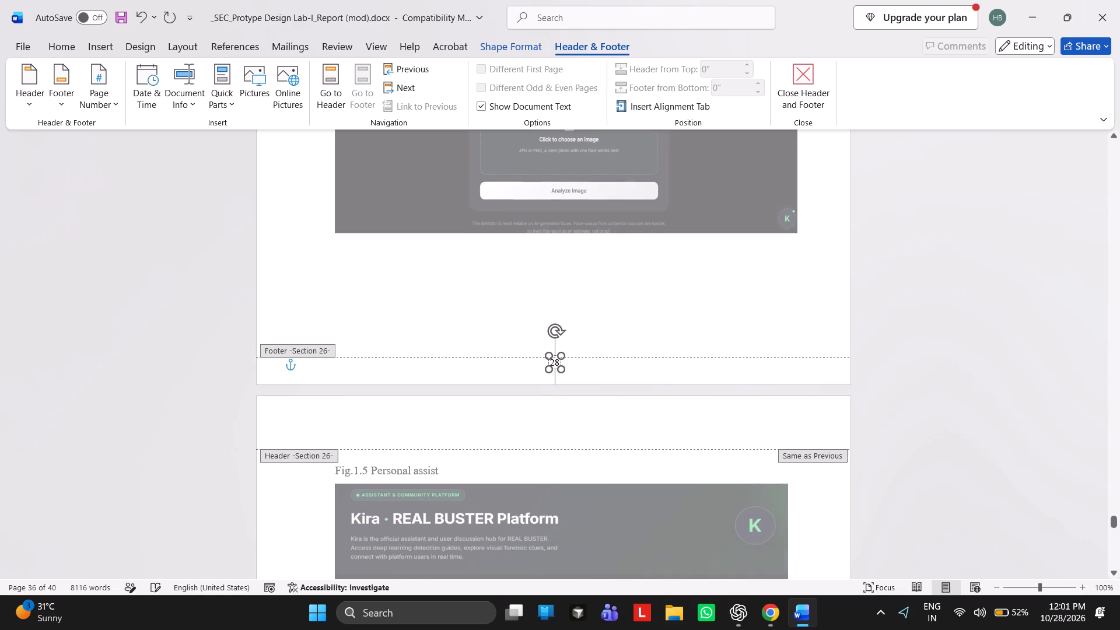
pyautogui.scroll(-2, 604, 439)
pyautogui.hscroll(1, 604, 439)
pyautogui.scroll(1, 604, 439)
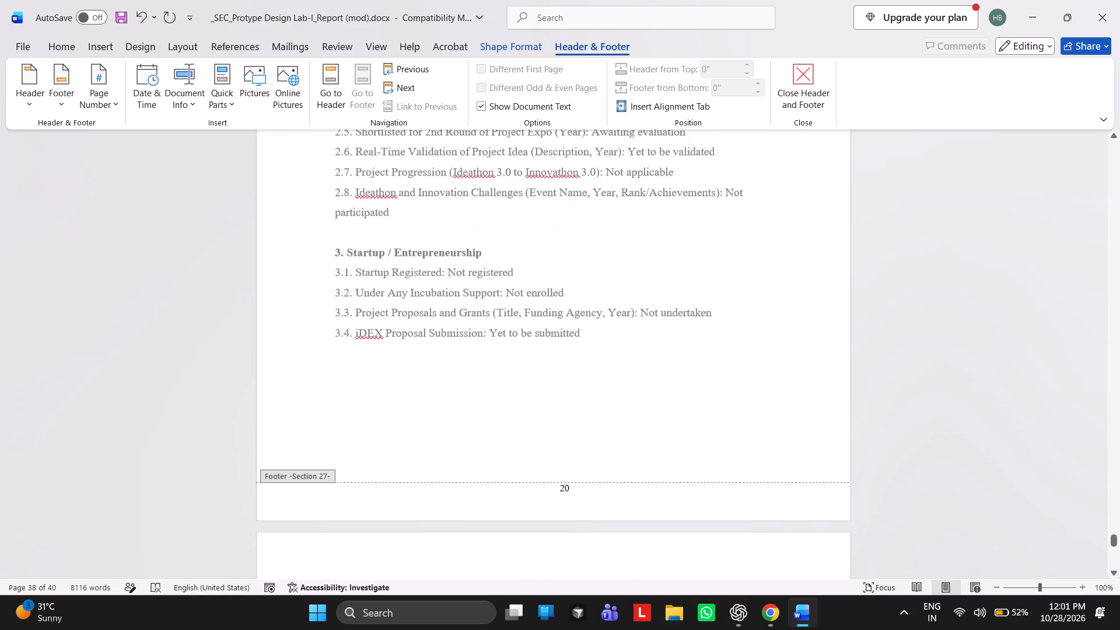
pyautogui.hscroll(1, 604, 439)
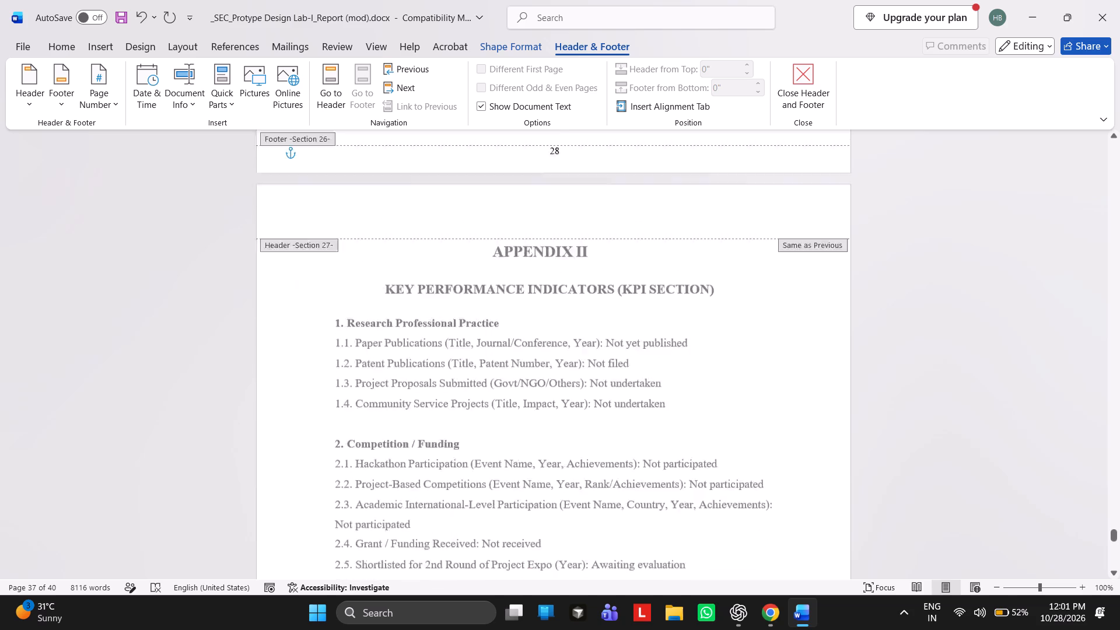
pyautogui.hscroll(1, 604, 439)
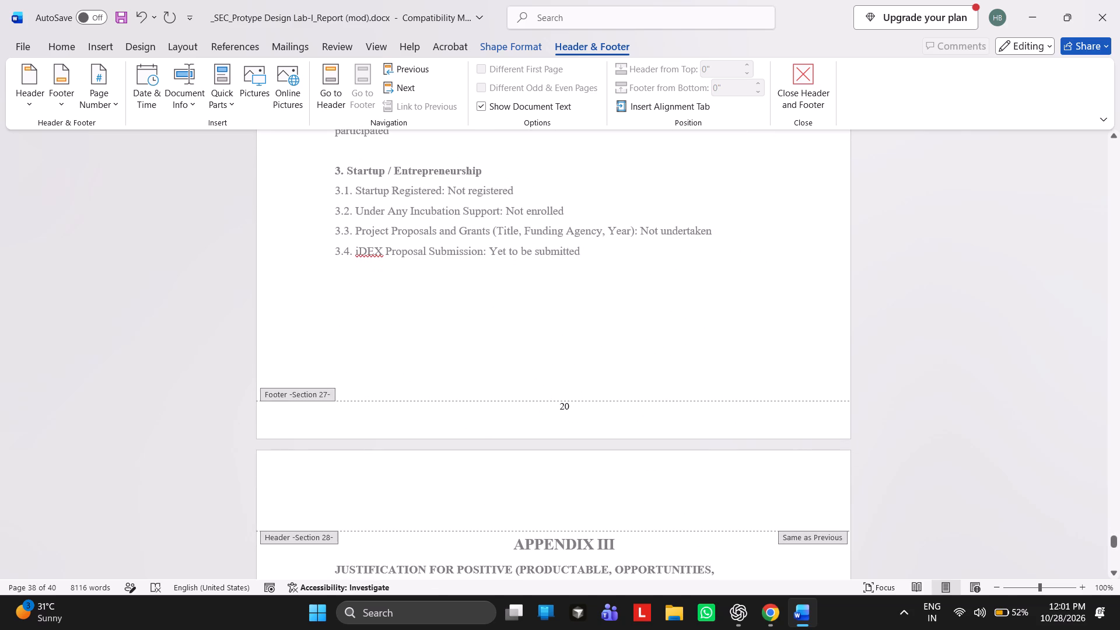
pyautogui.click(572, 408)
pyautogui.click(568, 405)
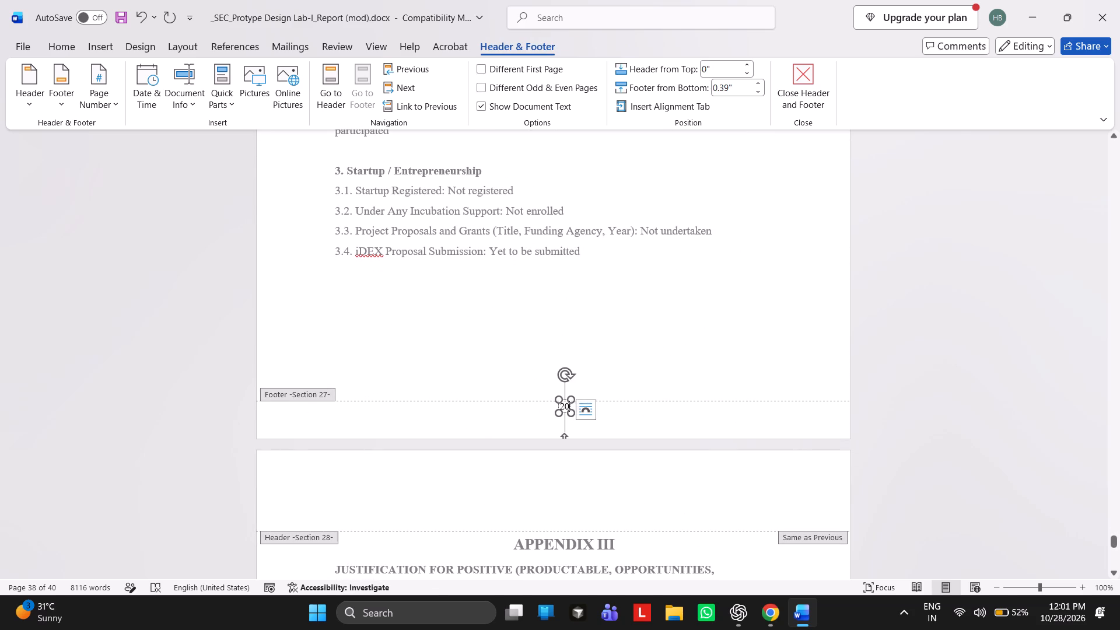
pyautogui.press('BackSpace')
pyautogui.press('9')
# Change the footer page number on the Appendix III justification page to 30 and leave footer editing.
pyautogui.scroll(-1, 675, 481)
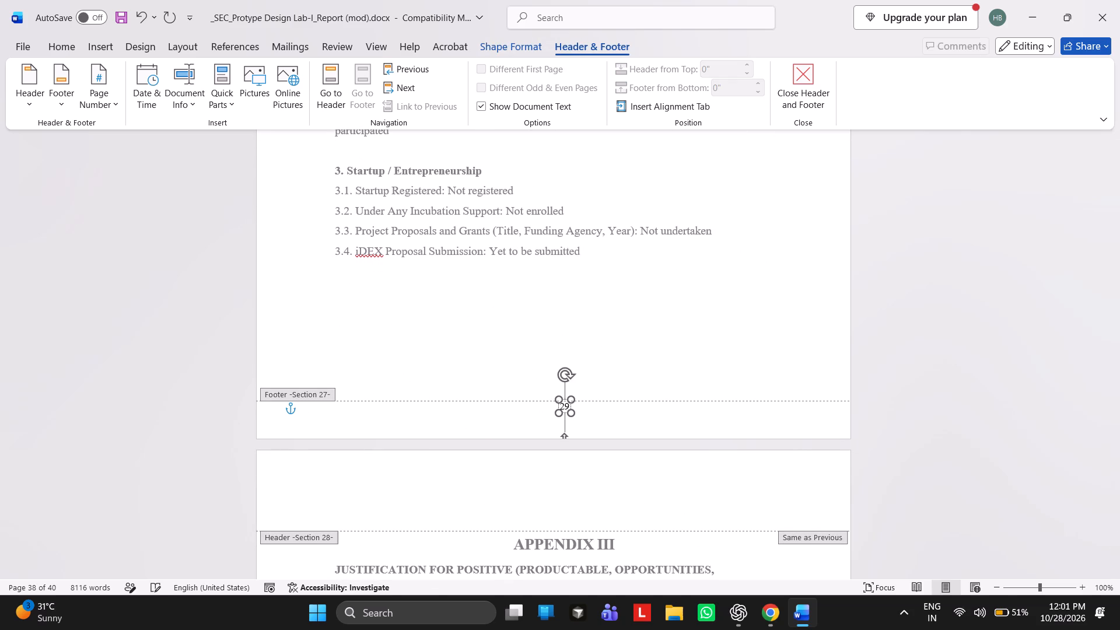
pyautogui.scroll(-4, 675, 481)
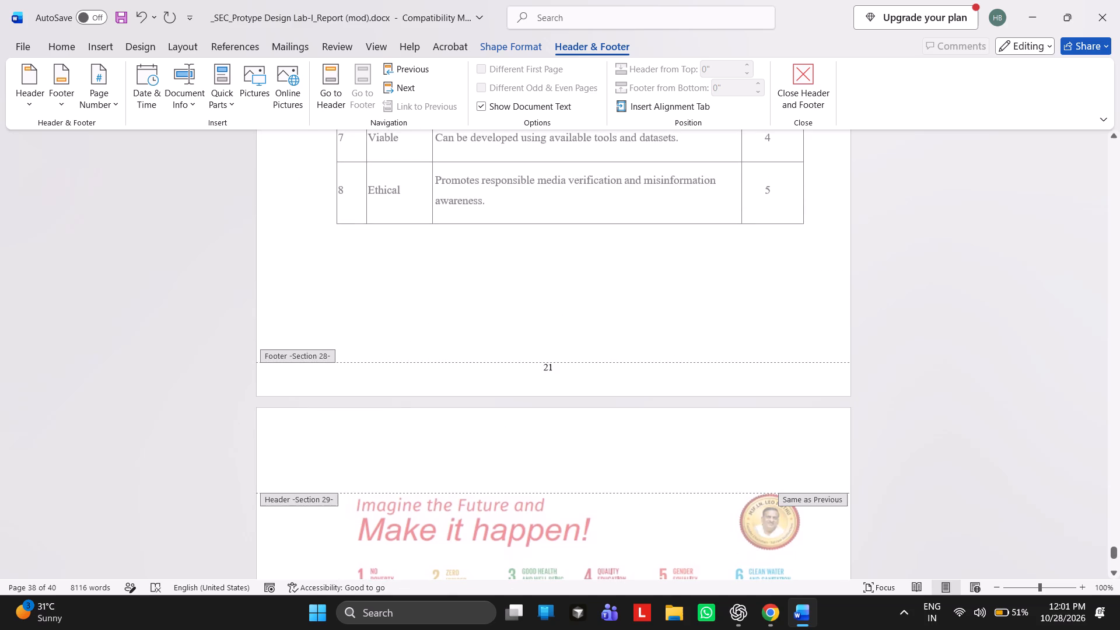
pyautogui.click(553, 370)
pyautogui.press('BackSpace')
pyautogui.press('BackSpace')
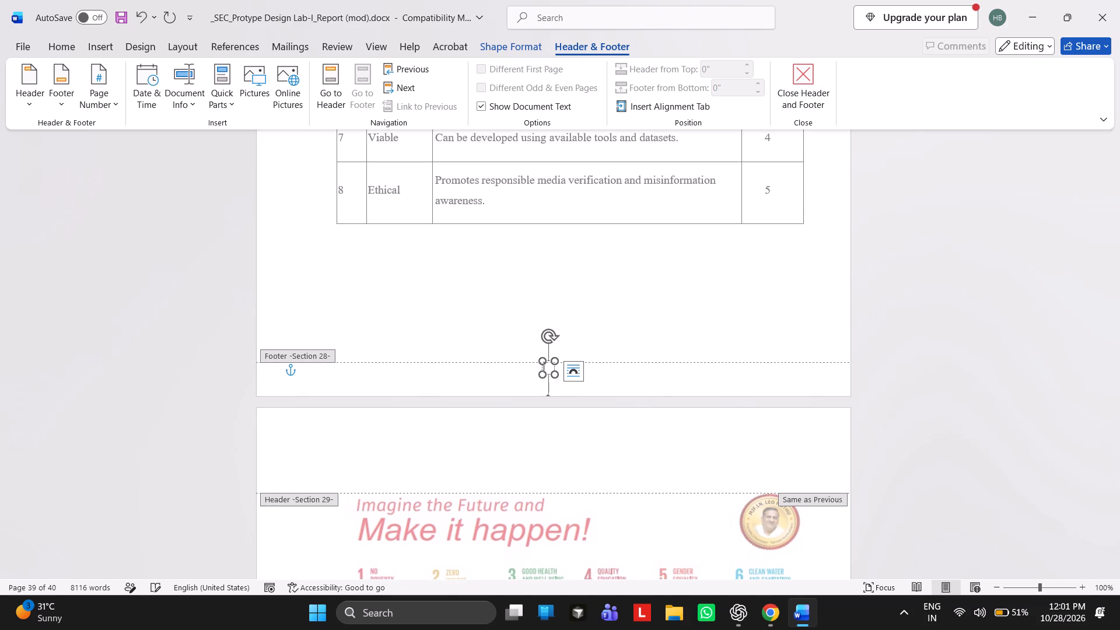
pyautogui.write('30')
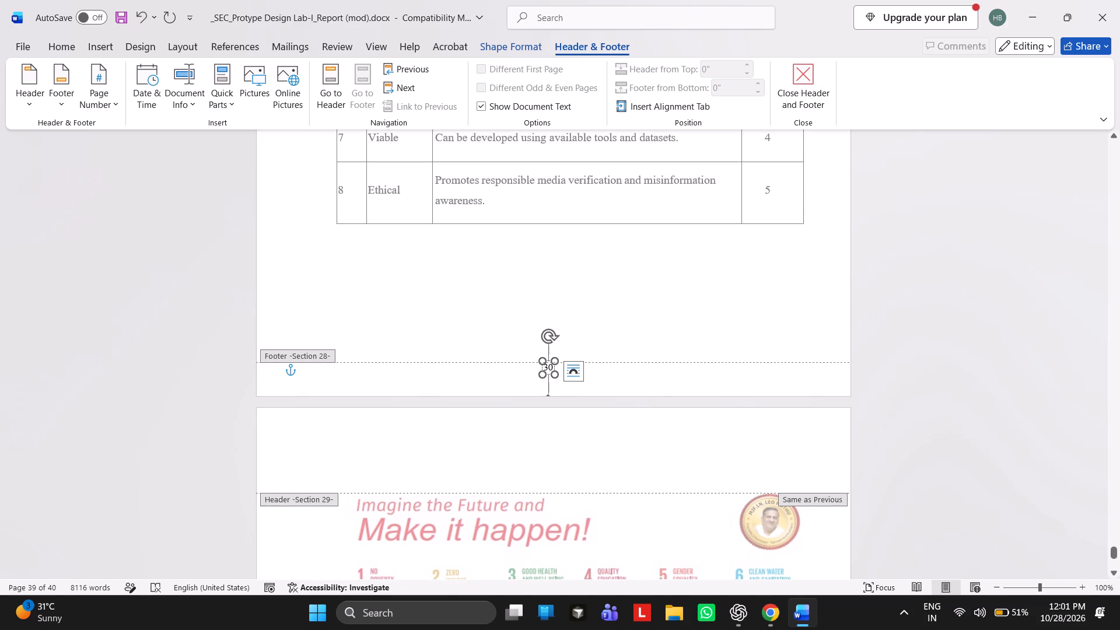
pyautogui.click(961, 443)
pyautogui.scroll(5, 870, 378)
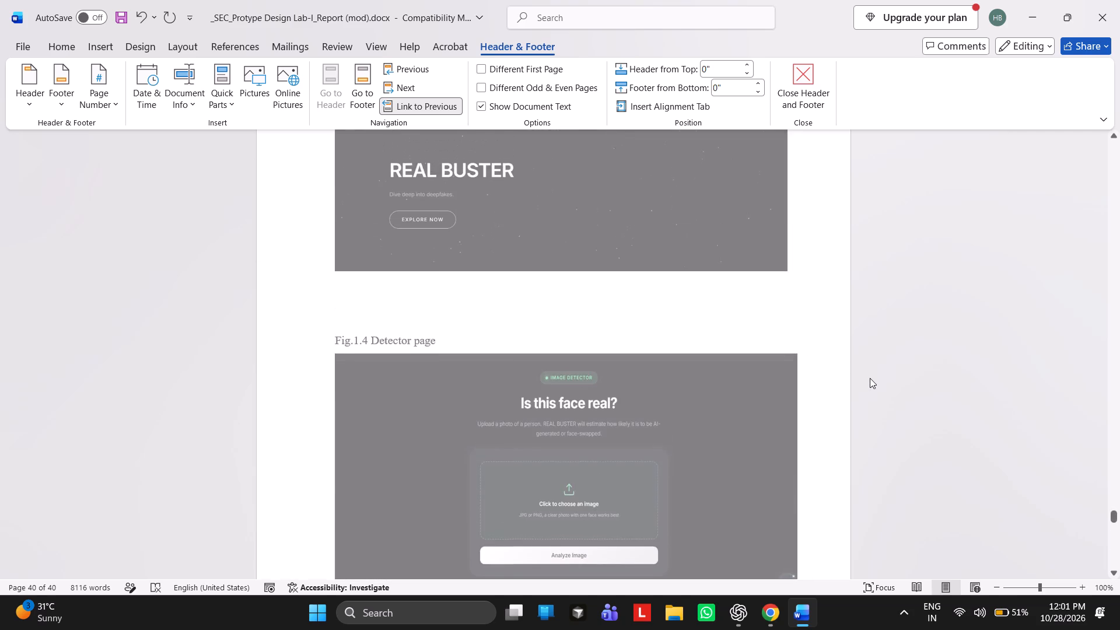
pyautogui.scroll(5, 870, 378)
pyautogui.doubleClick(794, 365)
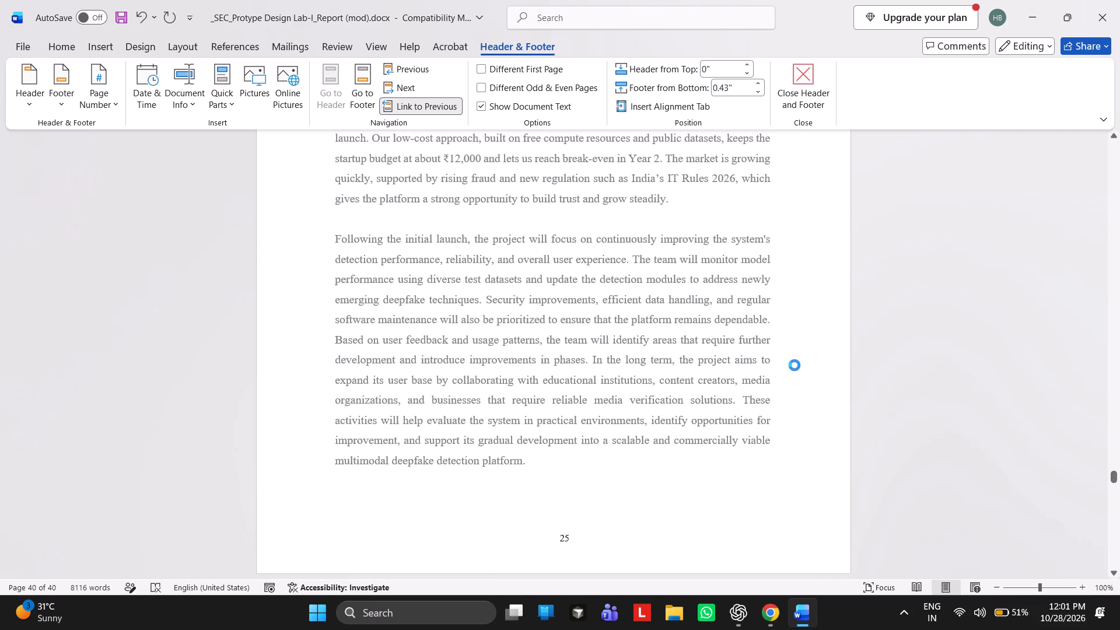
# Examine the page numbers listed in the table of contents, List of Tables and List of Figures.
pyautogui.scroll(11, 824, 341)
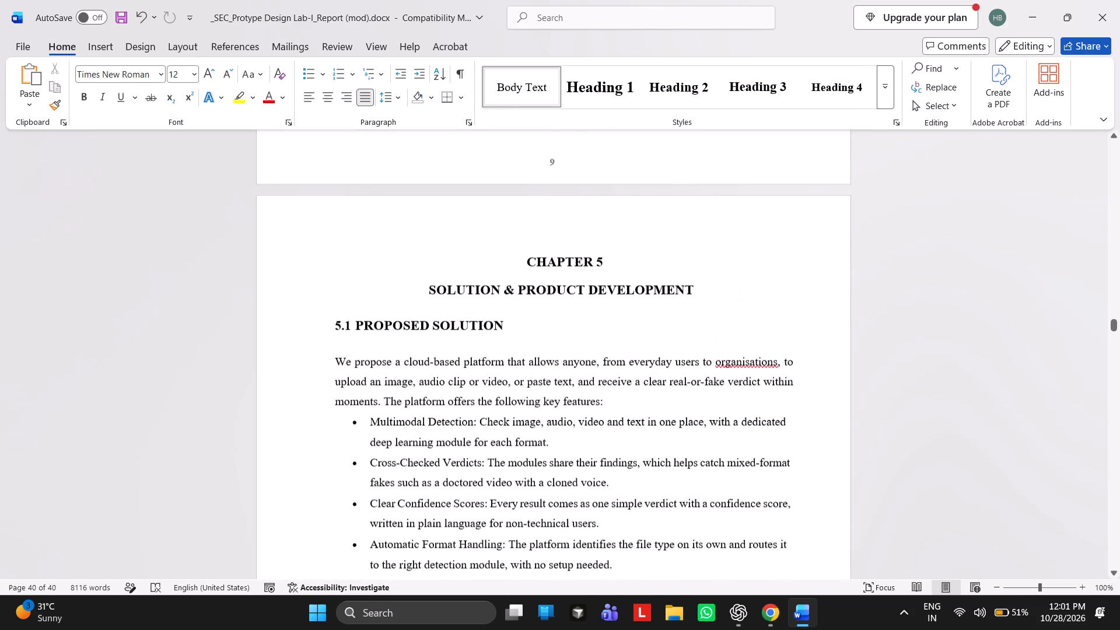
pyautogui.scroll(11, 824, 341)
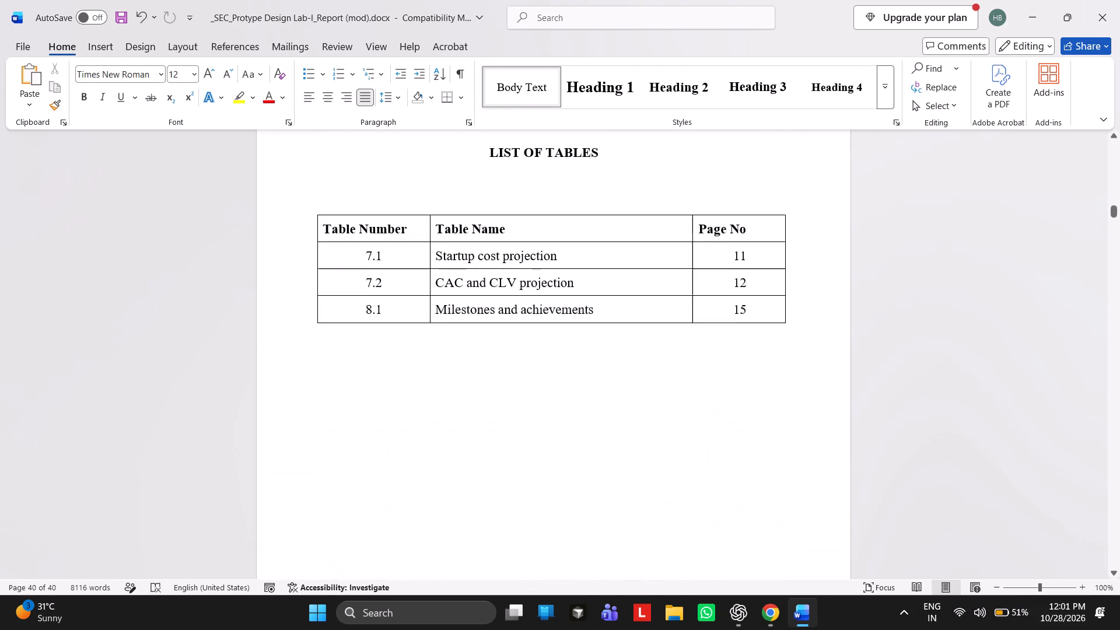
pyautogui.scroll(4, 824, 341)
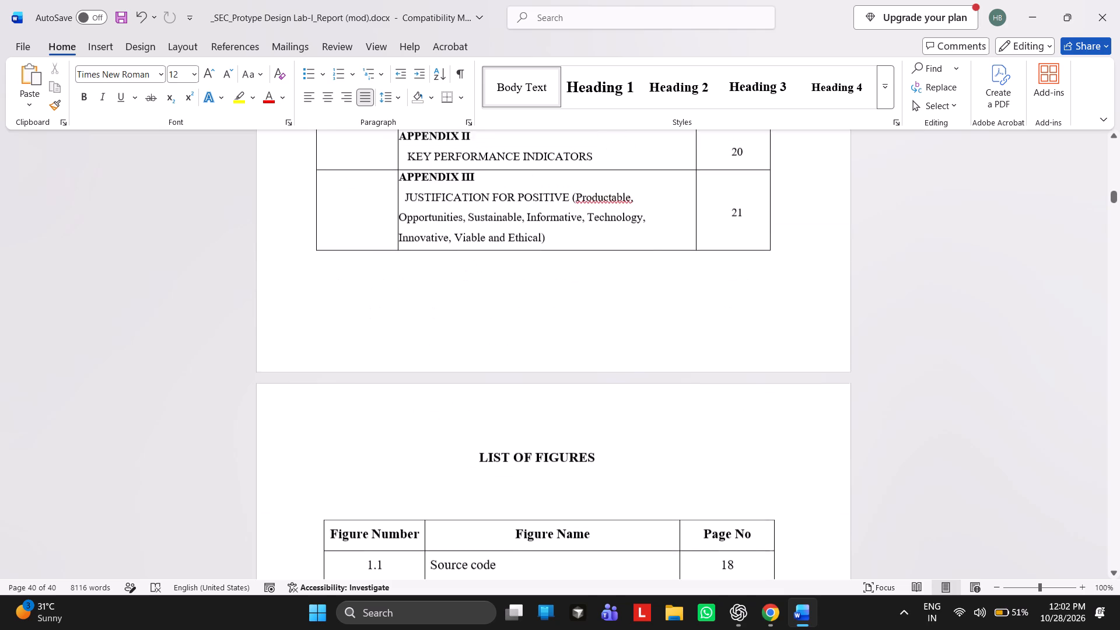
pyautogui.scroll(2, 824, 341)
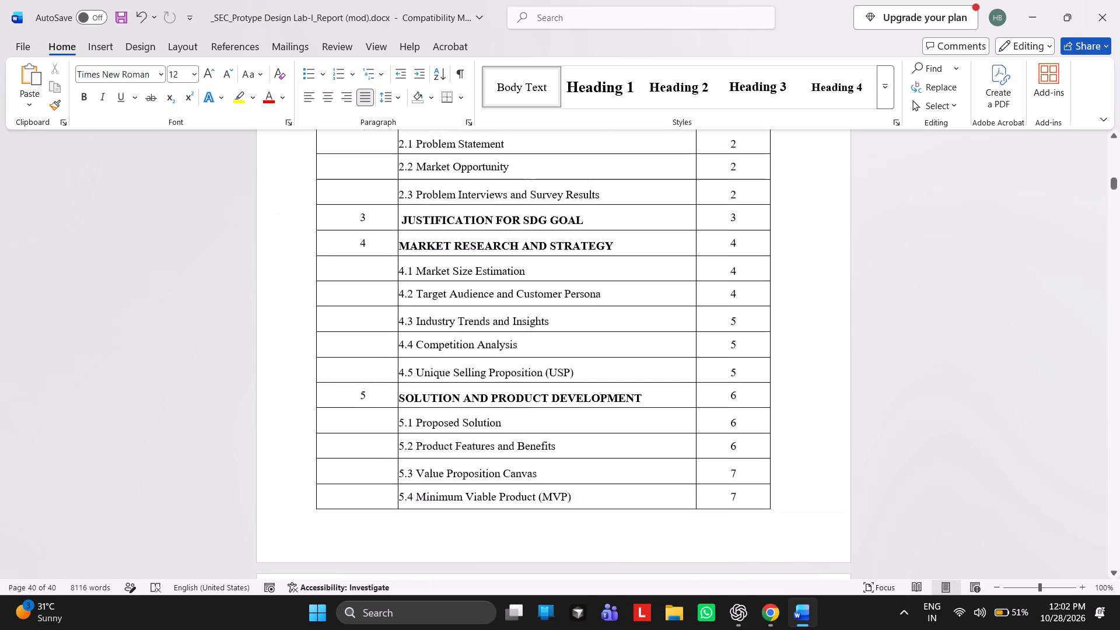
pyautogui.scroll(1, 824, 341)
pyautogui.scroll(-2, 824, 341)
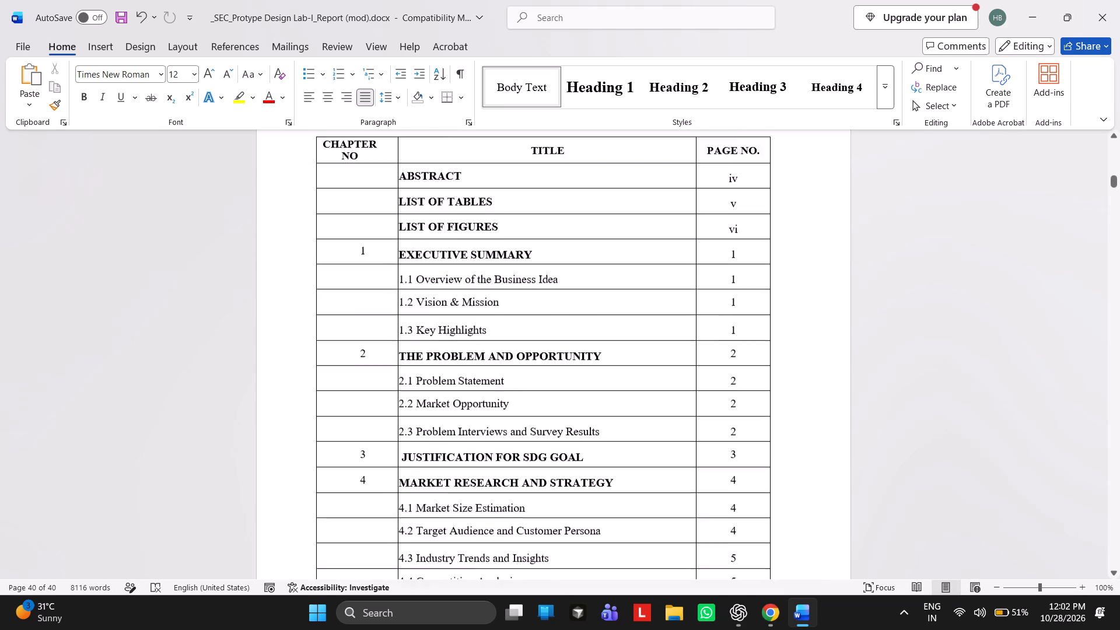
# Examine the footer page numbers from Chapter 1 through the market research chapter and appendices to the report's end.
pyautogui.scroll(-5, 824, 341)
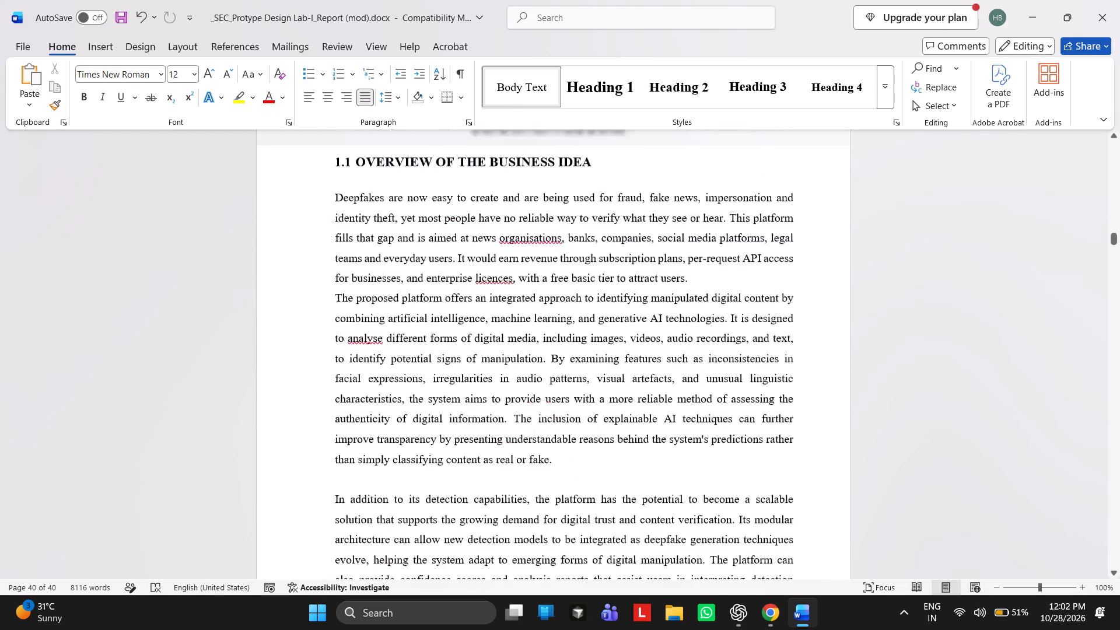
pyautogui.scroll(1, 824, 341)
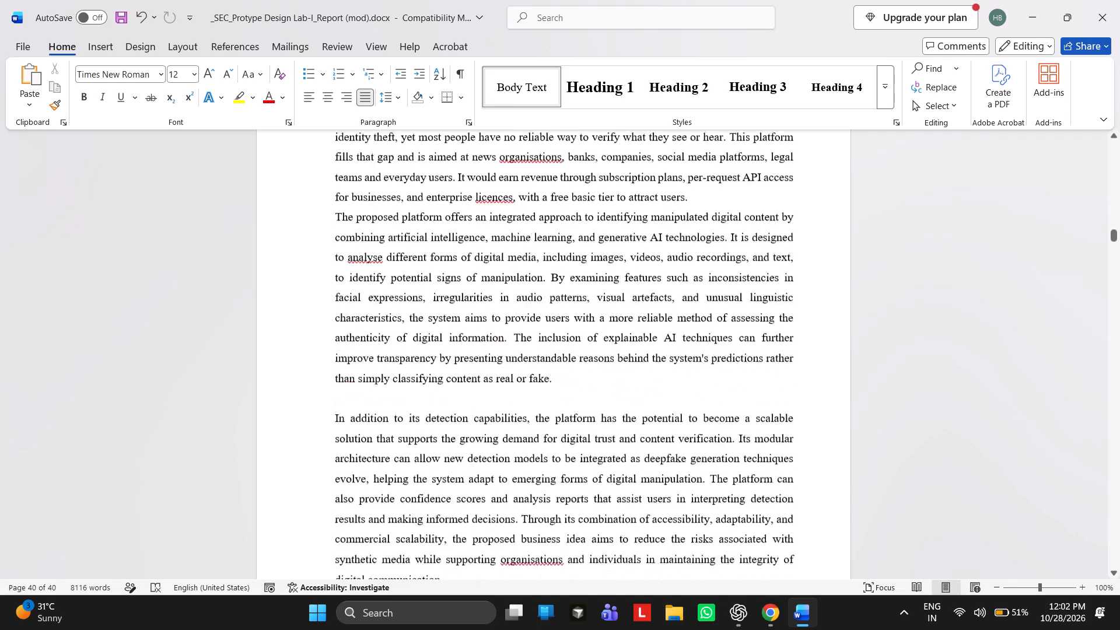
pyautogui.scroll(1, 824, 341)
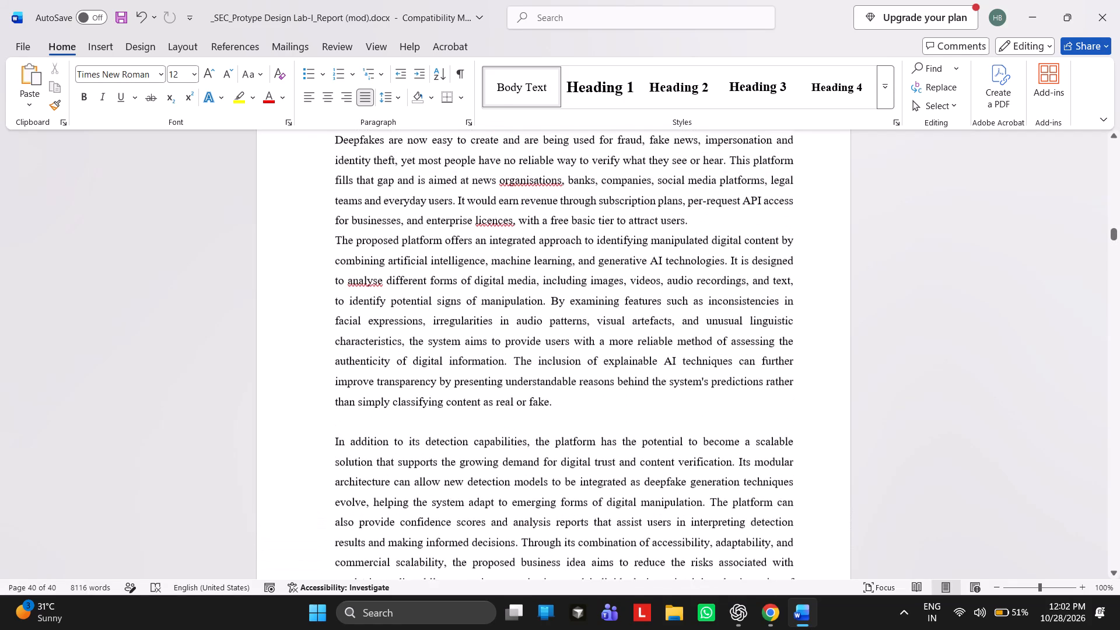
pyautogui.scroll(1, 824, 341)
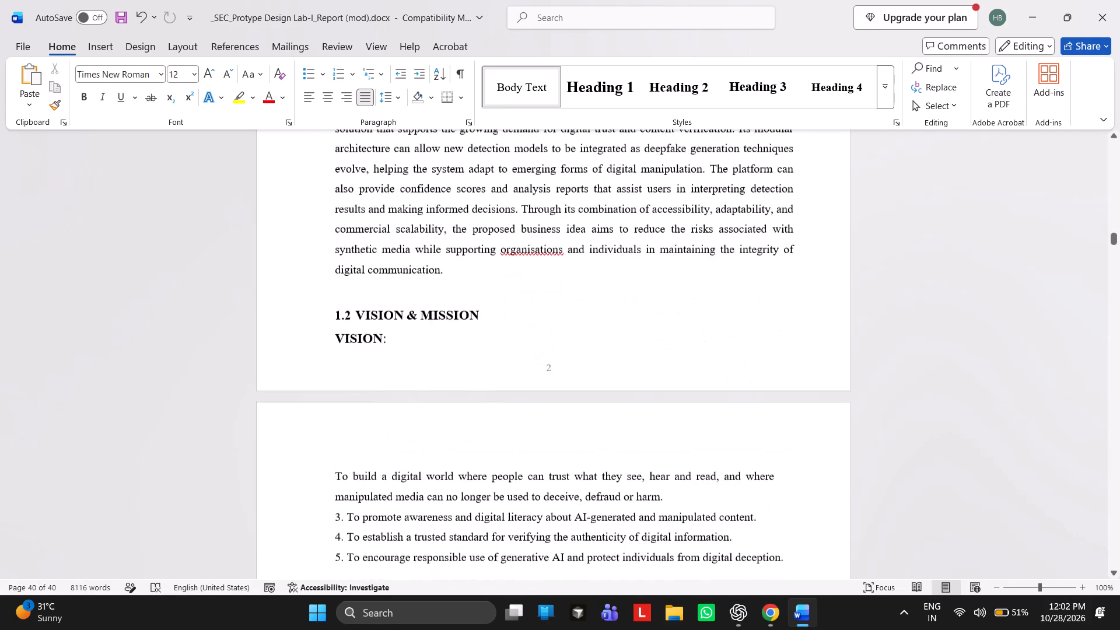
pyautogui.scroll(-4, 824, 341)
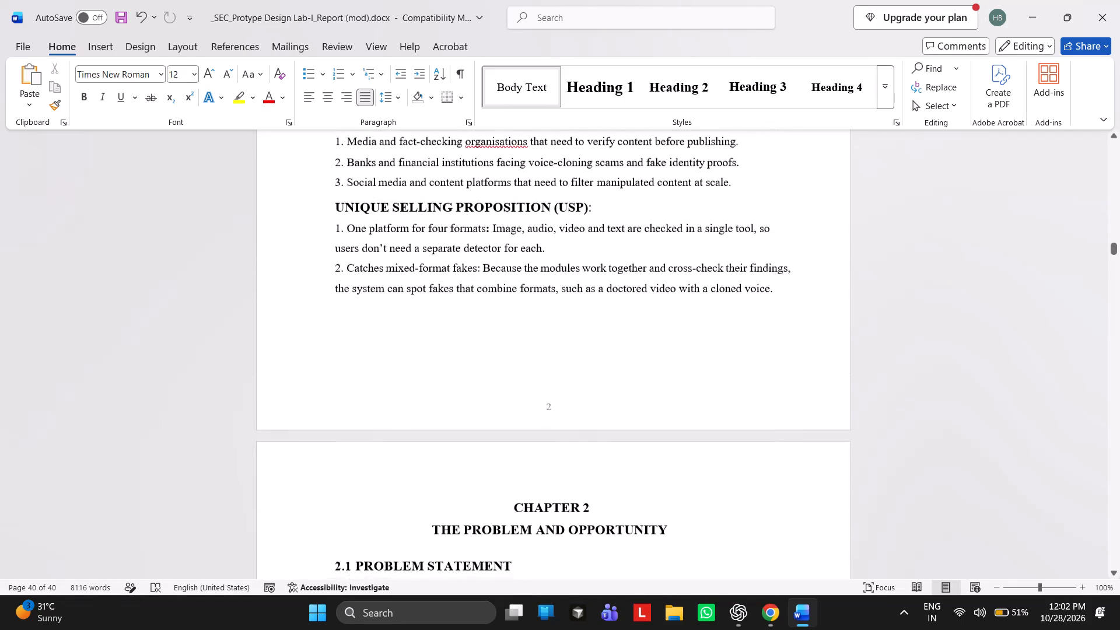
pyautogui.scroll(-5, 824, 341)
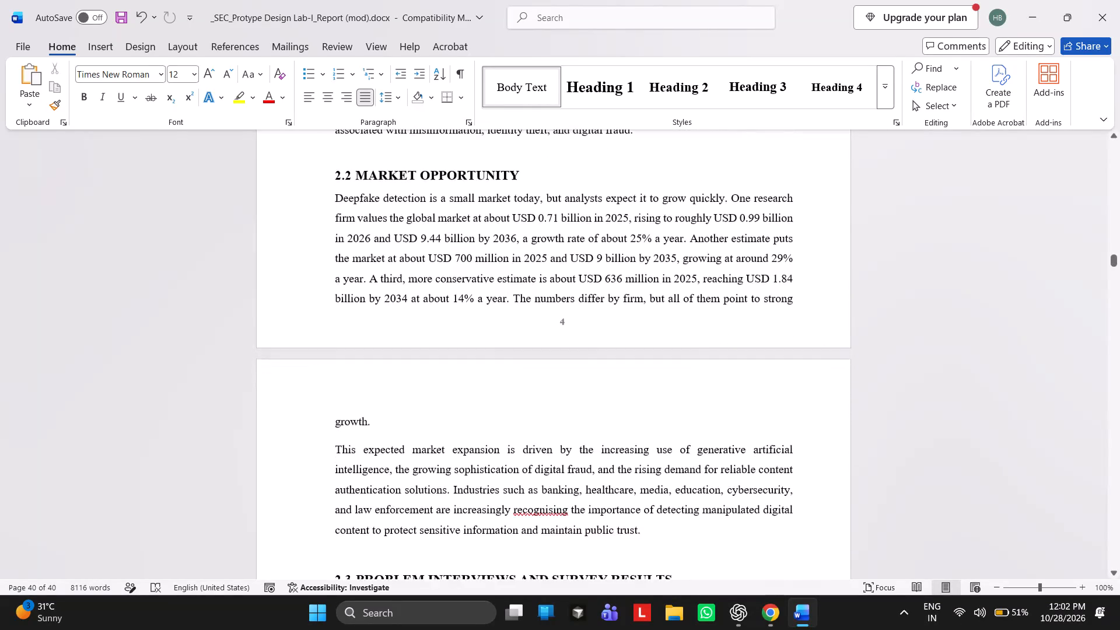
pyautogui.scroll(-3, 824, 341)
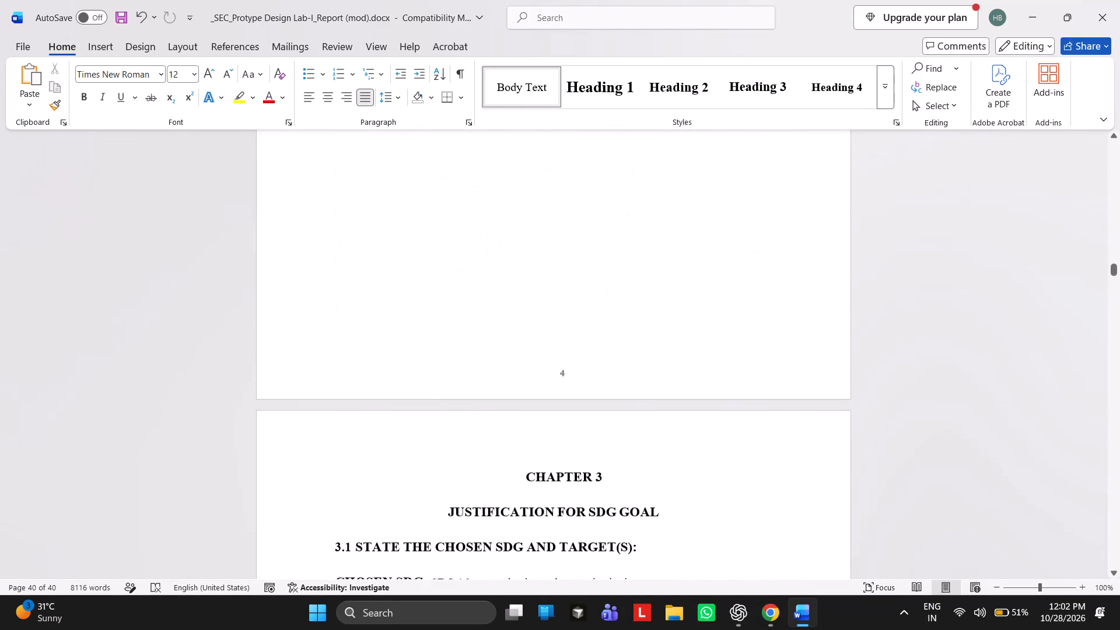
pyautogui.scroll(-6, 824, 341)
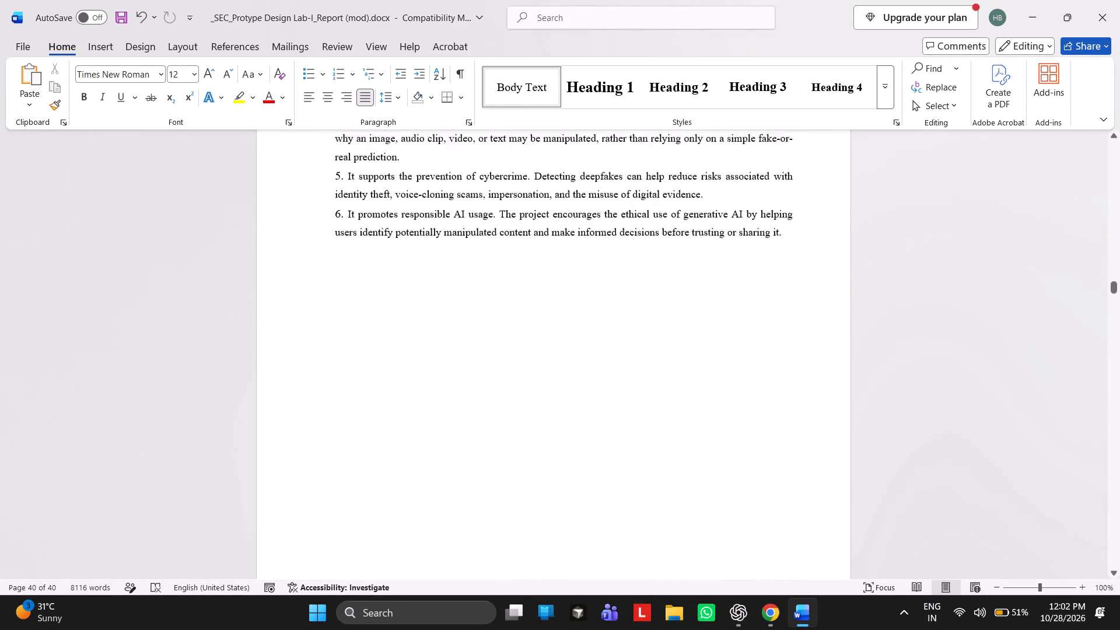
pyautogui.scroll(-4, 824, 341)
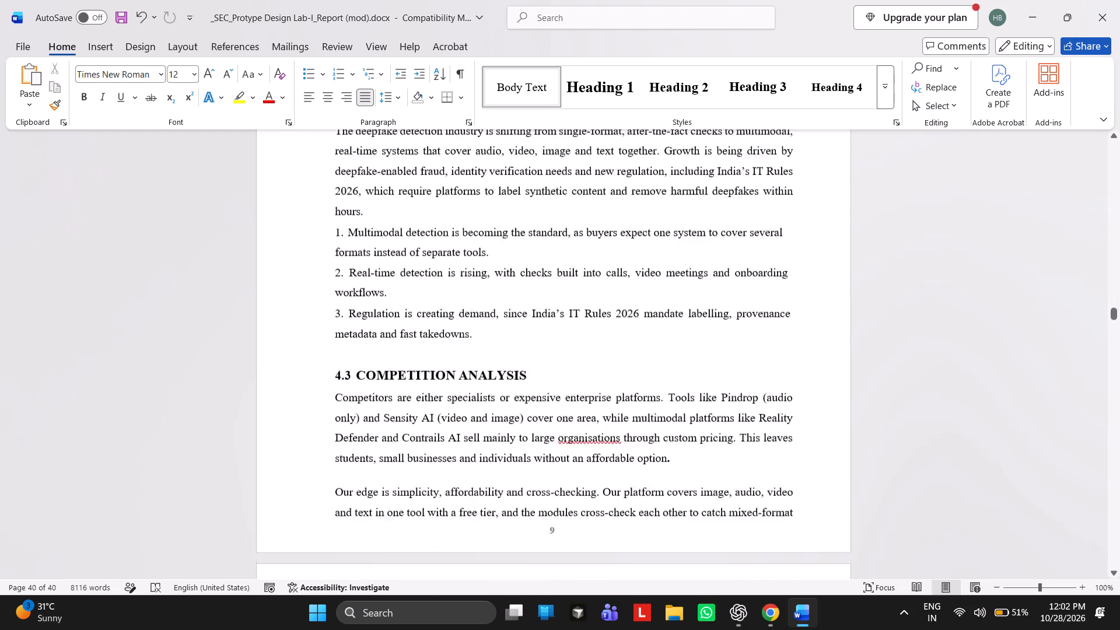
pyautogui.scroll(-17, 824, 341)
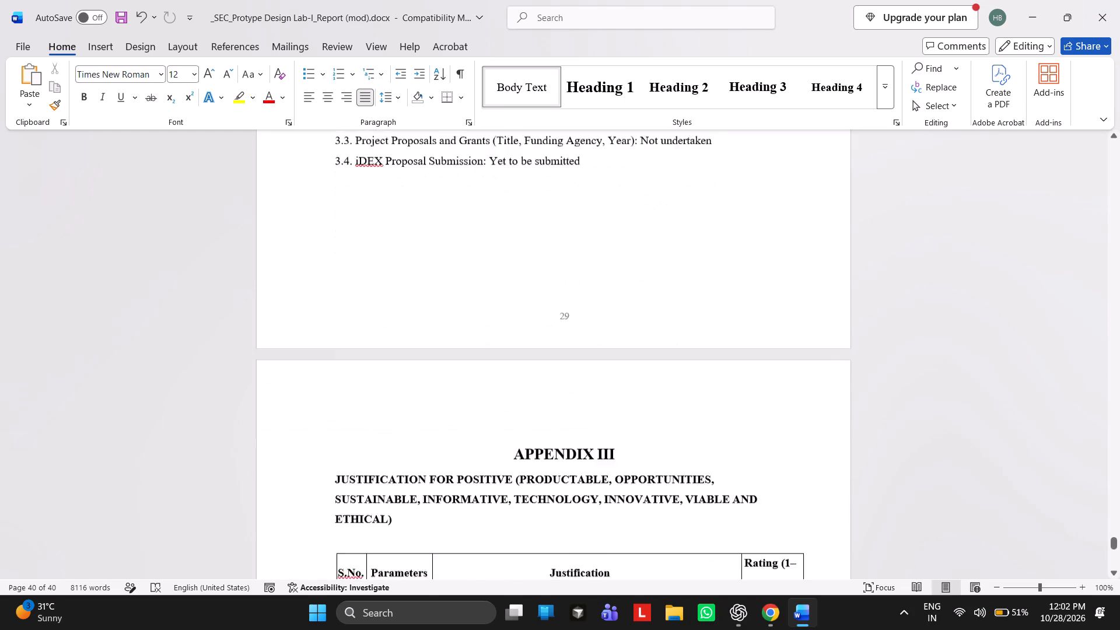
pyautogui.scroll(-2, 824, 341)
pyautogui.hscroll(1, 824, 341)
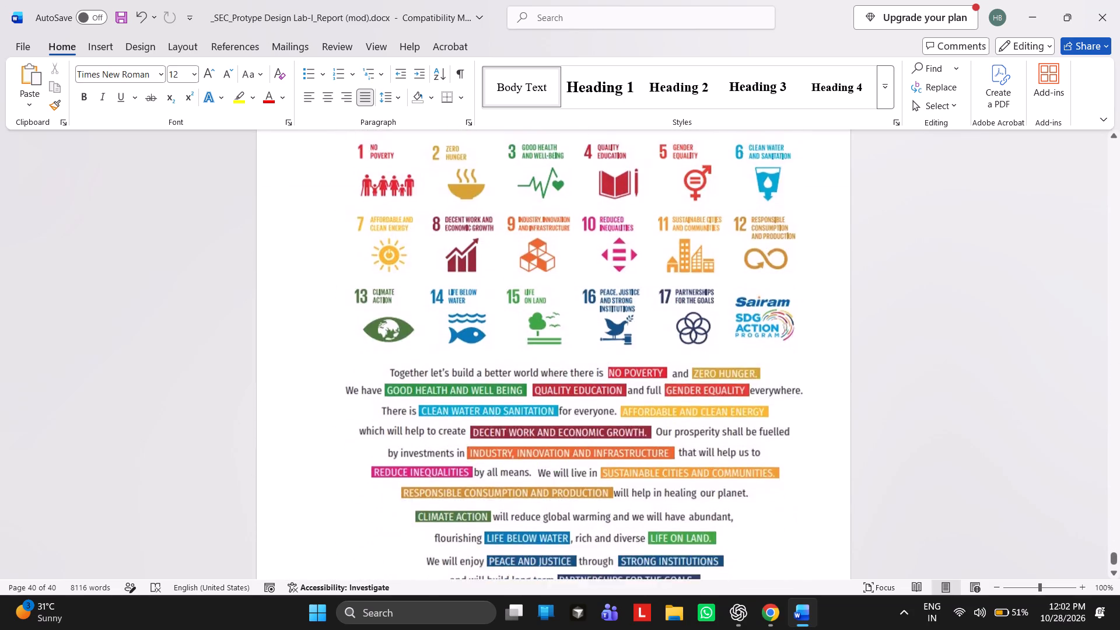
pyautogui.hscroll(1, 824, 341)
# Examine the footer page numbers backwards from the appendices through the references to the post-launch plans page.
pyautogui.scroll(4, 824, 341)
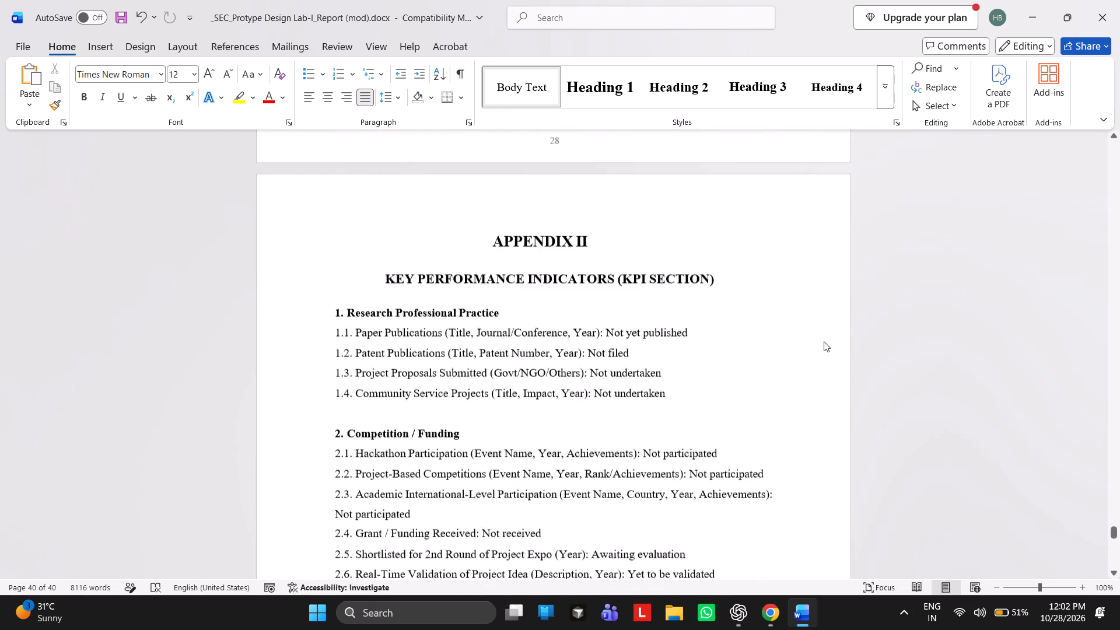
pyautogui.scroll(3, 824, 341)
pyautogui.hscroll(1, 824, 341)
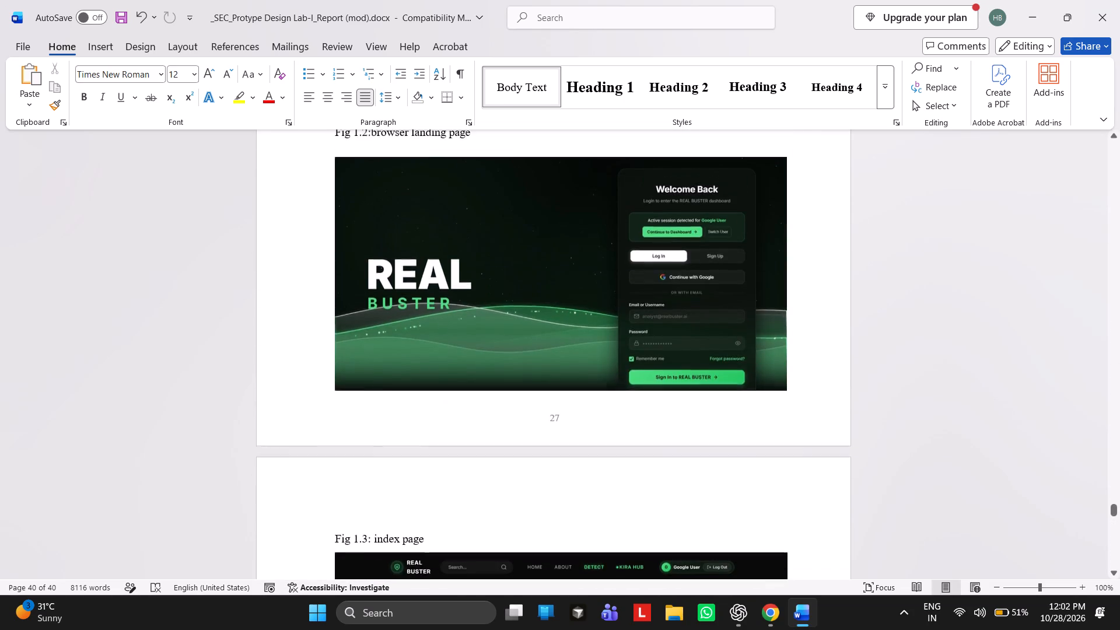
pyautogui.hscroll(1, 824, 341)
pyautogui.scroll(1, 824, 341)
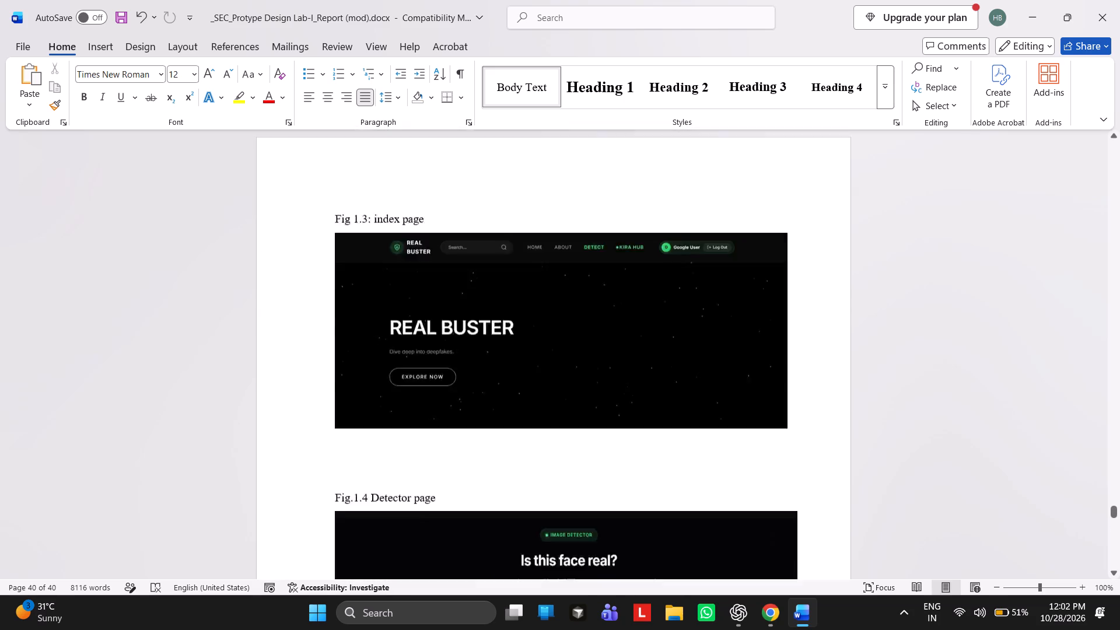
pyautogui.scroll(4, 824, 341)
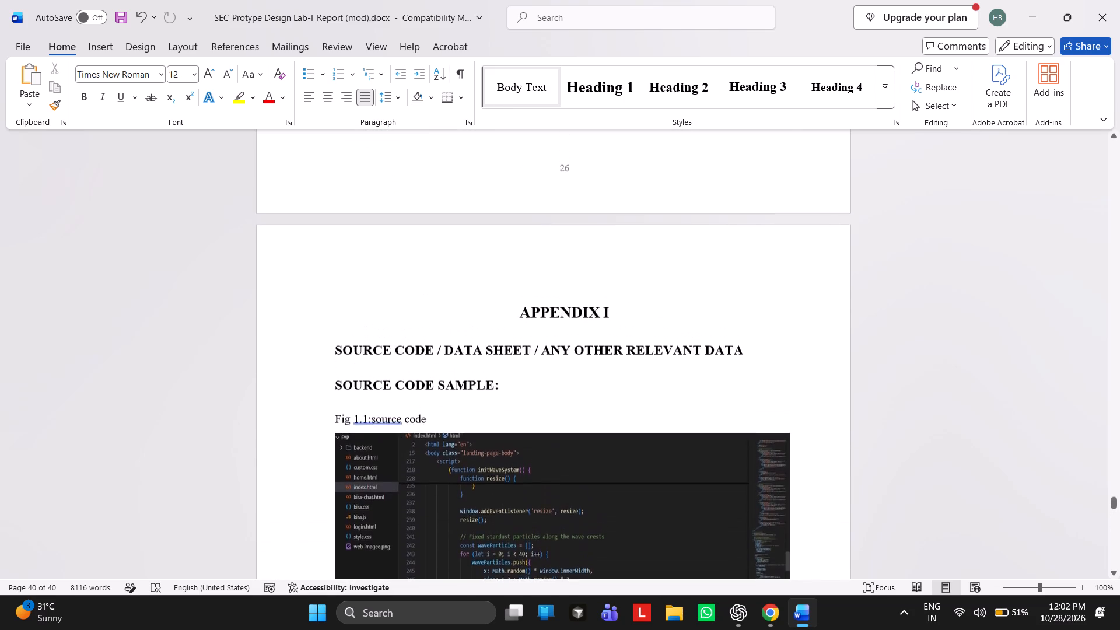
pyautogui.scroll(3, 824, 341)
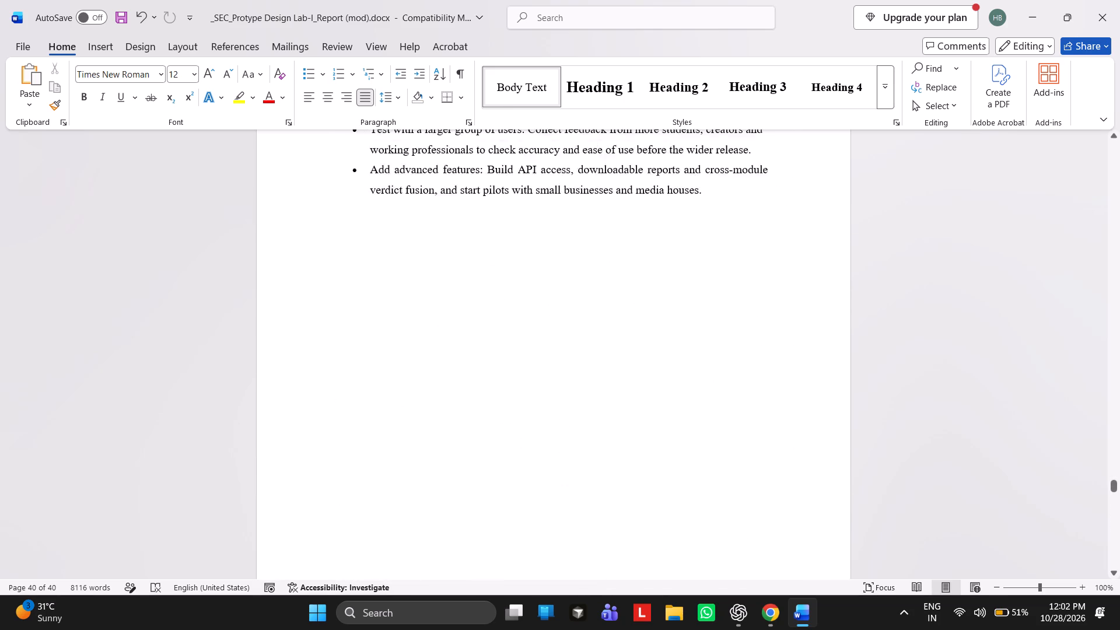
pyautogui.scroll(3, 824, 341)
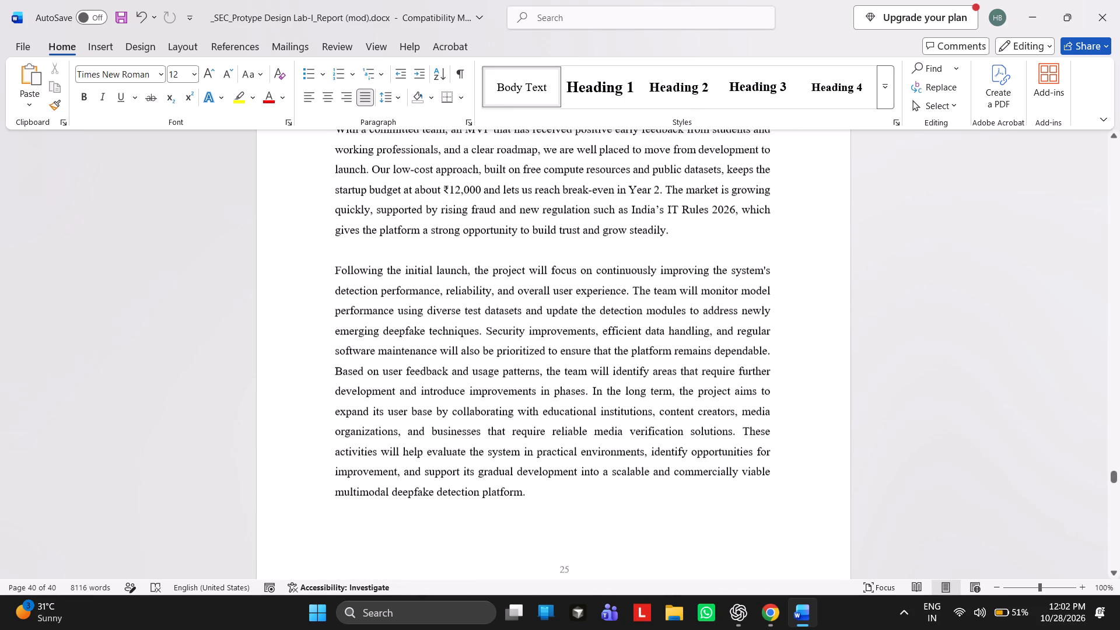
# Change the footer page number on the page ending with the post-launch improvement paragraph to 24 and leave footer editing.
pyautogui.scroll(-2, 824, 341)
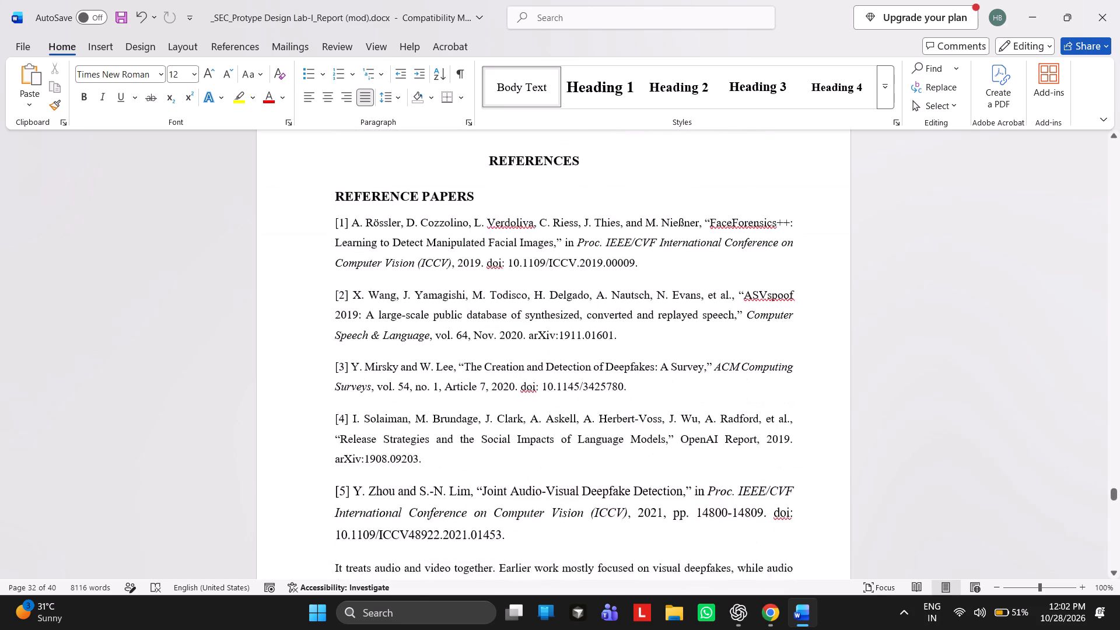
pyautogui.scroll(-2, 824, 341)
pyautogui.scroll(3, 824, 341)
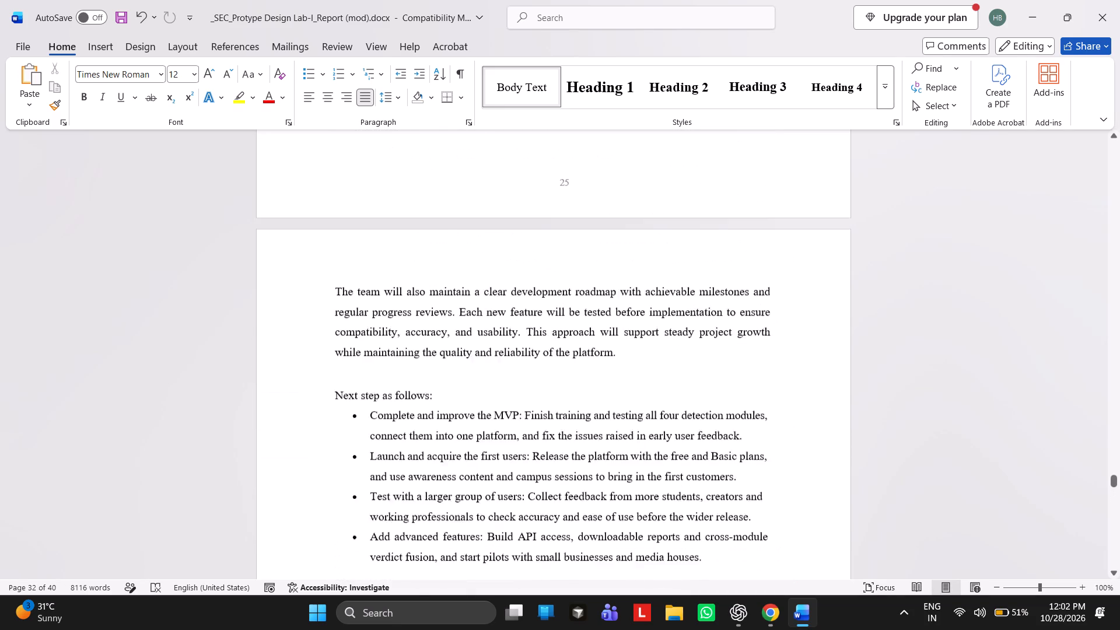
pyautogui.scroll(1, 824, 341)
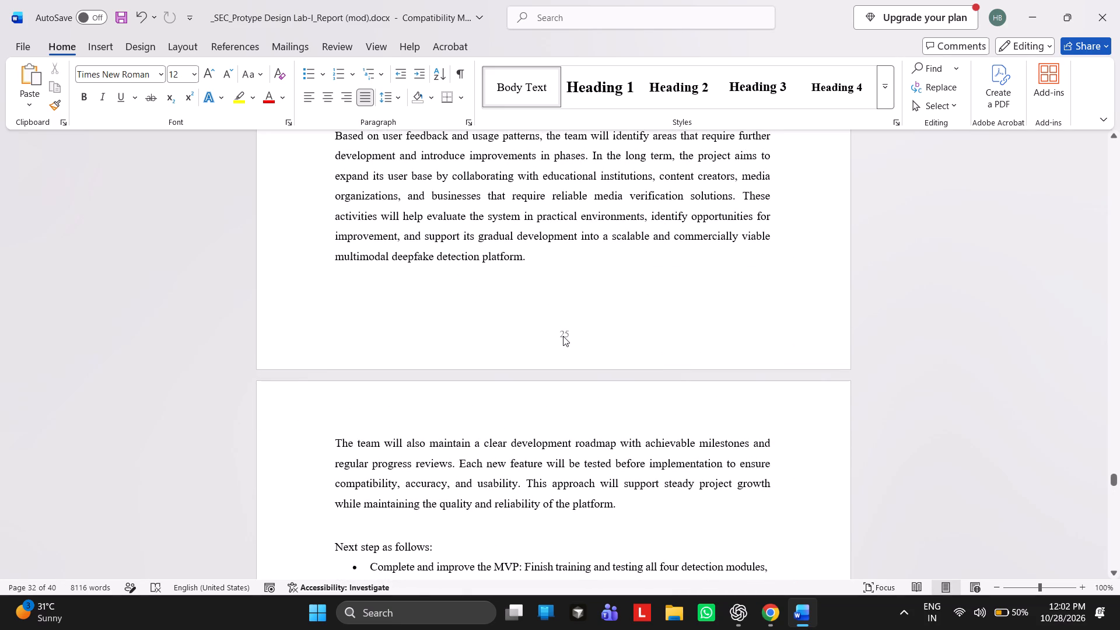
pyautogui.click(564, 334)
pyautogui.doubleClick(564, 334)
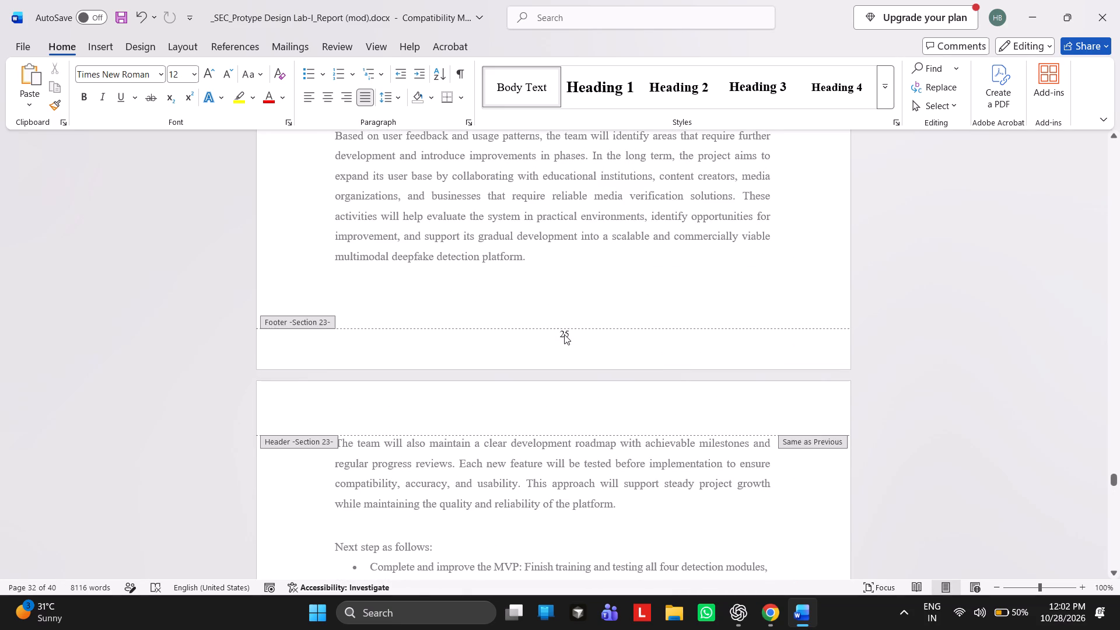
pyautogui.click(570, 334)
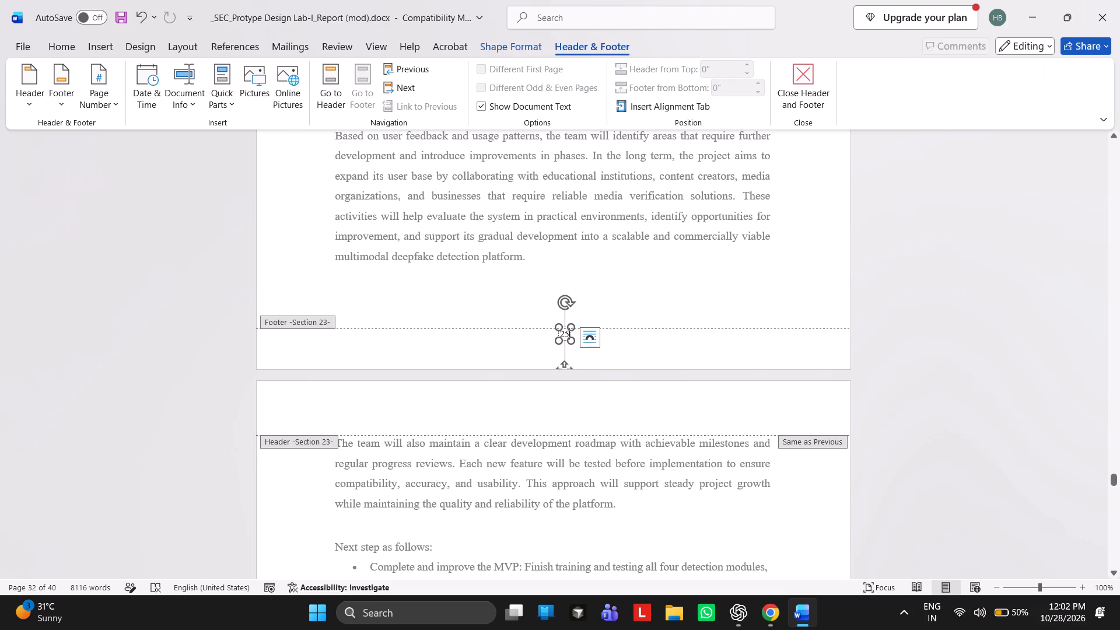
pyautogui.press('BackSpace')
pyautogui.press('4')
pyautogui.doubleClick(802, 302)
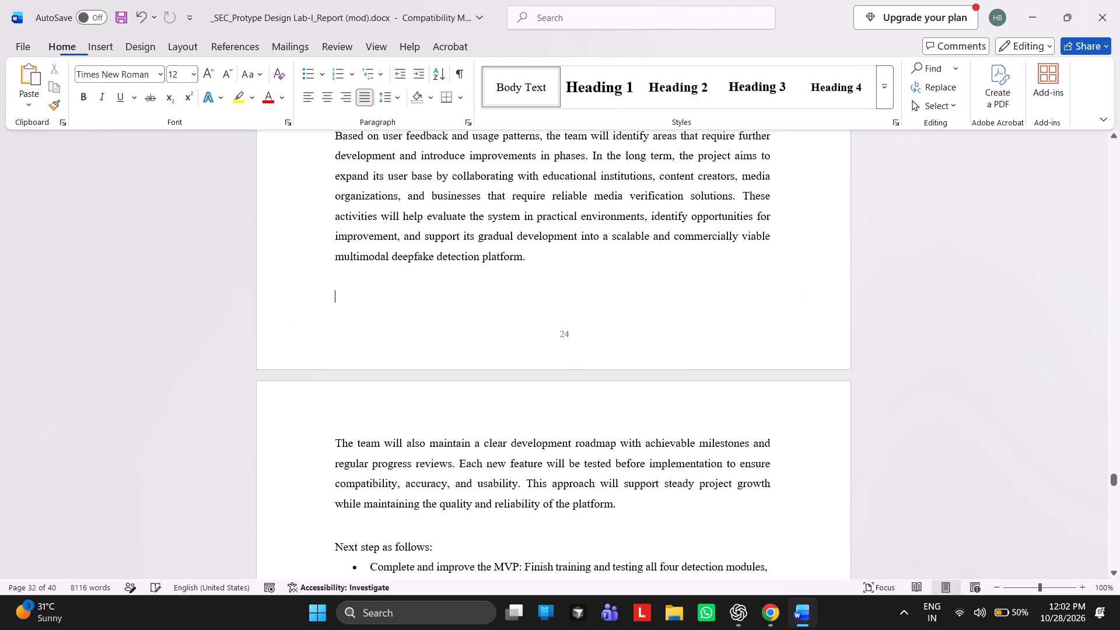
# Change the footer page number on the risk and mitigation page, ending with the data privacy paragraph, to 22.
pyautogui.scroll(5, 802, 302)
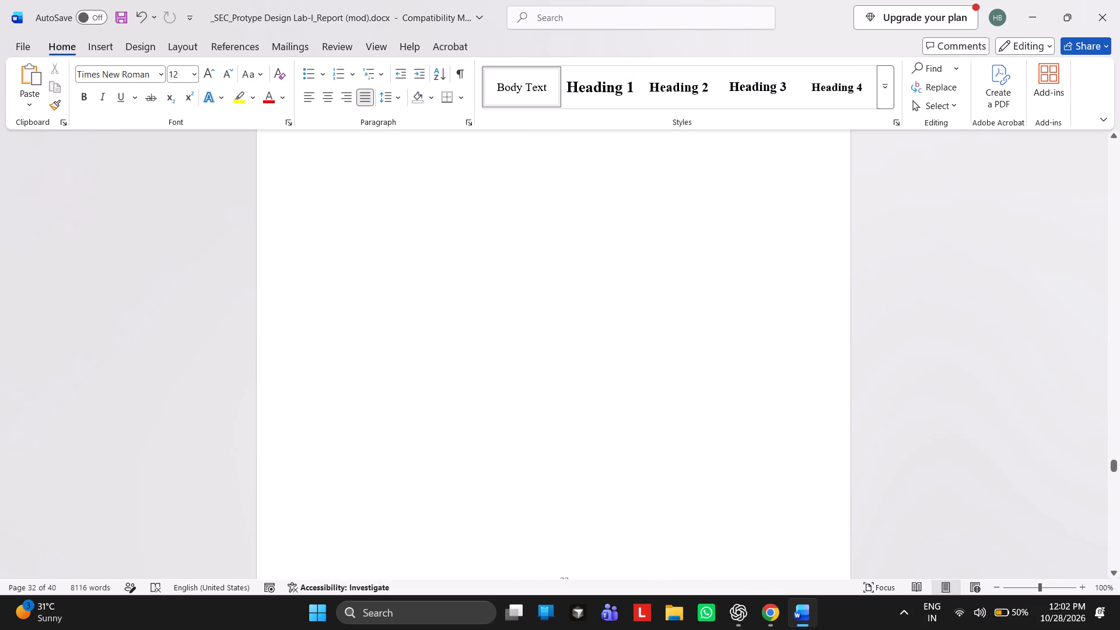
pyautogui.scroll(2, 802, 302)
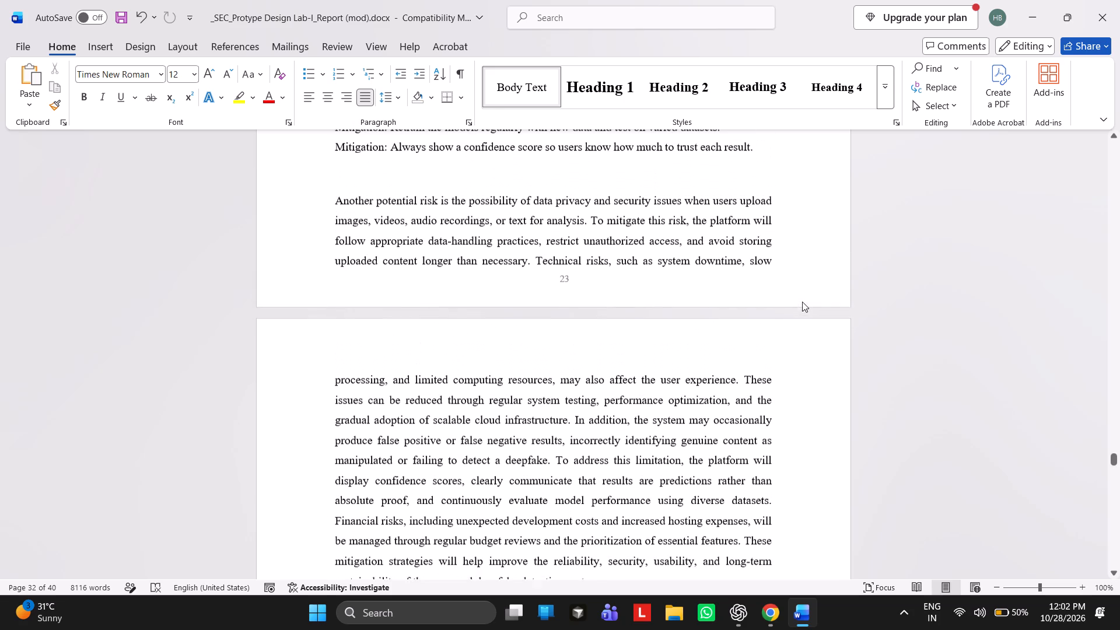
pyautogui.doubleClick(568, 280)
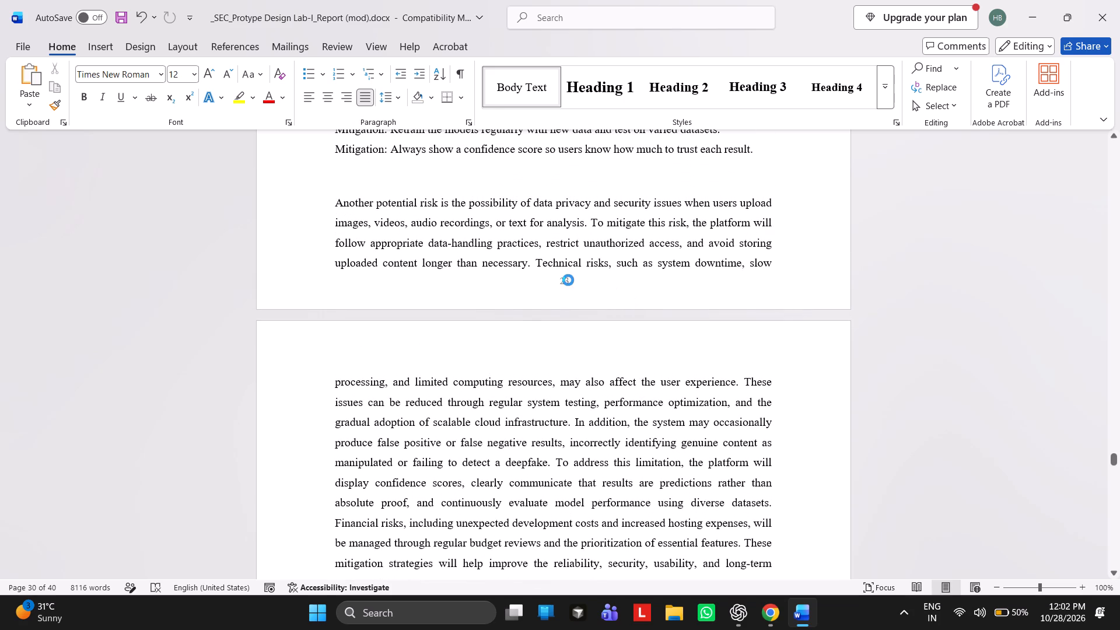
pyautogui.click(568, 280)
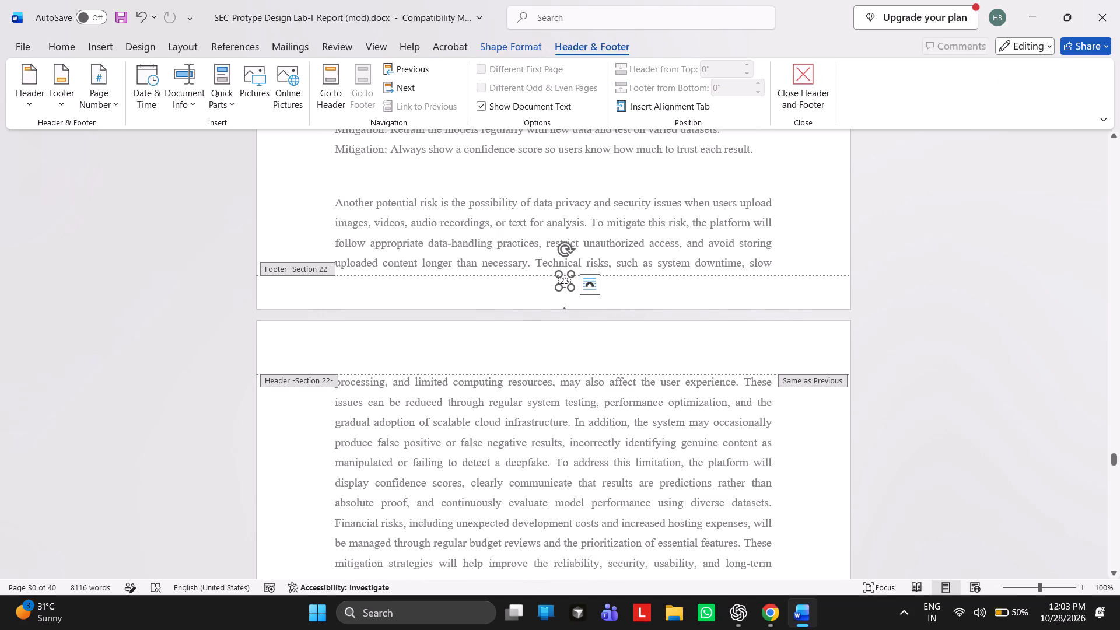
pyautogui.press('BackSpace')
pyautogui.press('2')
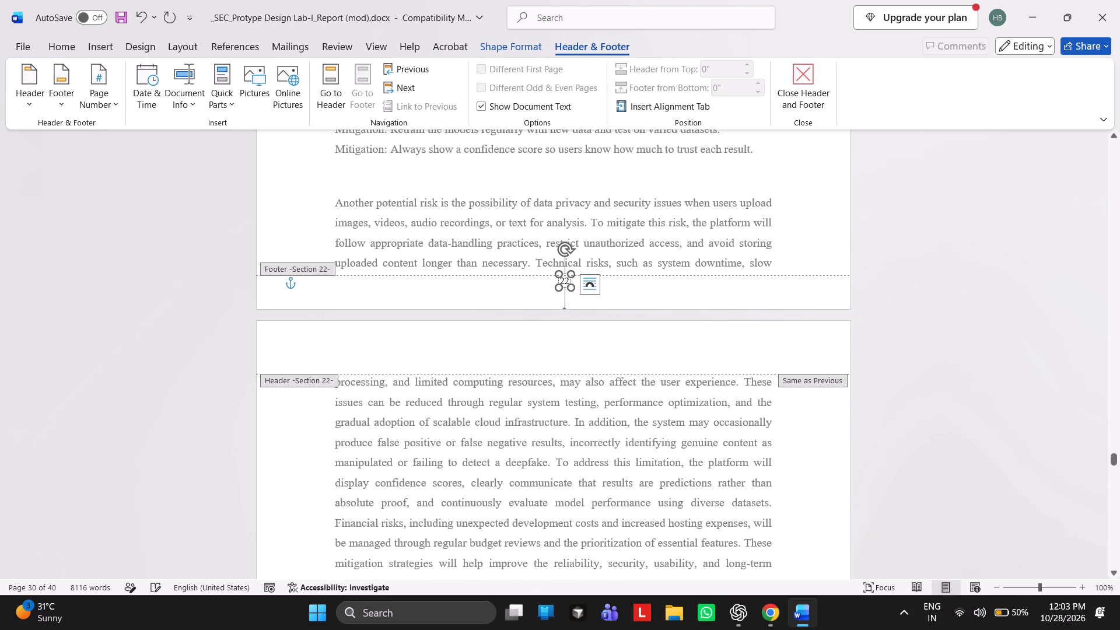
pyautogui.click(741, 342)
# Change the footer page number on the proposed funding page to 19 and leave footer editing.
pyautogui.scroll(2, 741, 342)
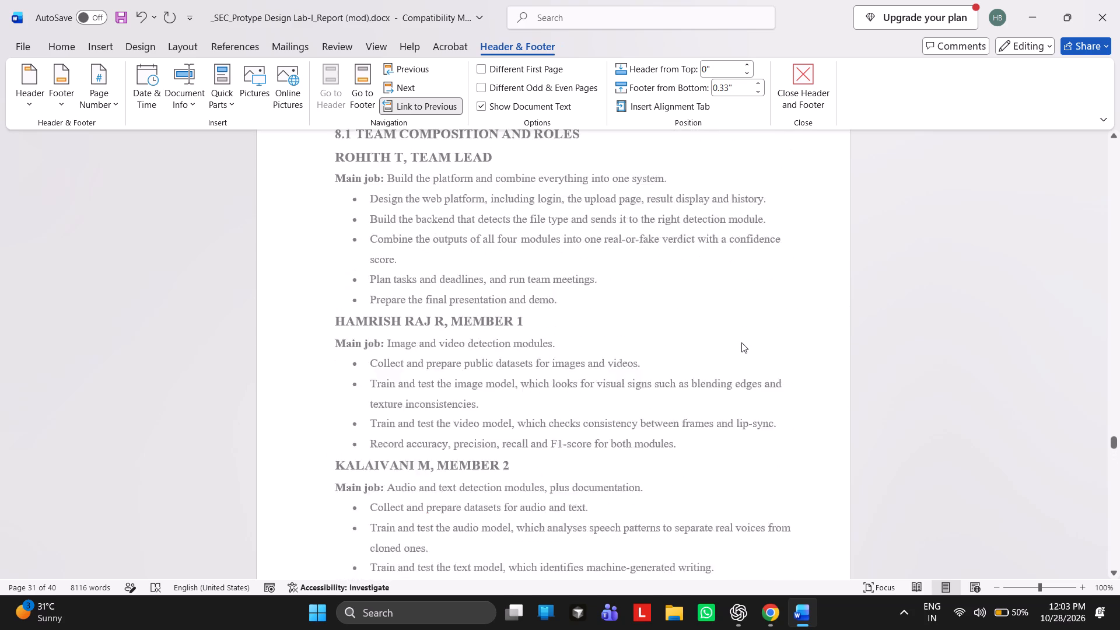
pyautogui.scroll(3, 741, 342)
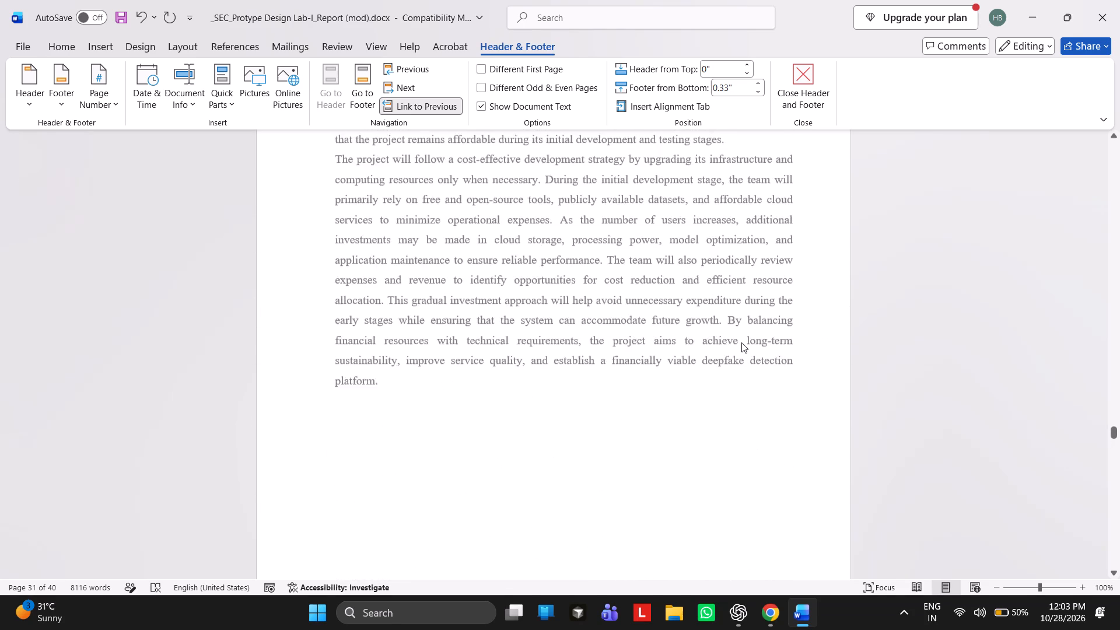
pyautogui.scroll(2, 741, 342)
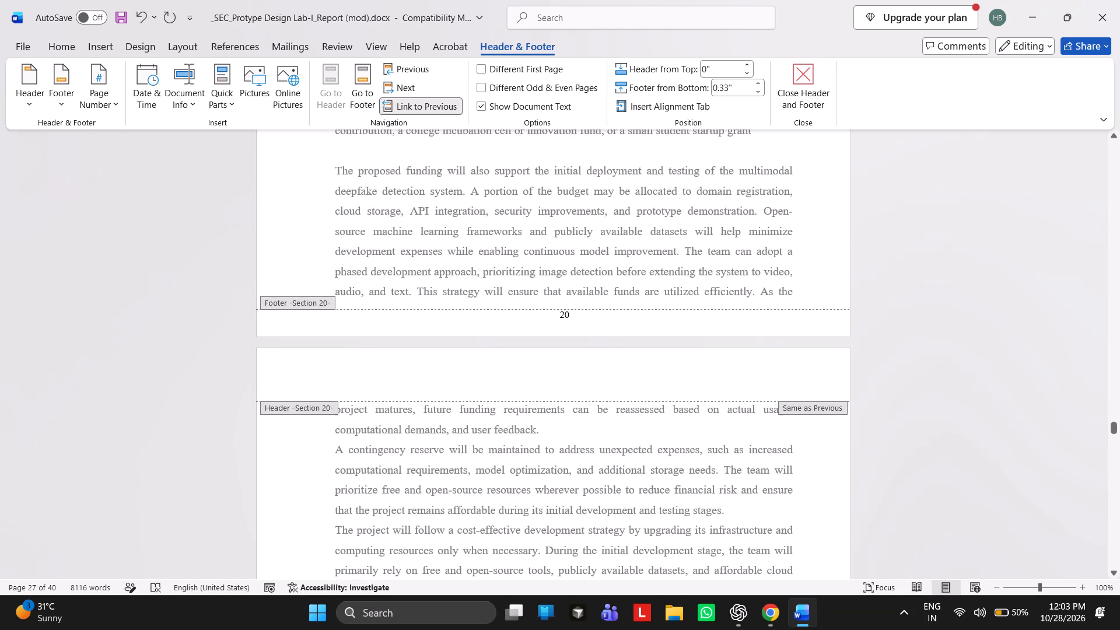
pyautogui.click(569, 314)
pyautogui.press('BackSpace')
pyautogui.press('BackSpace')
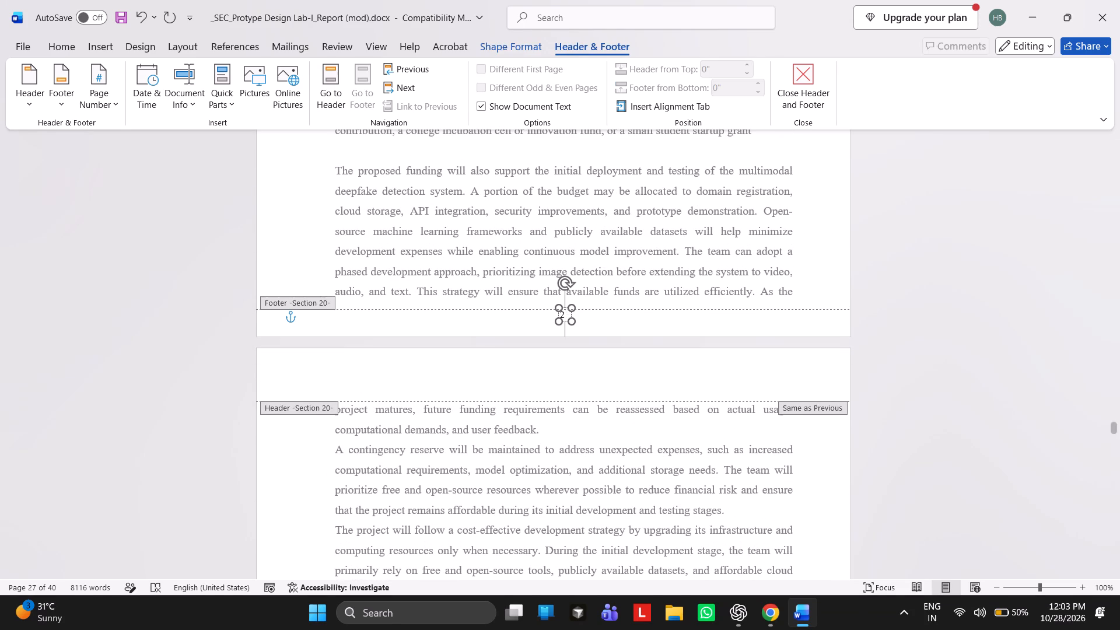
pyautogui.write('19')
pyautogui.doubleClick(788, 317)
pyautogui.doubleClick(851, 254)
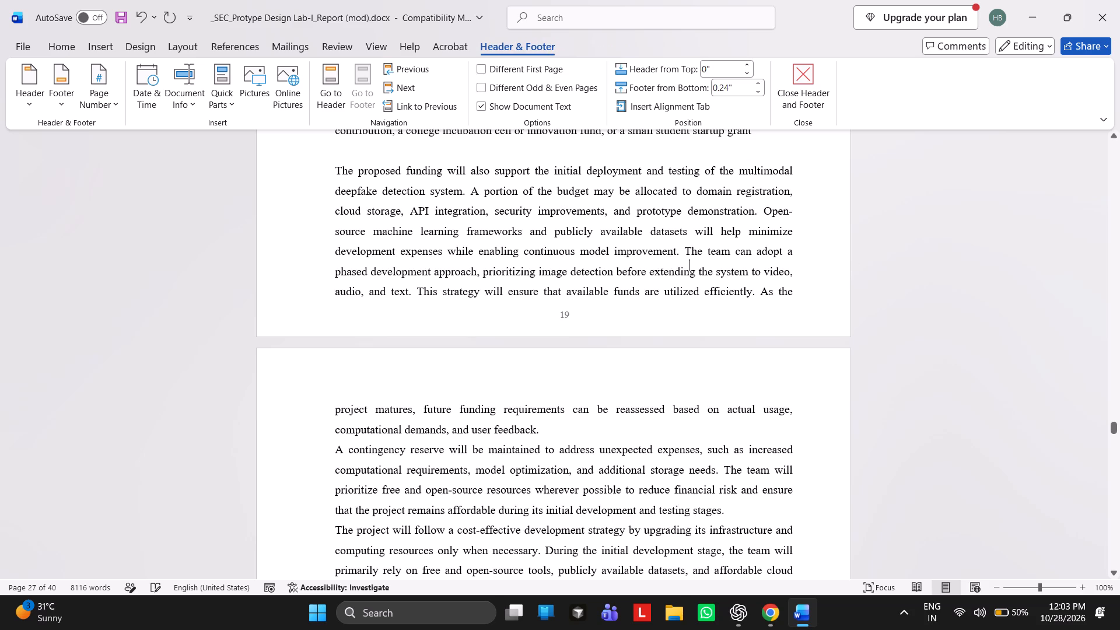
# Change the footer page number on the page with the CAC and CLV projections table, ending at the customer lifetime row, to 18.
pyautogui.scroll(3, 797, 256)
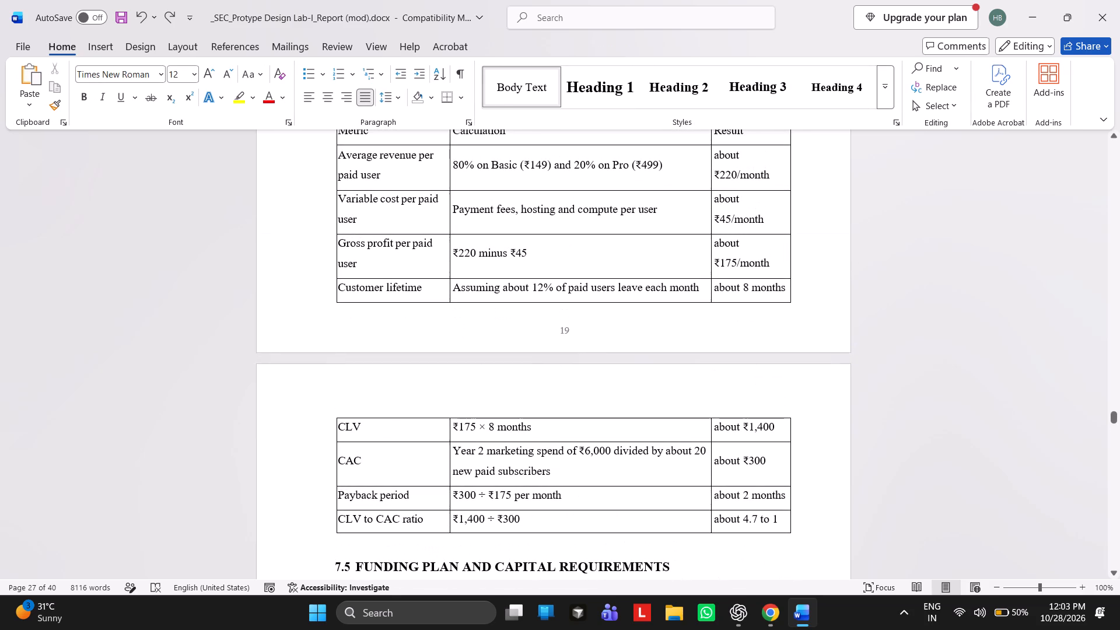
pyautogui.doubleClick(569, 328)
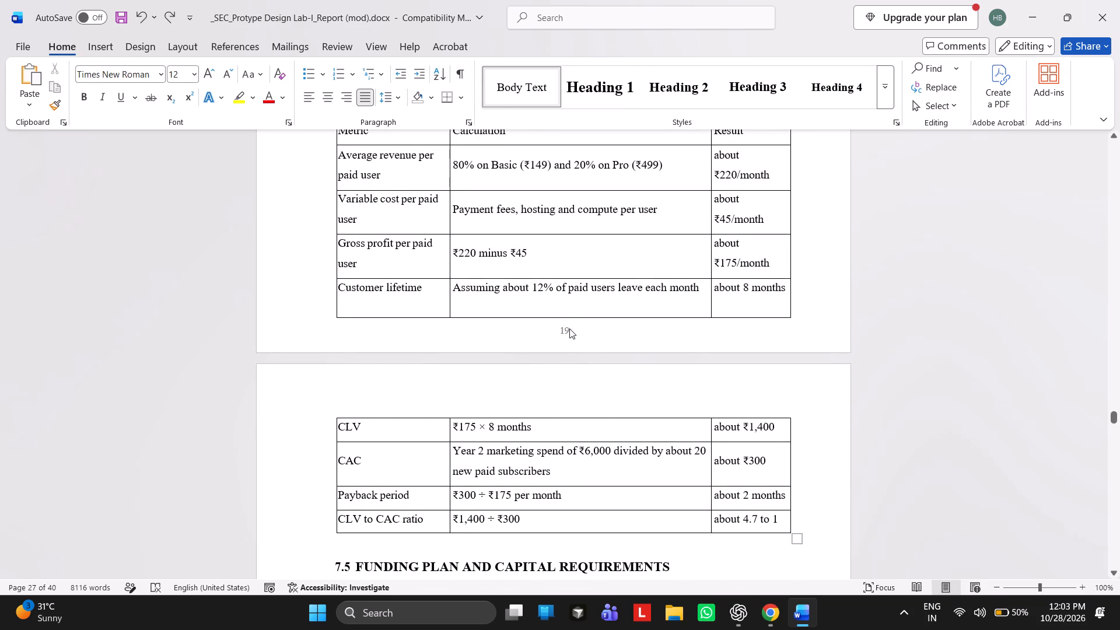
pyautogui.click(569, 328)
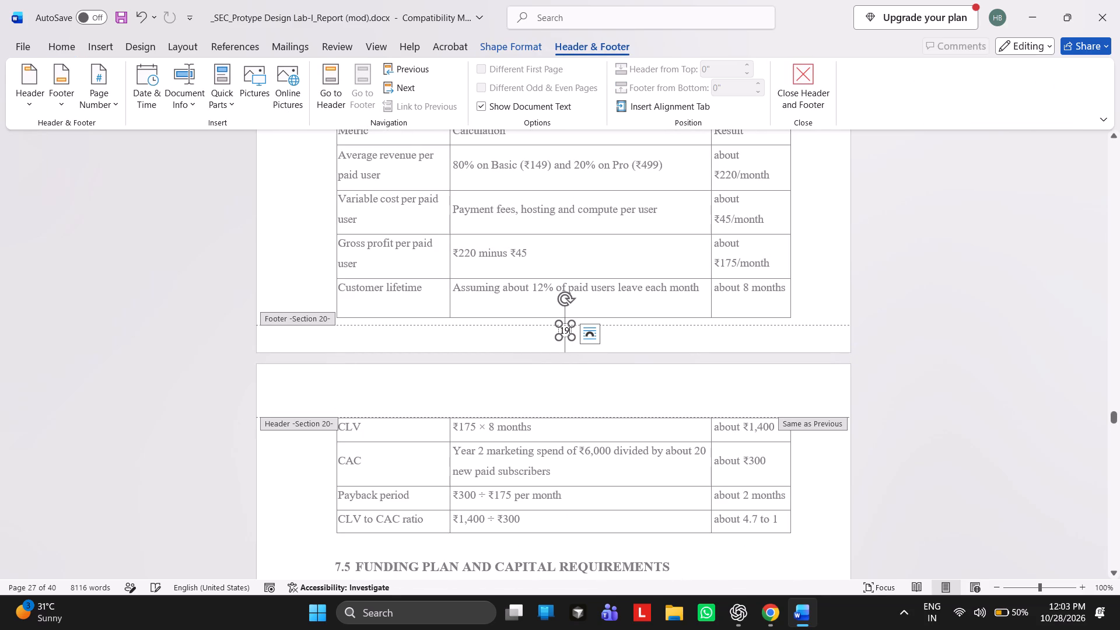
pyautogui.press('BackSpace')
pyautogui.press('8')
# Change the footer page number on the section 6.4 marketing strategy page, ending with the branding paragraph, to 15.
pyautogui.scroll(3, 657, 373)
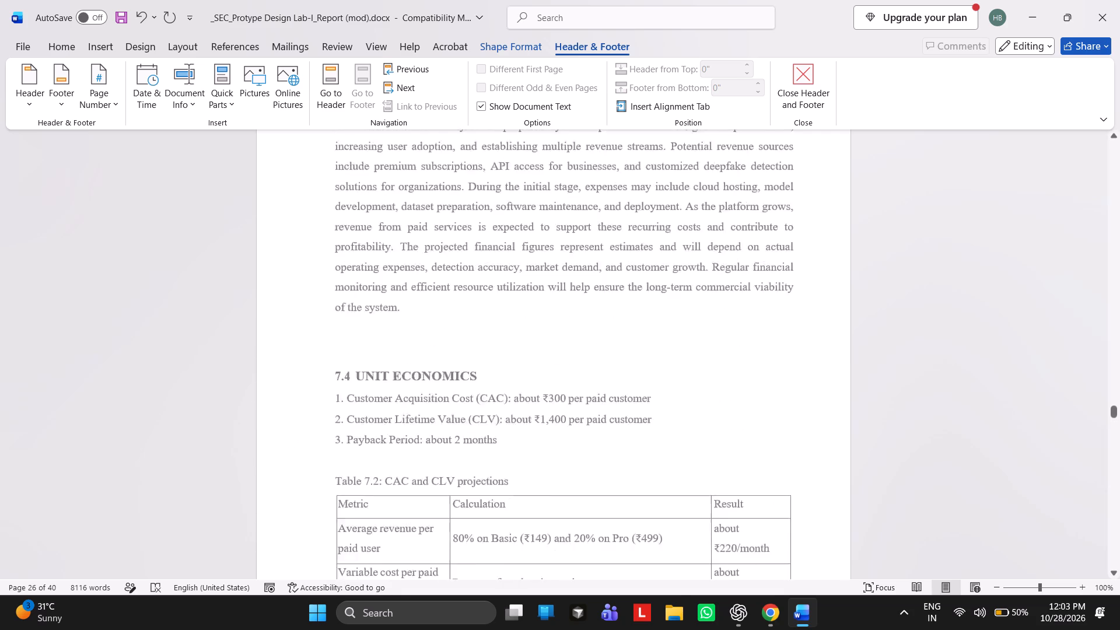
pyautogui.scroll(2, 657, 373)
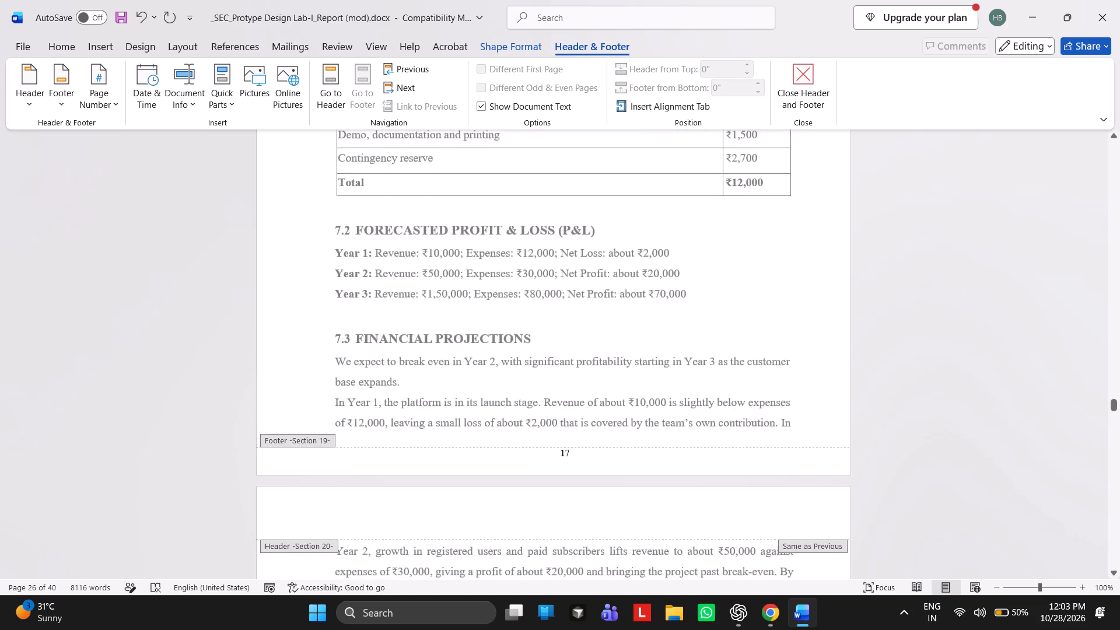
pyautogui.scroll(4, 657, 373)
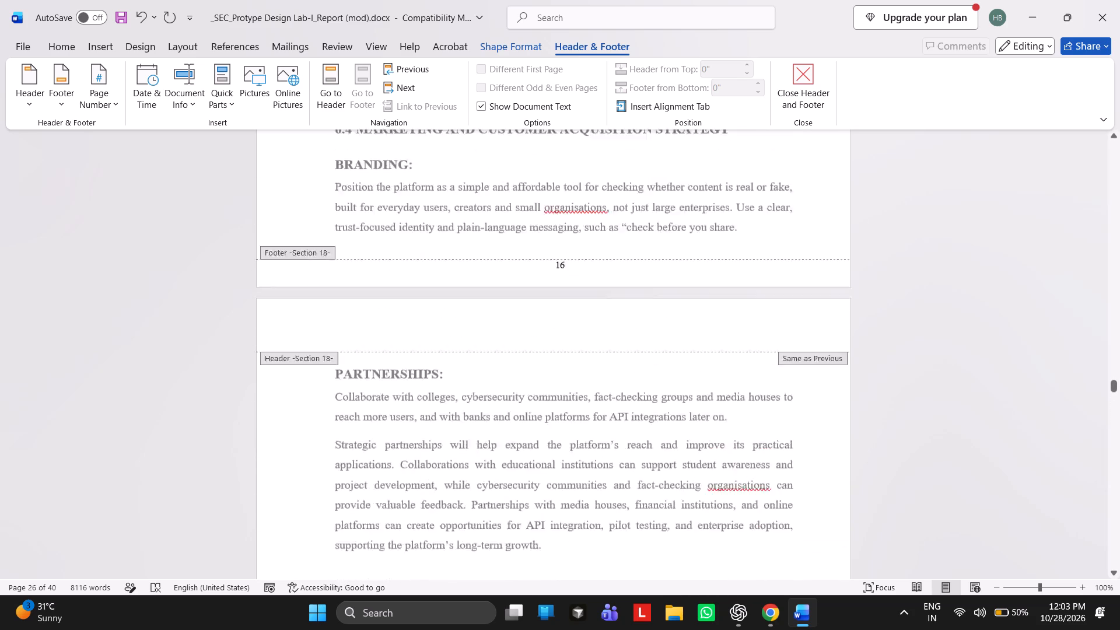
pyautogui.scroll(1, 657, 373)
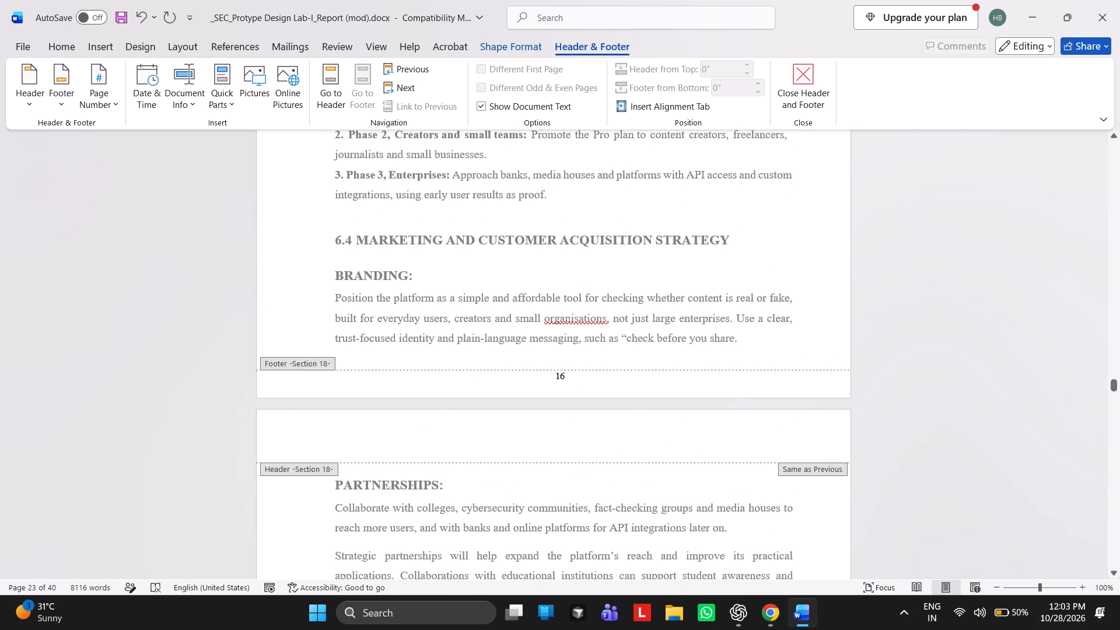
pyautogui.click(565, 377)
pyautogui.press('BackSpace')
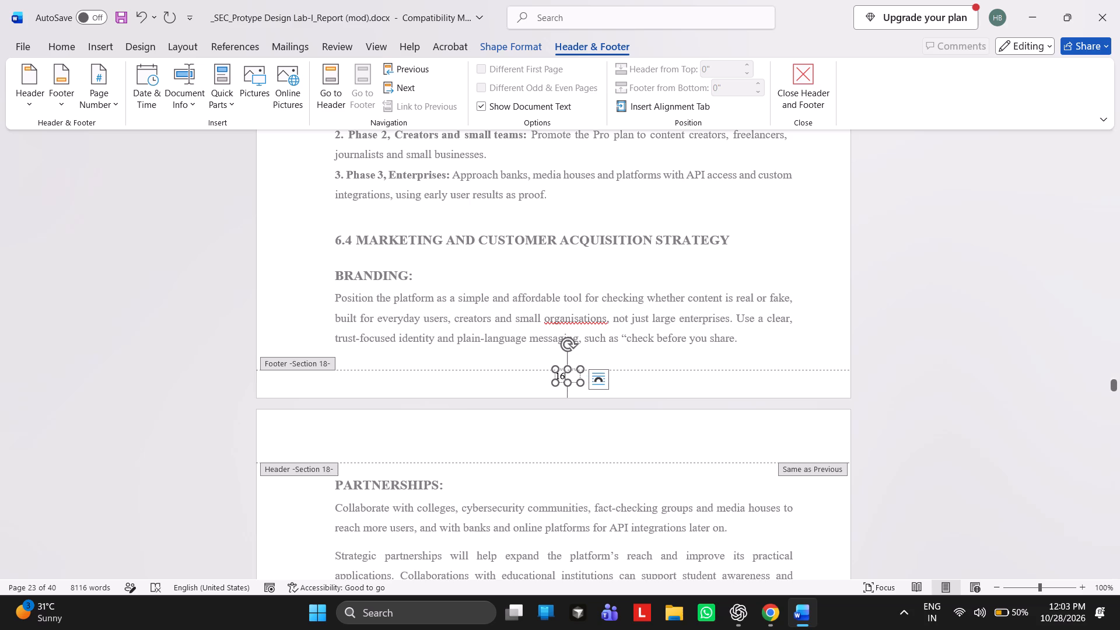
pyautogui.press('5')
# Change the footer page number on the revenue page just before section 6.3, ending with the flexible pricing item, to 14.
pyautogui.scroll(3, 647, 435)
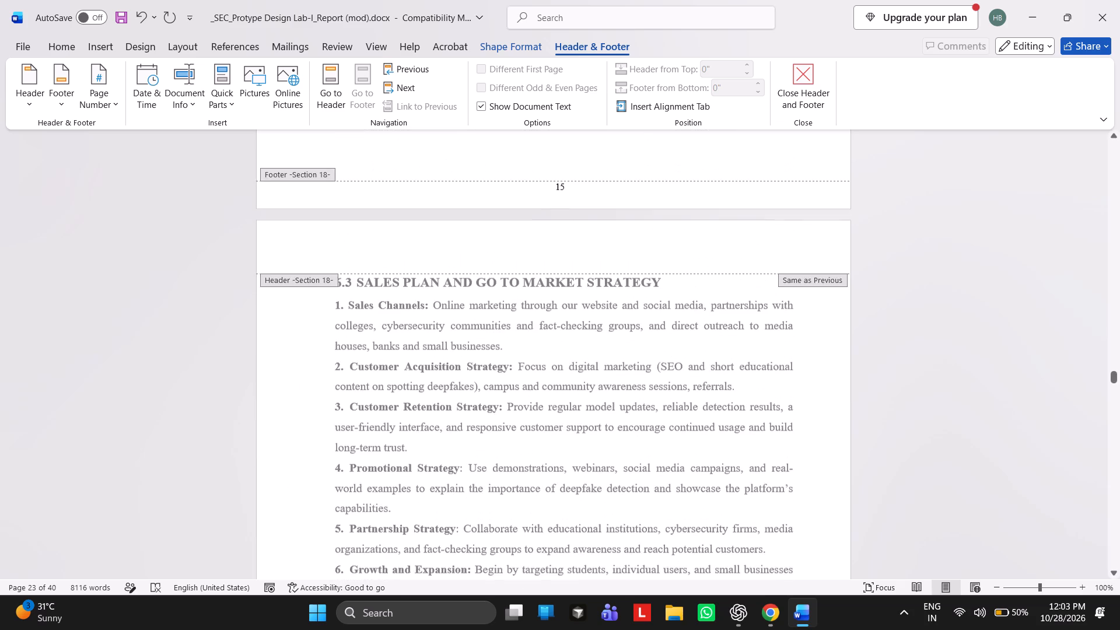
pyautogui.scroll(1, 647, 435)
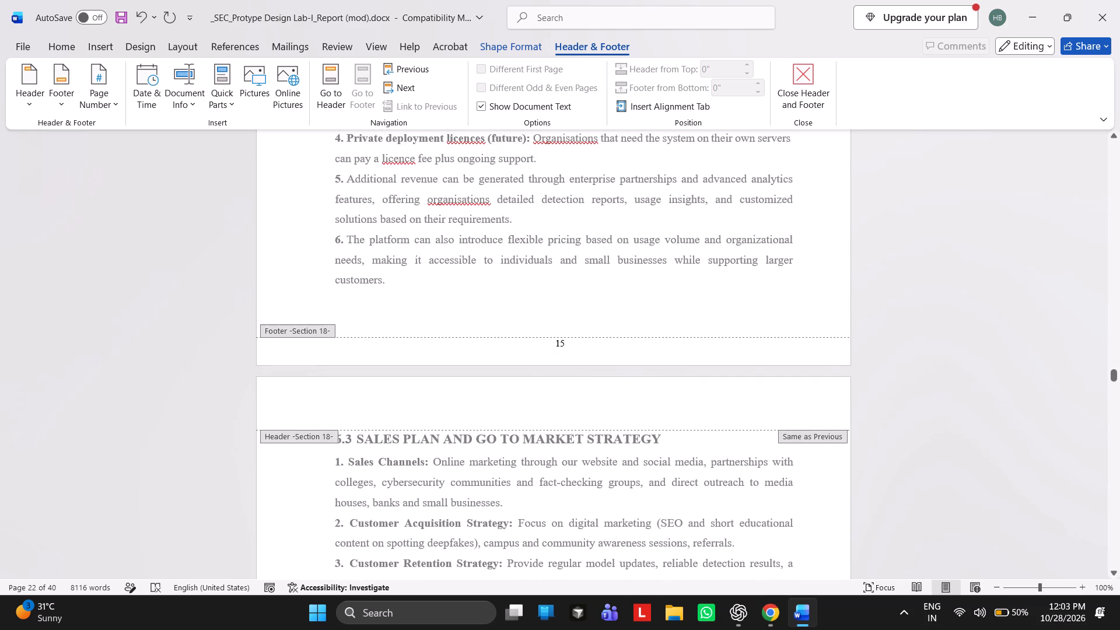
pyautogui.click(565, 341)
pyautogui.press('BackSpace')
pyautogui.press('4')
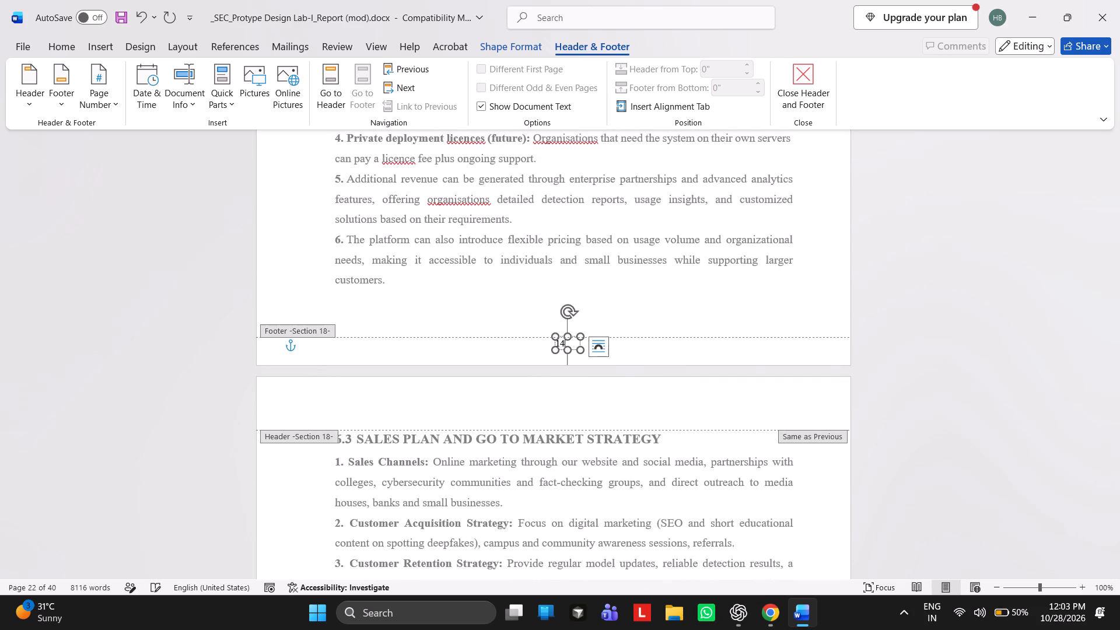
# Change the footer page number on the section 5.4 Minimum Viable Product page to 12.
pyautogui.scroll(4, 646, 446)
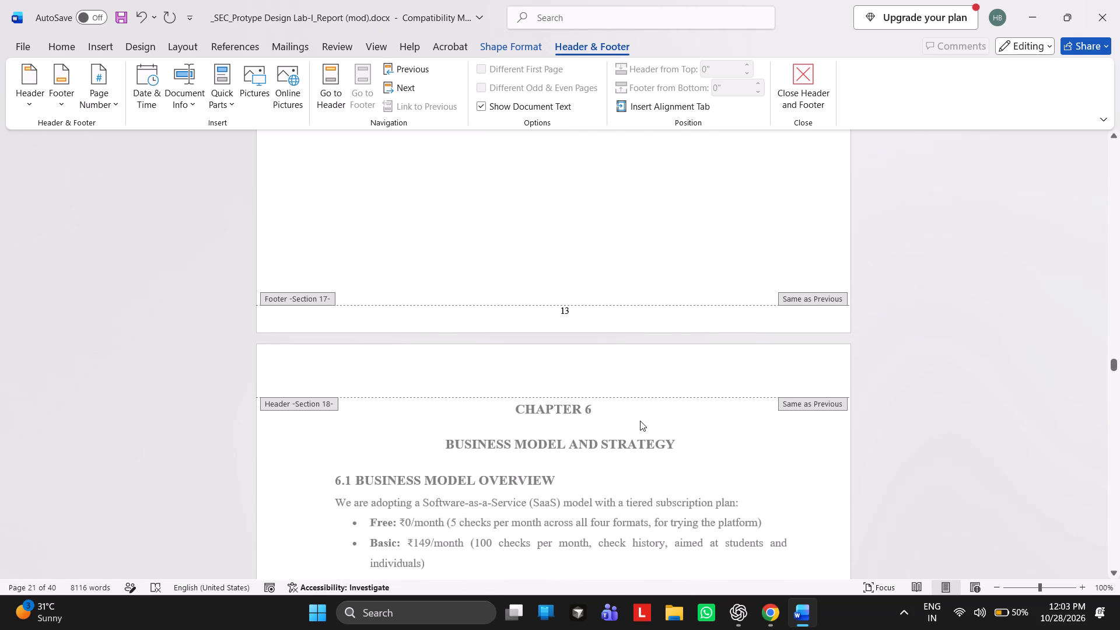
pyautogui.scroll(2, 640, 421)
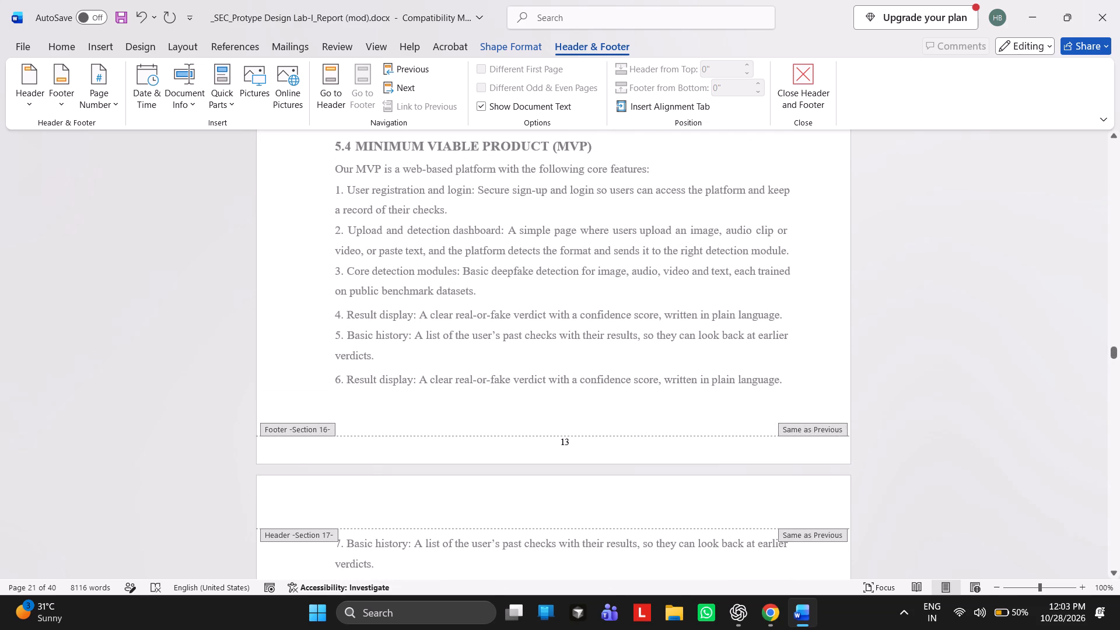
pyautogui.click(570, 443)
pyautogui.press('BackSpace')
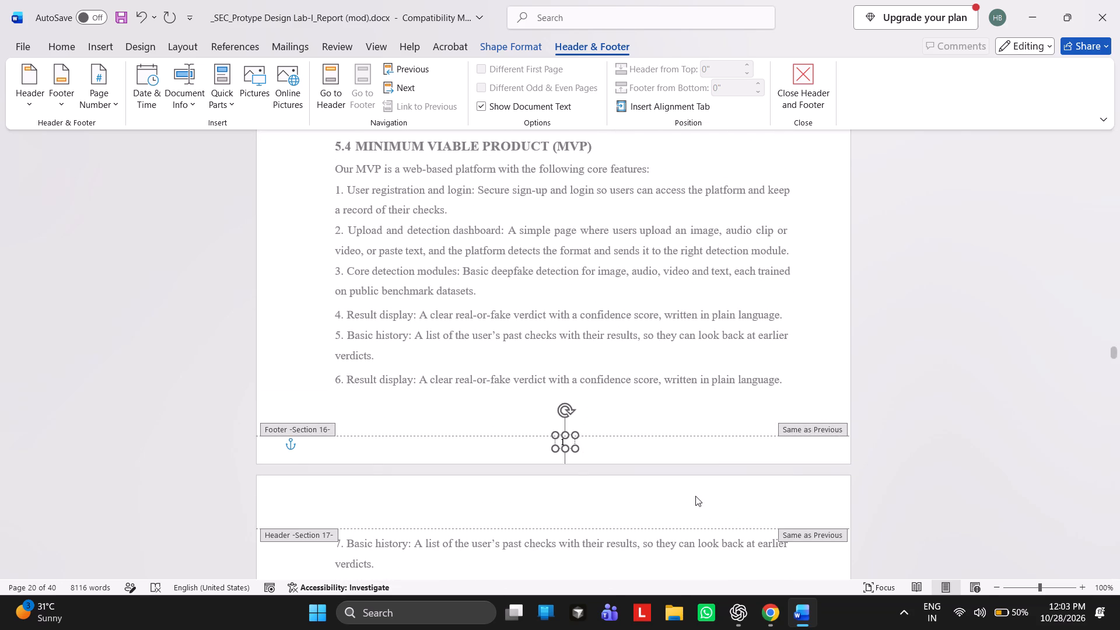
pyautogui.press('2')
# Change the footer page number on the page just before the Value Map heading to 11.
pyautogui.scroll(4, 695, 496)
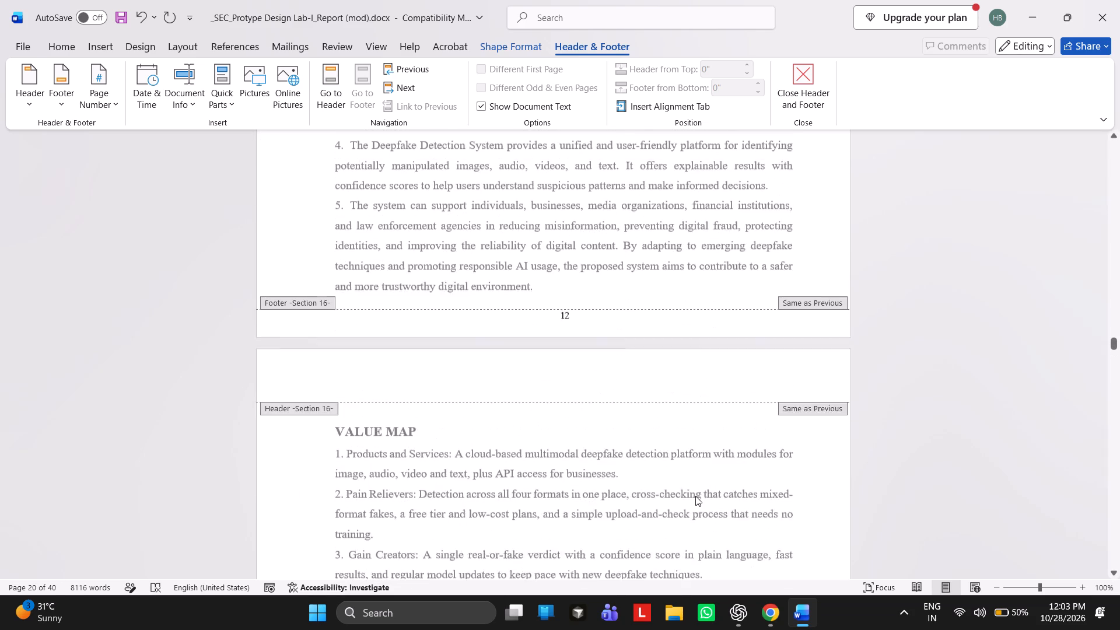
pyautogui.scroll(1, 695, 496)
pyautogui.click(569, 365)
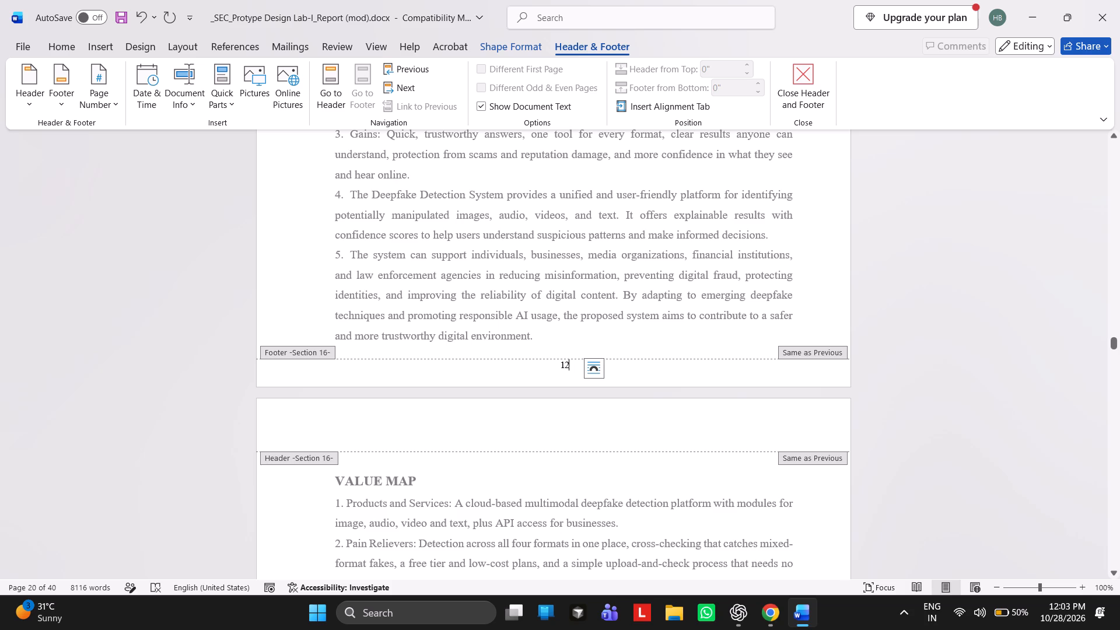
pyautogui.press('BackSpace')
pyautogui.press('1')
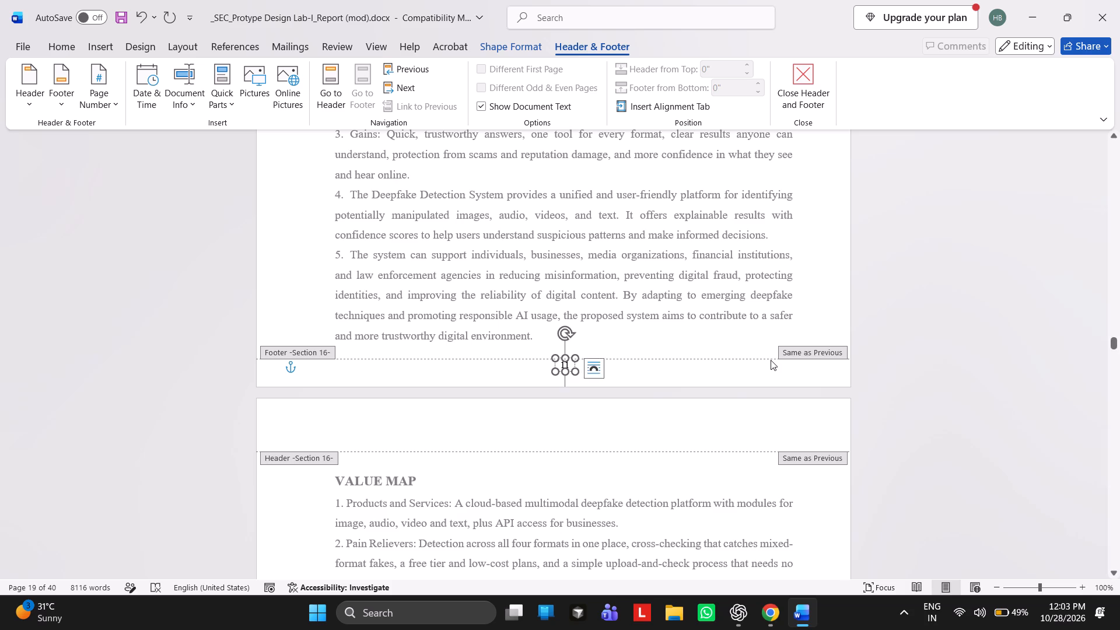
# Change the footer page number on the section 5.2 Product Features and Benefits page to 10.
pyautogui.scroll(3, 771, 360)
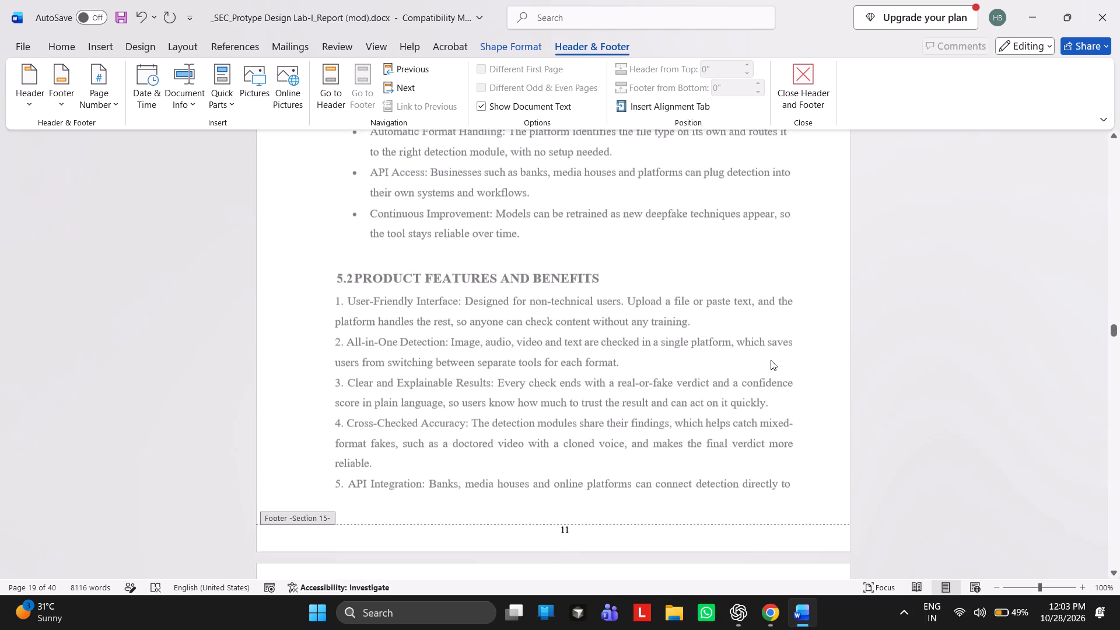
pyautogui.click(569, 524)
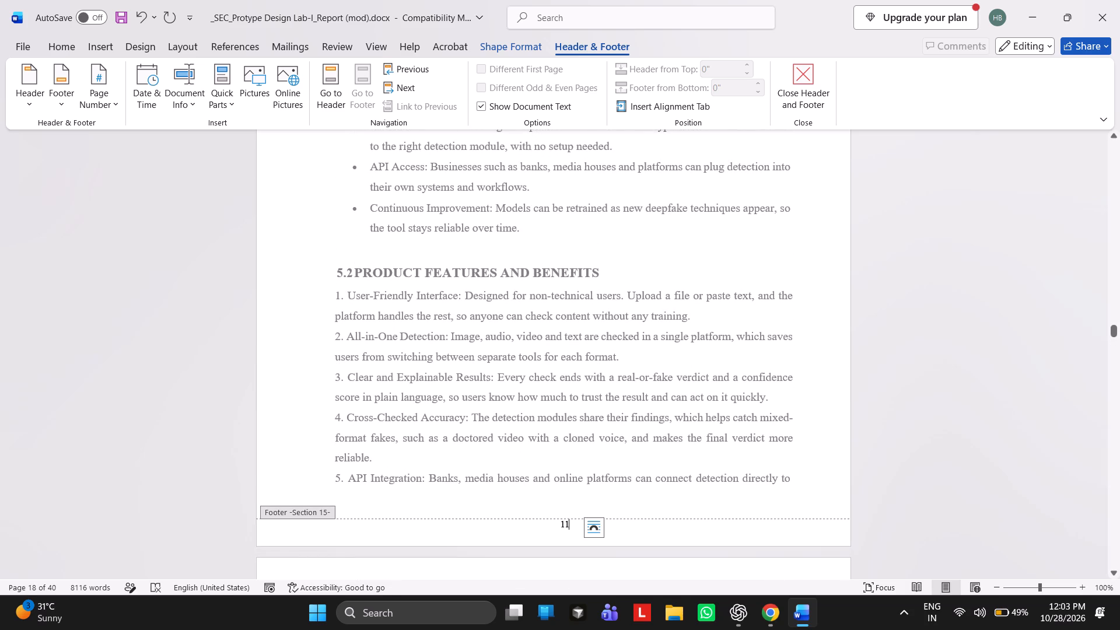
pyautogui.press('BackSpace')
pyautogui.press('0')
# Change the footer page number on the section 4.3 Competition Analysis page to 8.
pyautogui.scroll(2, 569, 524)
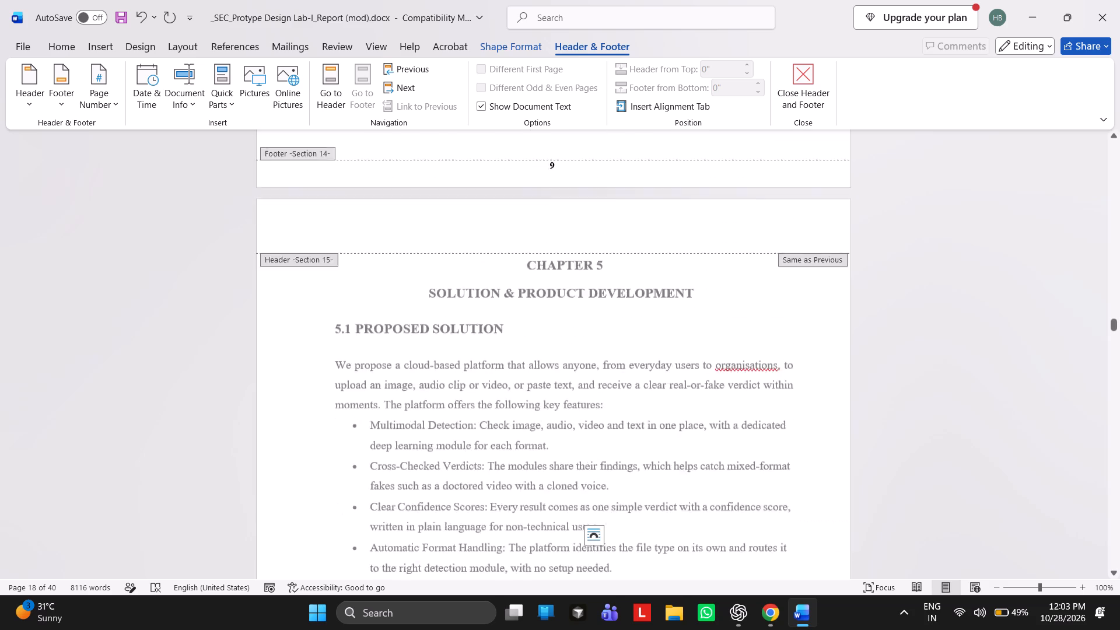
pyautogui.scroll(3, 569, 524)
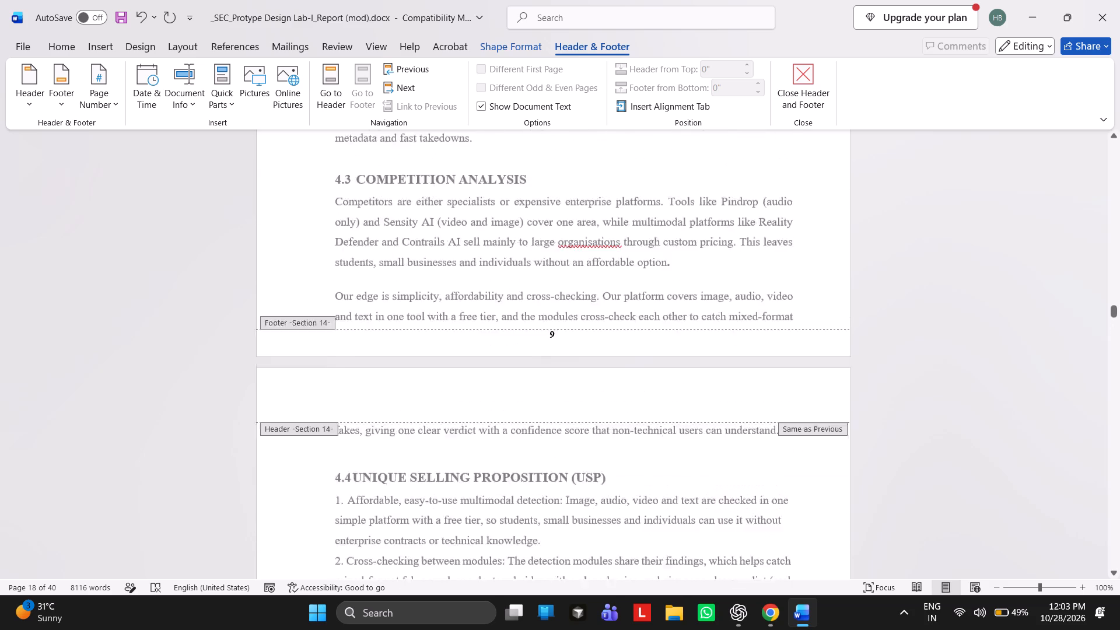
pyautogui.scroll(1, 569, 524)
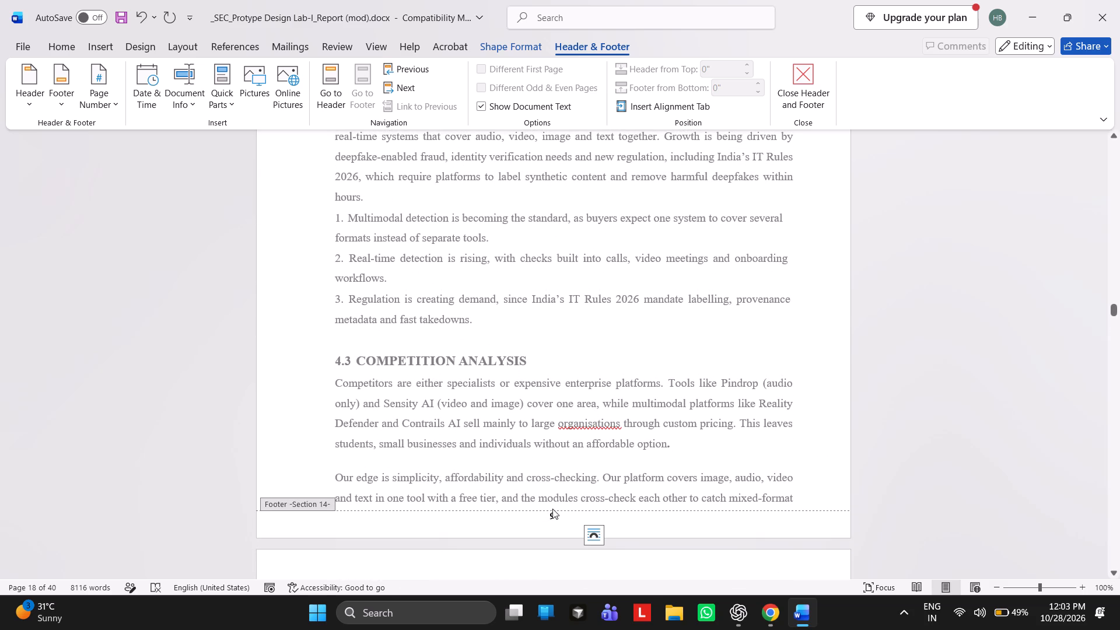
pyautogui.click(556, 516)
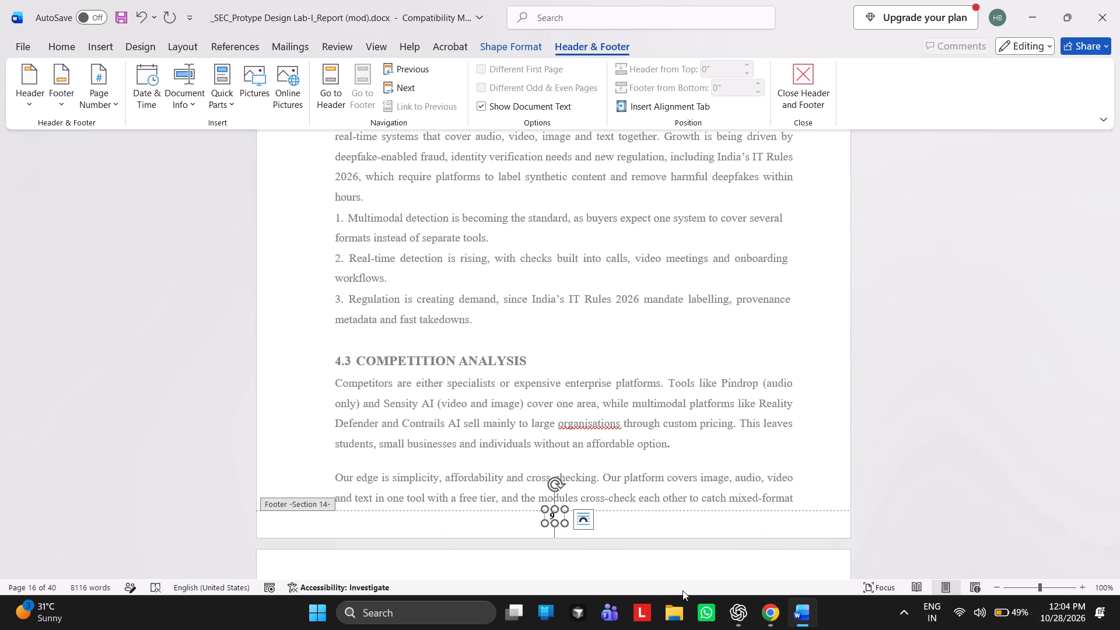
pyautogui.press('BackSpace')
pyautogui.press('8')
# Change the footer page number on the page just before Customer Persona, ending with the individual users item, to 7.
pyautogui.scroll(2, 682, 590)
pyautogui.scroll(2, 743, 341)
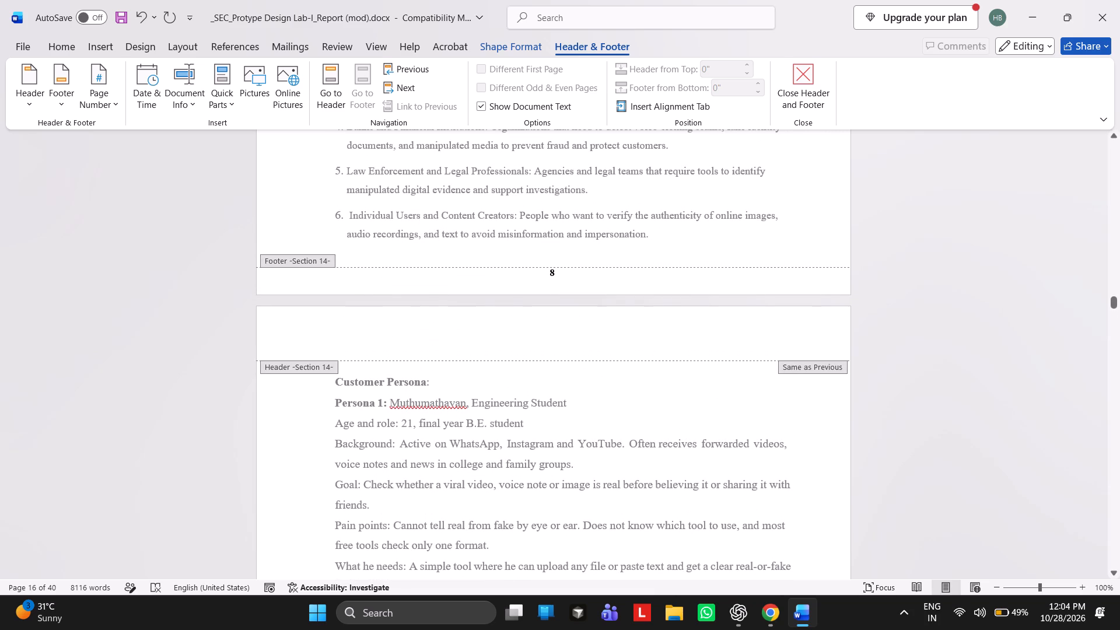
pyautogui.click(556, 272)
pyautogui.press('BackSpace')
pyautogui.press('7')
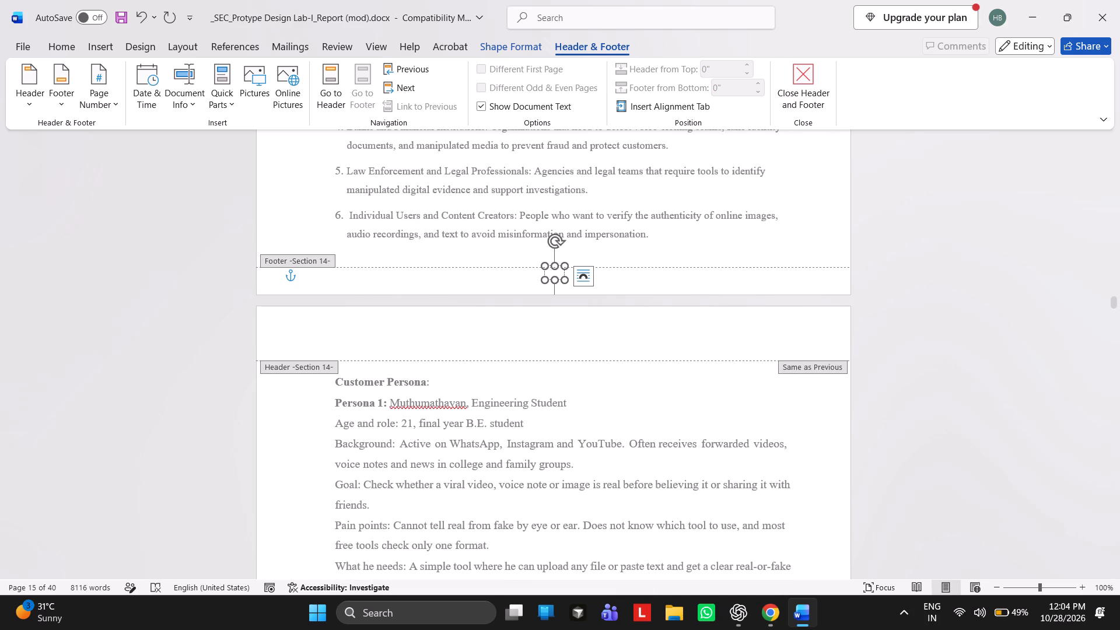
# Change the footer page number on the page where section 3.3 Justification and Impact begins to 5.
pyautogui.scroll(1, 764, 314)
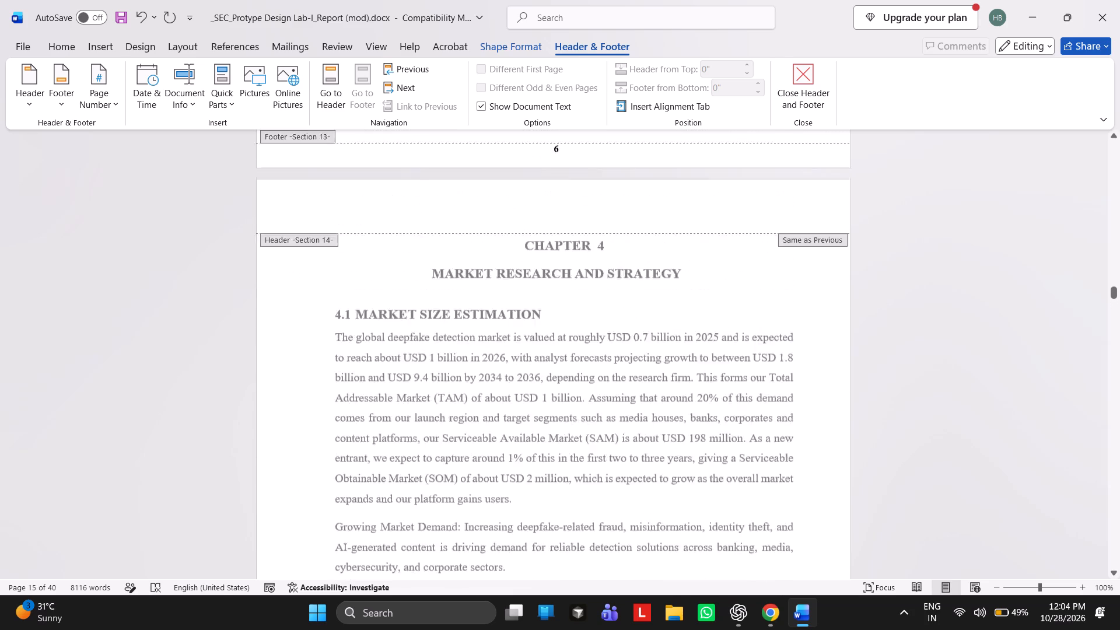
pyautogui.scroll(1, 764, 314)
pyautogui.scroll(2, 645, 334)
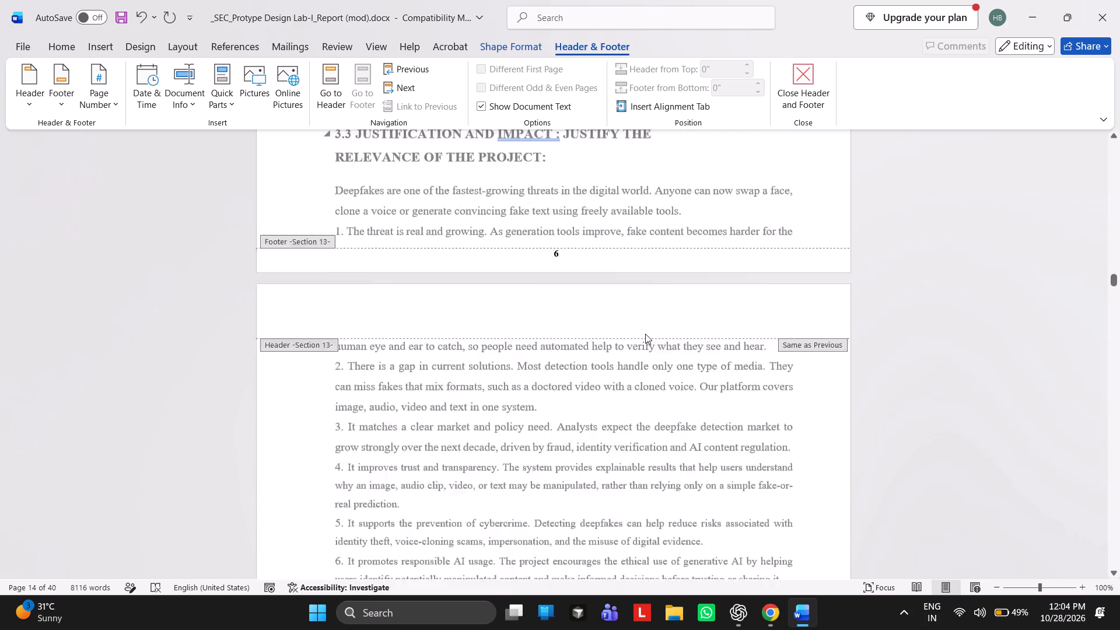
pyautogui.scroll(1, 645, 334)
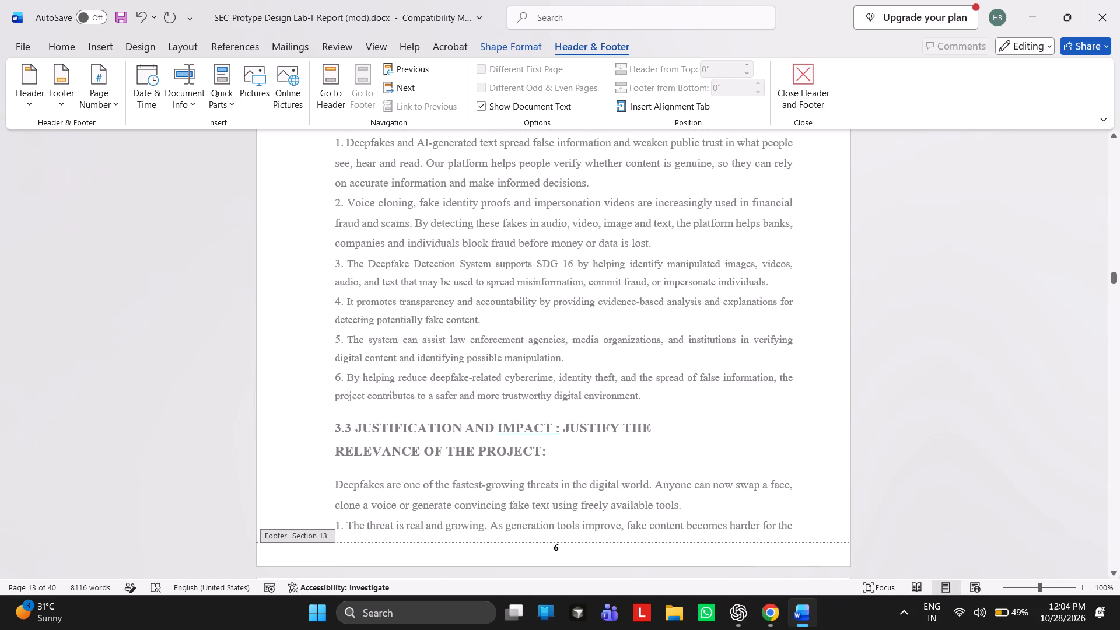
pyautogui.click(557, 548)
pyautogui.press('BackSpace')
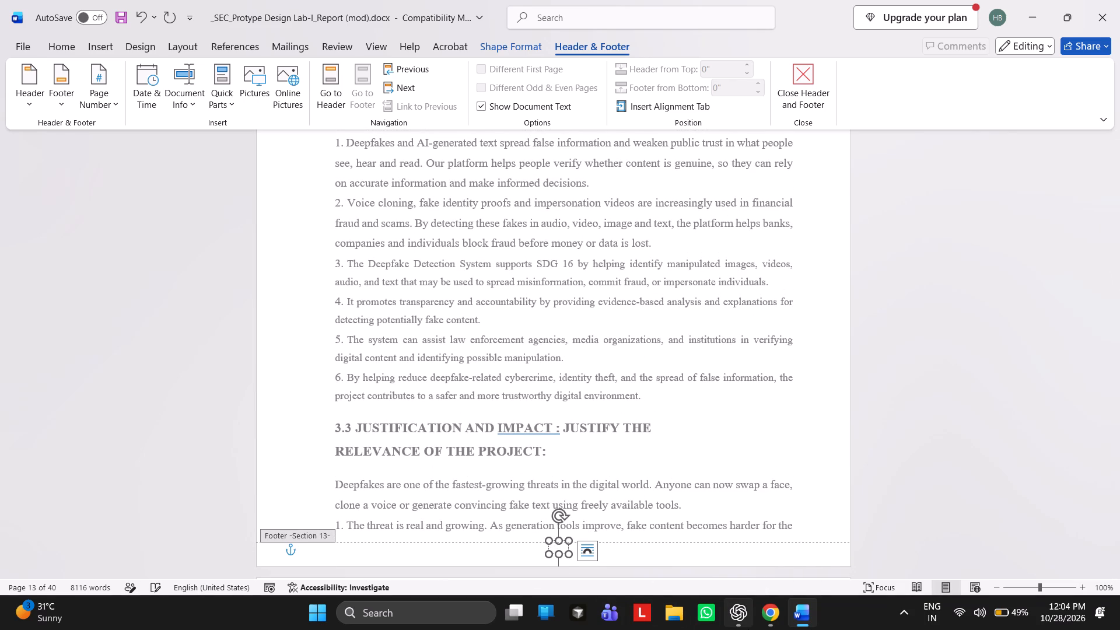
pyautogui.press('5')
# Change the footer page number on the section 2.2 Market Opportunity page to 3.
pyautogui.scroll(2, 794, 327)
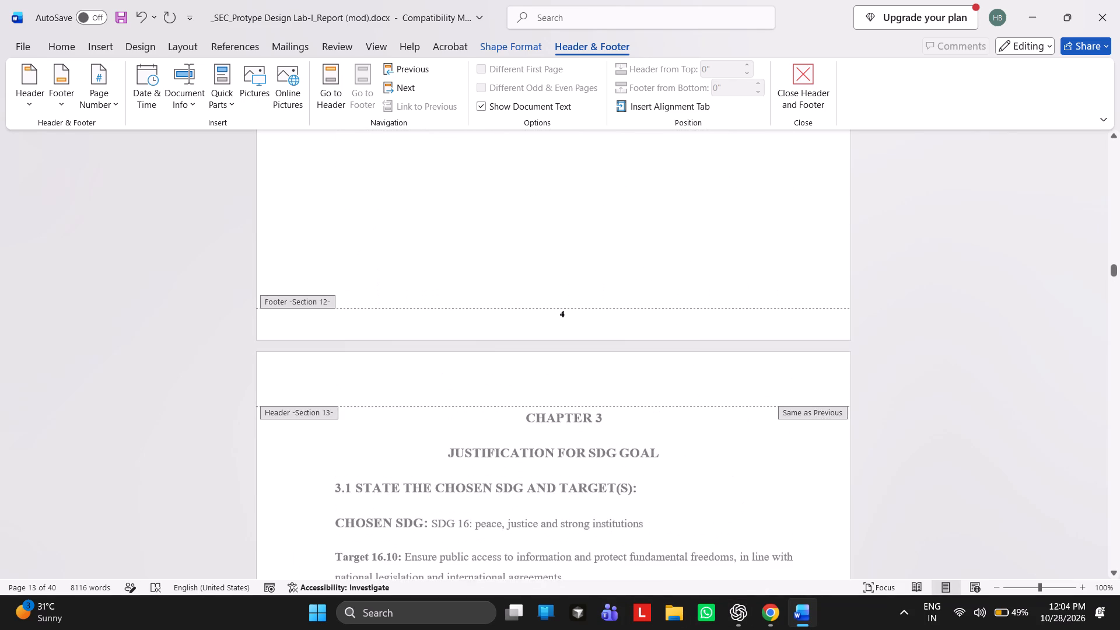
pyautogui.scroll(2, 794, 327)
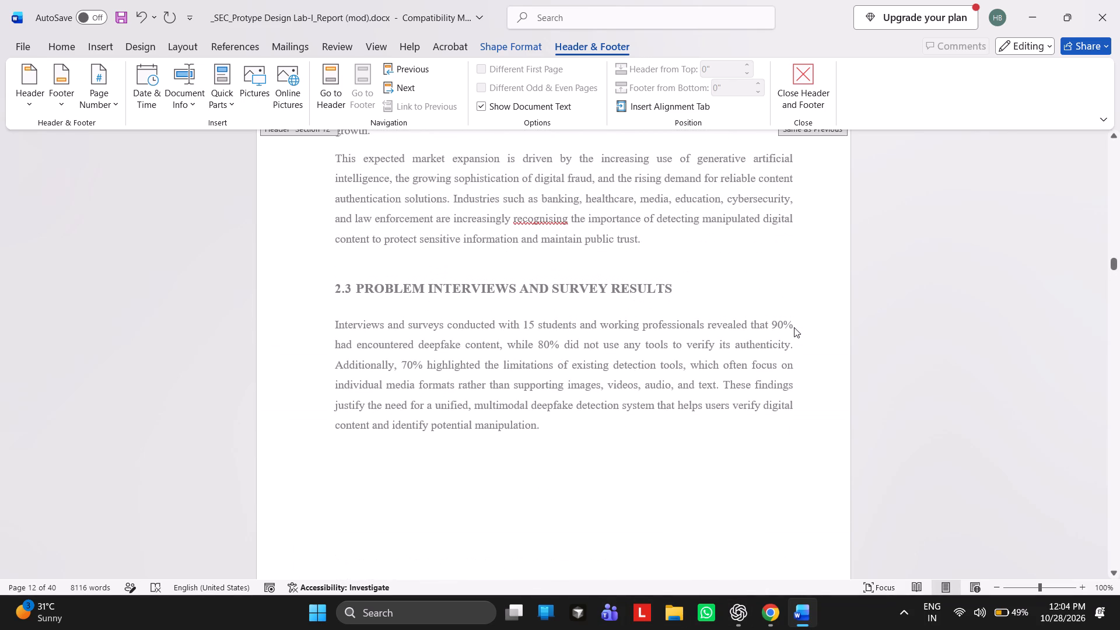
pyautogui.scroll(1, 794, 327)
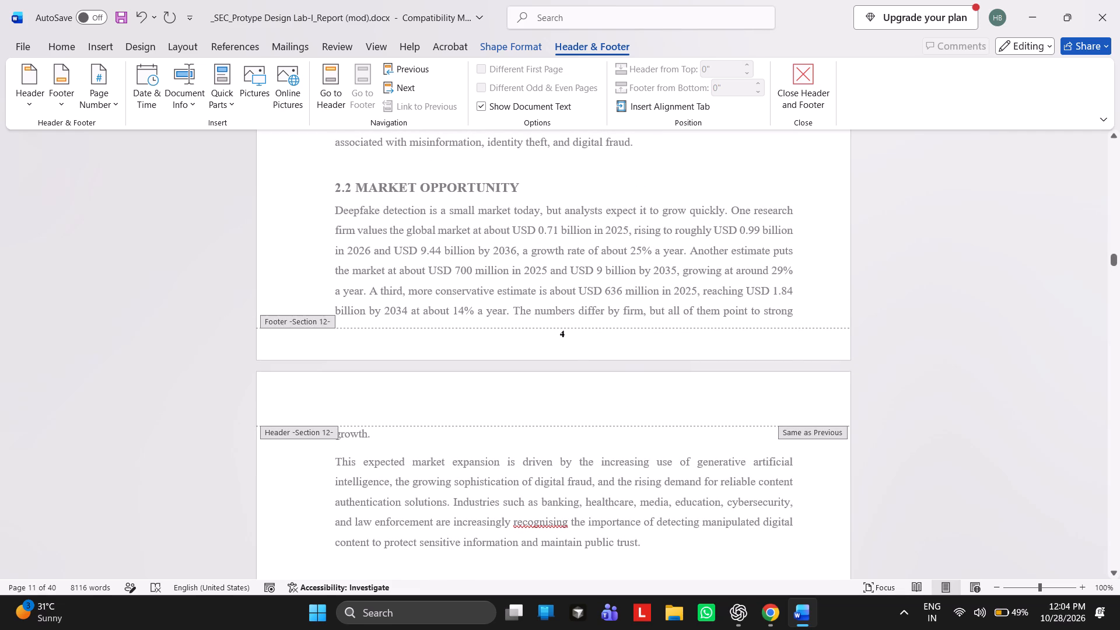
pyautogui.click(562, 331)
pyautogui.press('BackSpace')
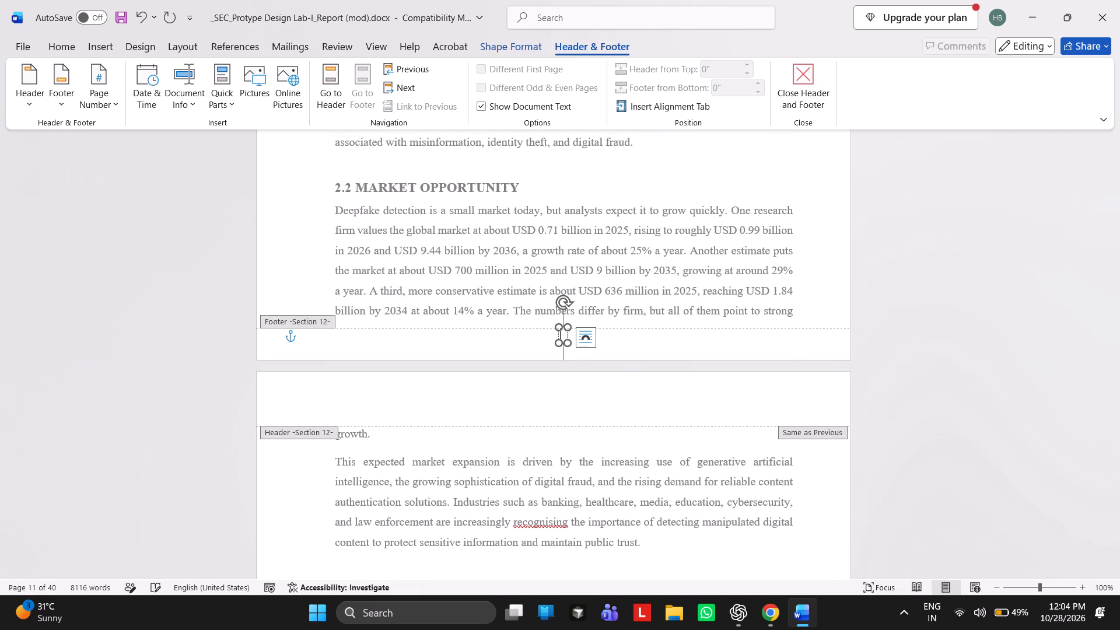
pyautogui.press('3')
pyautogui.scroll(3, 623, 374)
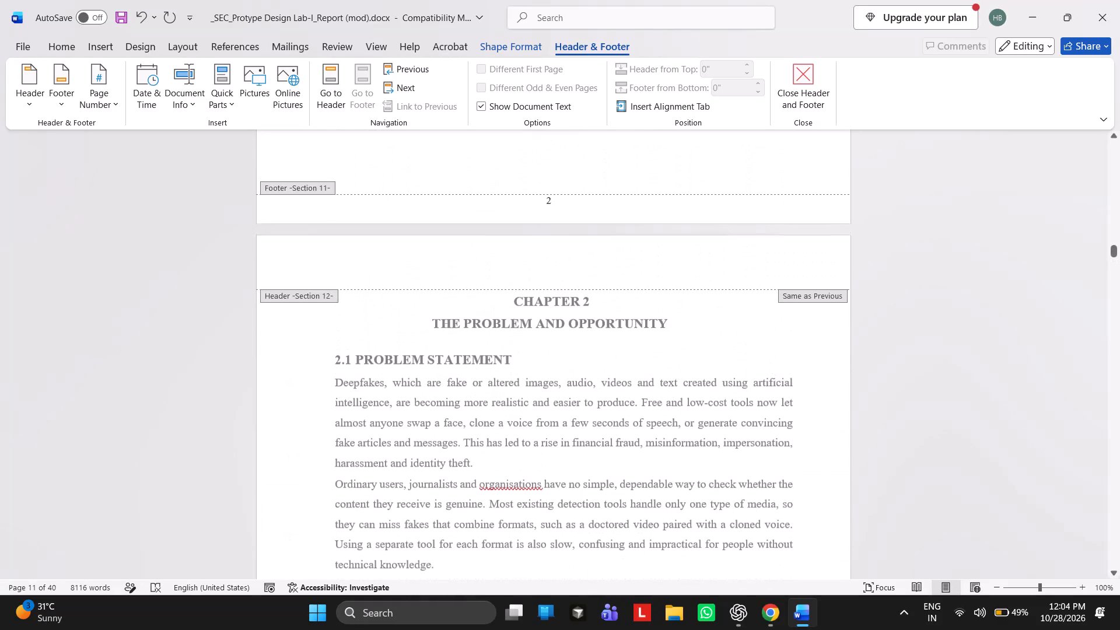
# Enlarge the footer number's text box on the section 1.2 Vision & Mission page and change the page number to 1.
pyautogui.scroll(3, 623, 374)
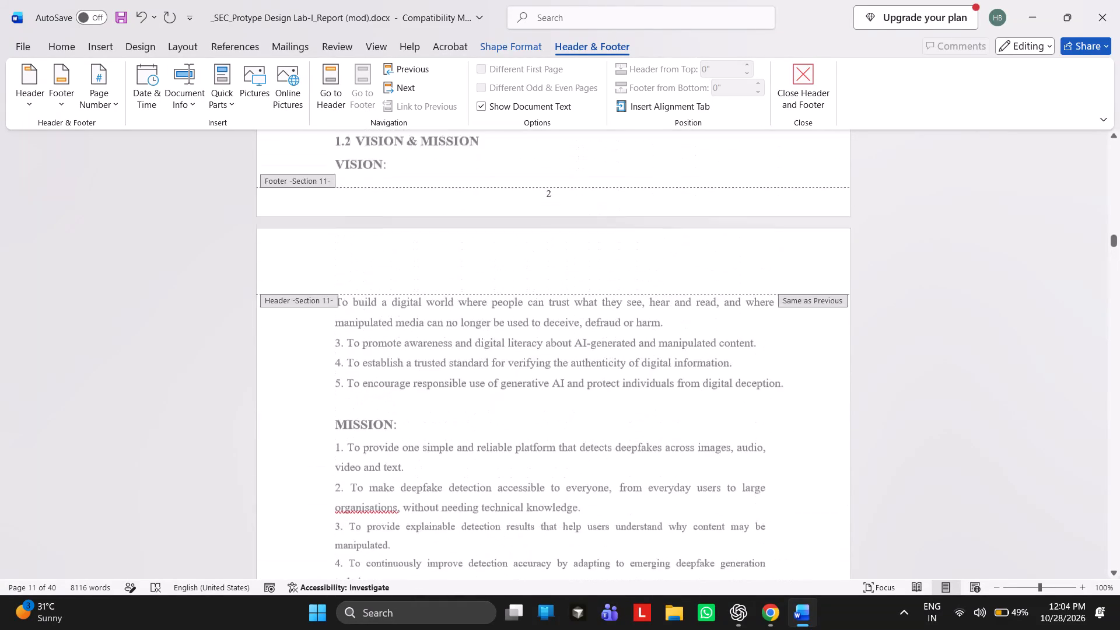
pyautogui.scroll(1, 623, 374)
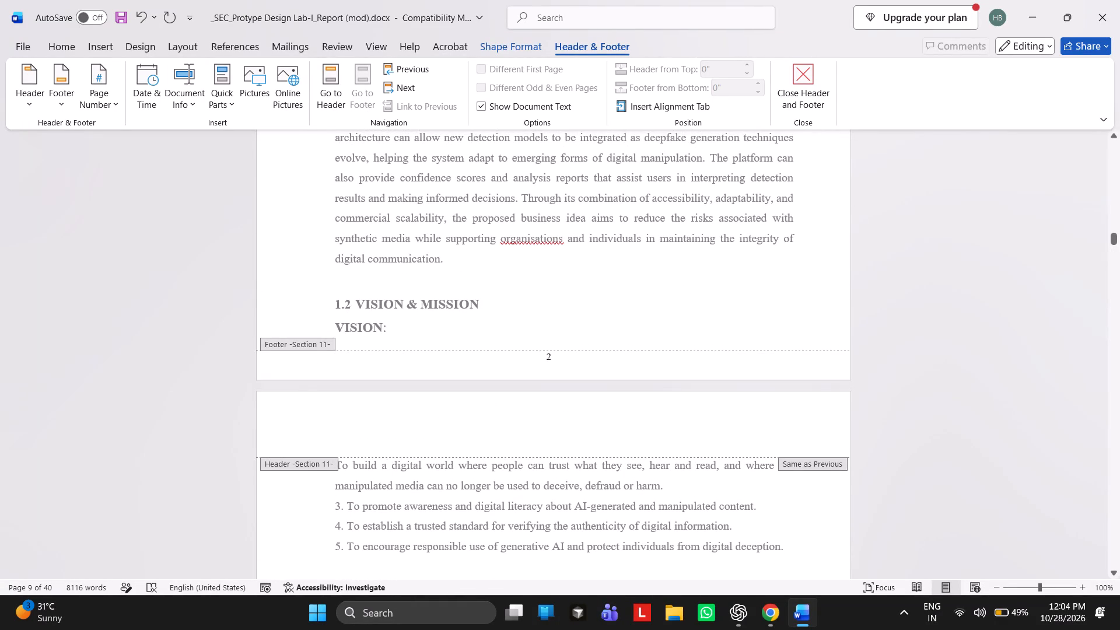
pyautogui.click(553, 358)
pyautogui.click(553, 358)
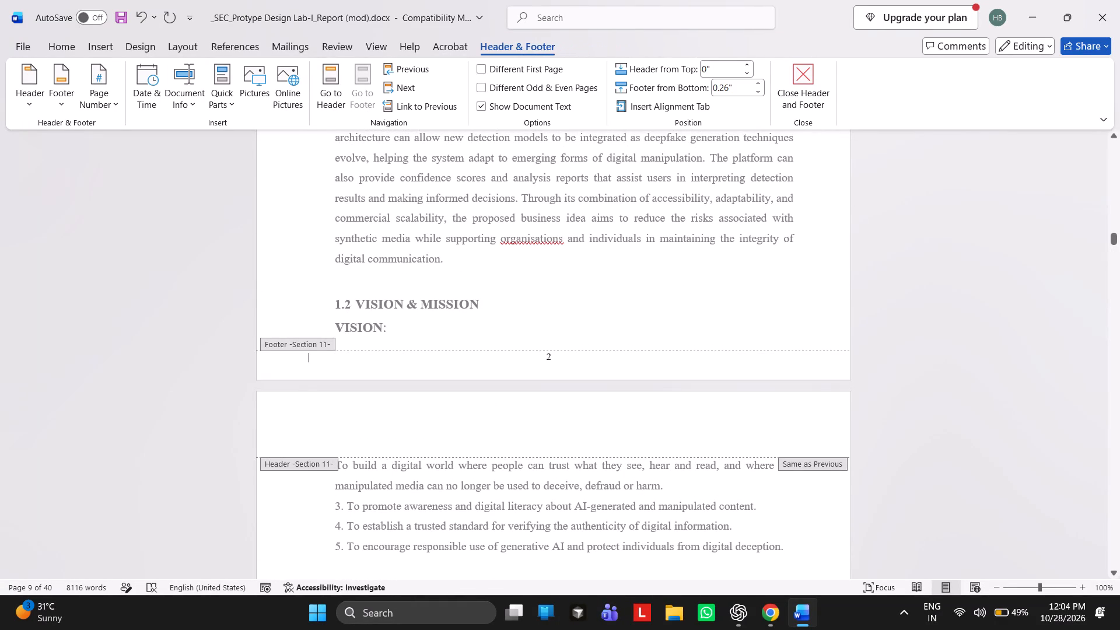
pyautogui.doubleClick(551, 356)
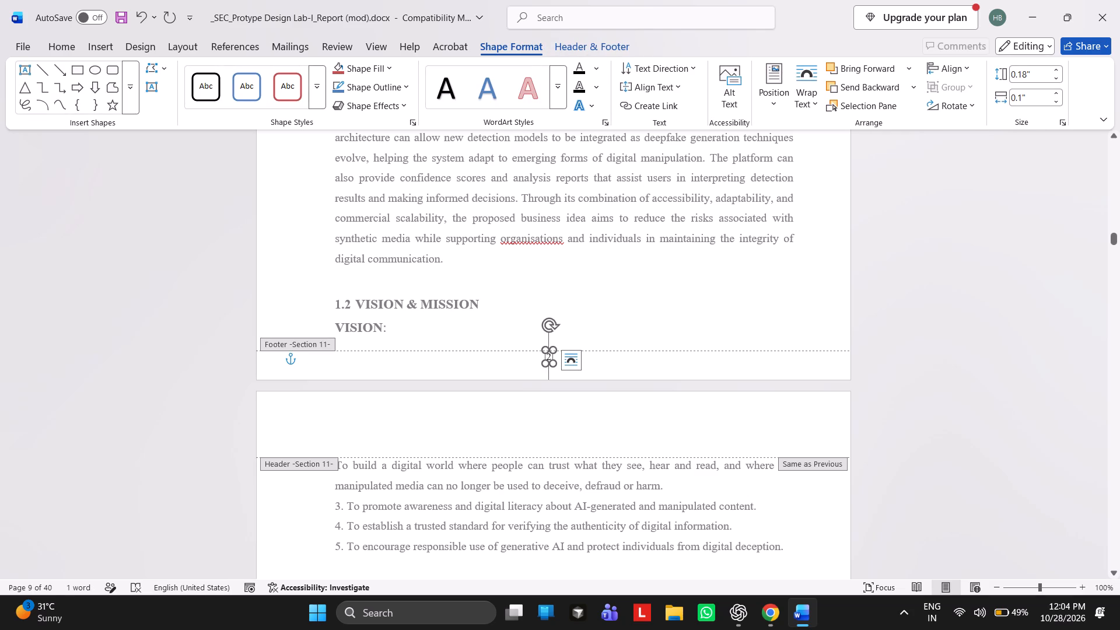
pyautogui.click(552, 354)
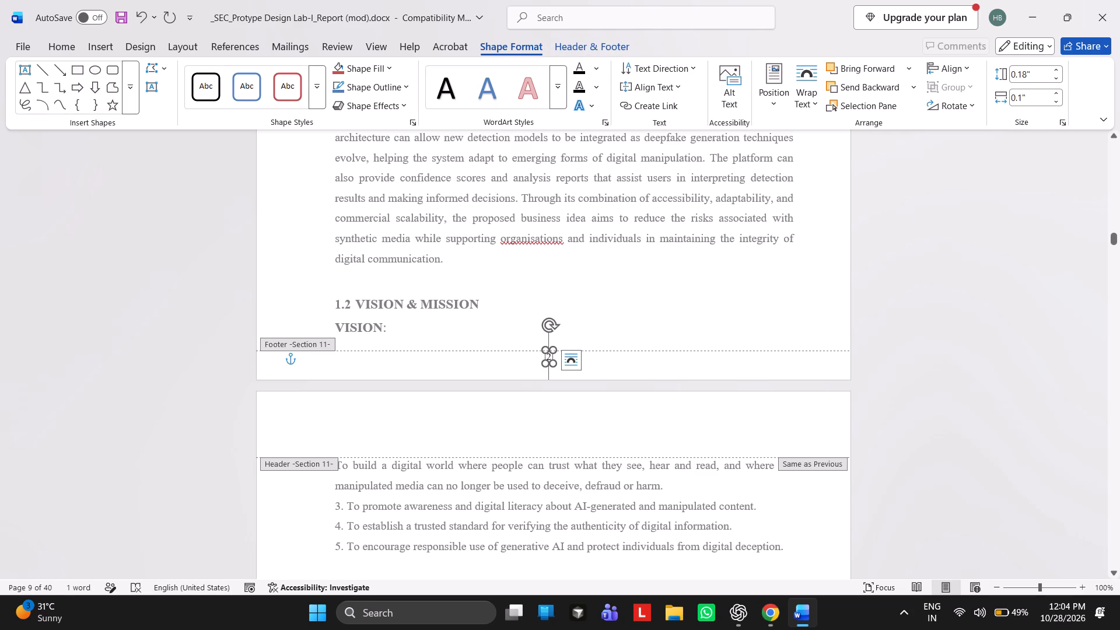
pyautogui.doubleClick(549, 357)
pyautogui.moveTo(554, 362); pyautogui.dragTo(556, 367)
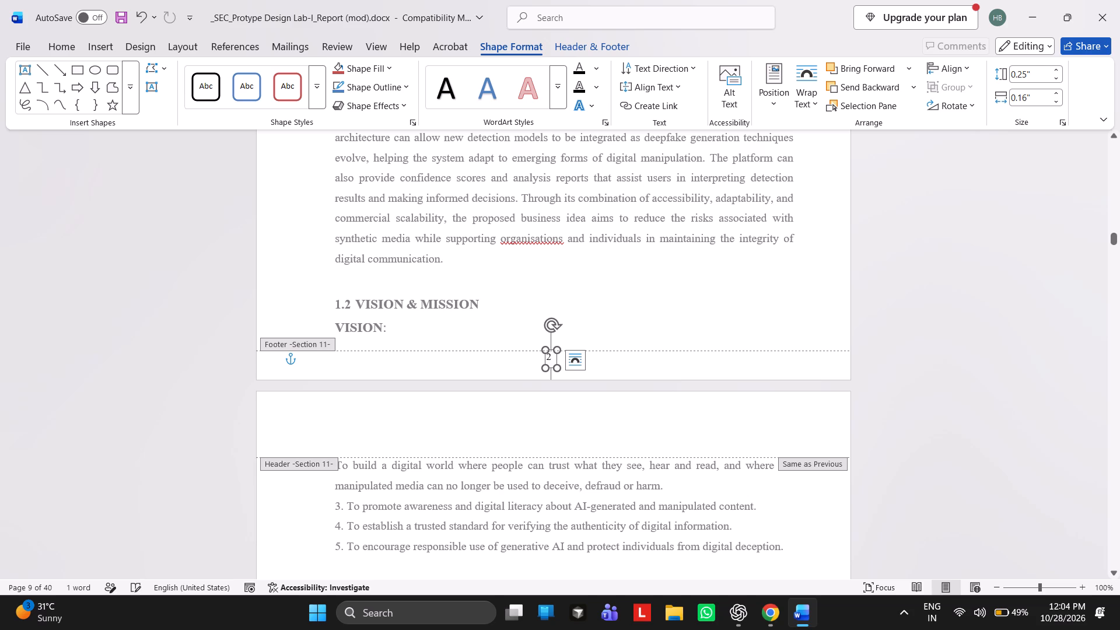
pyautogui.click(551, 358)
pyautogui.press('BackSpace')
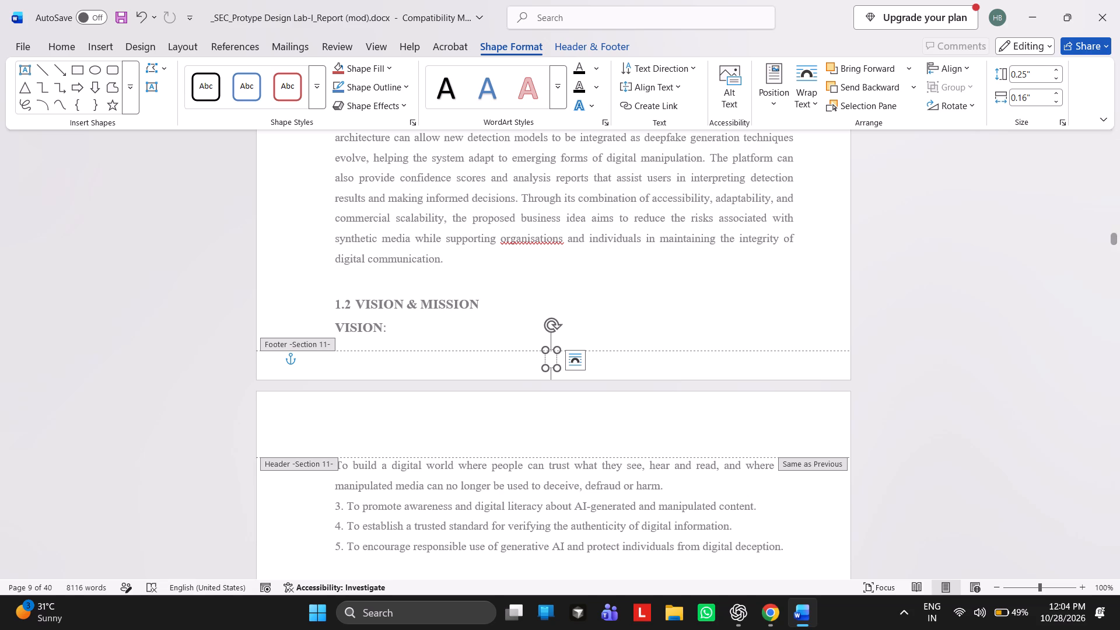
pyautogui.press('1')
pyautogui.doubleClick(754, 359)
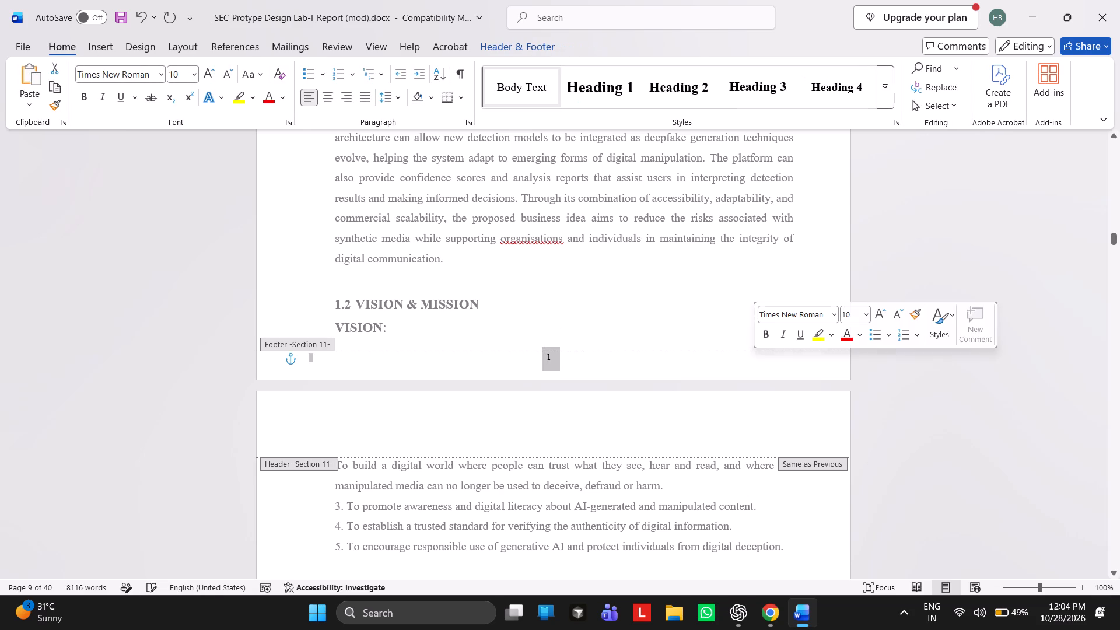
pyautogui.doubleClick(876, 380)
pyautogui.doubleClick(876, 380)
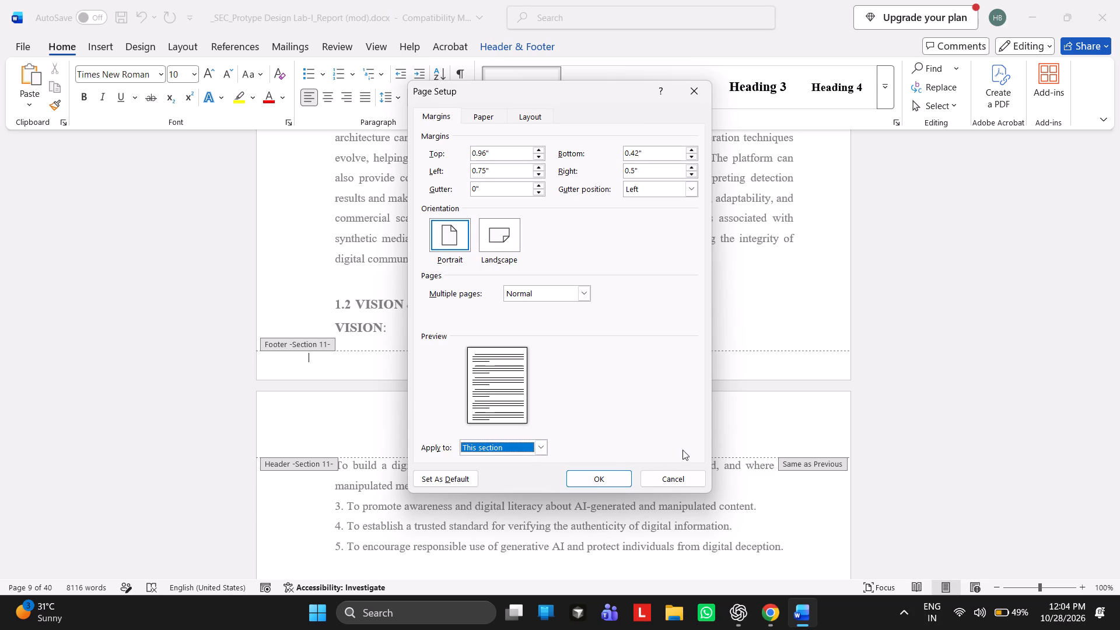
pyautogui.click(659, 475)
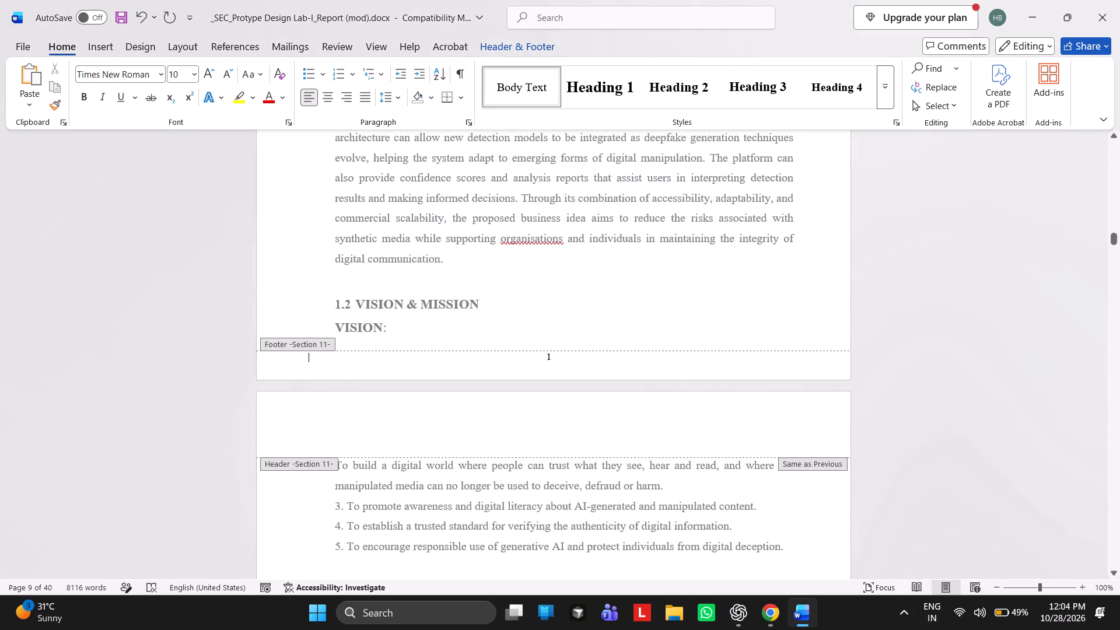
pyautogui.doubleClick(742, 283)
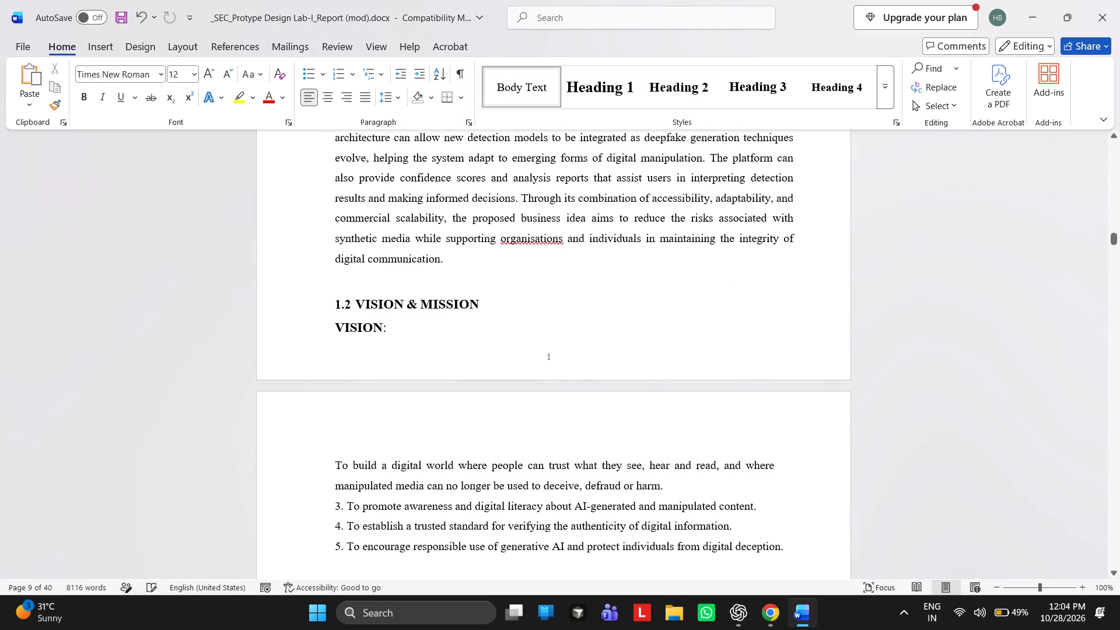
# Review the footer page numbers from the Chapter 1 pages through the start of Chapter 3.
pyautogui.scroll(3, 742, 283)
pyautogui.hscroll(1, 742, 283)
pyautogui.scroll(-1, 742, 283)
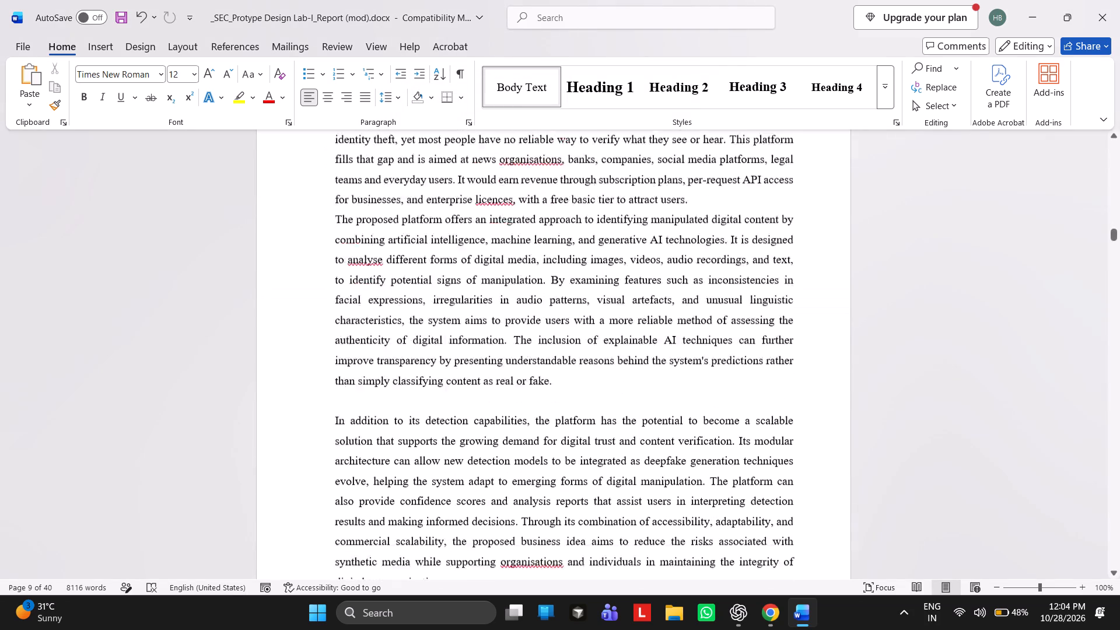
pyautogui.scroll(-3, 742, 283)
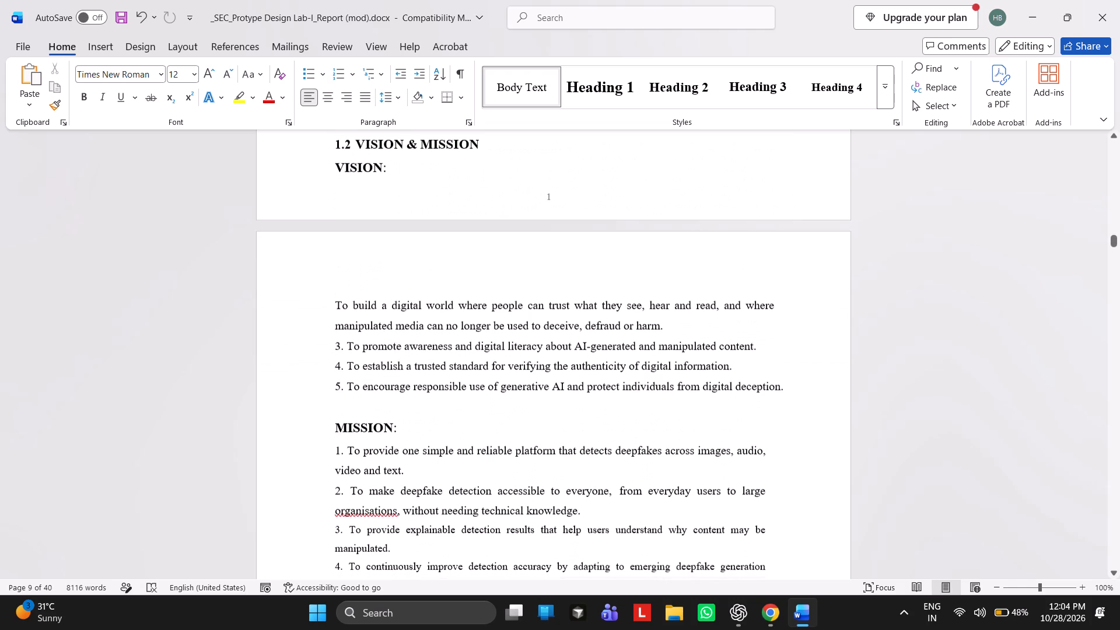
pyautogui.scroll(-3, 742, 283)
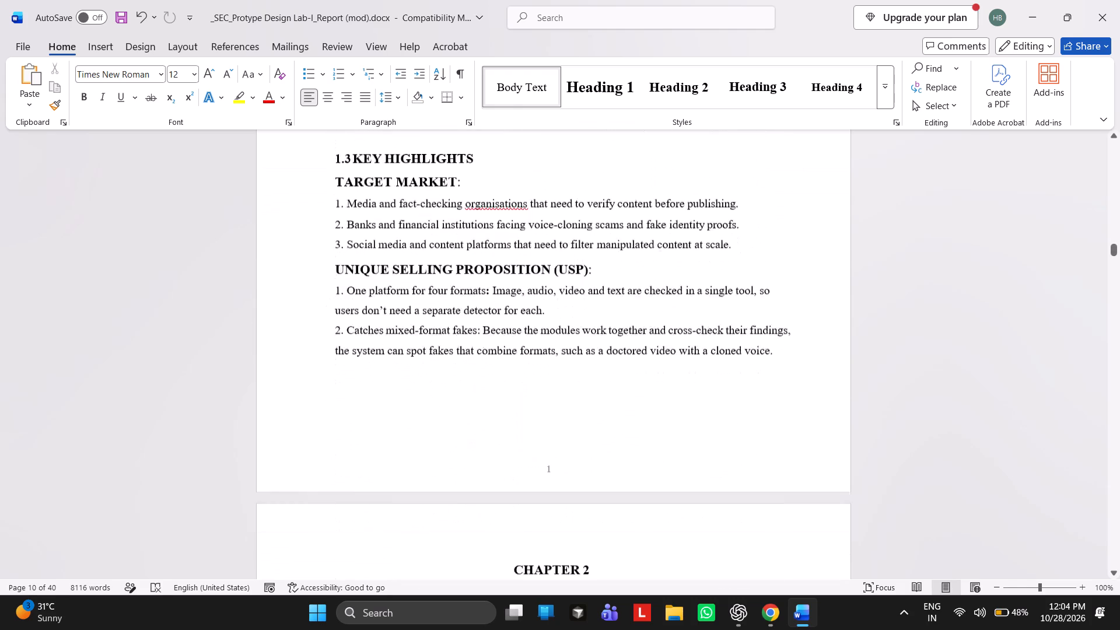
pyautogui.scroll(-3, 742, 283)
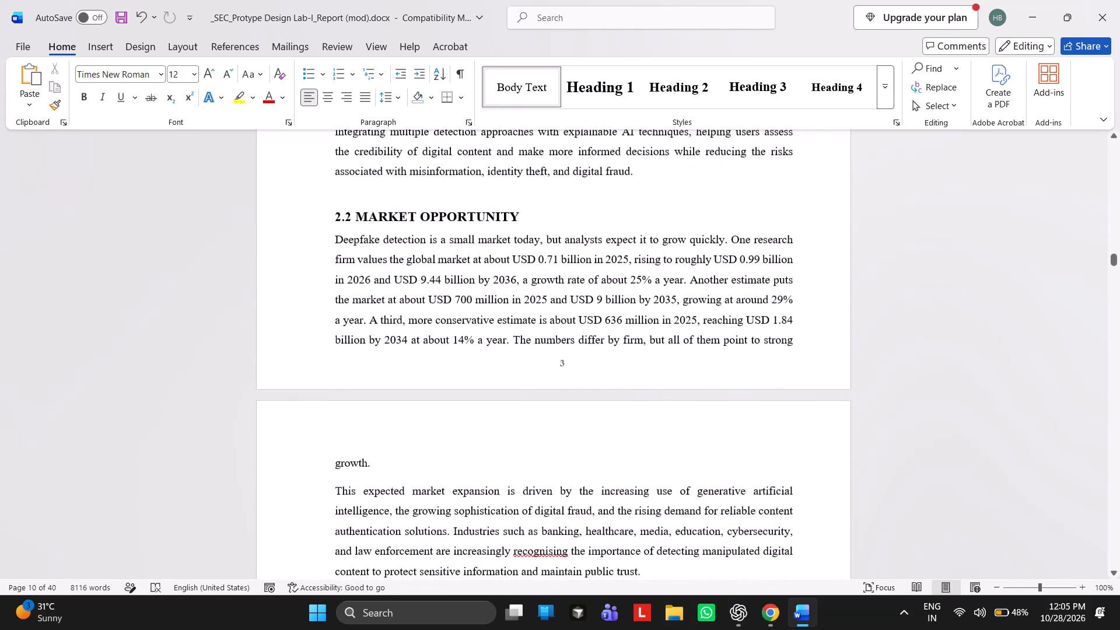
pyautogui.scroll(-1, 742, 283)
pyautogui.hscroll(1, 742, 283)
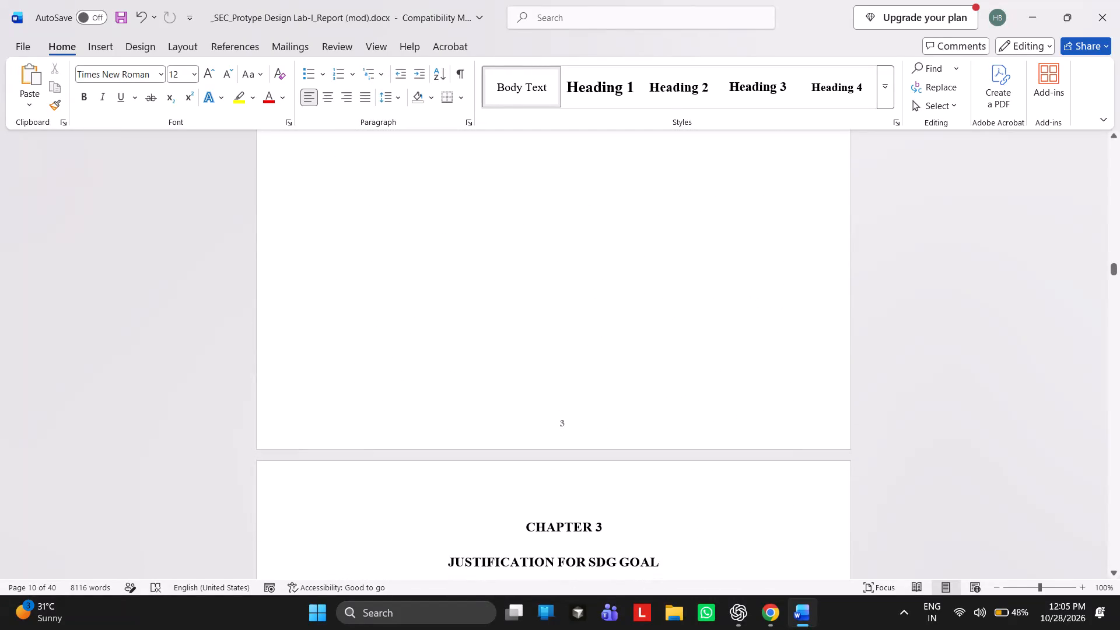
pyautogui.hscroll(1, 742, 283)
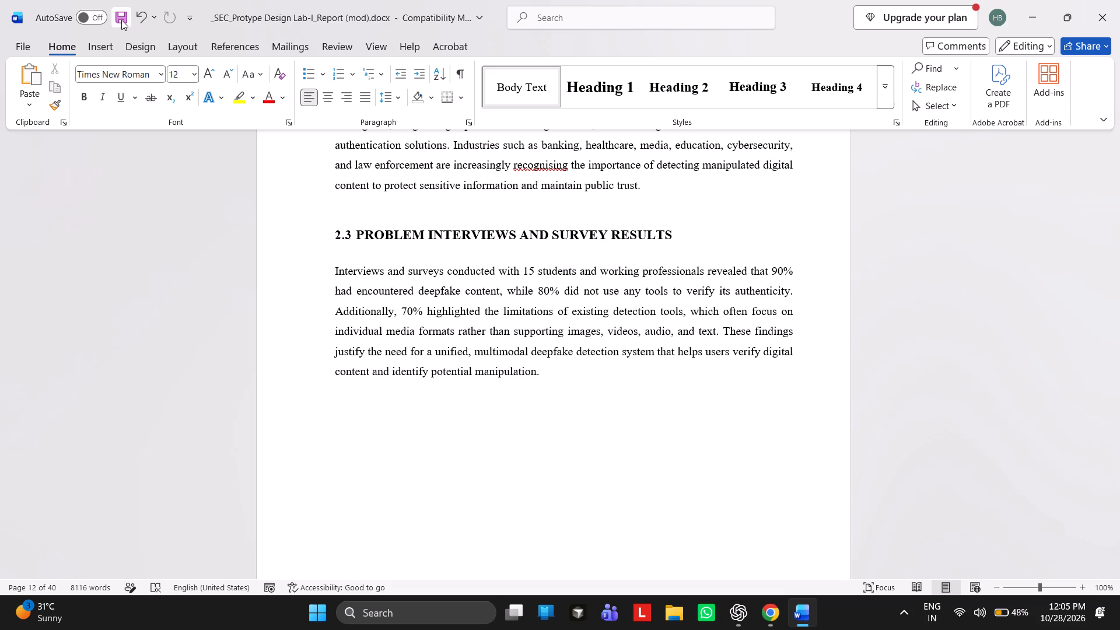
# Save the report under its current file name.
pyautogui.click(121, 19)
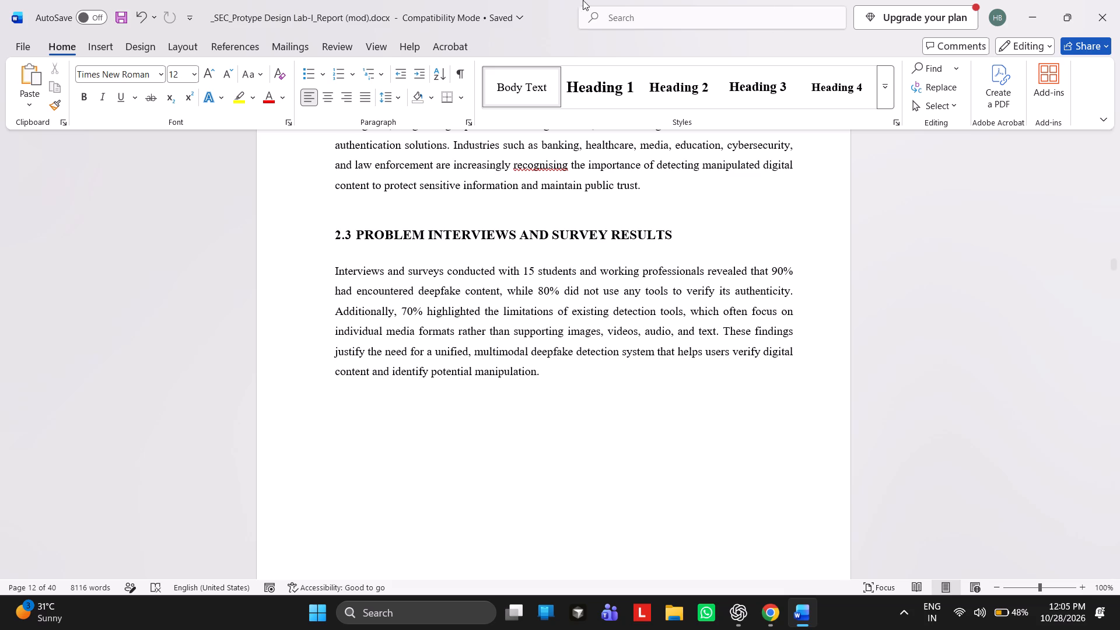
pyautogui.click(116, 17)
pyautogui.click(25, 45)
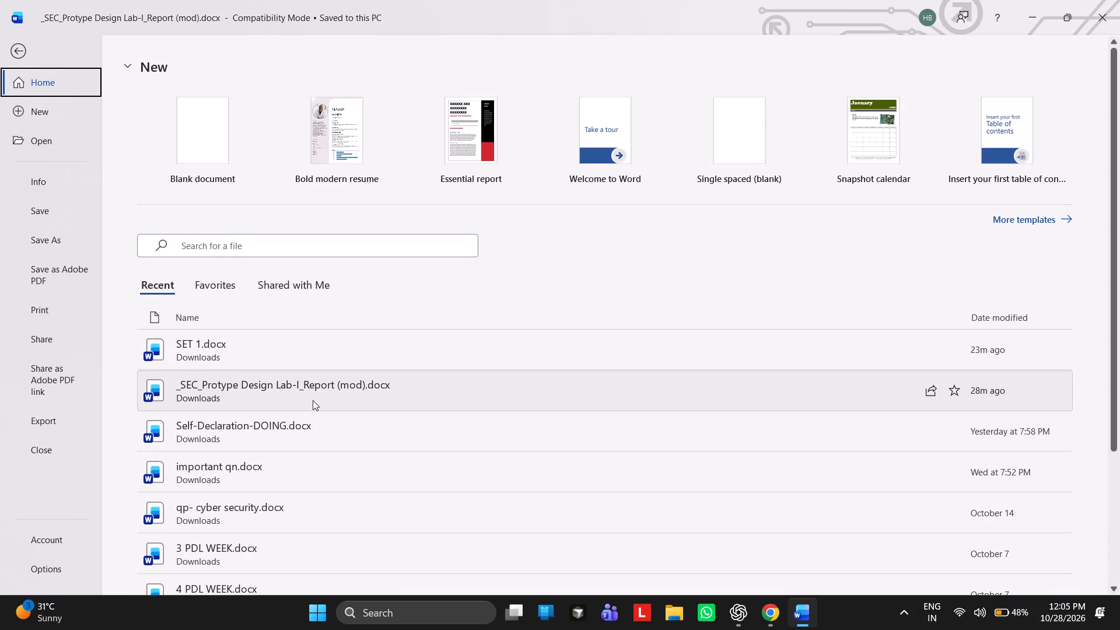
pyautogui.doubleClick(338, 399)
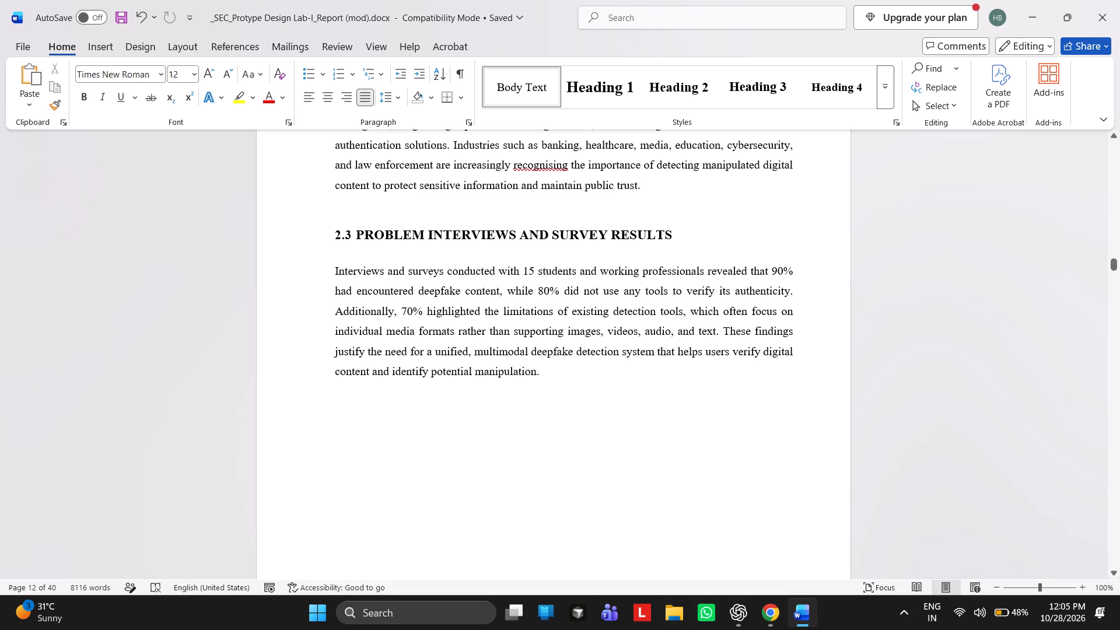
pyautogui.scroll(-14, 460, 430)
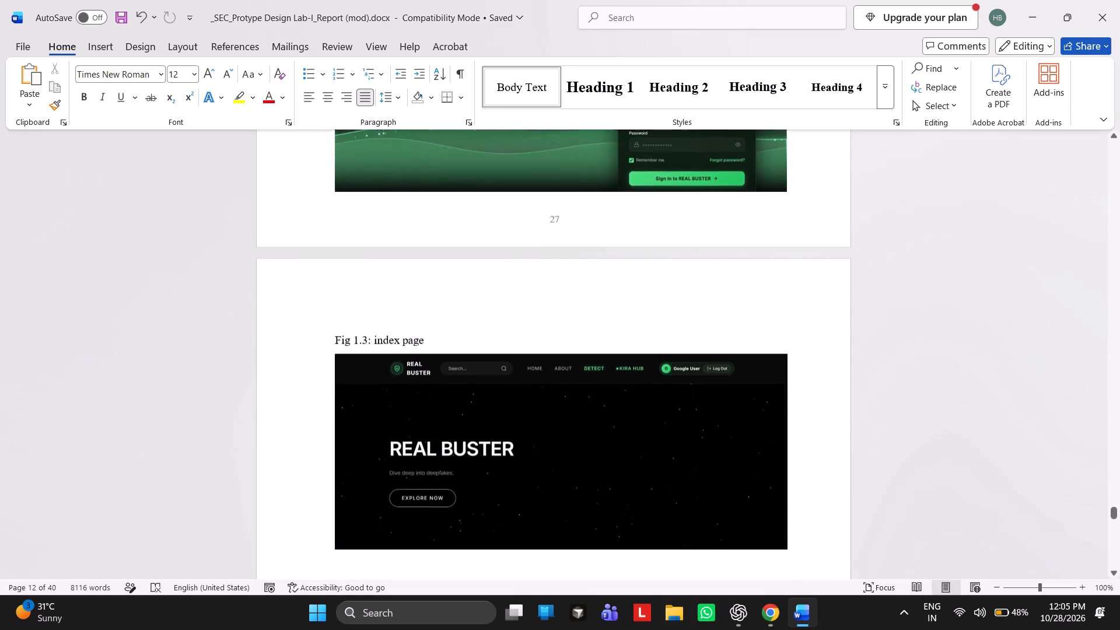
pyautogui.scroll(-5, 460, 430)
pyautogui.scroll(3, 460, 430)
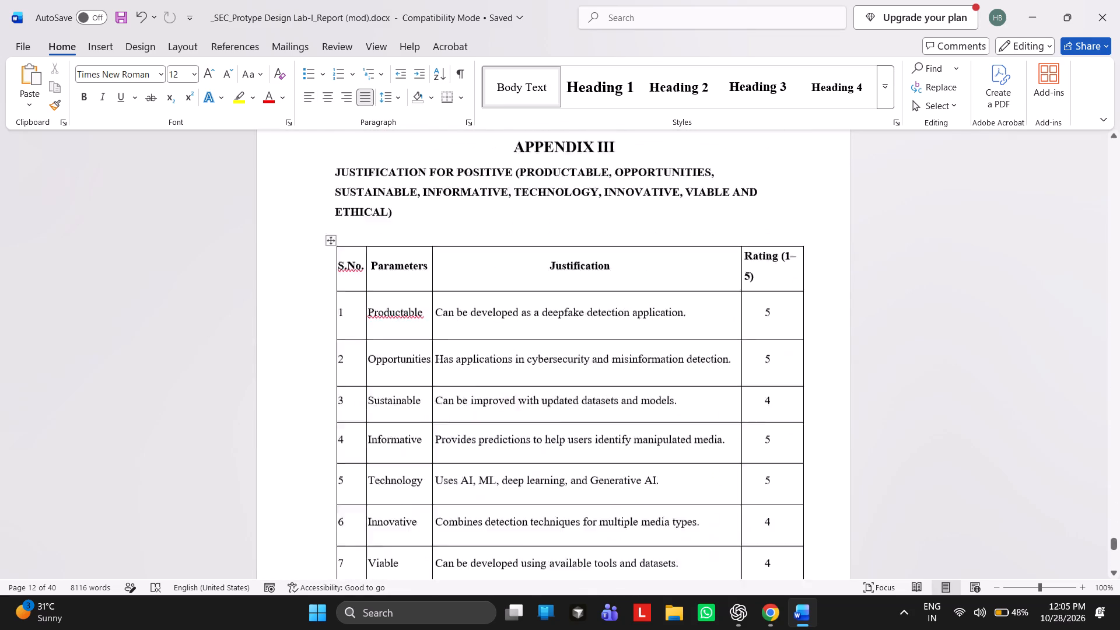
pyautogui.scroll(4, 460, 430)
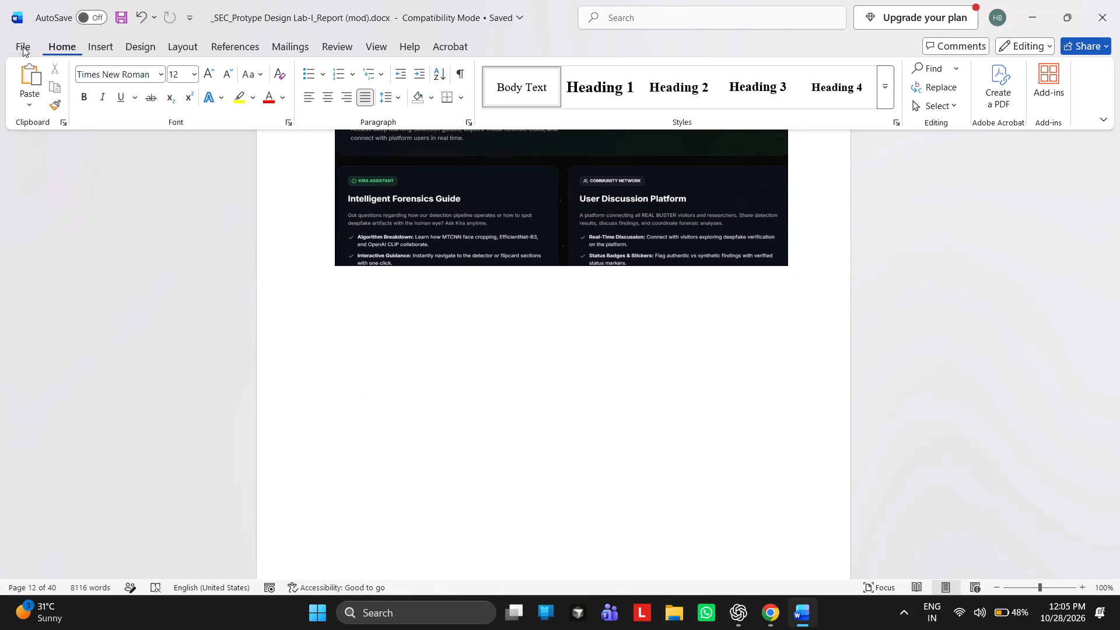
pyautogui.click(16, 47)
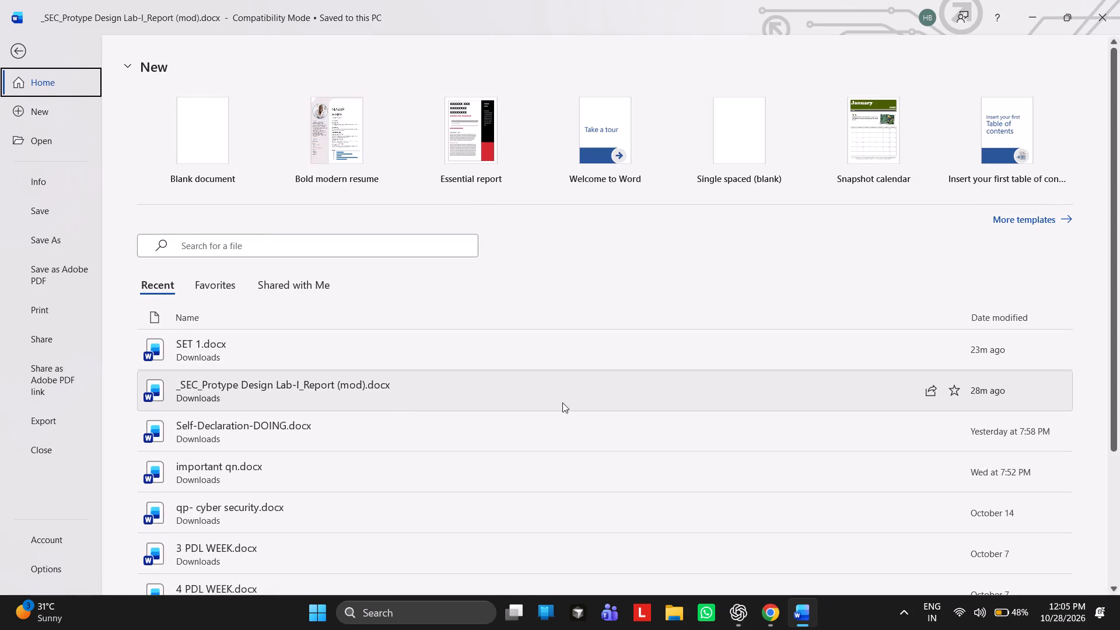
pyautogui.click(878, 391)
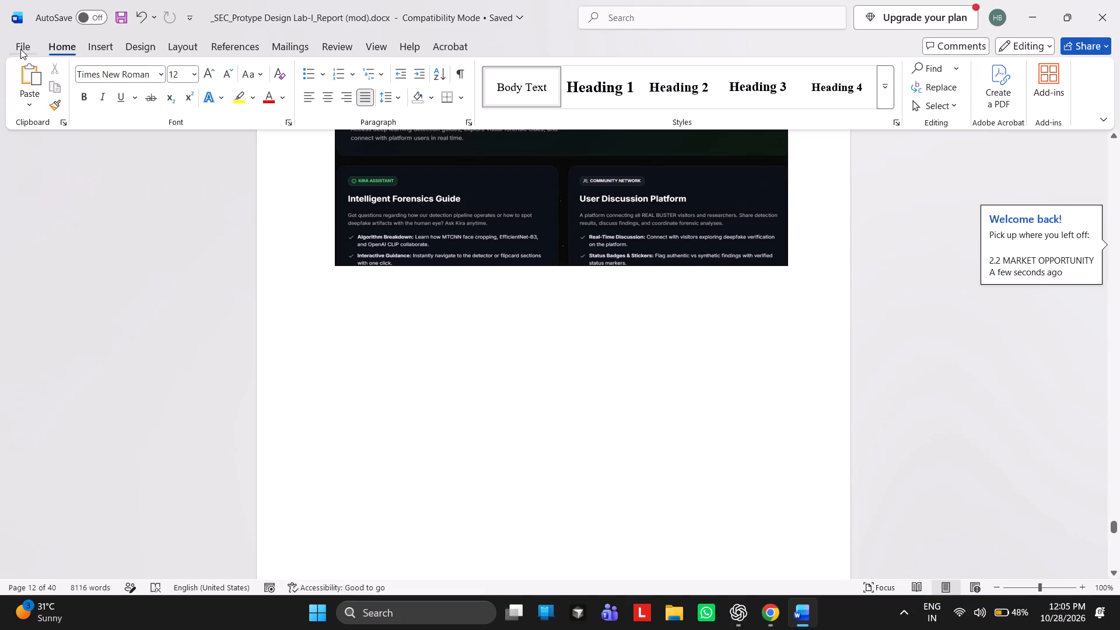
pyautogui.click(20, 49)
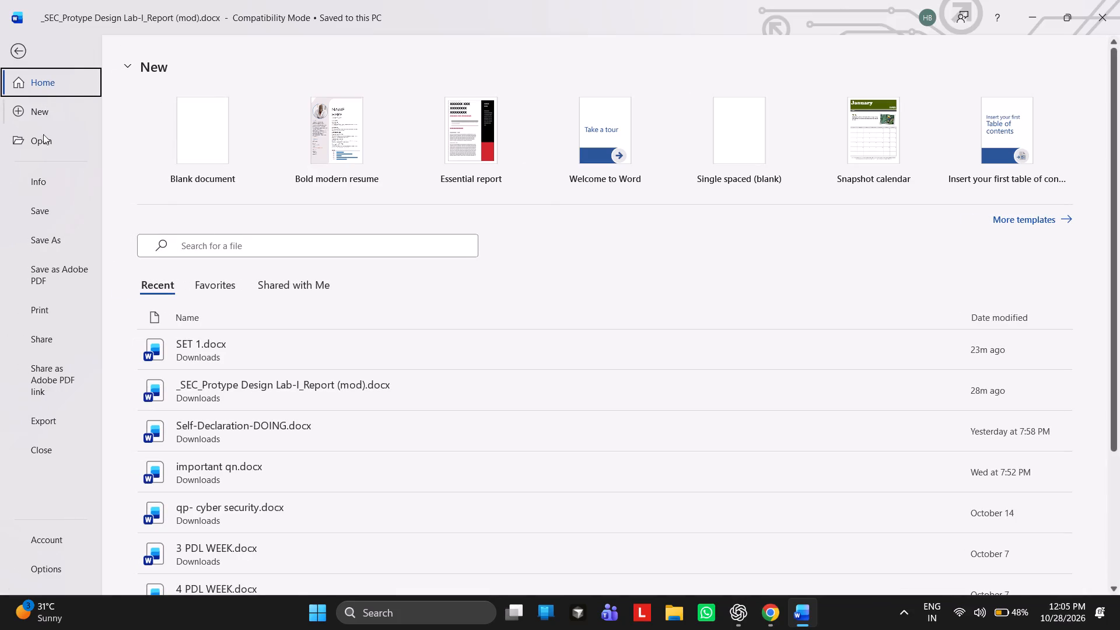
pyautogui.click(56, 235)
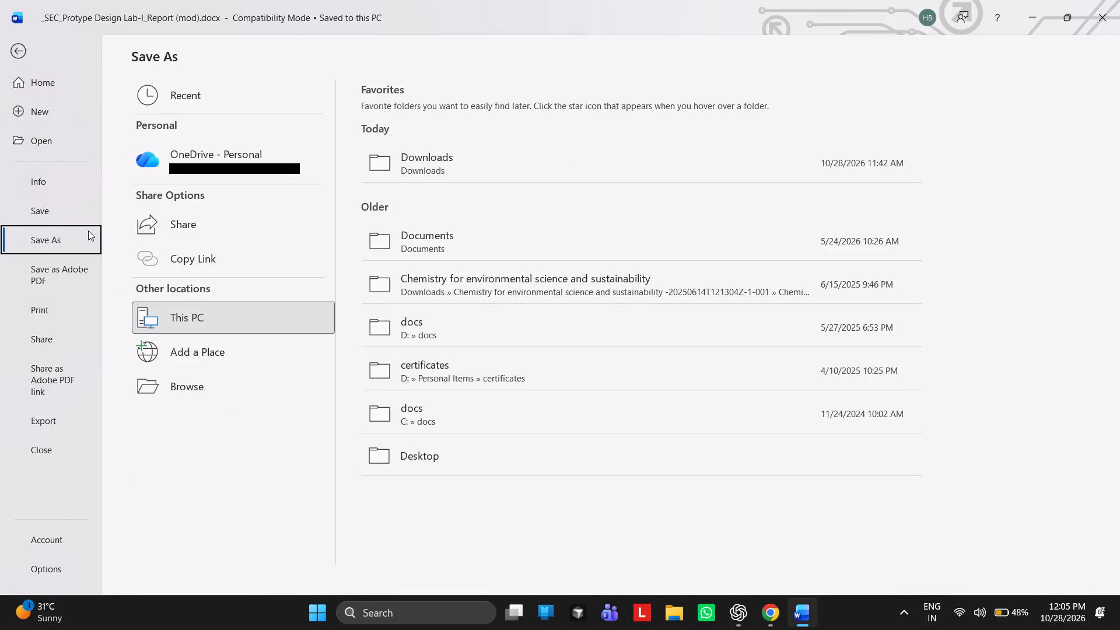
pyautogui.click(220, 326)
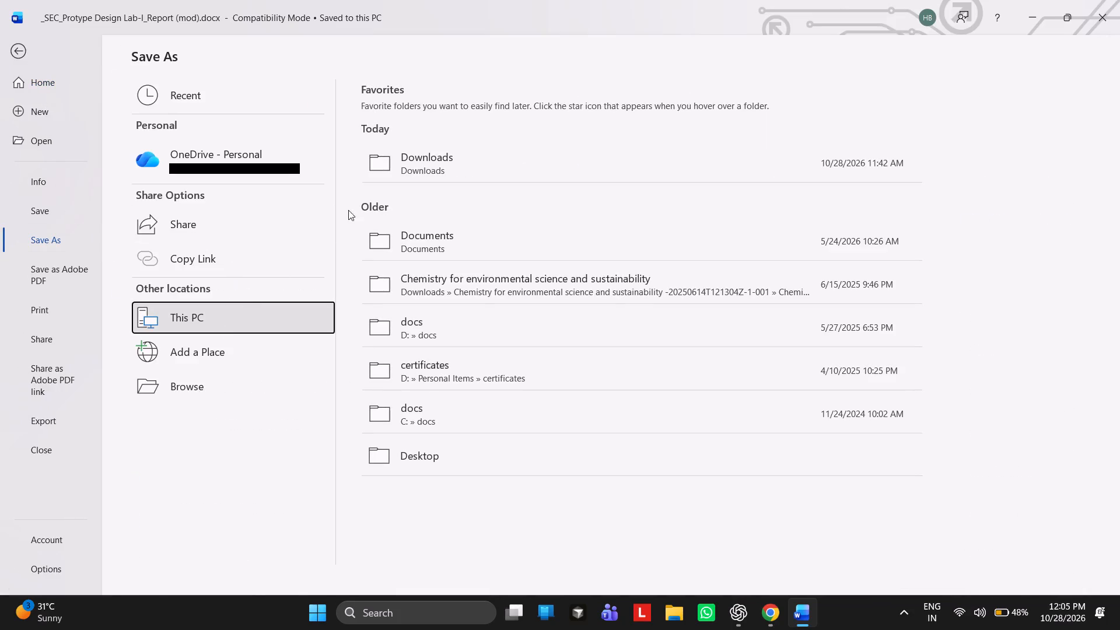
pyautogui.doubleClick(283, 311)
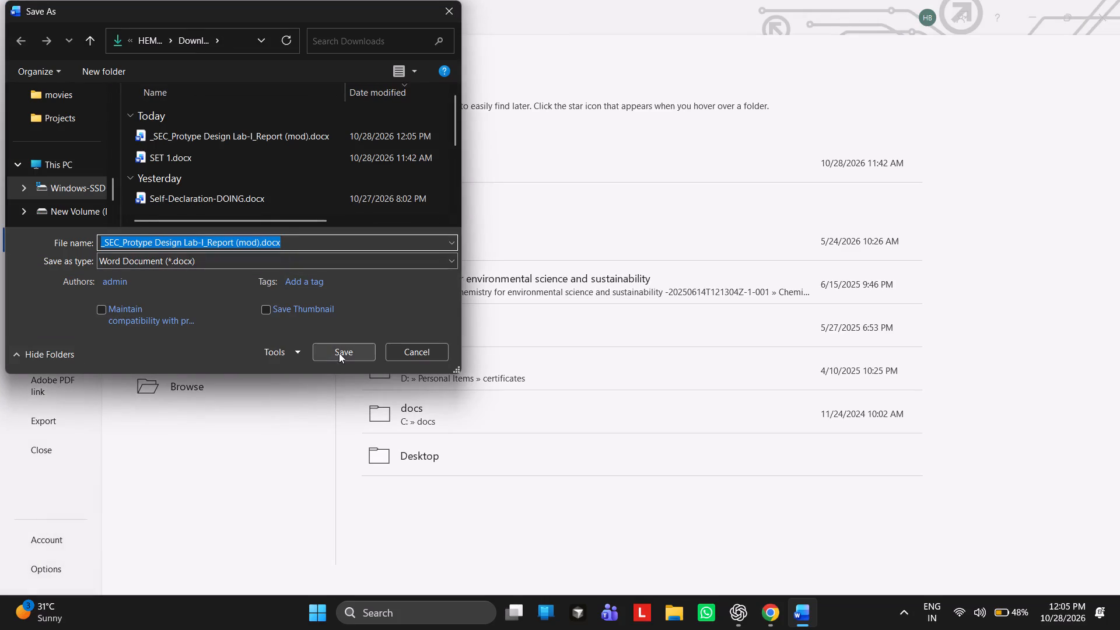
pyautogui.click(255, 237)
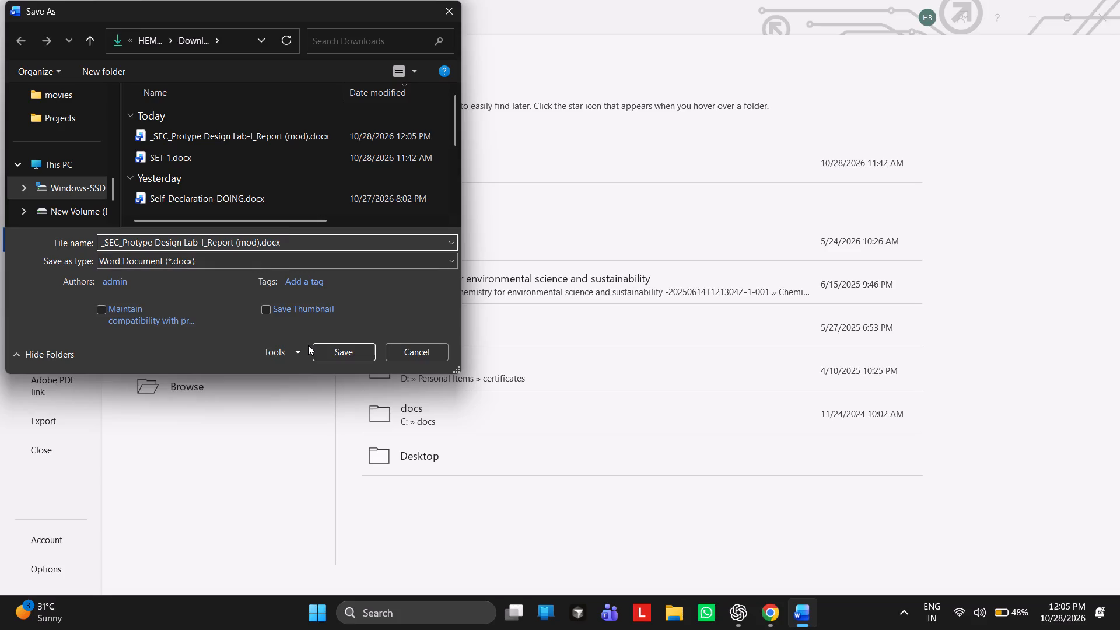
pyautogui.write('ified')
pyautogui.click(320, 351)
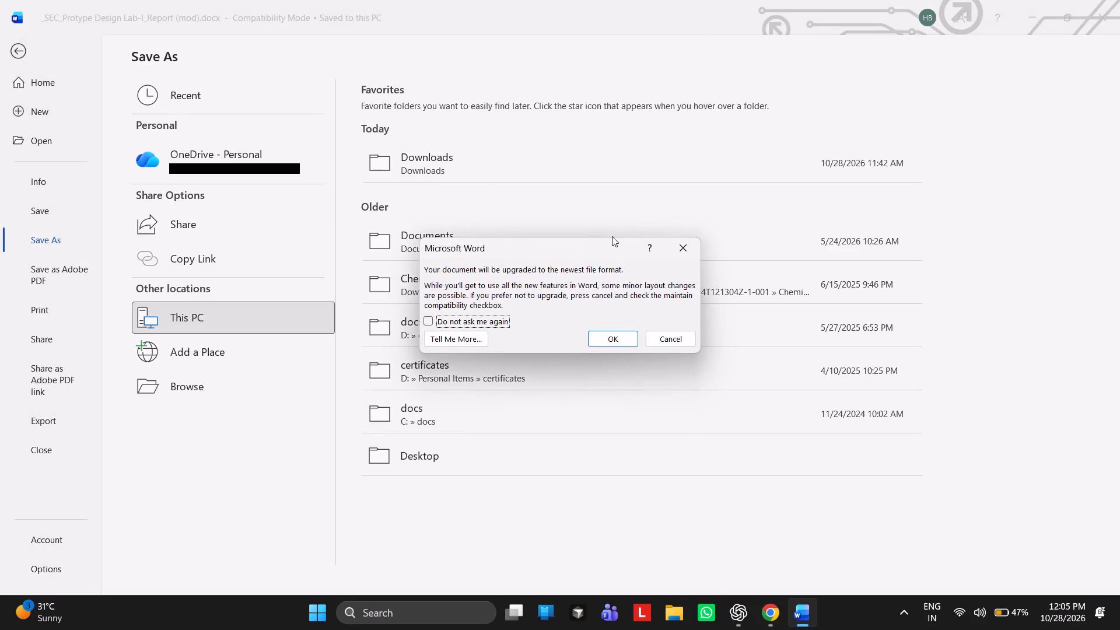
pyautogui.click(603, 336)
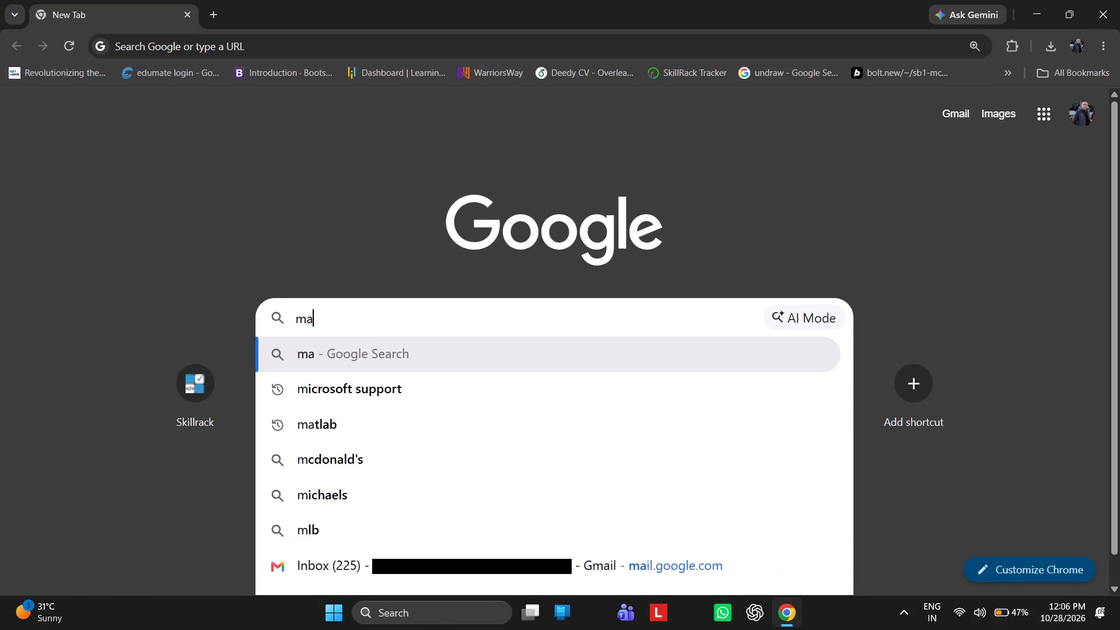
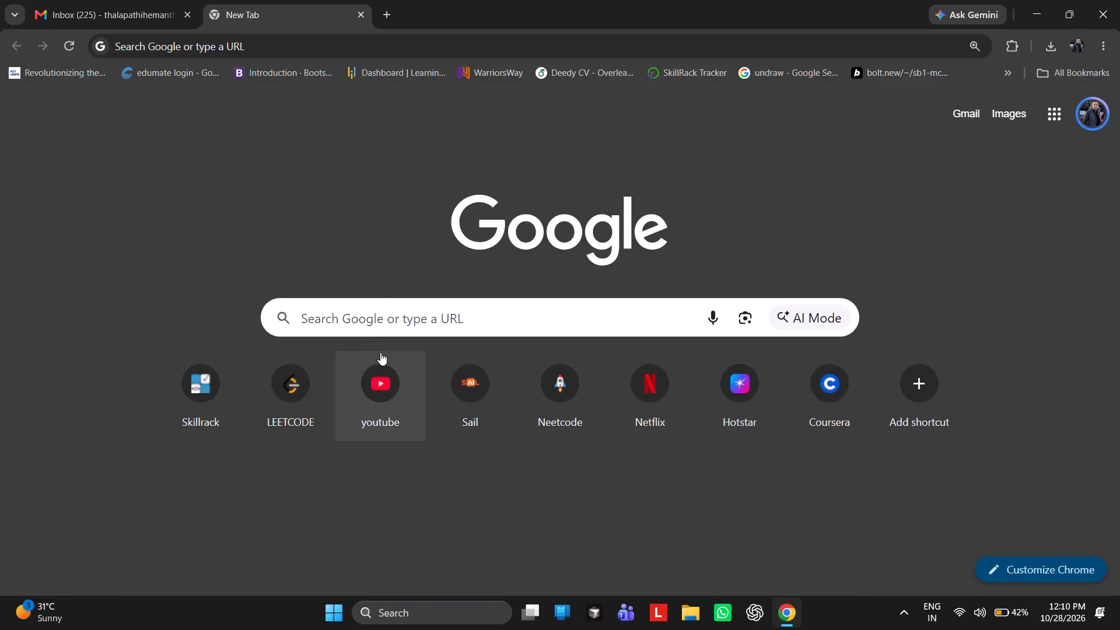
# In Google Chrome, search Google for "watsapp".
pyautogui.click(397, 313)
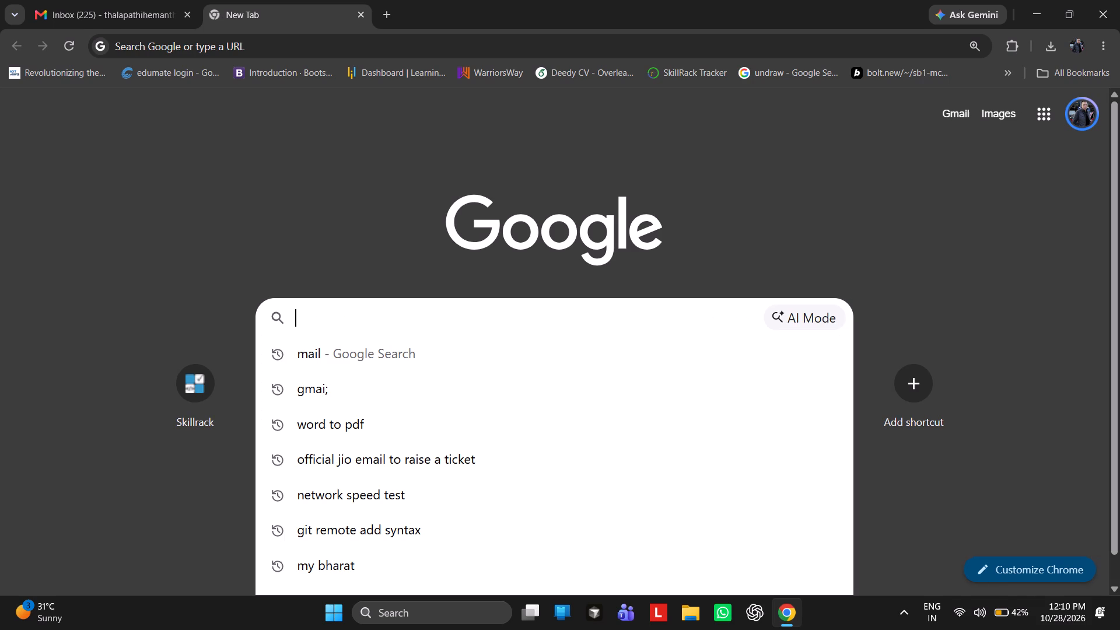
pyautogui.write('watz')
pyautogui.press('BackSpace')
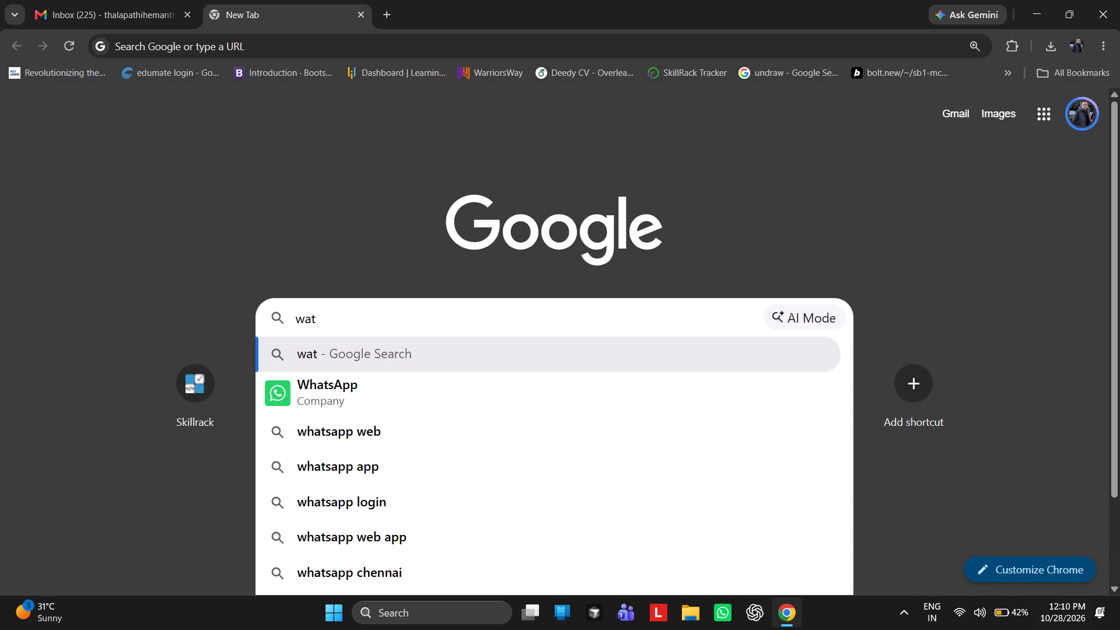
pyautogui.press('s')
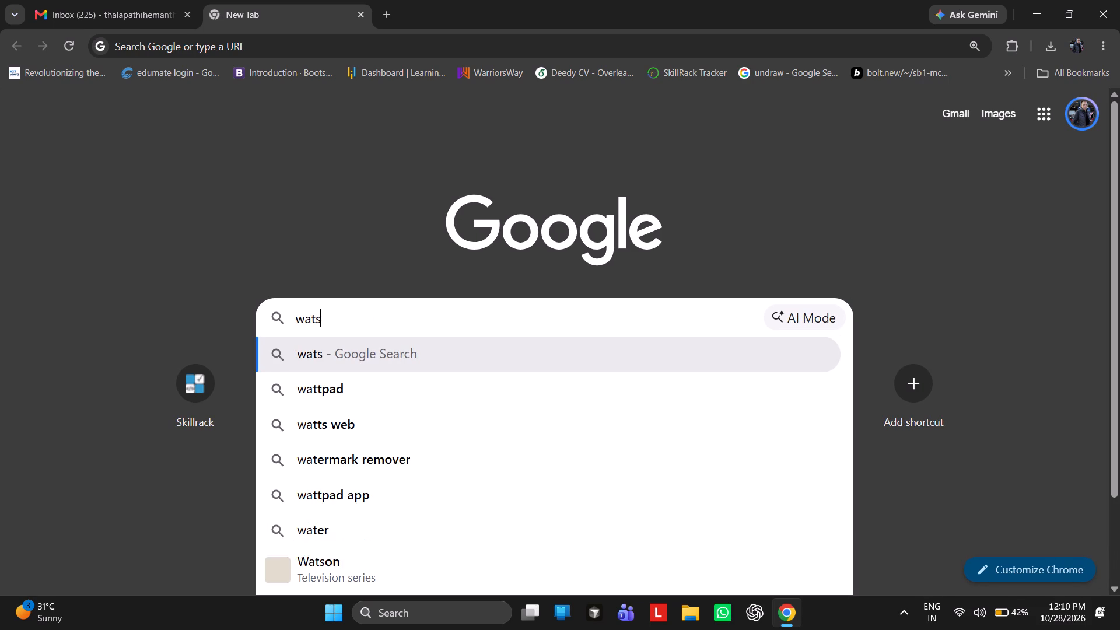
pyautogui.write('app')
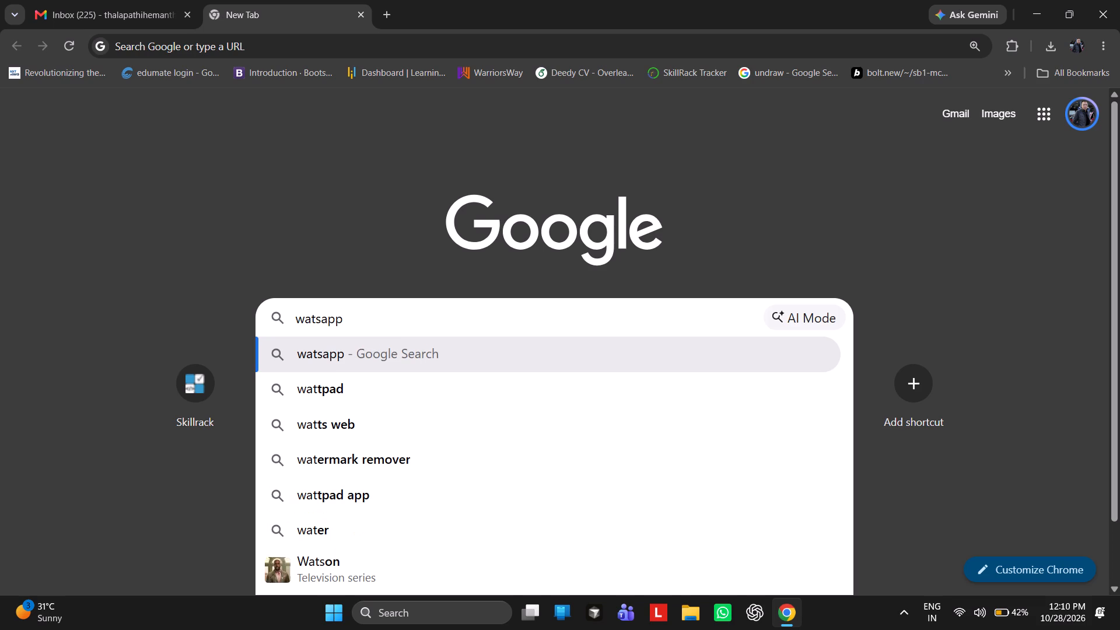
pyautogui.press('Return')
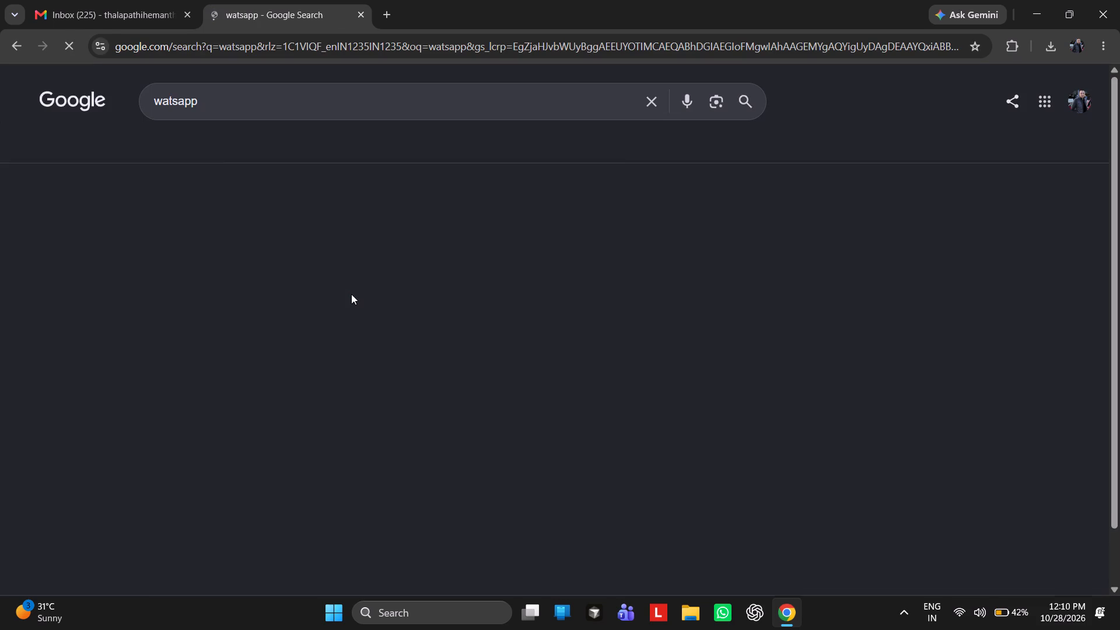
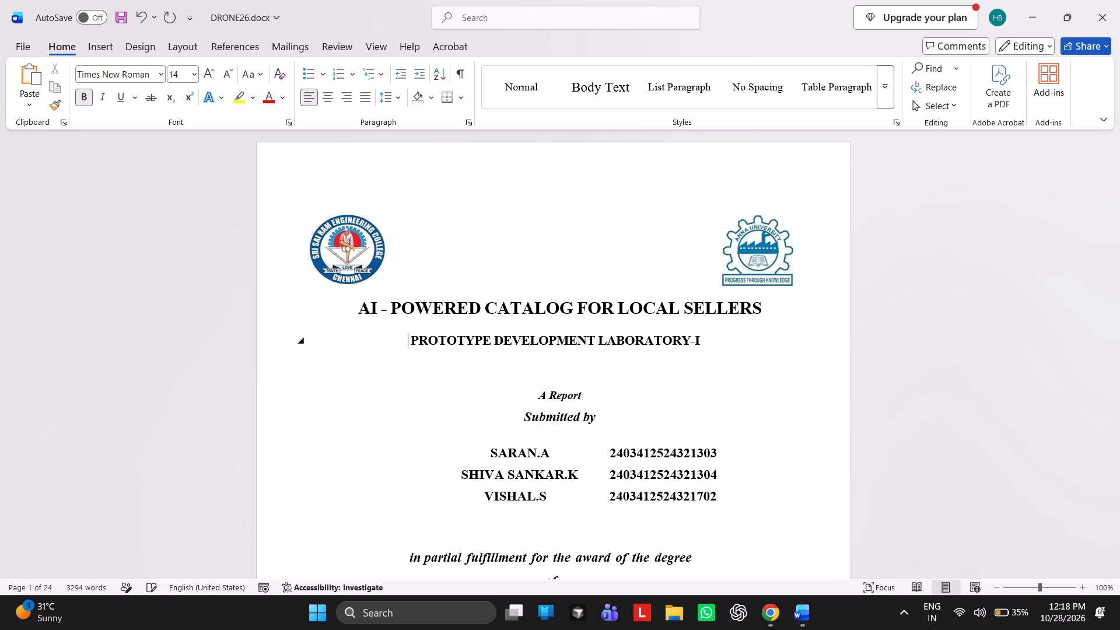
# Insert two spaces before PROTOTYPE DEVELOPMENT LABORATORY-I on the title page to centre the line beneath the report title.
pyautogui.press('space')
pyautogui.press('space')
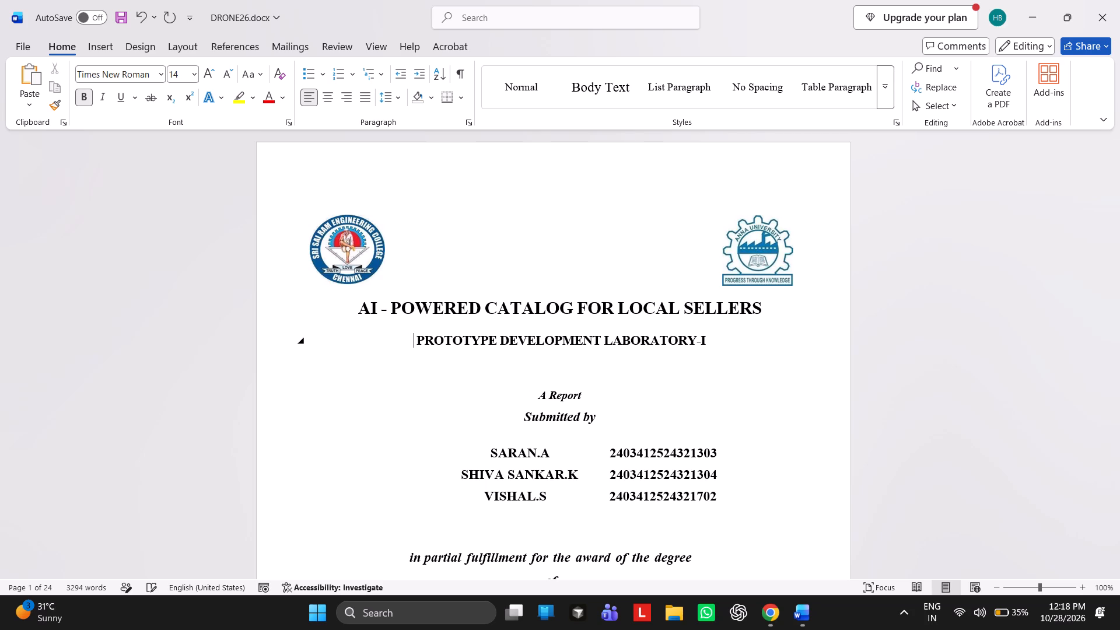
# Review the front matter of DRONE26.docx, from the title page and bonafide certificate through the acknowledgement and table of contents.
pyautogui.scroll(-1, 535, 375)
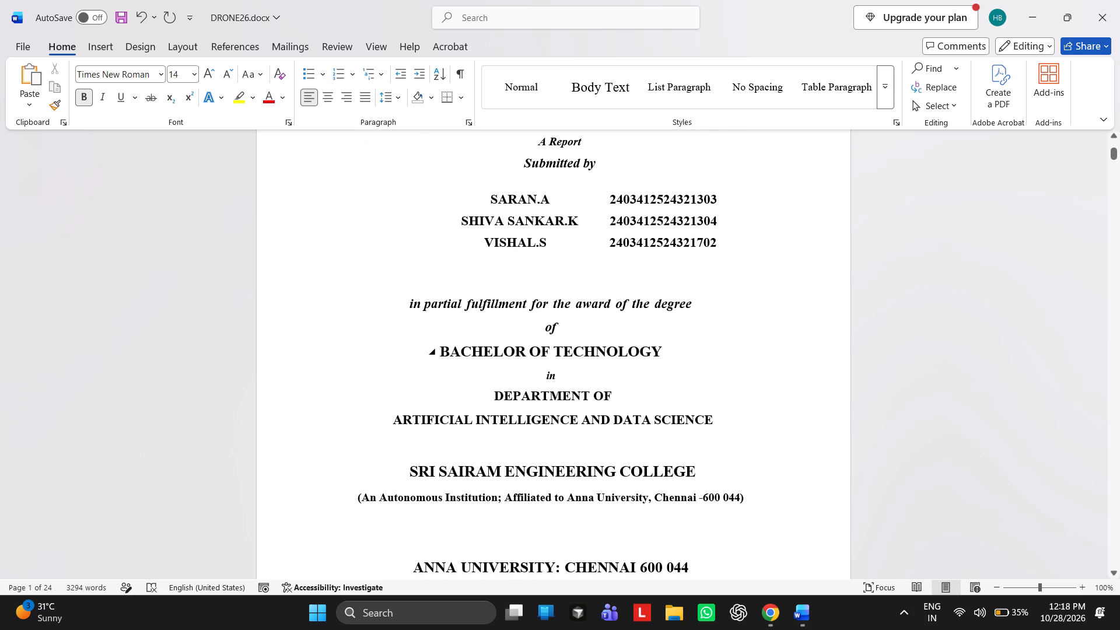
pyautogui.scroll(-1, 543, 317)
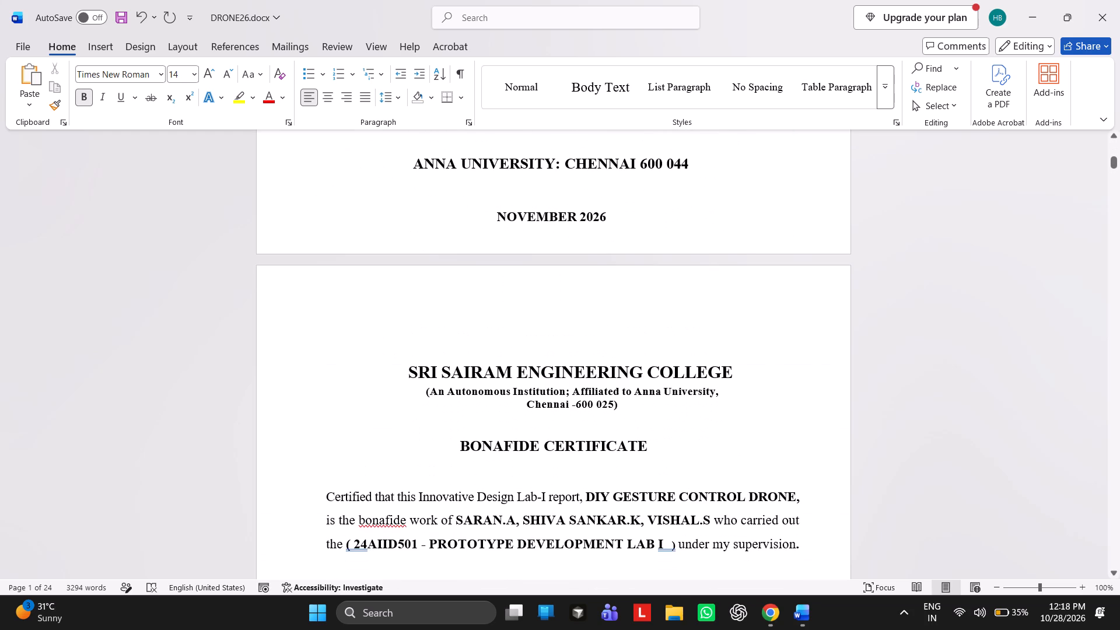
pyautogui.scroll(-3, 543, 317)
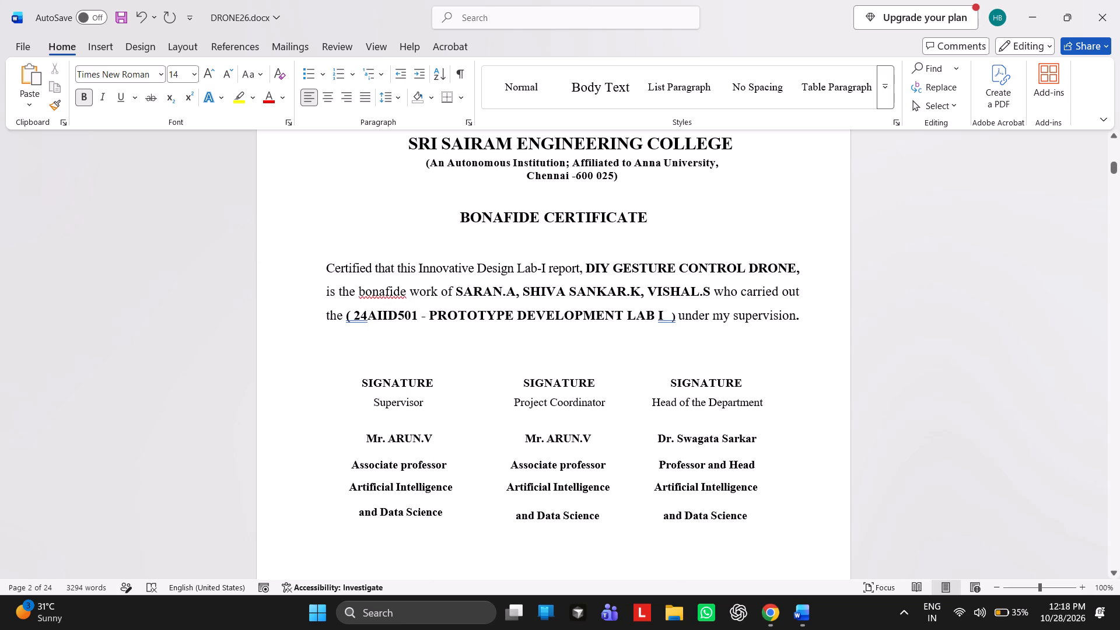
pyautogui.scroll(-1, 543, 317)
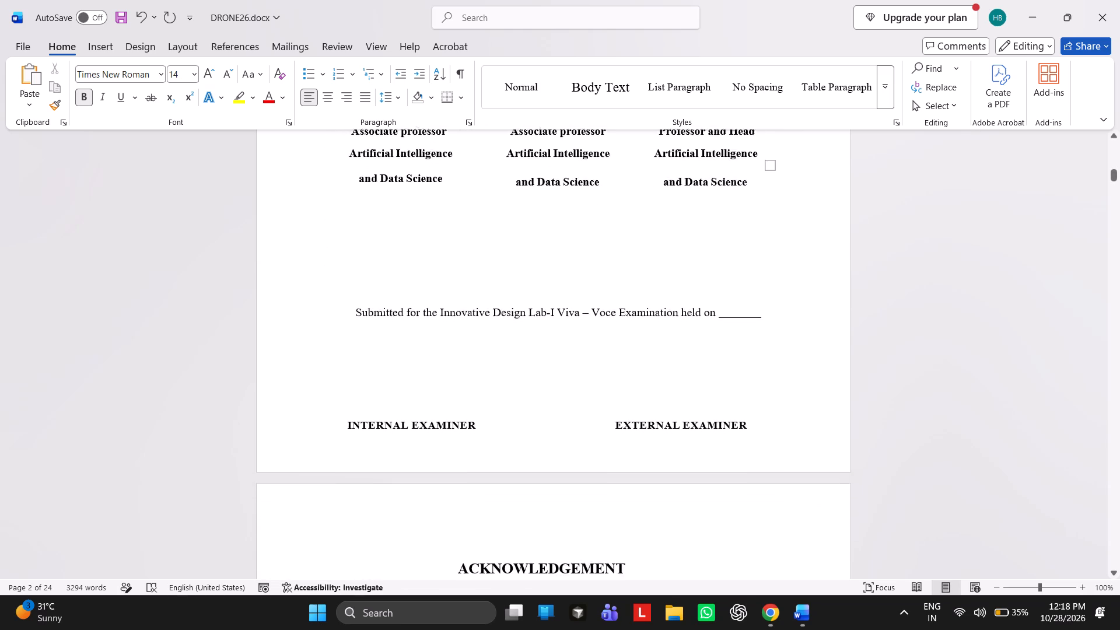
pyautogui.scroll(-1, 543, 317)
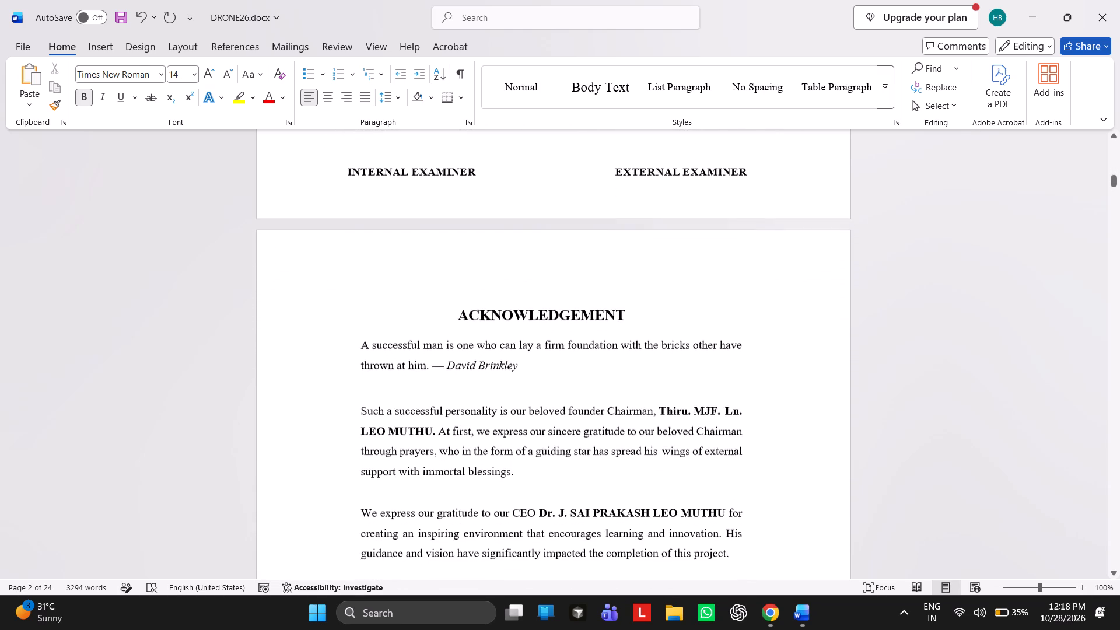
pyautogui.scroll(-2, 543, 317)
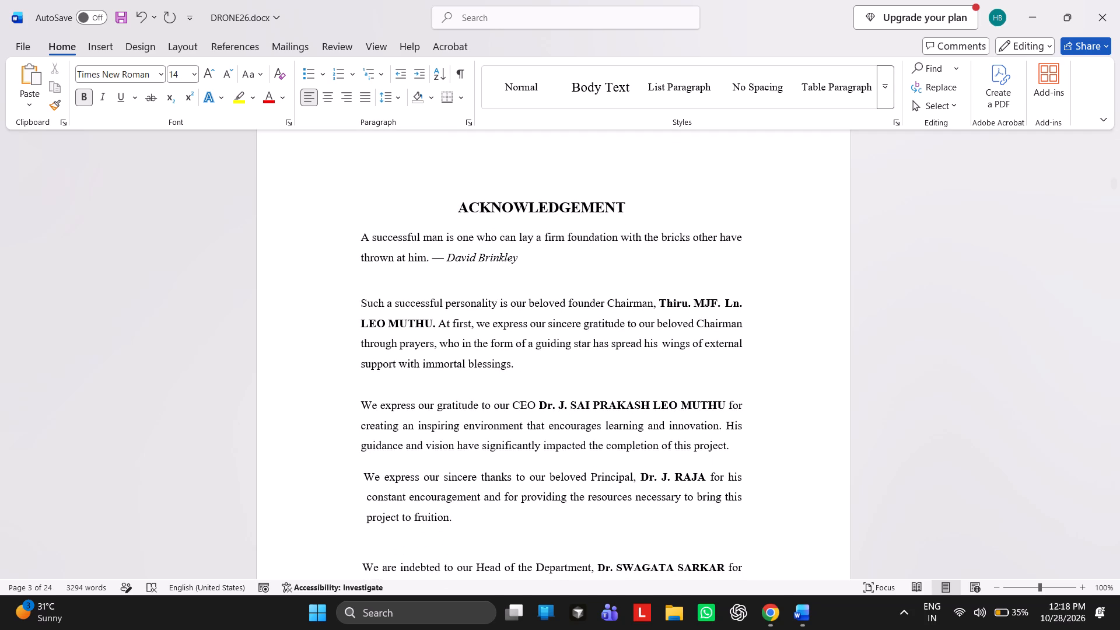
pyautogui.scroll(-2, 543, 317)
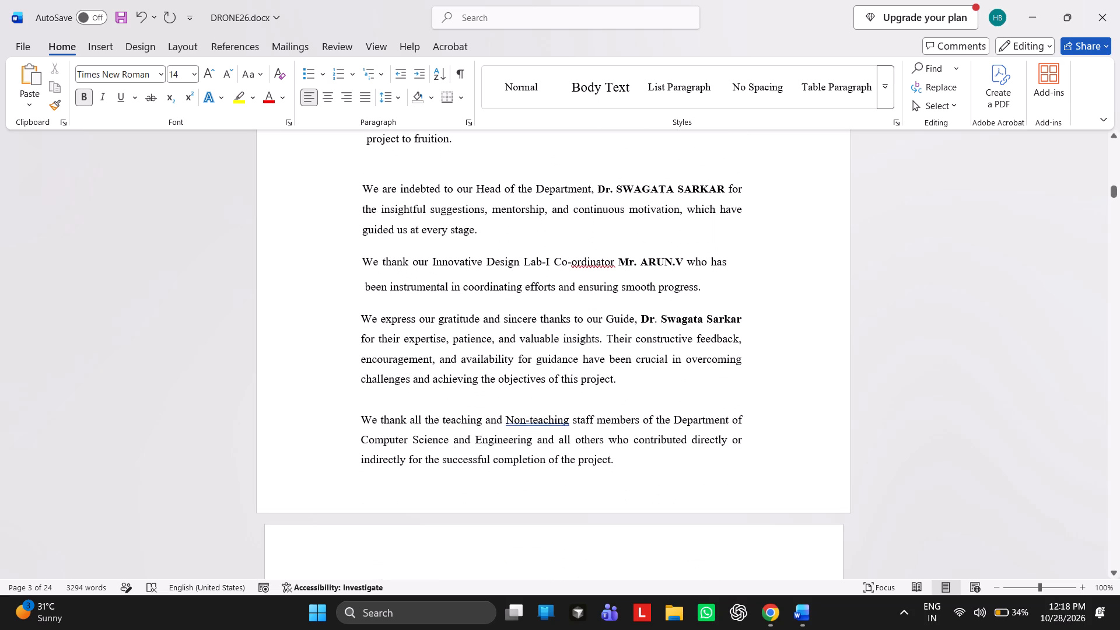
pyautogui.scroll(-3, 568, 220)
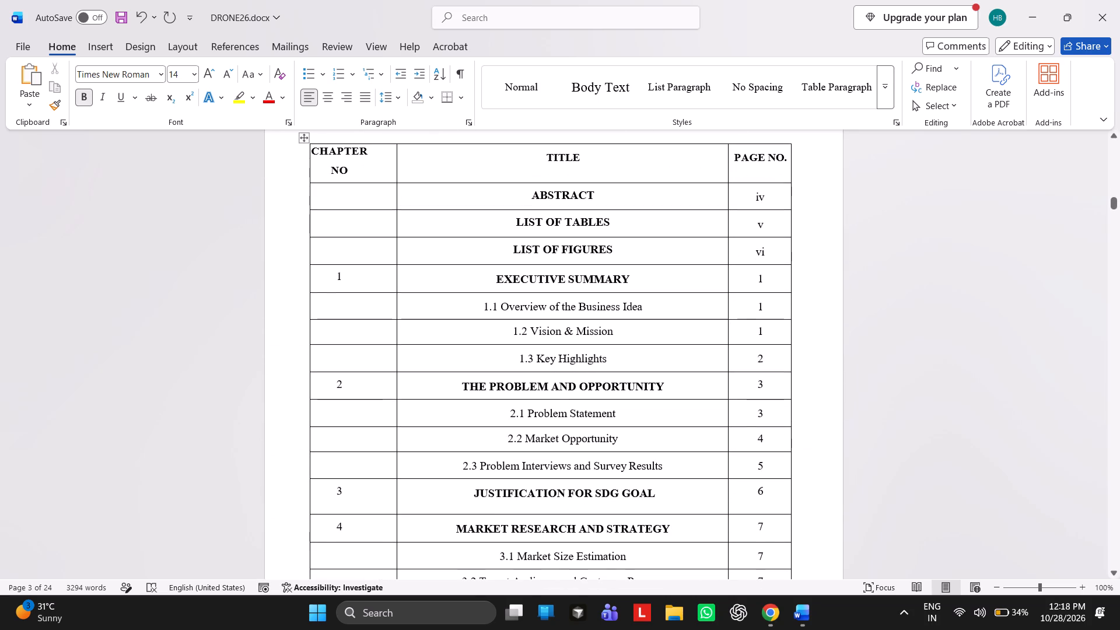
pyautogui.scroll(-1, 570, 185)
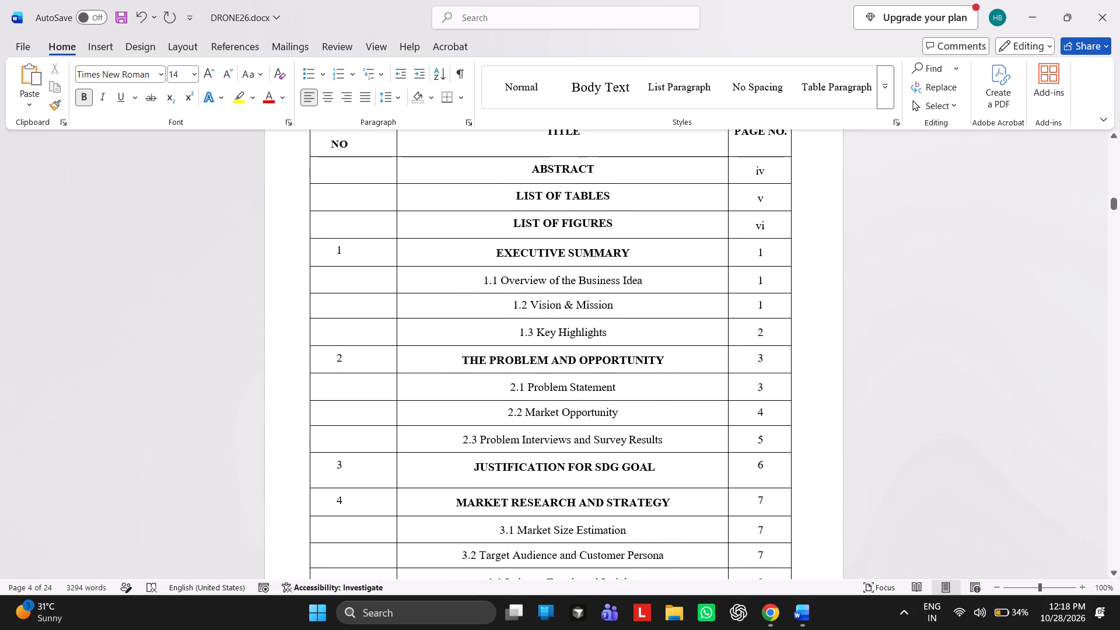
pyautogui.scroll(-3, 580, 134)
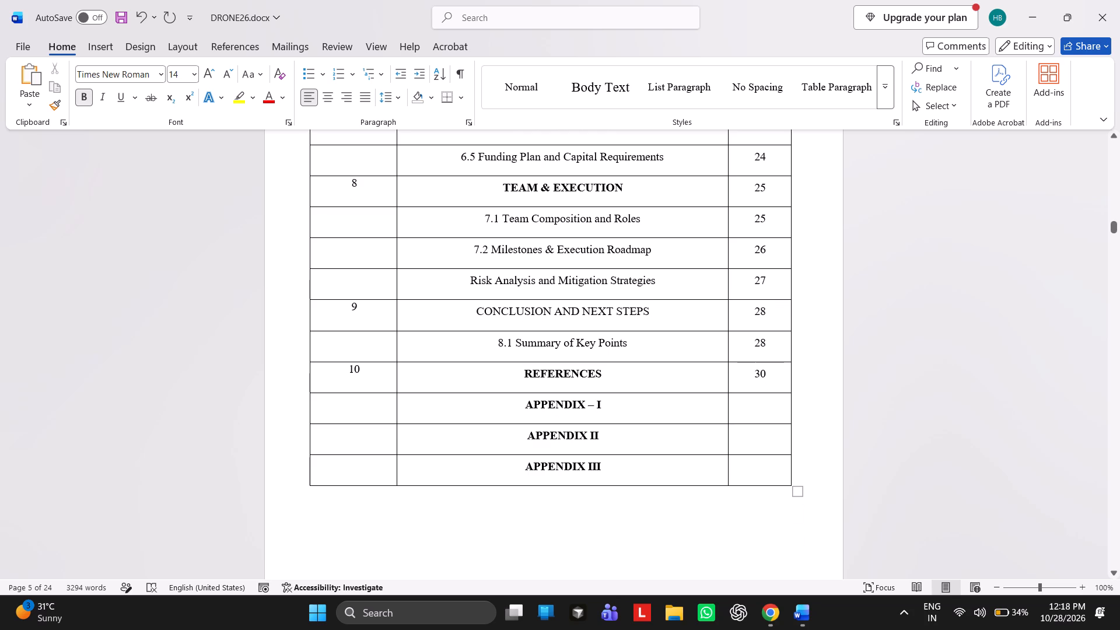
pyautogui.moveTo(667, 220); pyautogui.dragTo(626, 292)
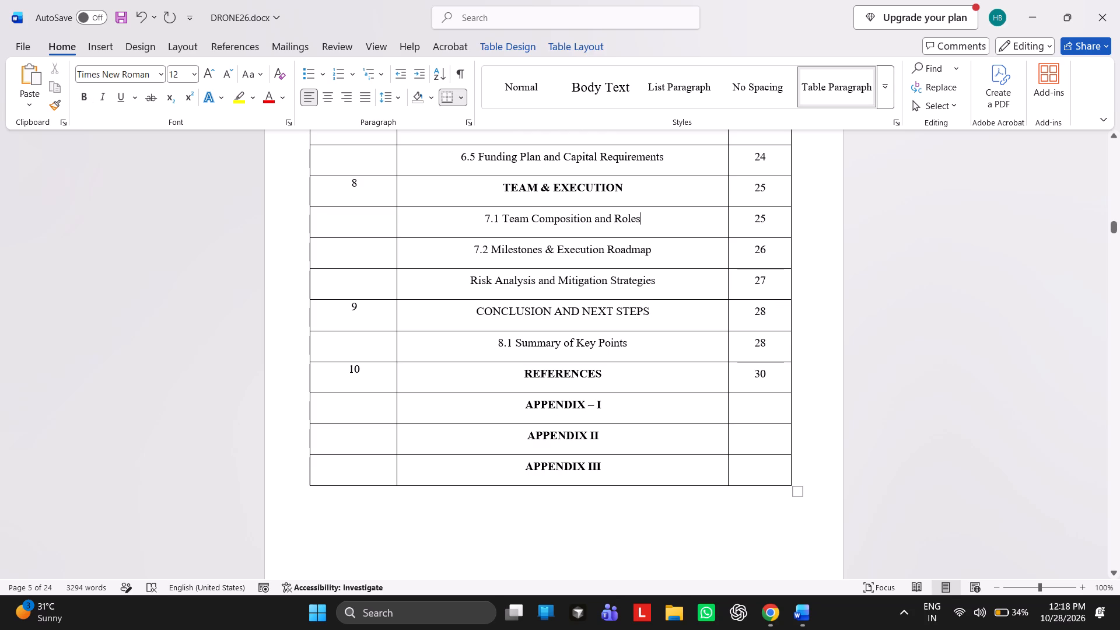
pyautogui.scroll(-3, 572, 386)
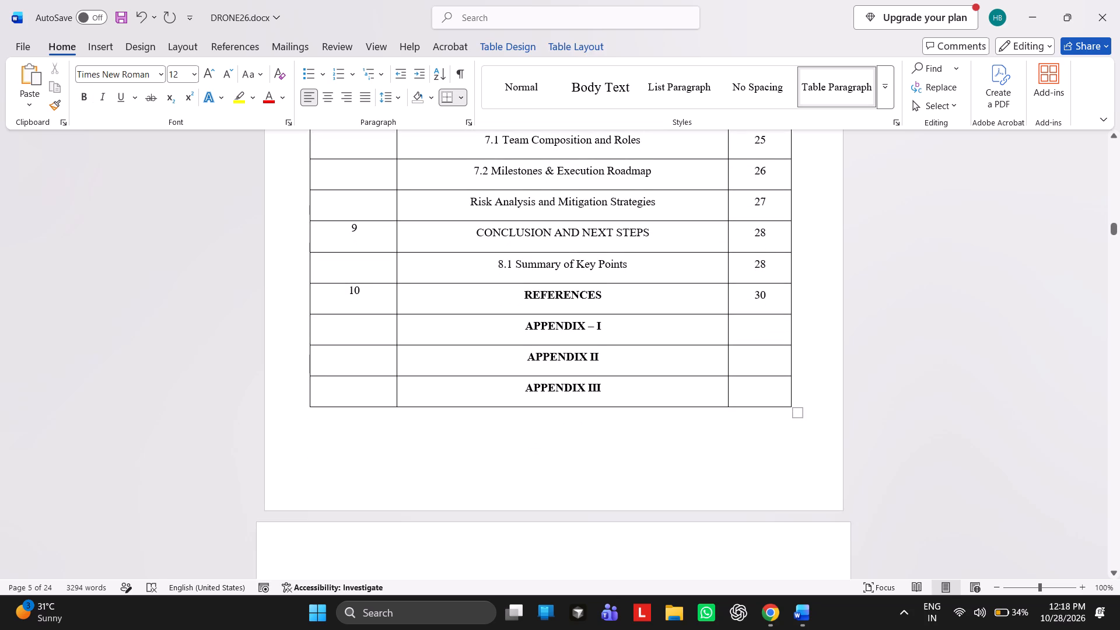
# Skim the drone report from the abstract through all chapters to the SDG page at the end.
pyautogui.scroll(-3, 572, 386)
pyautogui.scroll(1, 572, 386)
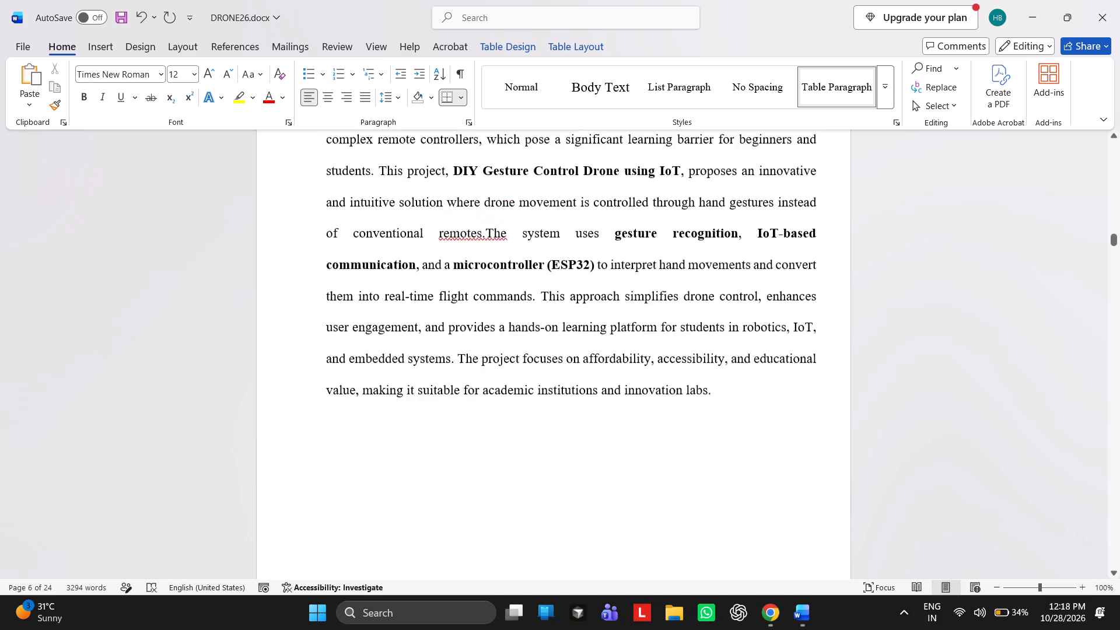
pyautogui.scroll(1, 572, 386)
pyautogui.scroll(-2, 572, 386)
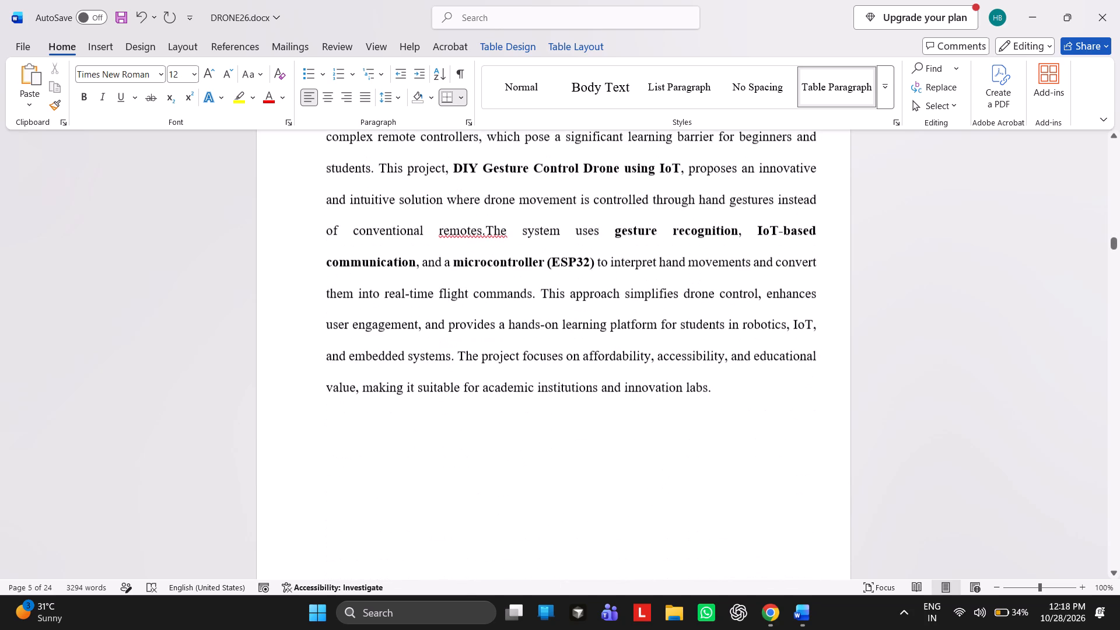
pyautogui.scroll(-2, 572, 386)
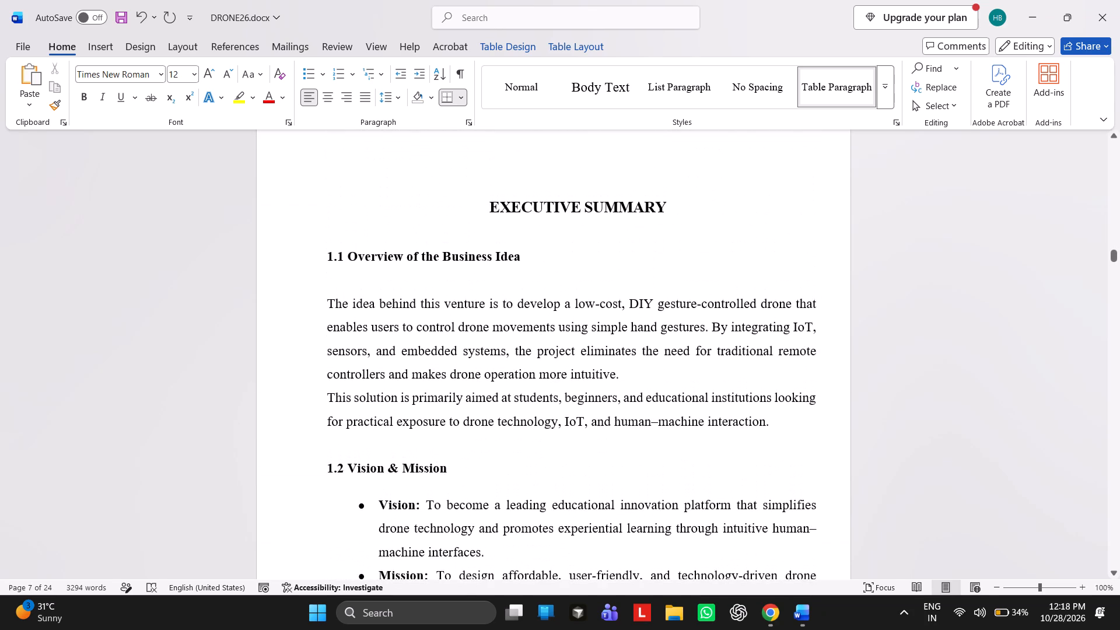
pyautogui.scroll(-2, 572, 386)
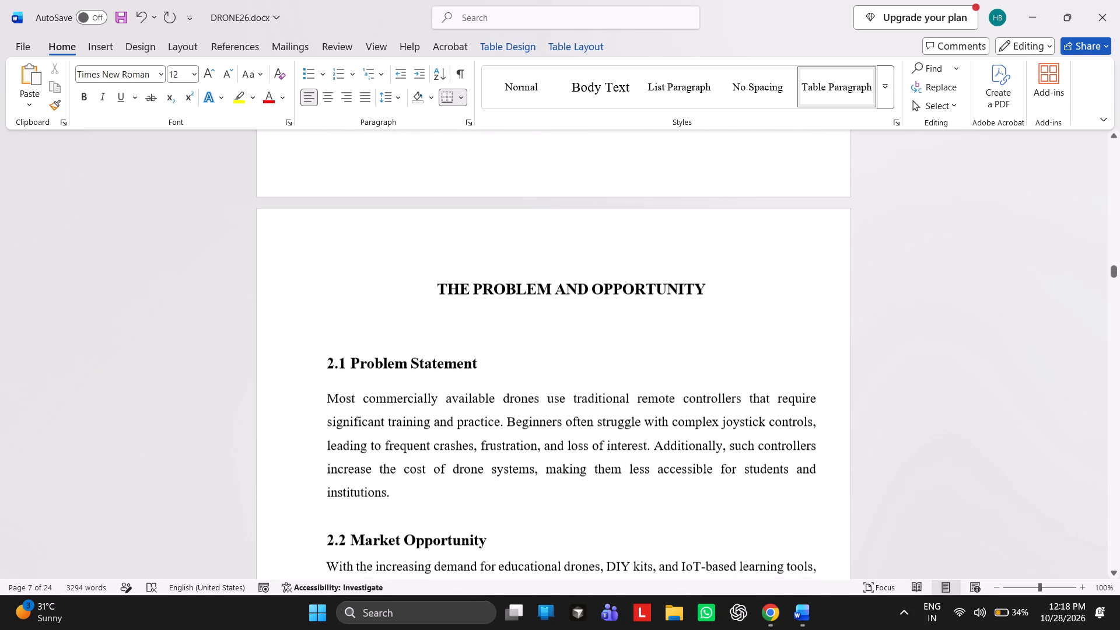
pyautogui.scroll(-1, 572, 386)
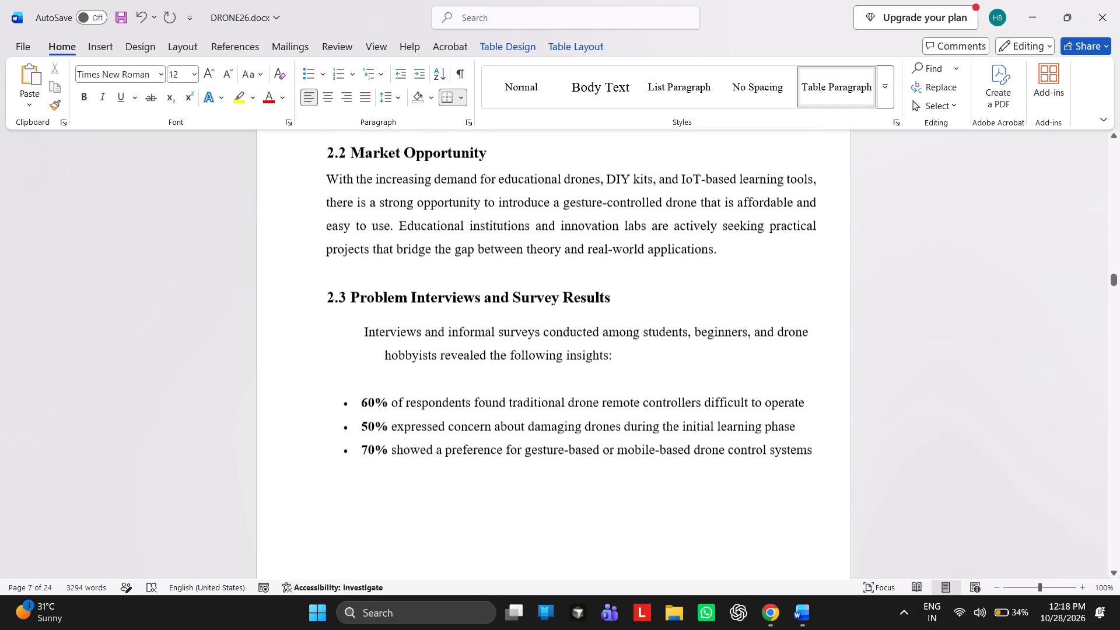
pyautogui.scroll(-3, 572, 386)
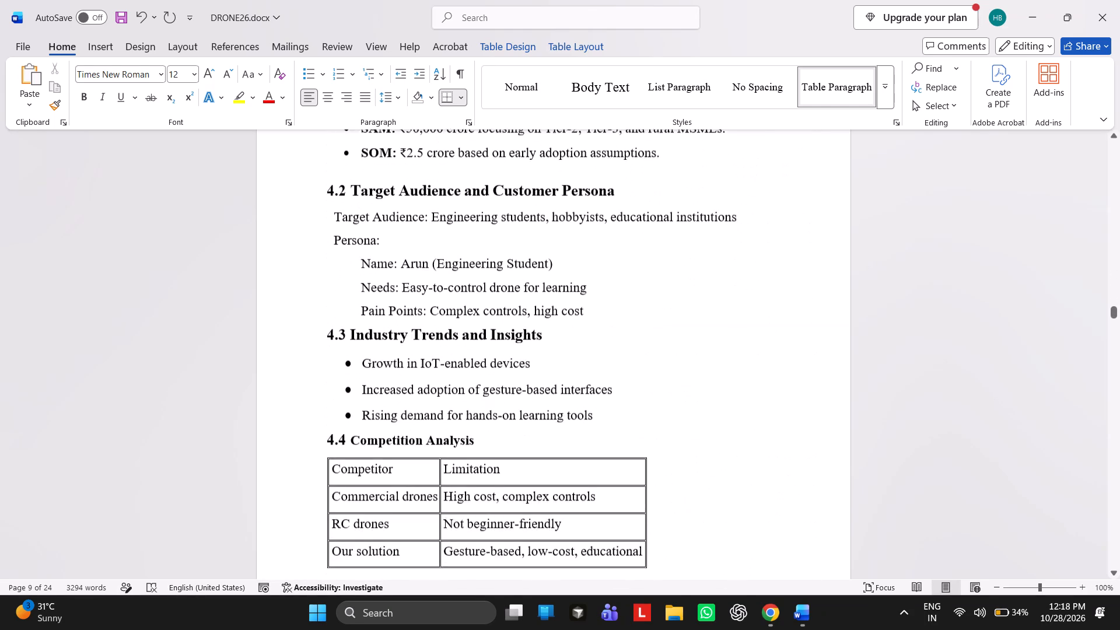
pyautogui.scroll(-3, 572, 386)
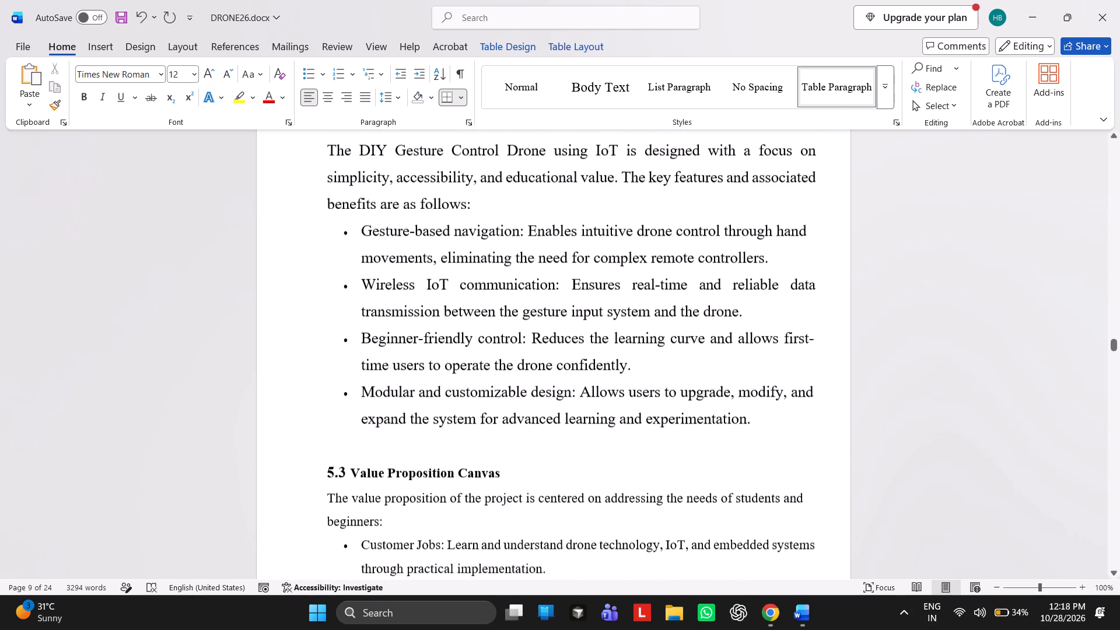
pyautogui.scroll(-3, 572, 386)
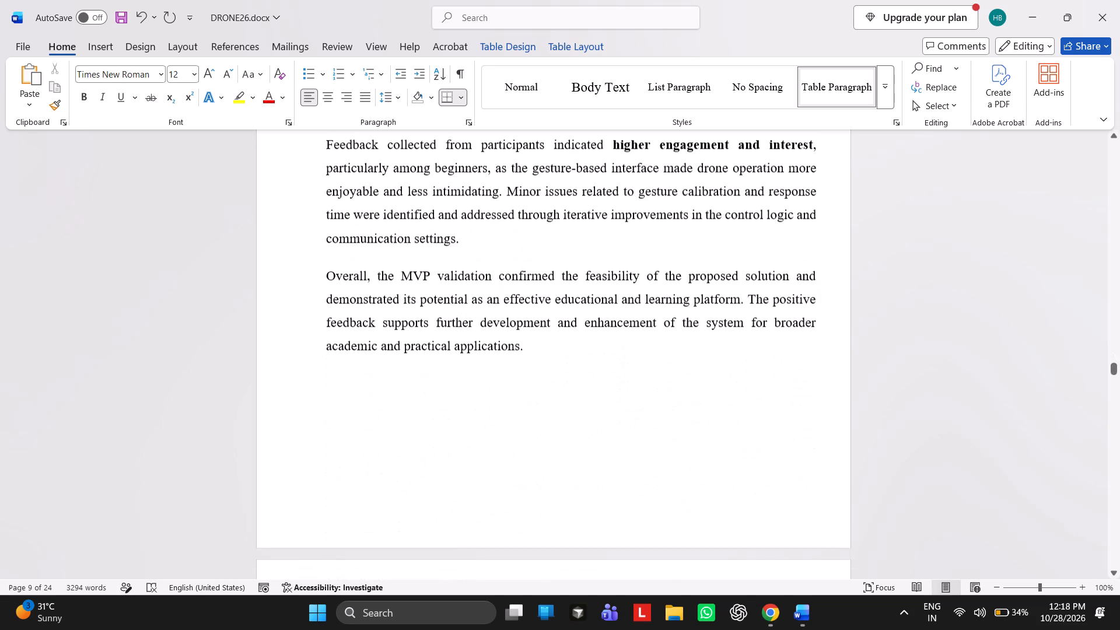
pyautogui.scroll(-5, 581, 345)
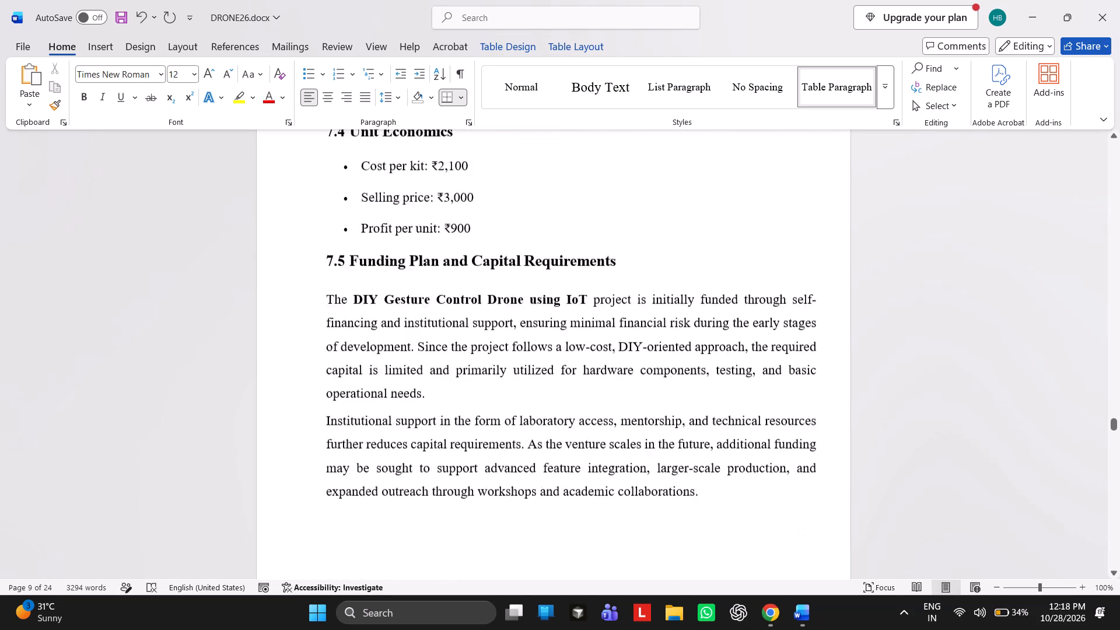
pyautogui.scroll(-7, 581, 345)
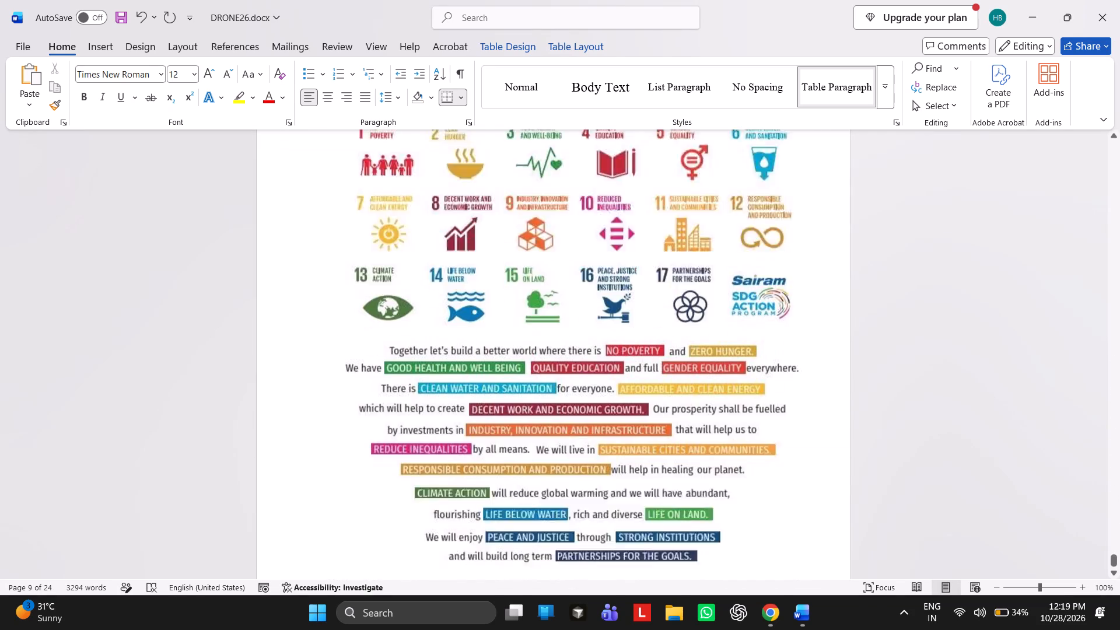
pyautogui.scroll(-1, 594, 304)
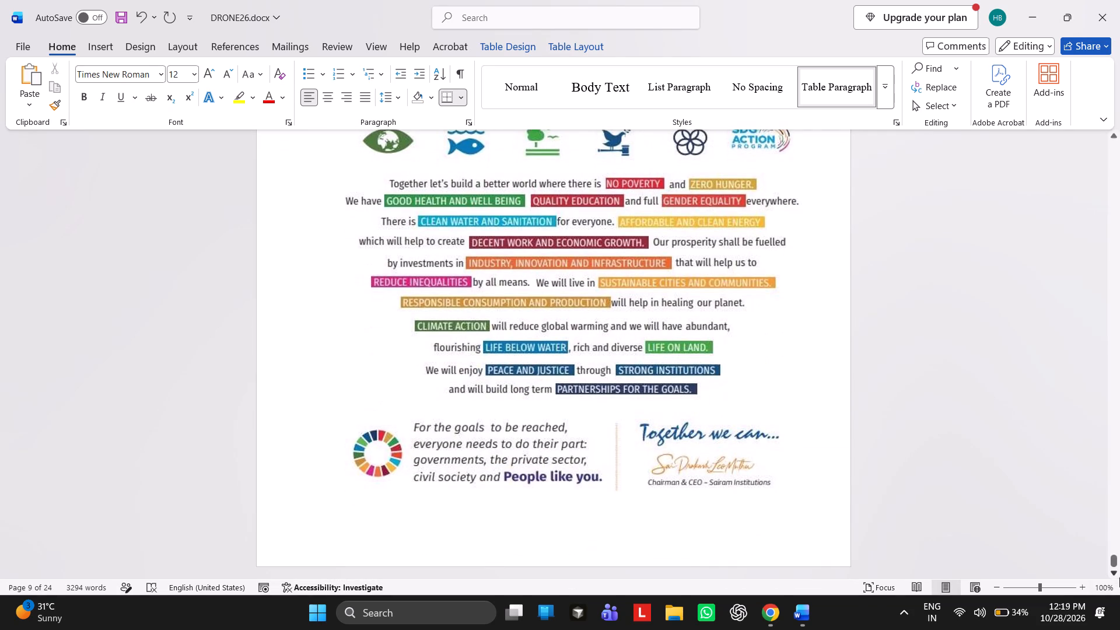
# Re-examine the closing sections of the drone report: Chapter 8 Team and Execution, Chapter 9, the references and the appendices.
pyautogui.moveTo(1115, 562); pyautogui.dragTo(1115, 527)
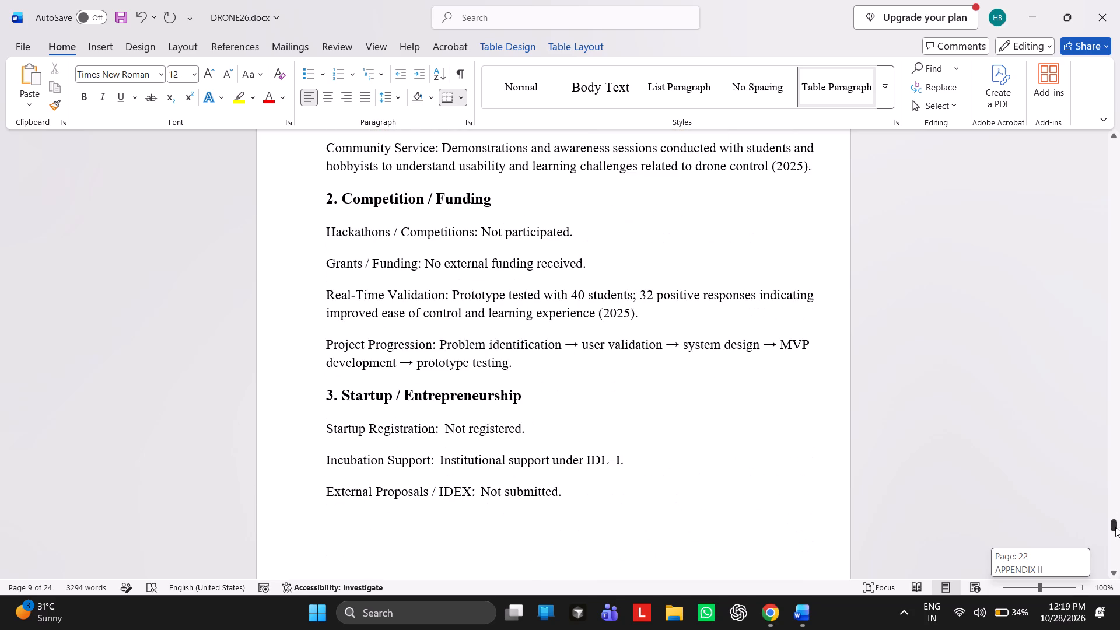
pyautogui.moveTo(1115, 527); pyautogui.dragTo(1119, 508)
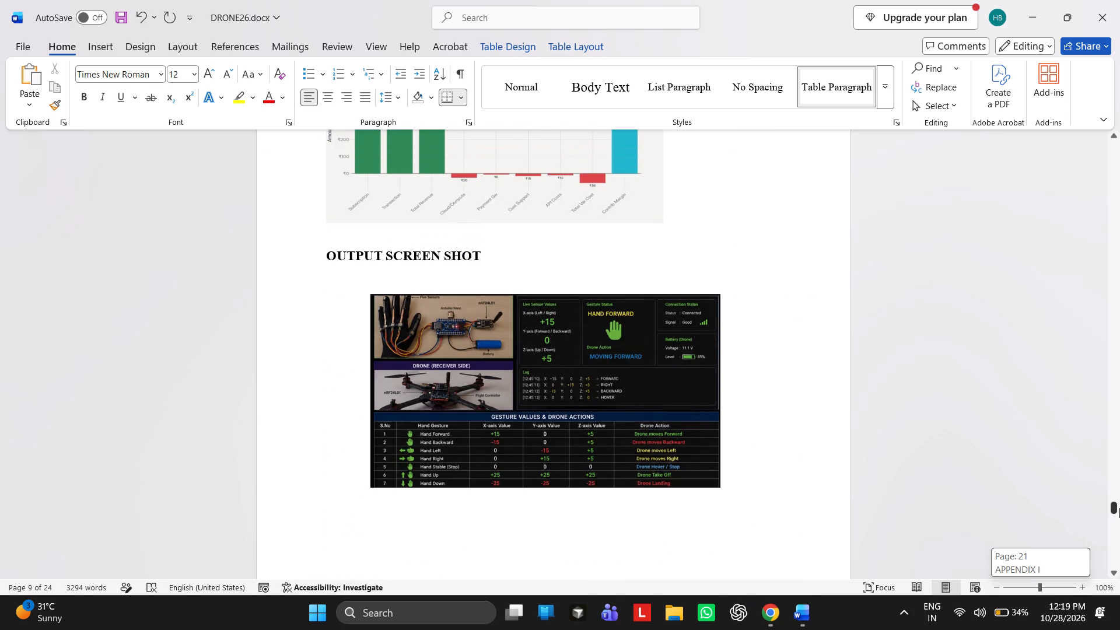
pyautogui.moveTo(1119, 508); pyautogui.dragTo(1109, 491)
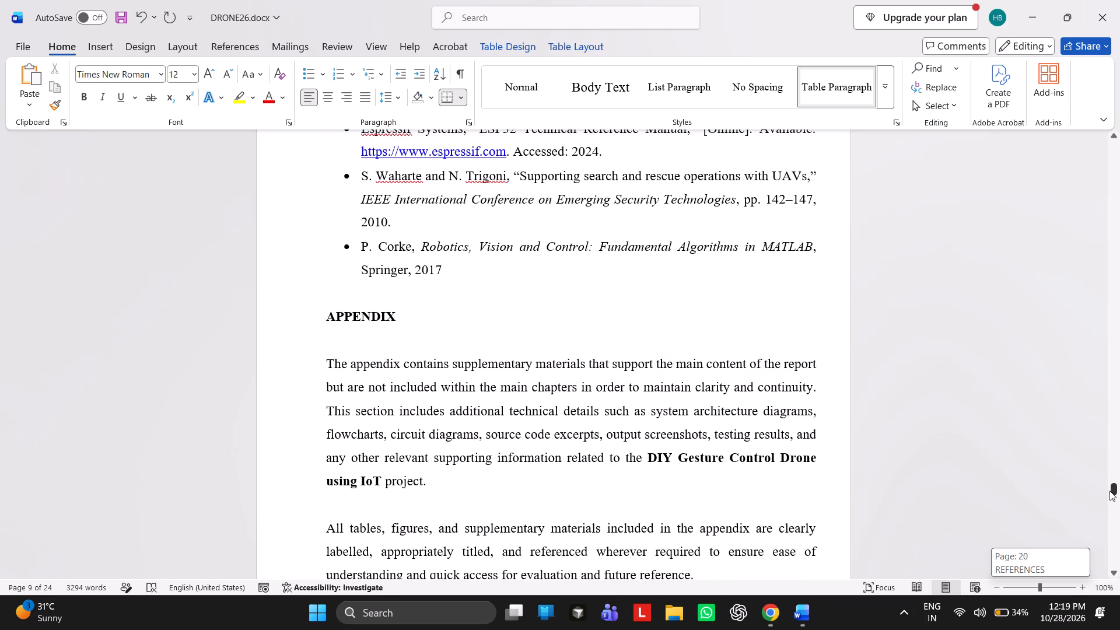
pyautogui.moveTo(1109, 491); pyautogui.dragTo(1104, 455)
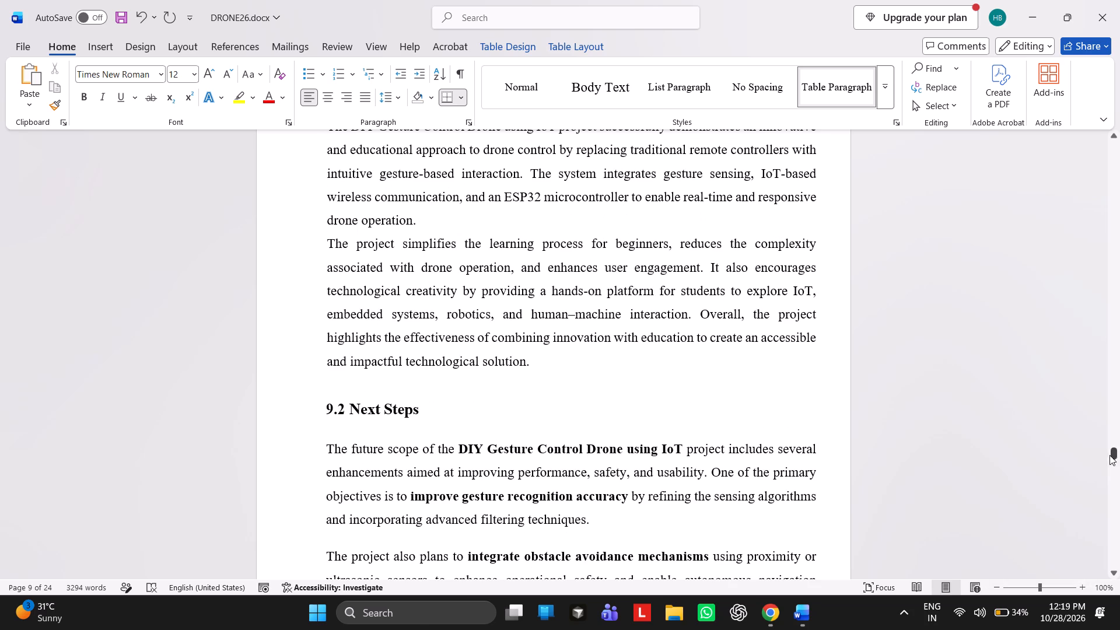
pyautogui.moveTo(1114, 455); pyautogui.dragTo(1119, 426)
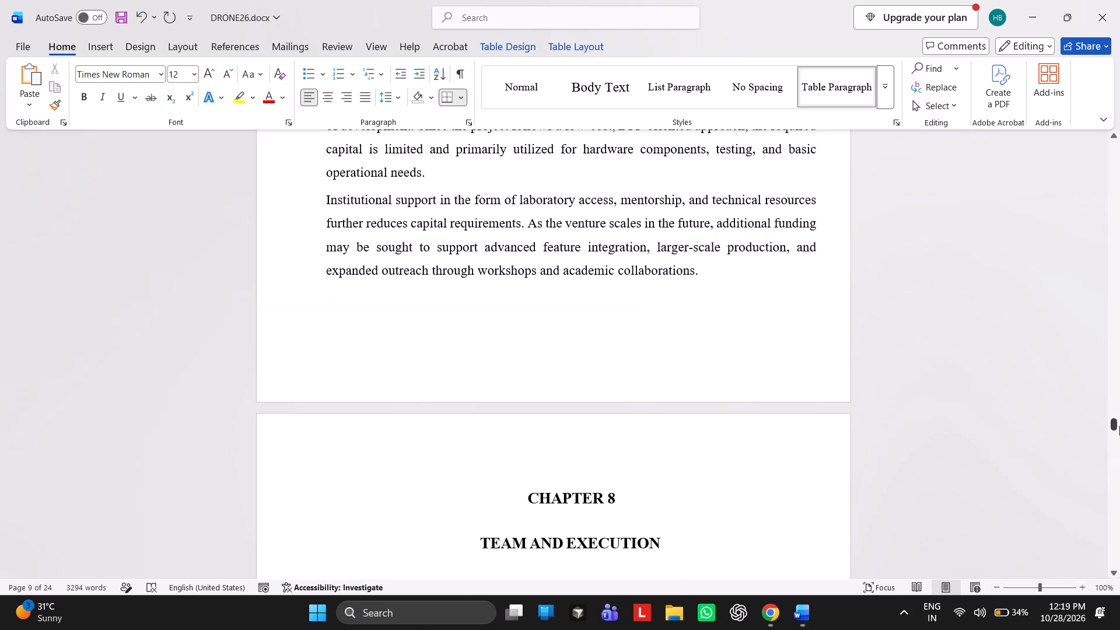
pyautogui.scroll(-1, 898, 453)
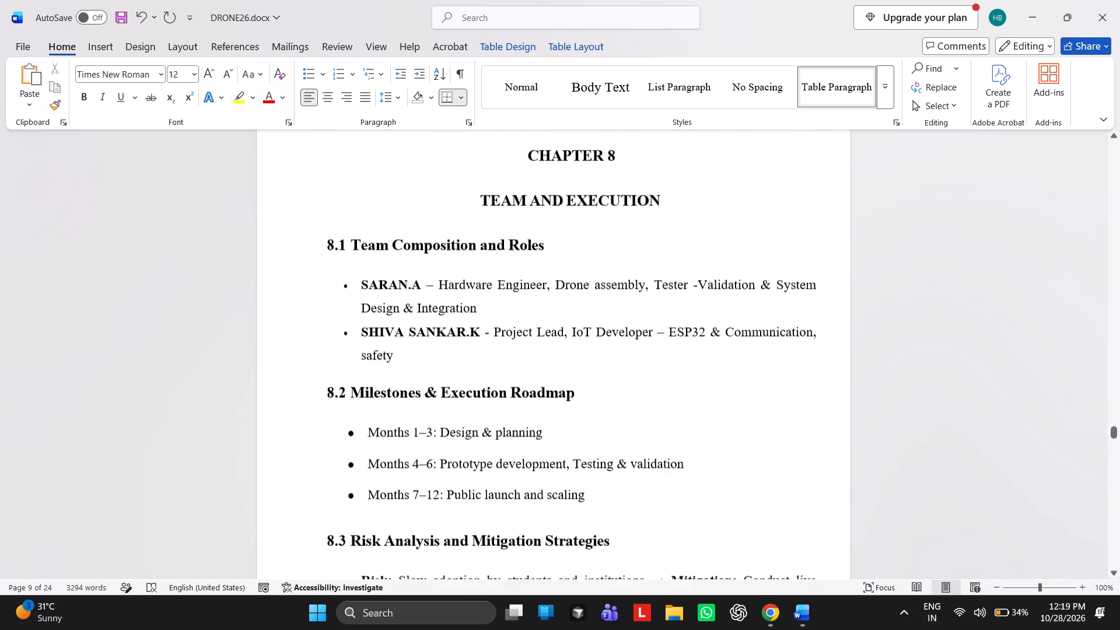
pyautogui.scroll(-1, 898, 453)
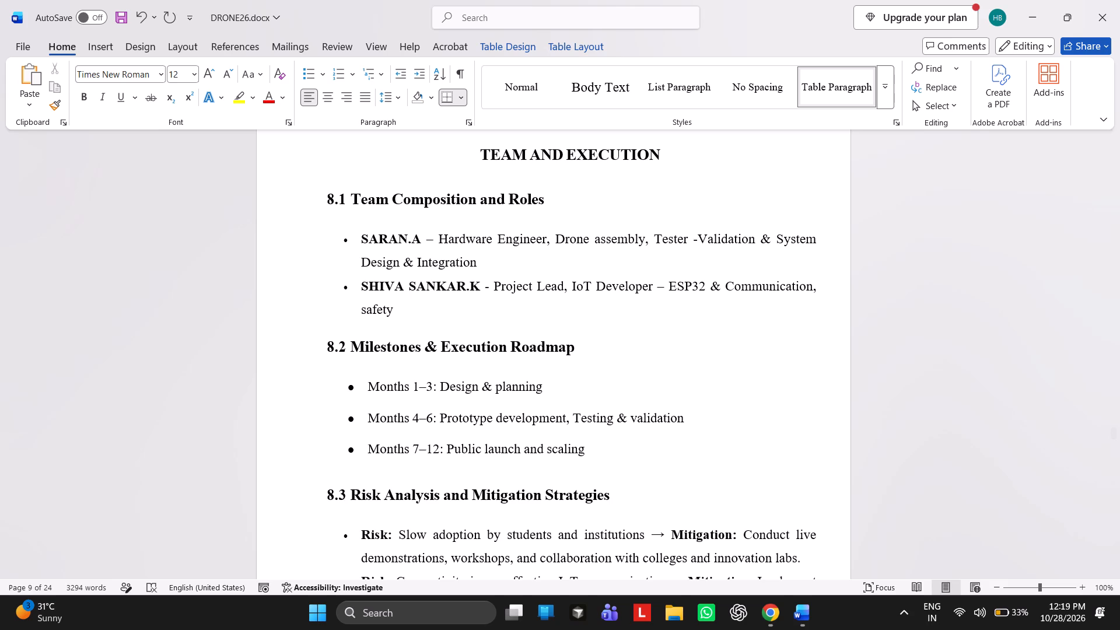
pyautogui.scroll(-2, 898, 453)
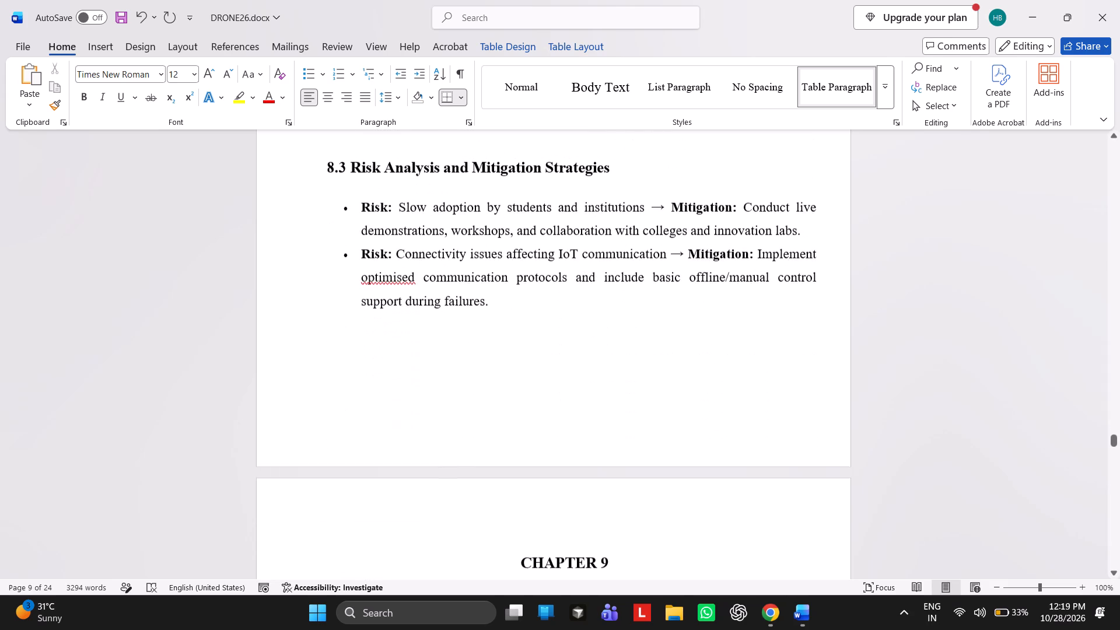
pyautogui.scroll(-1, 898, 453)
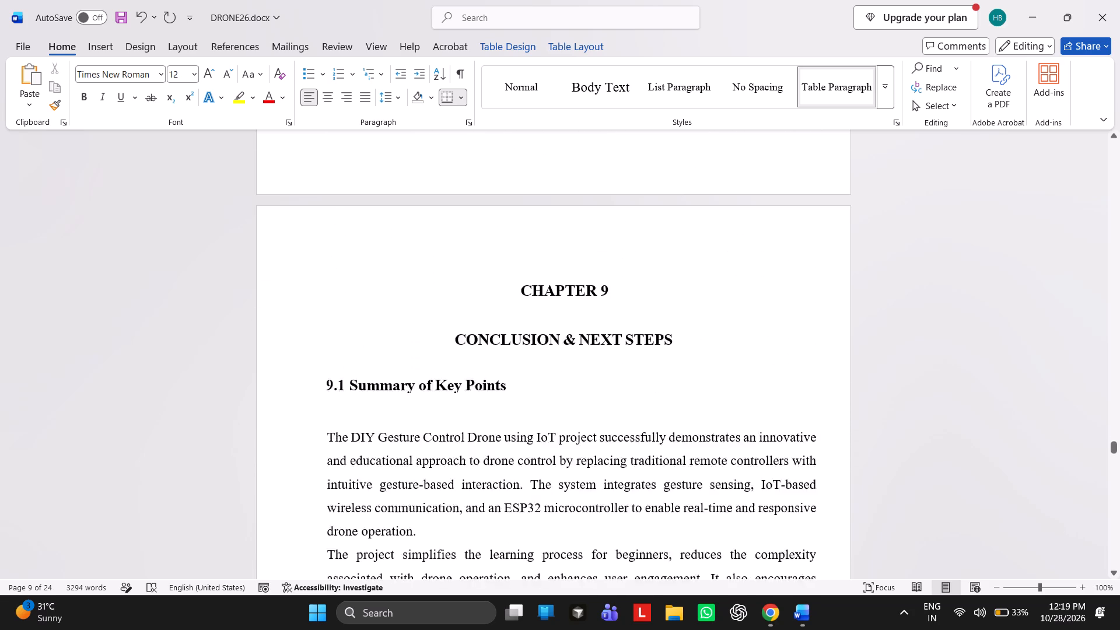
pyautogui.scroll(-6, 898, 453)
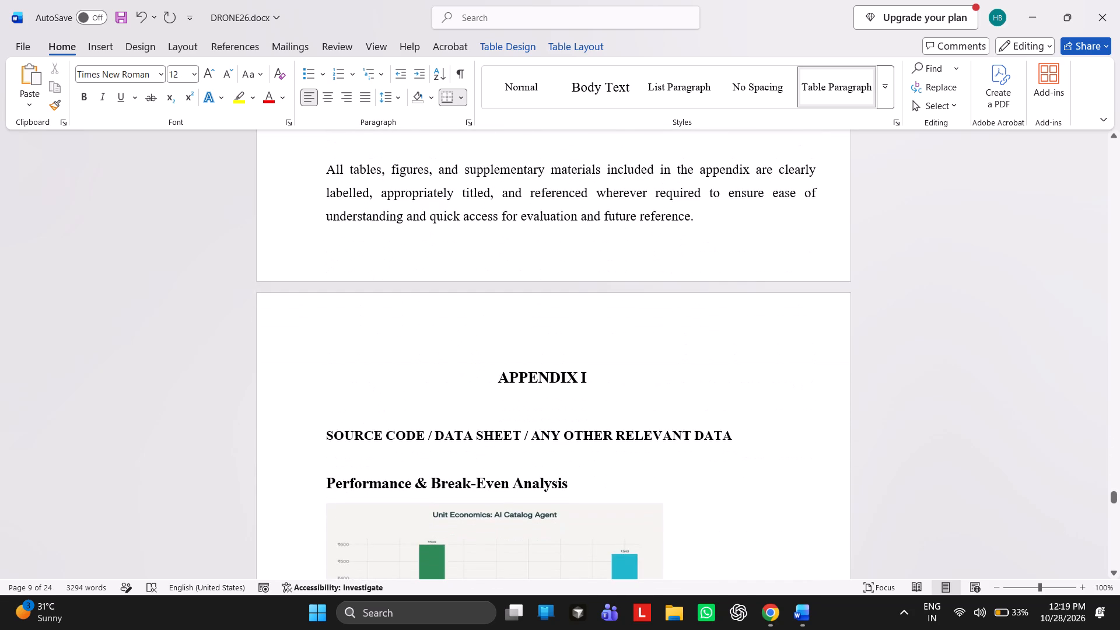
pyautogui.scroll(2, 898, 453)
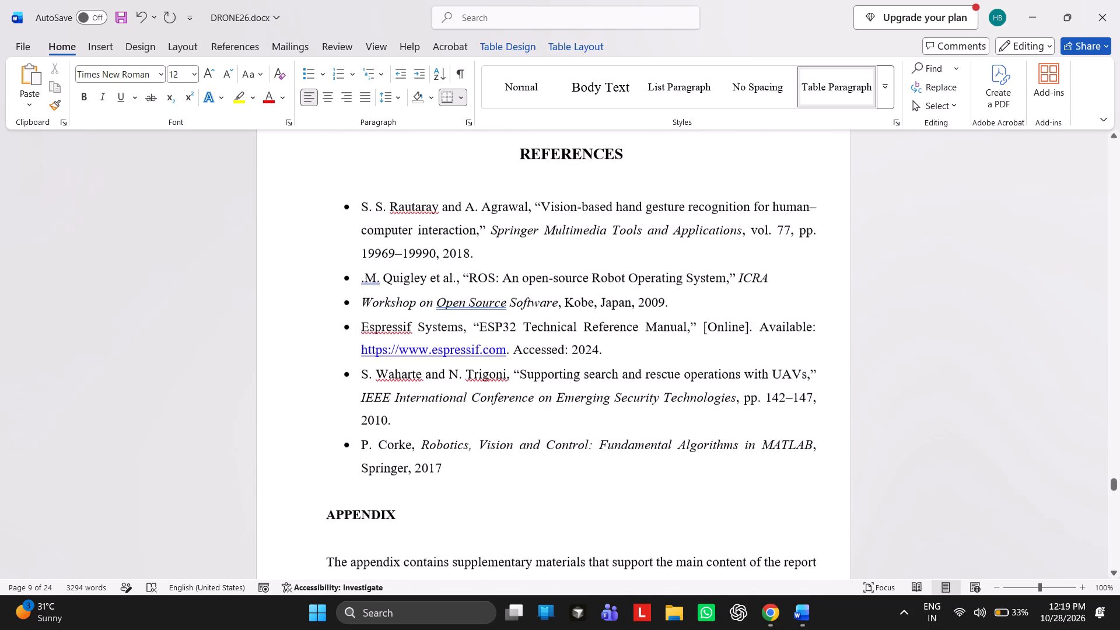
# Return to the front of the drone report and compare the project details on the title page and bonafide certificate.
pyautogui.scroll(9, 898, 453)
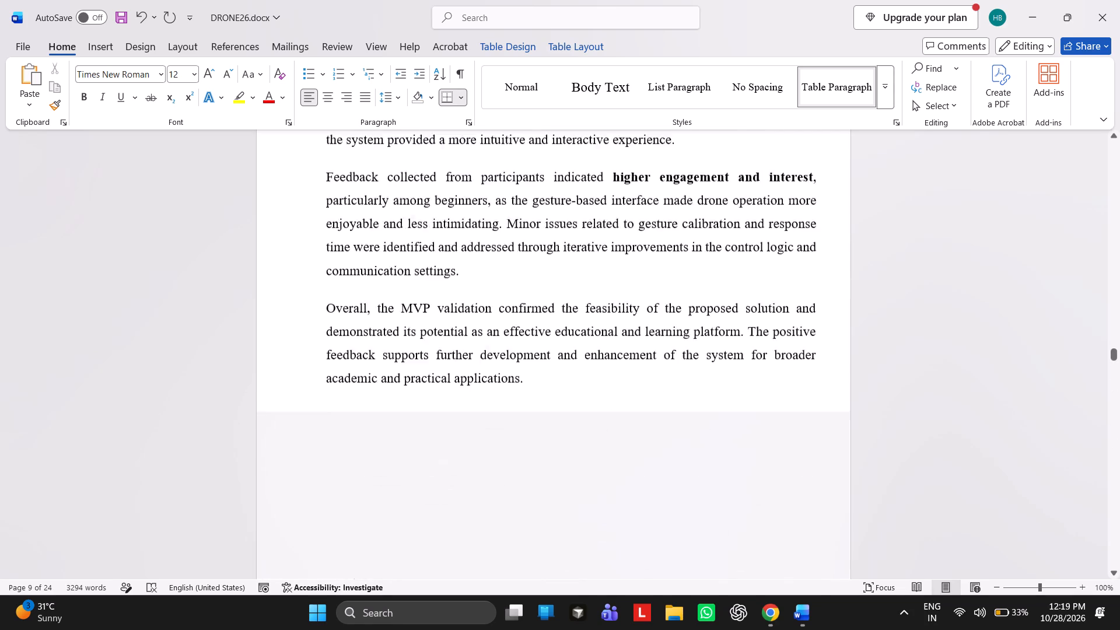
pyautogui.scroll(4, 898, 453)
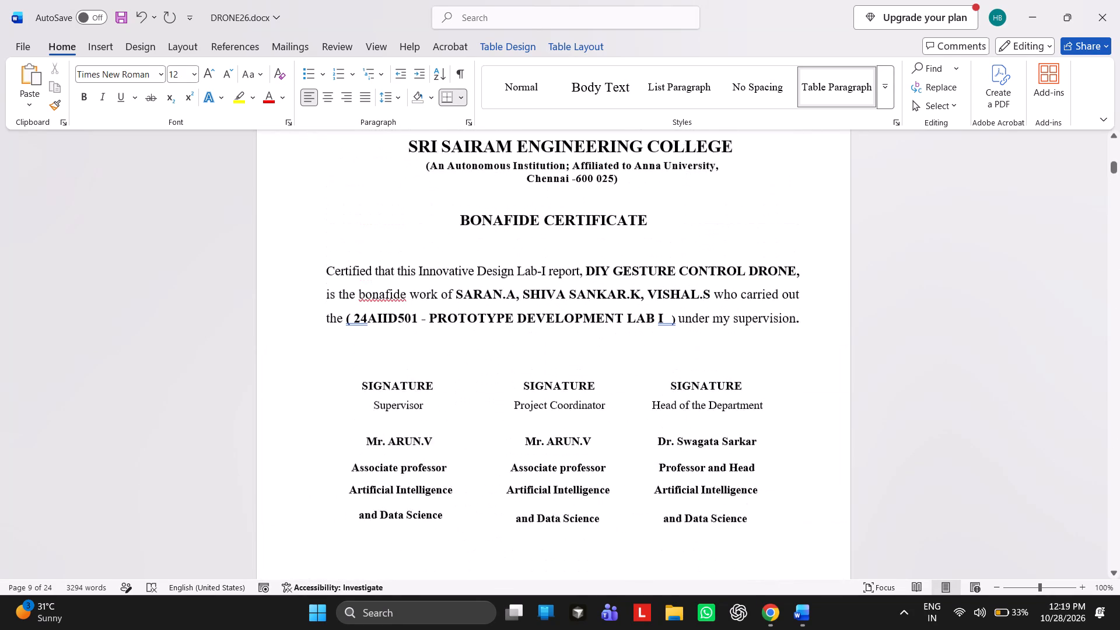
pyautogui.scroll(1, 898, 453)
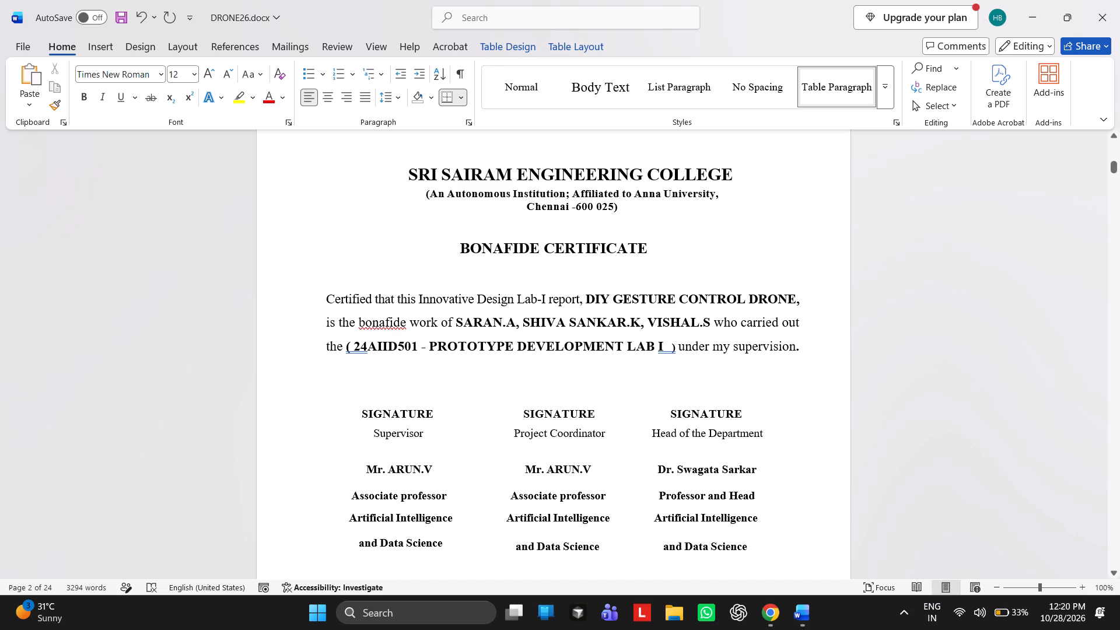
pyautogui.scroll(1, 459, 352)
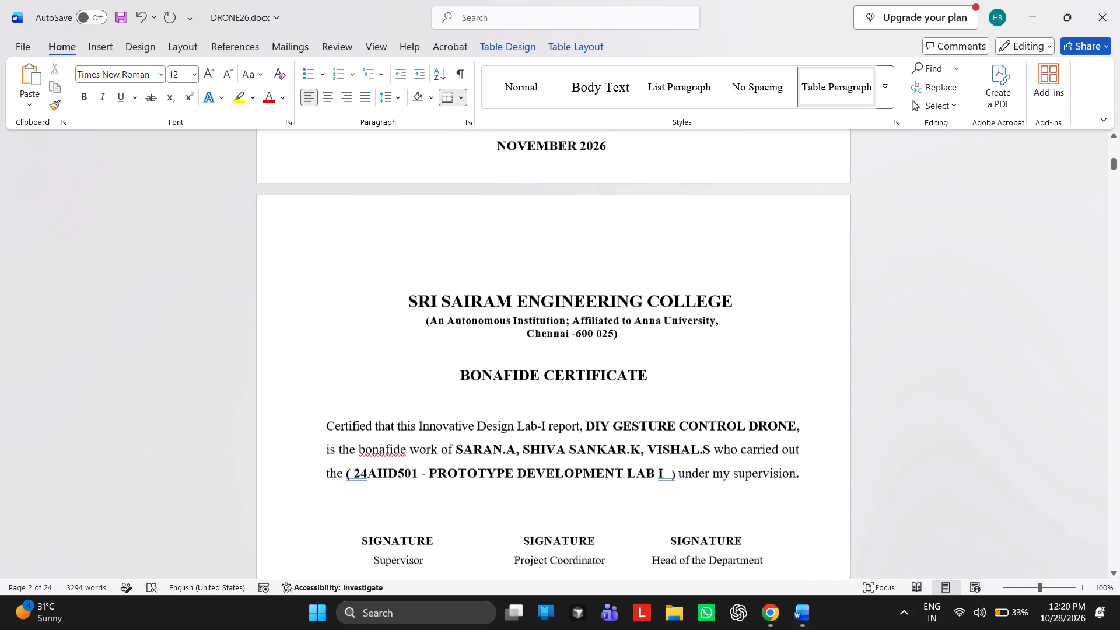
pyautogui.scroll(1, 459, 352)
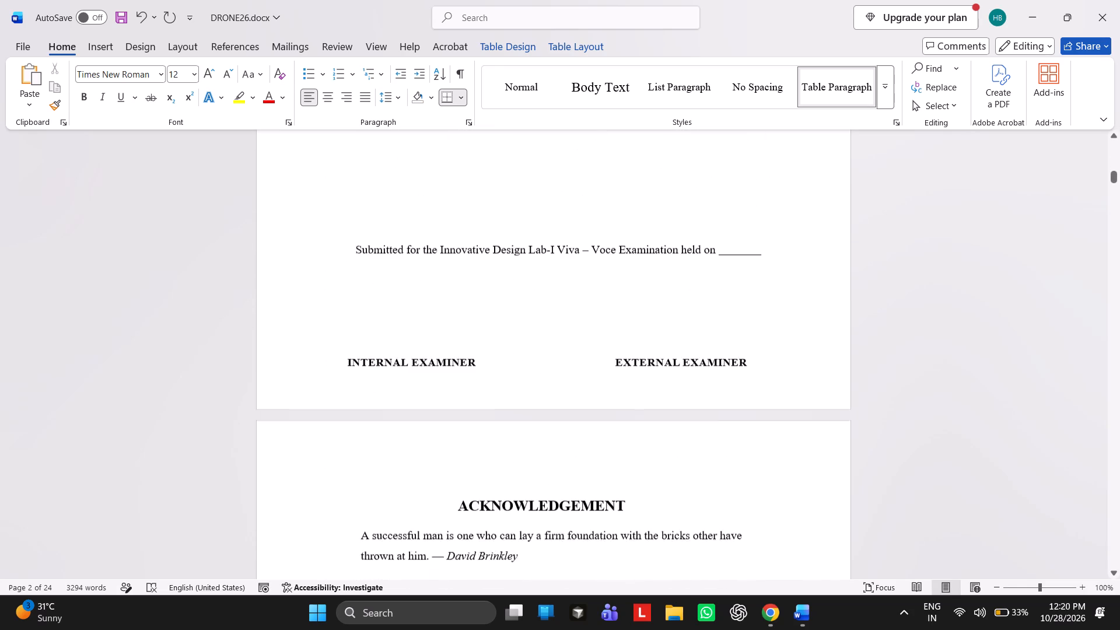
pyautogui.scroll(1, 459, 352)
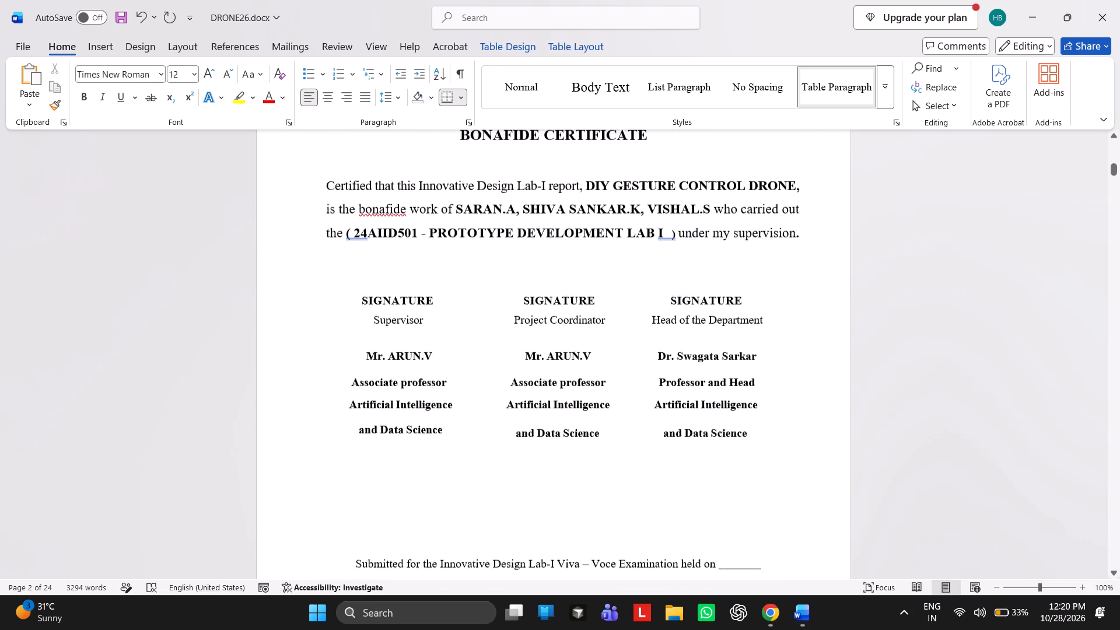
pyautogui.scroll(3, 459, 352)
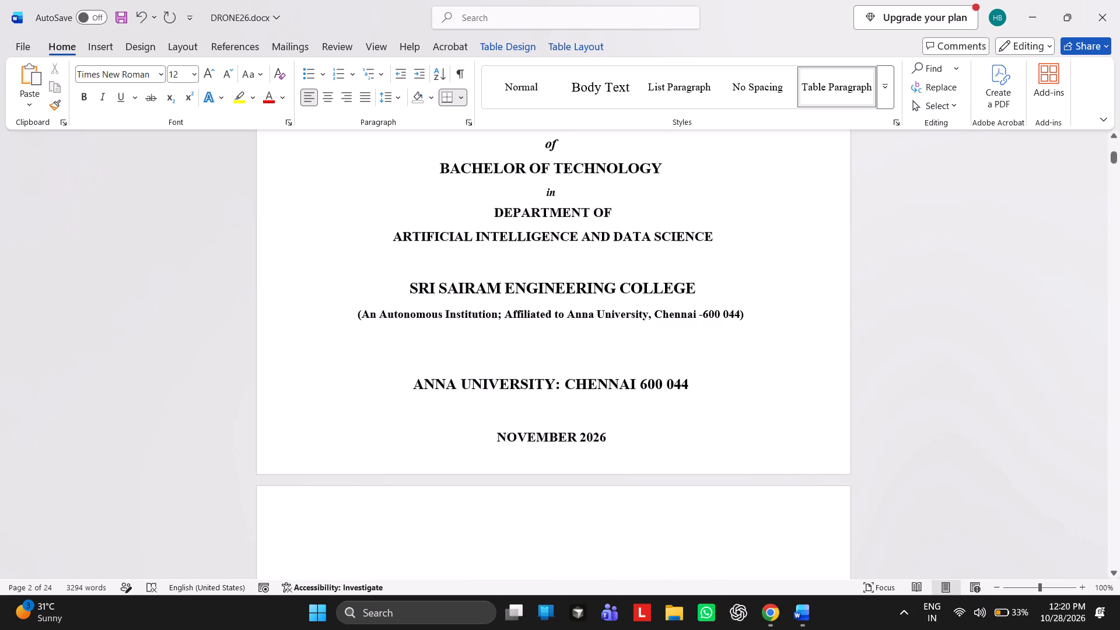
pyautogui.scroll(2, 459, 352)
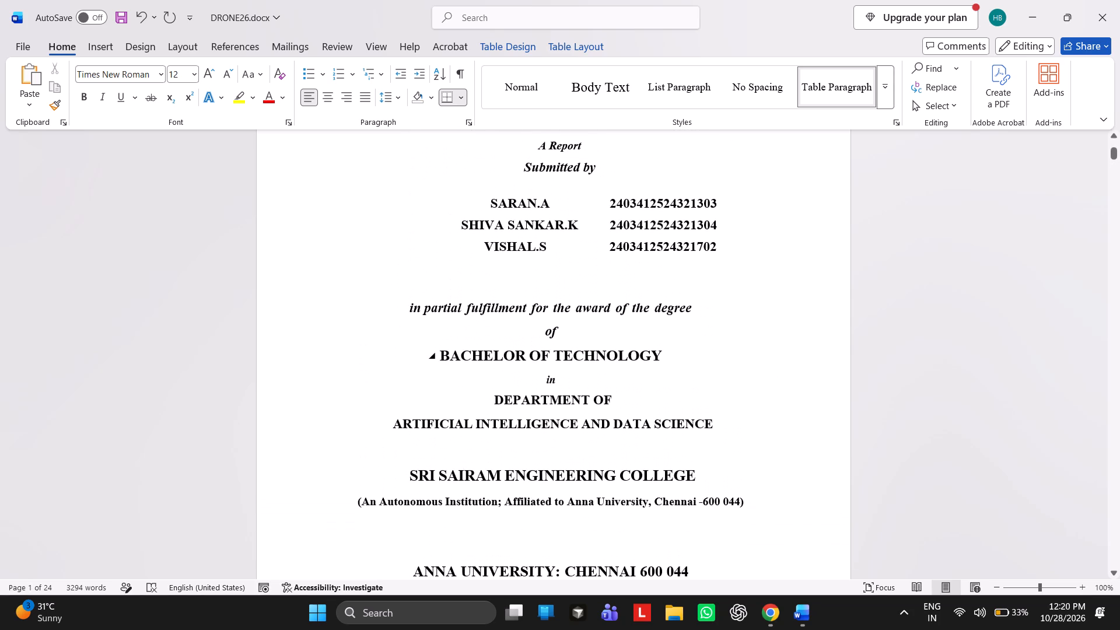
pyautogui.scroll(2, 459, 352)
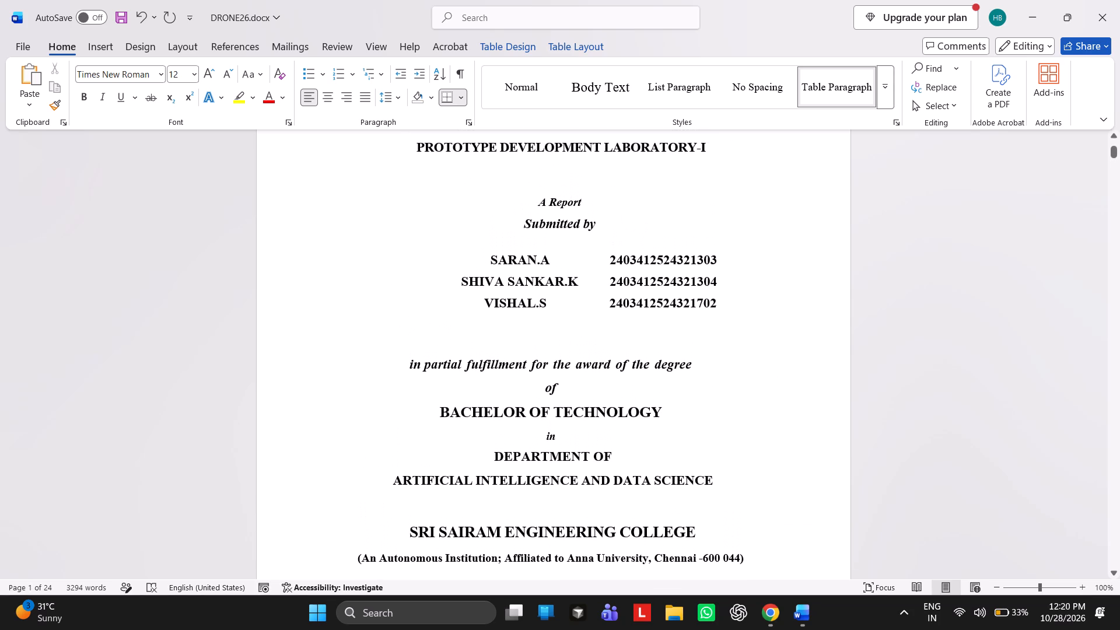
pyautogui.scroll(2, 459, 352)
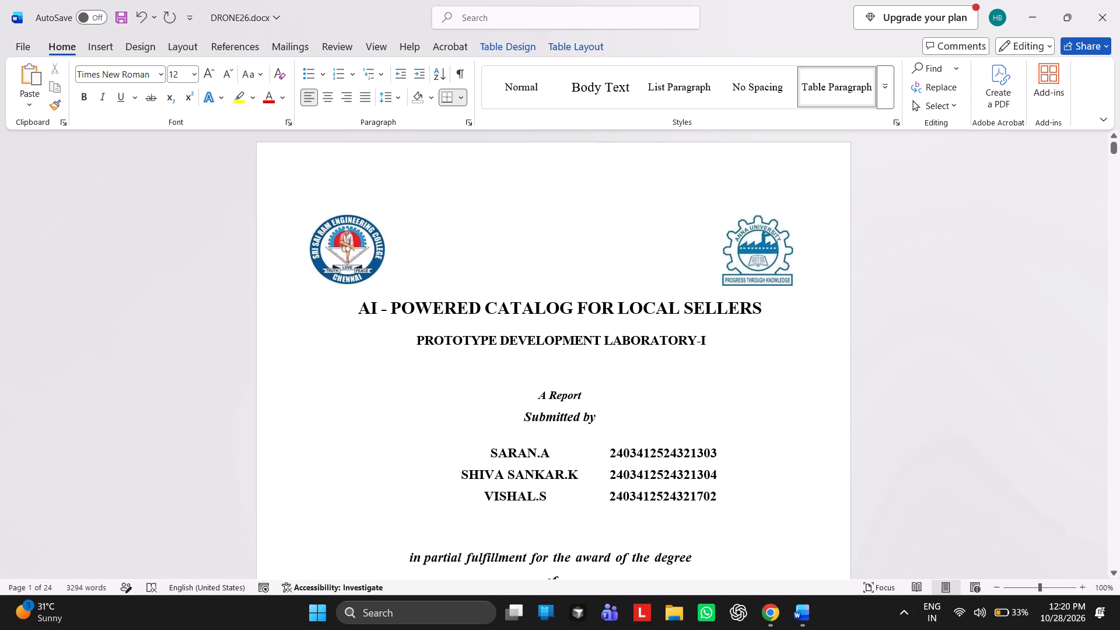
pyautogui.scroll(-1, 459, 352)
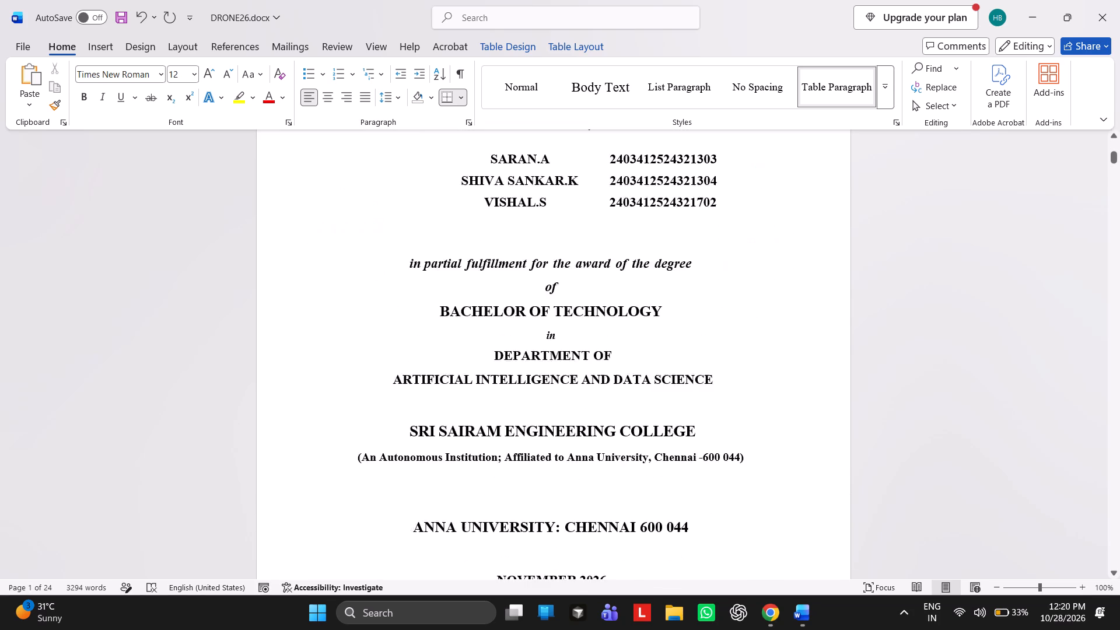
pyautogui.scroll(-4, 459, 352)
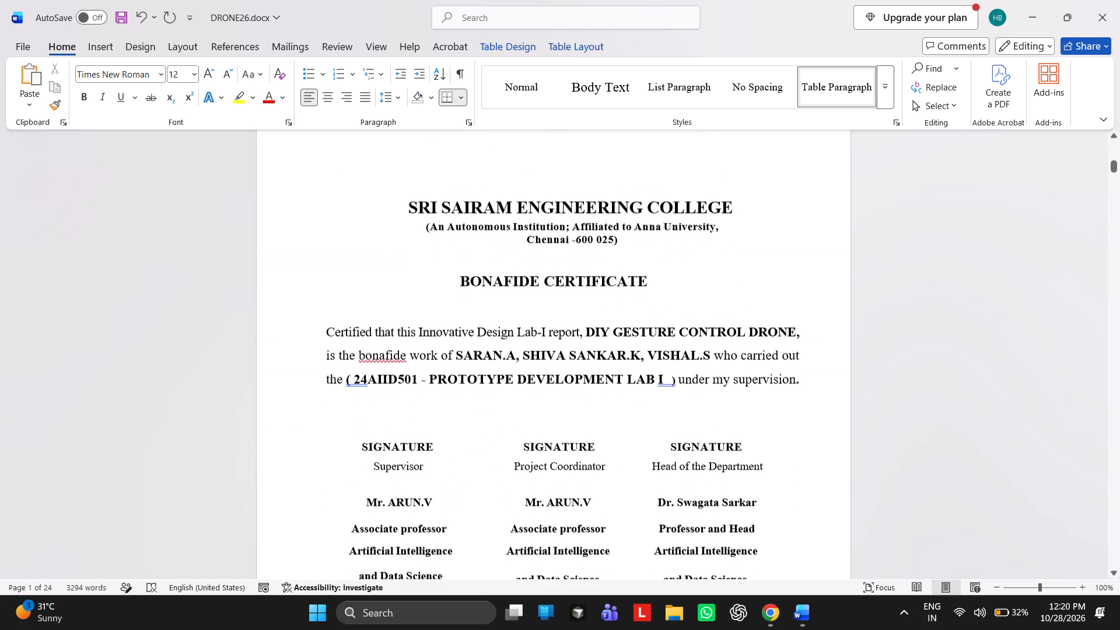
pyautogui.scroll(-1, 459, 352)
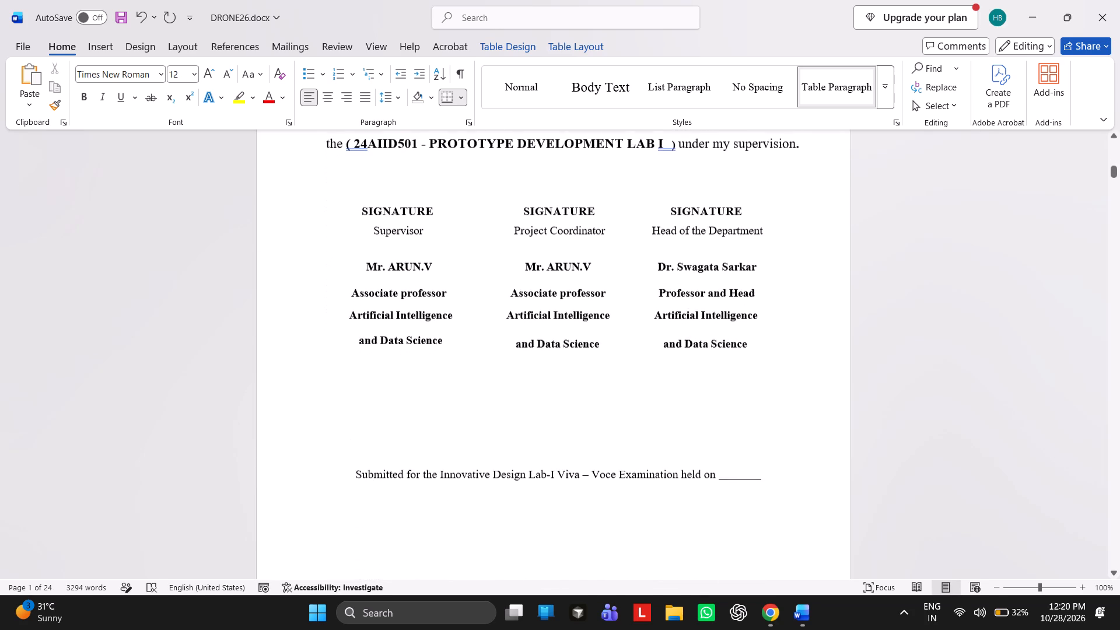
pyautogui.scroll(-2, 459, 352)
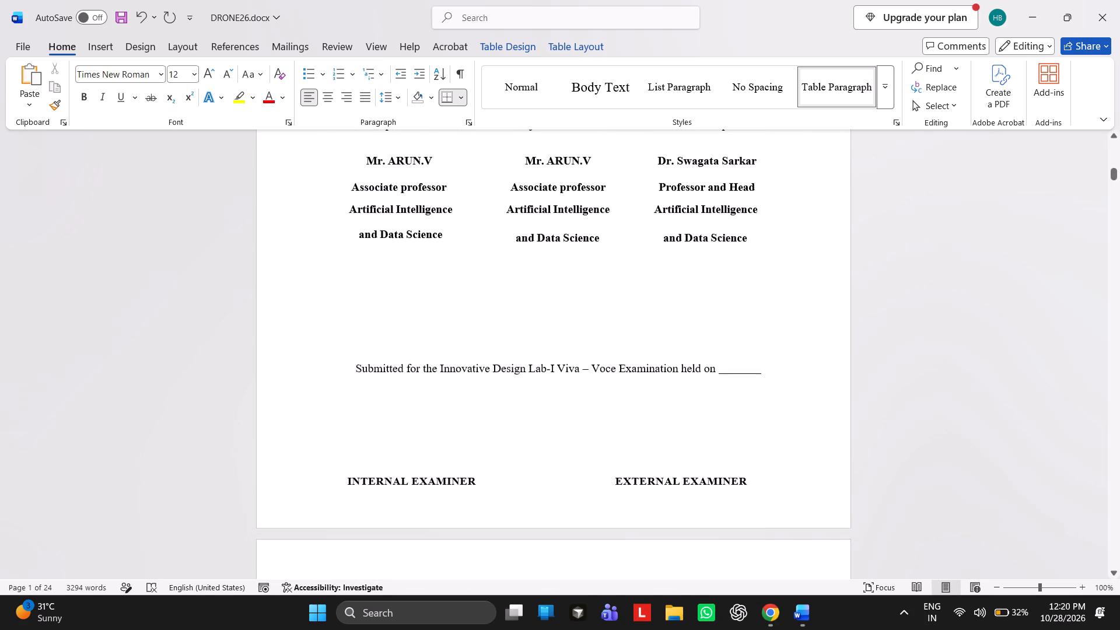
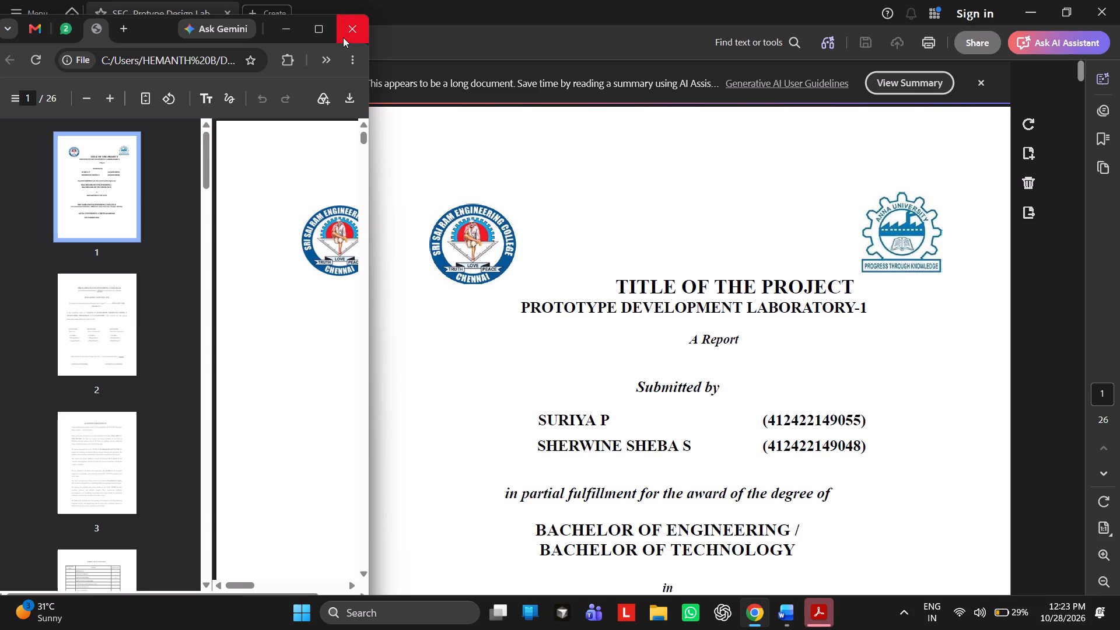
# Close the browser's PDF window and place the SEC_Protype Design Lab template PDF side by side with the Word drone report.
pyautogui.click(343, 37)
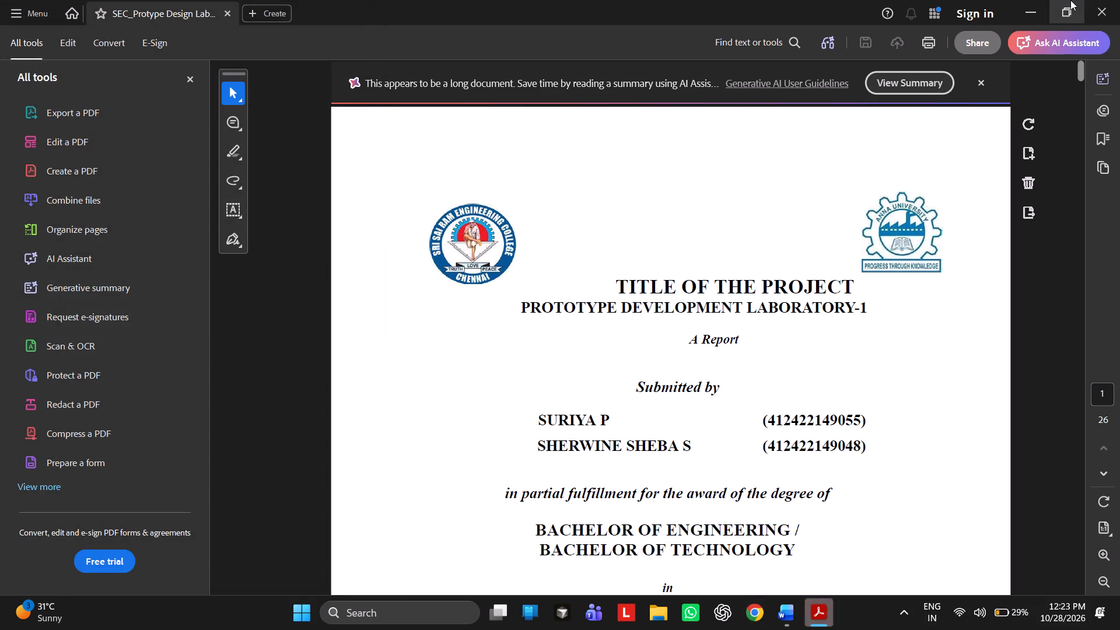
pyautogui.click(1068, 3)
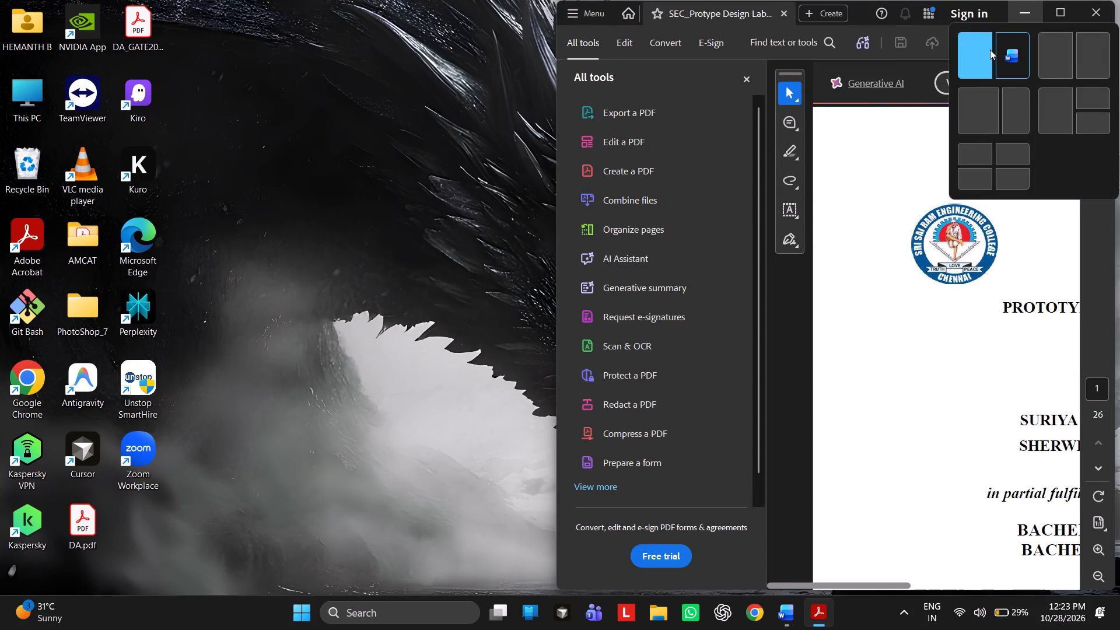
pyautogui.click(995, 53)
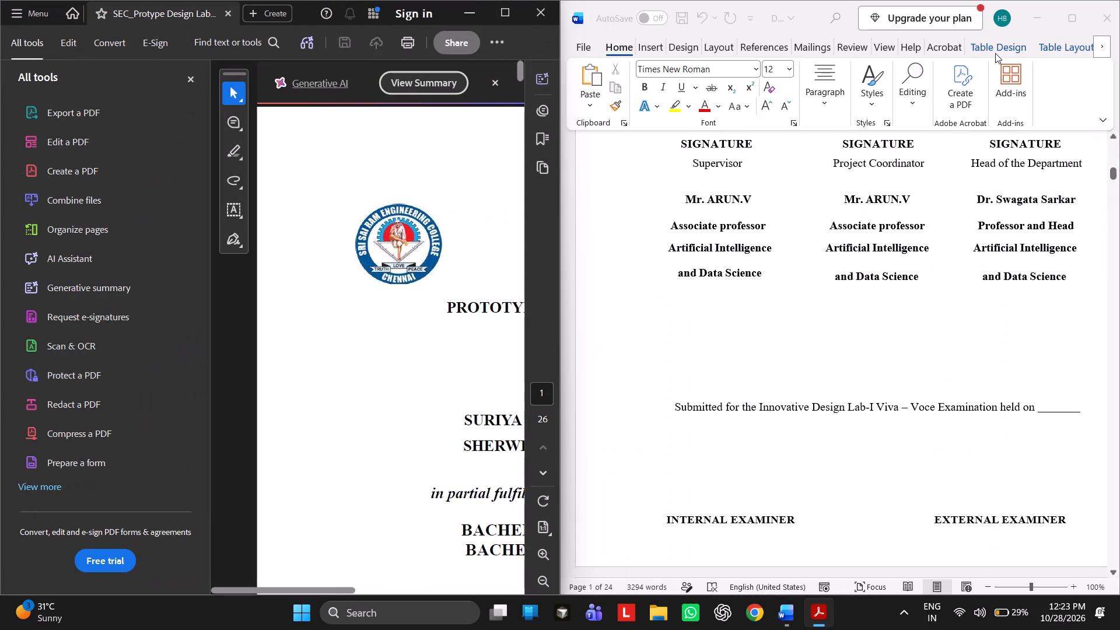
# Review the template PDF's front matter, from the title page through the acknowledgement to the list of tables and common formatting instructions.
pyautogui.hscroll(-3, 409, 235)
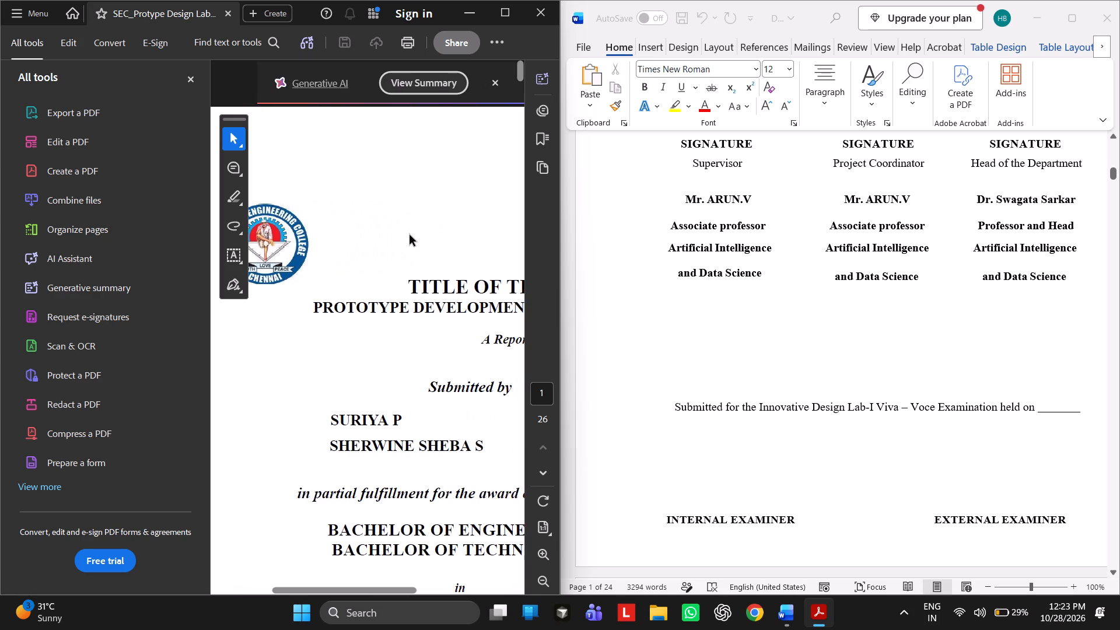
pyautogui.hscroll(-2, 409, 235)
pyautogui.scroll(-2, 409, 235)
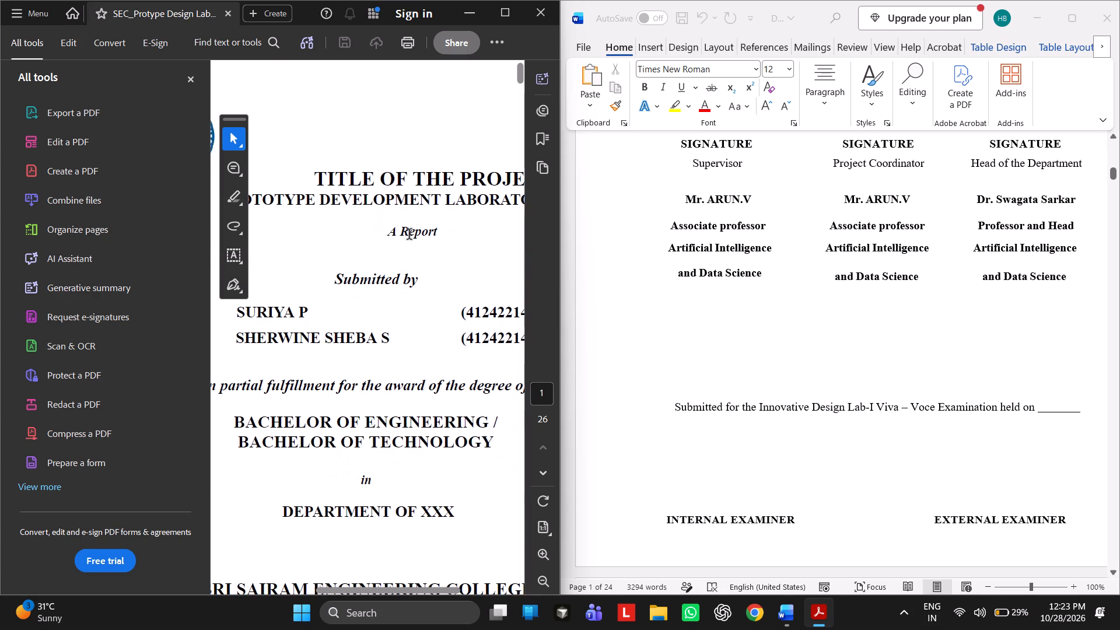
pyautogui.scroll(-7, 409, 235)
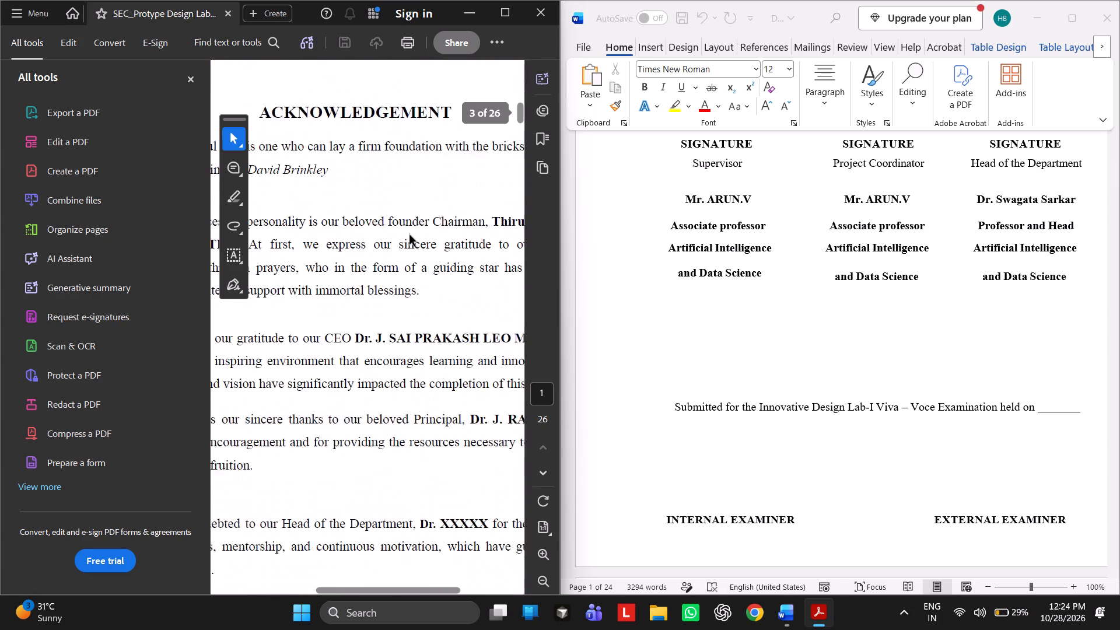
pyautogui.scroll(-6, 409, 235)
pyautogui.hscroll(1, 409, 235)
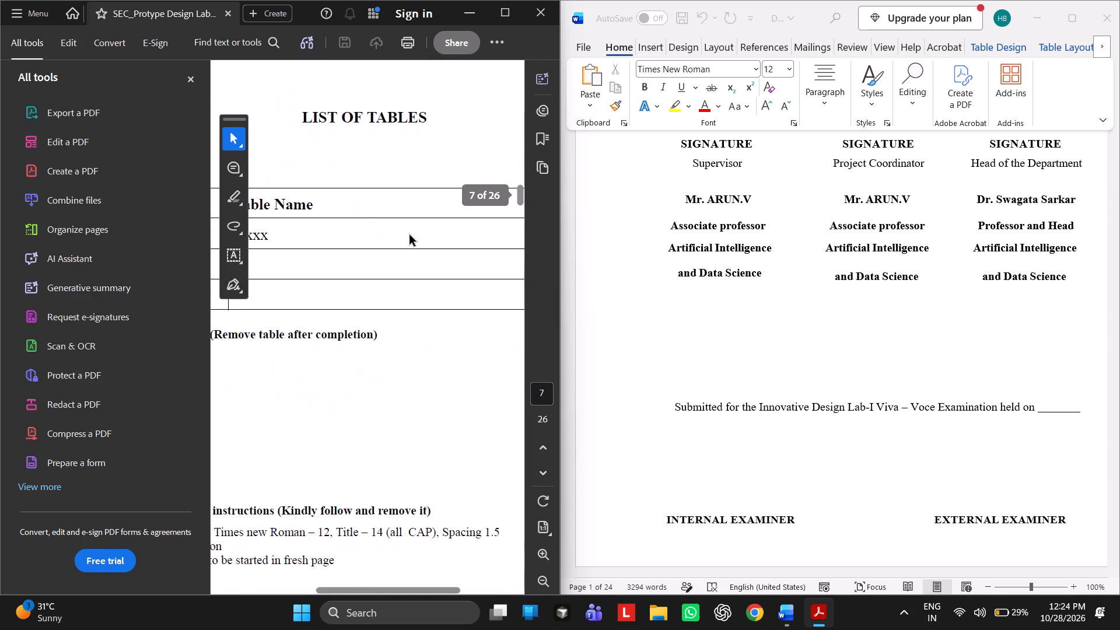
pyautogui.hscroll(2, 409, 235)
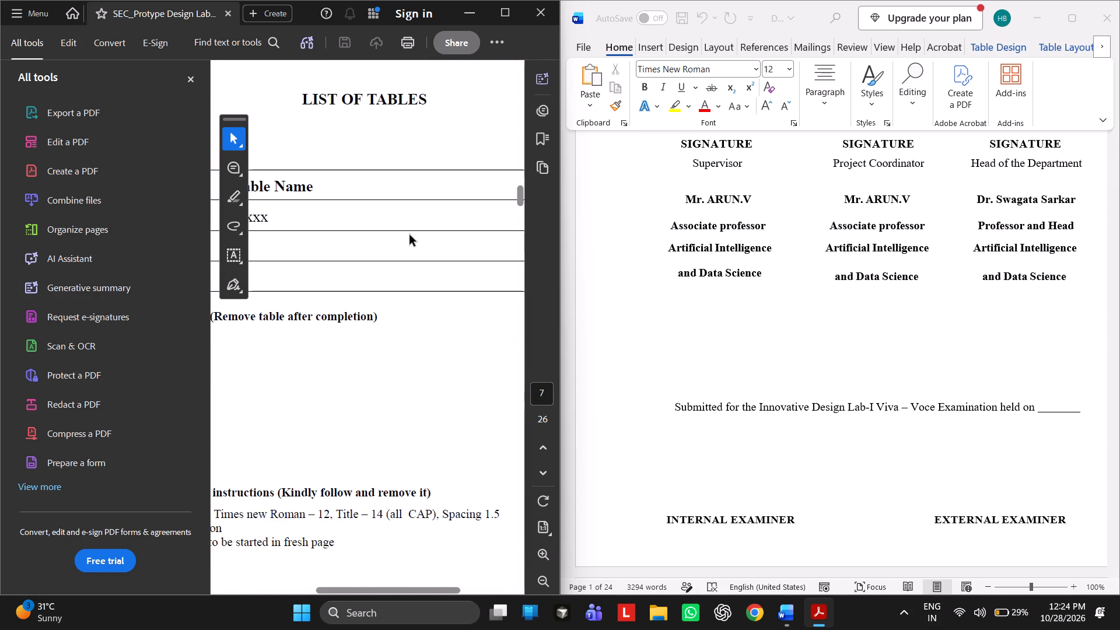
pyautogui.hscroll(2, 409, 235)
pyautogui.hscroll(-1, 409, 235)
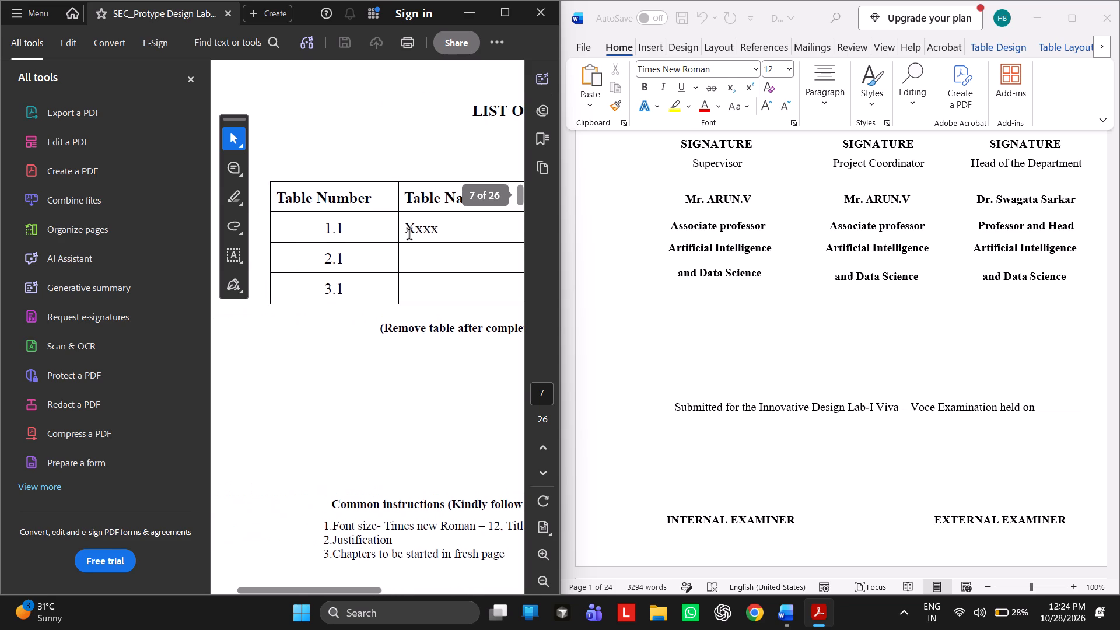
pyautogui.hscroll(-1, 409, 235)
pyautogui.scroll(2, 409, 235)
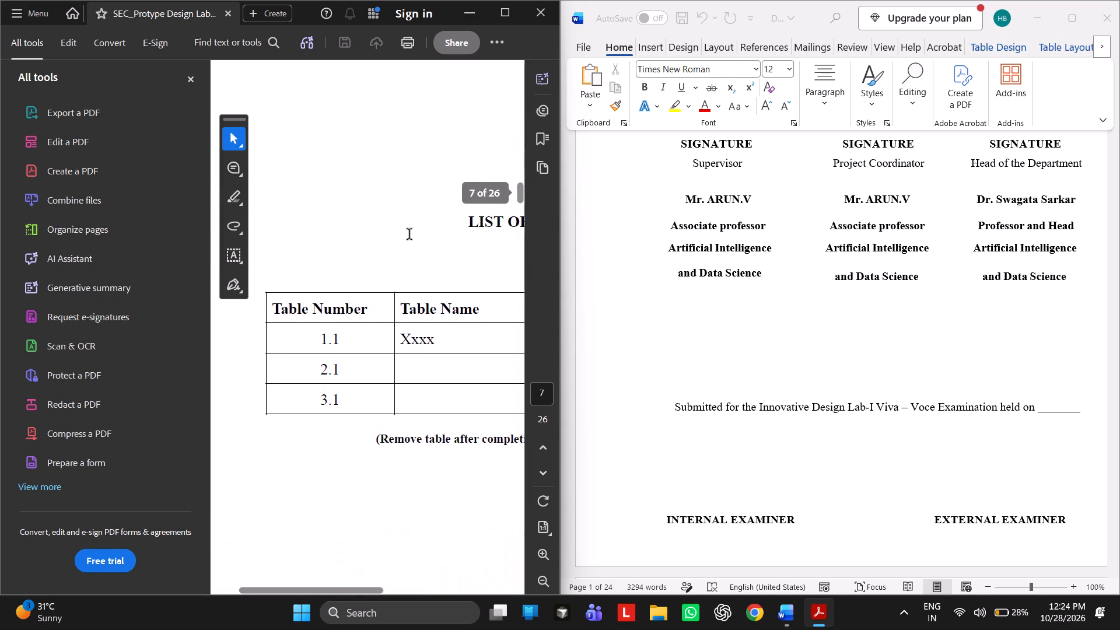
pyautogui.scroll(5, 409, 235)
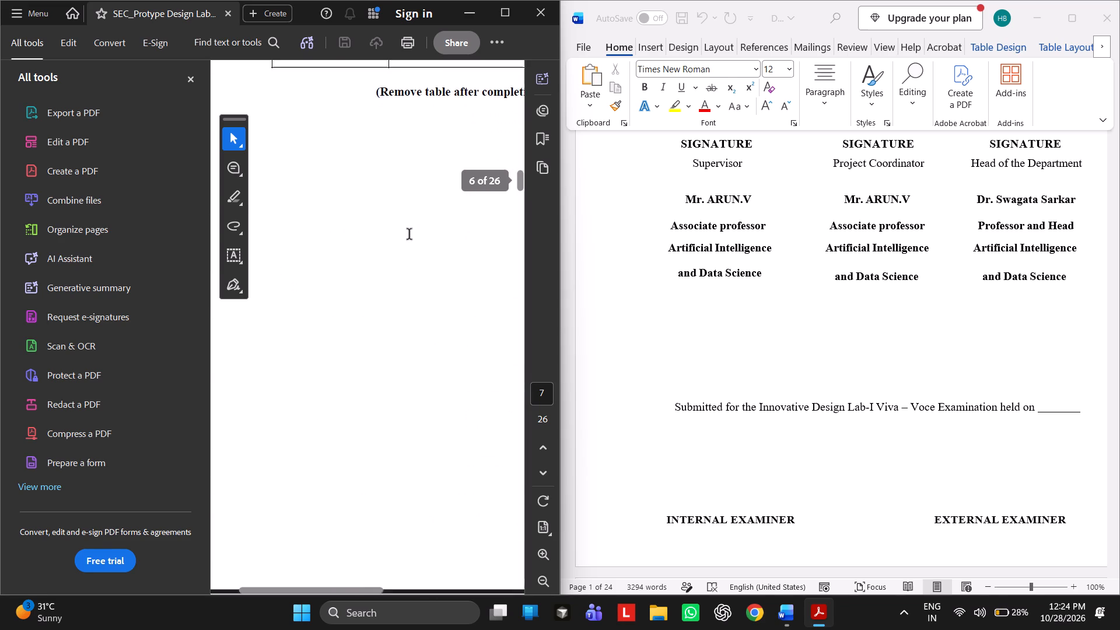
pyautogui.scroll(2, 409, 235)
# Compare the closing rows of the drone report's table of contents, including the appendix entries, with those in the template PDF.
pyautogui.scroll(-4, 886, 425)
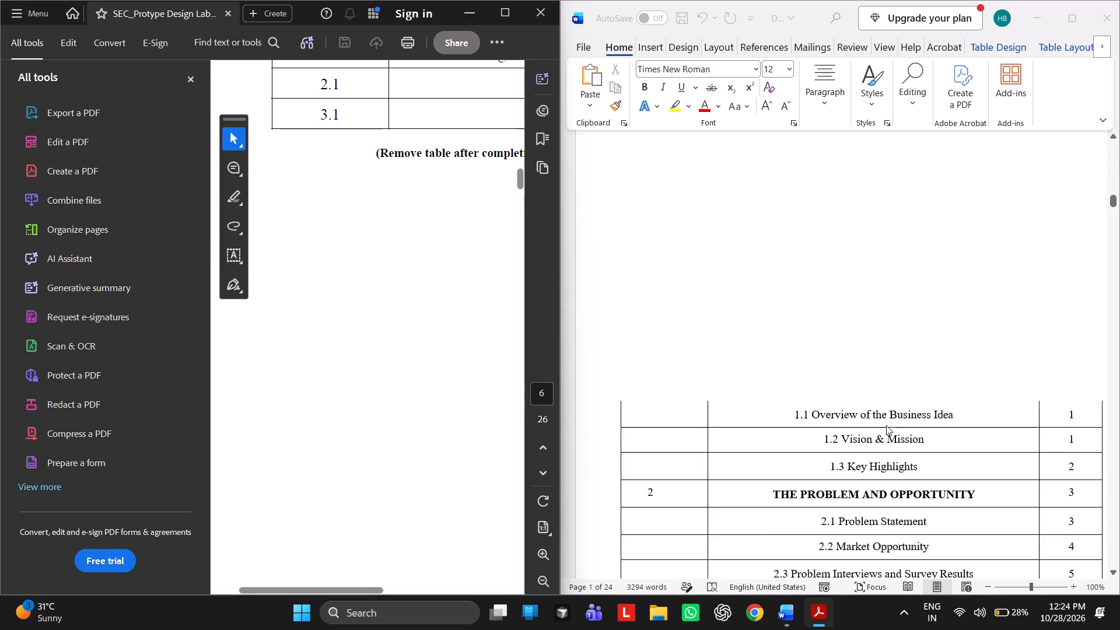
pyautogui.scroll(-3, 886, 425)
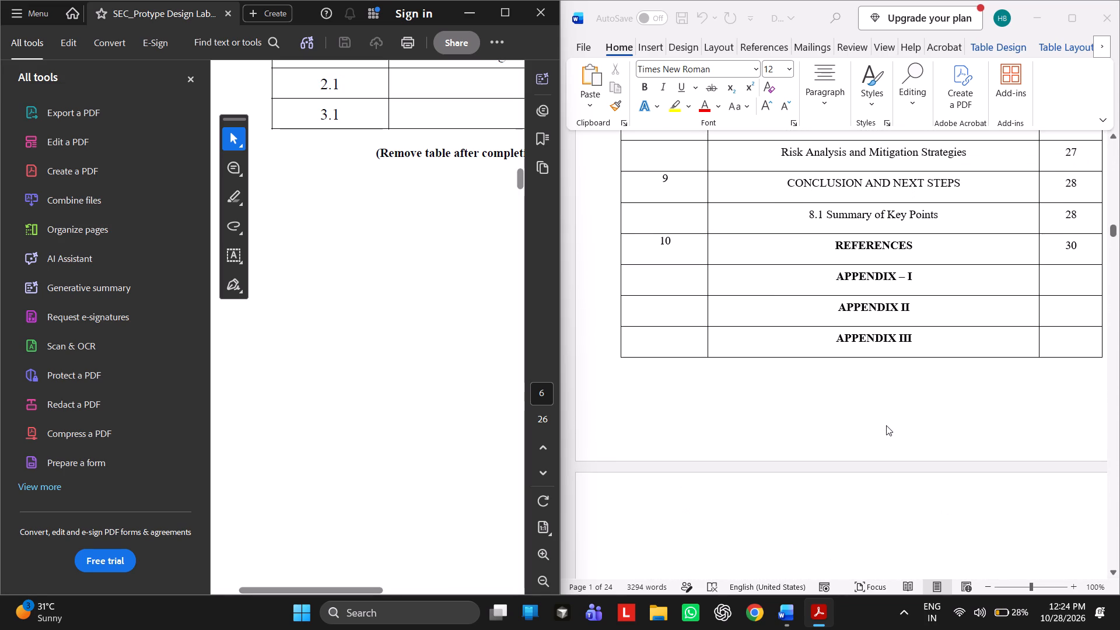
pyautogui.scroll(1, 342, 258)
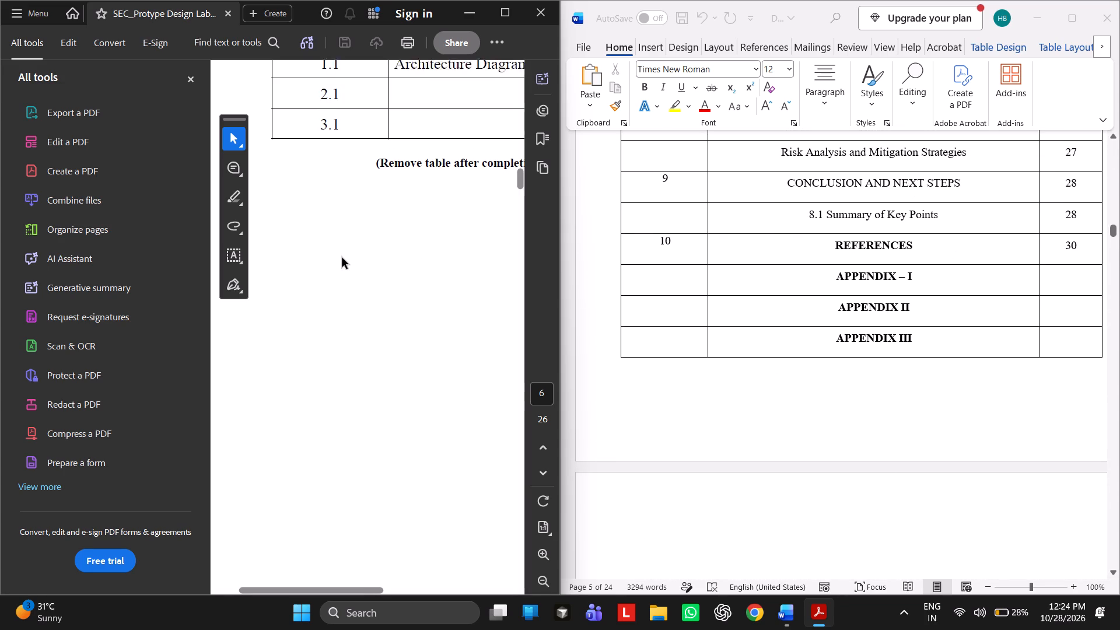
pyautogui.scroll(4, 342, 258)
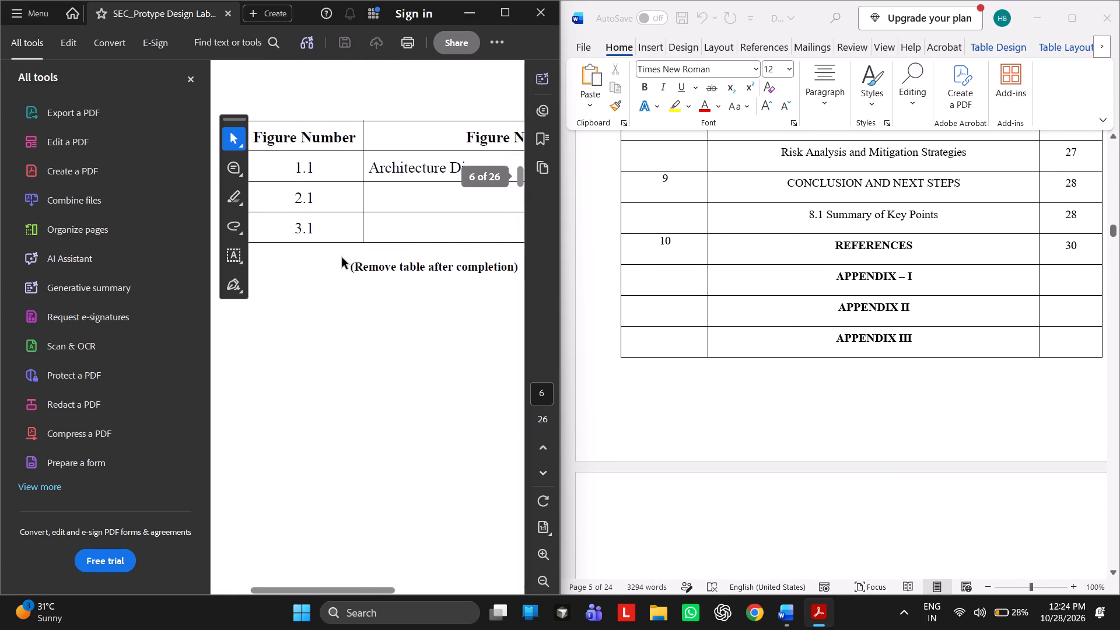
pyautogui.scroll(4, 342, 258)
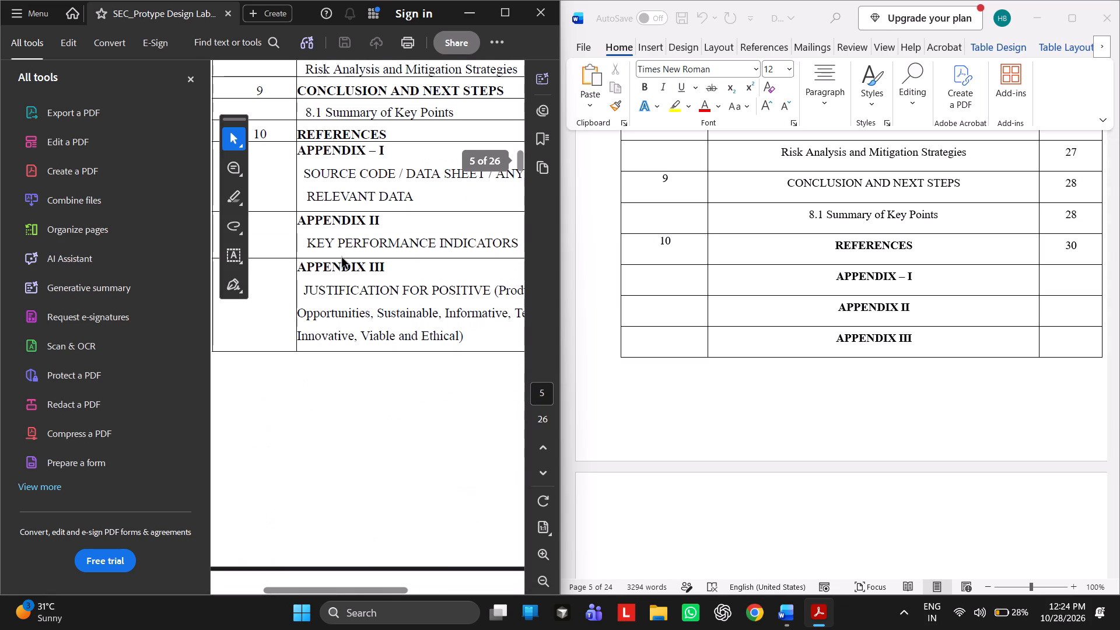
pyautogui.hscroll(1, 342, 258)
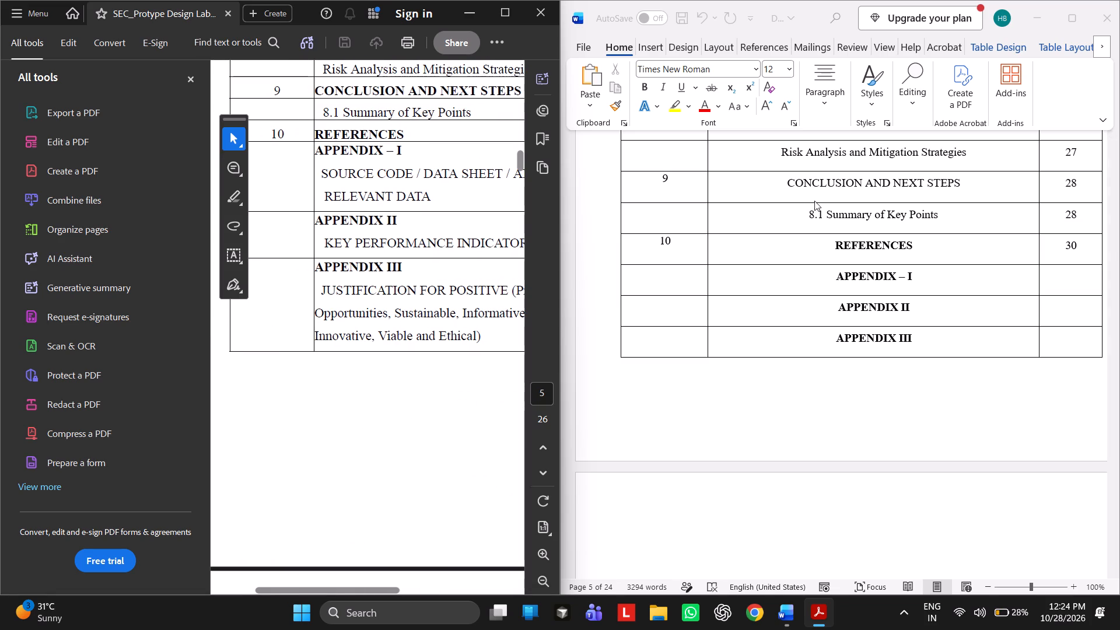
# Examine the template's List of Figures page and the appendix entries preceding it against the end of the drone report's contents table.
pyautogui.scroll(-2, 407, 407)
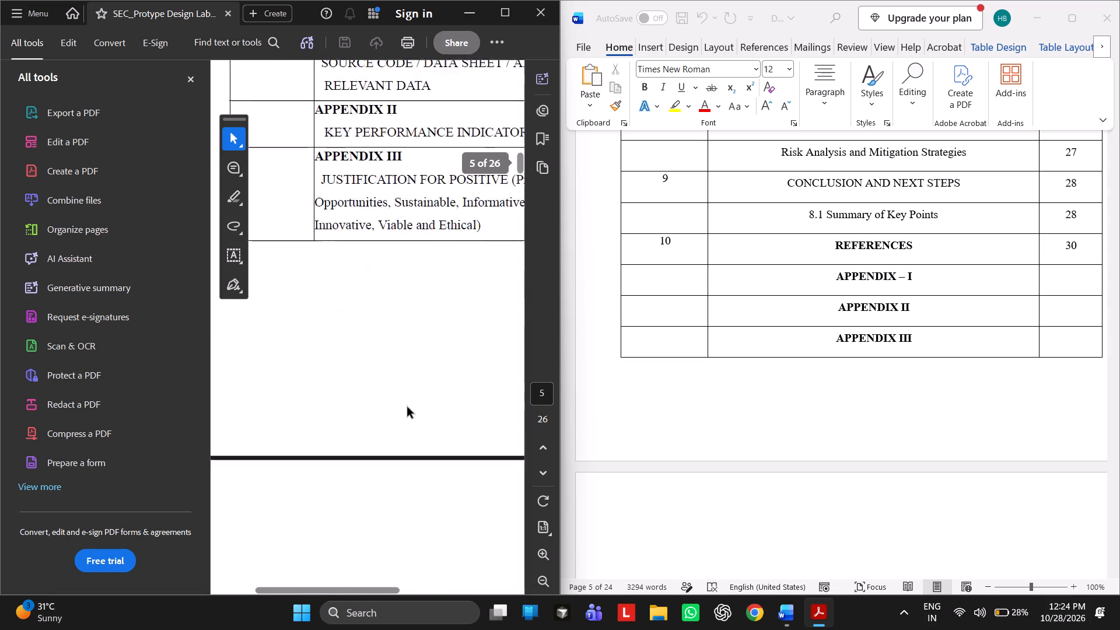
pyautogui.scroll(-3, 407, 407)
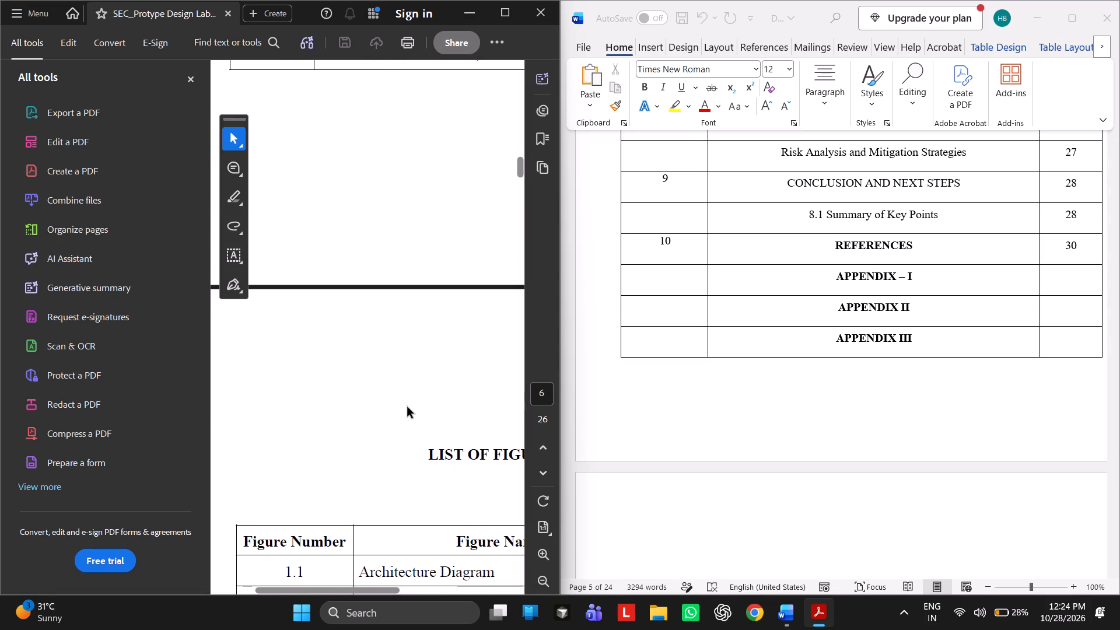
pyautogui.scroll(-2, 407, 407)
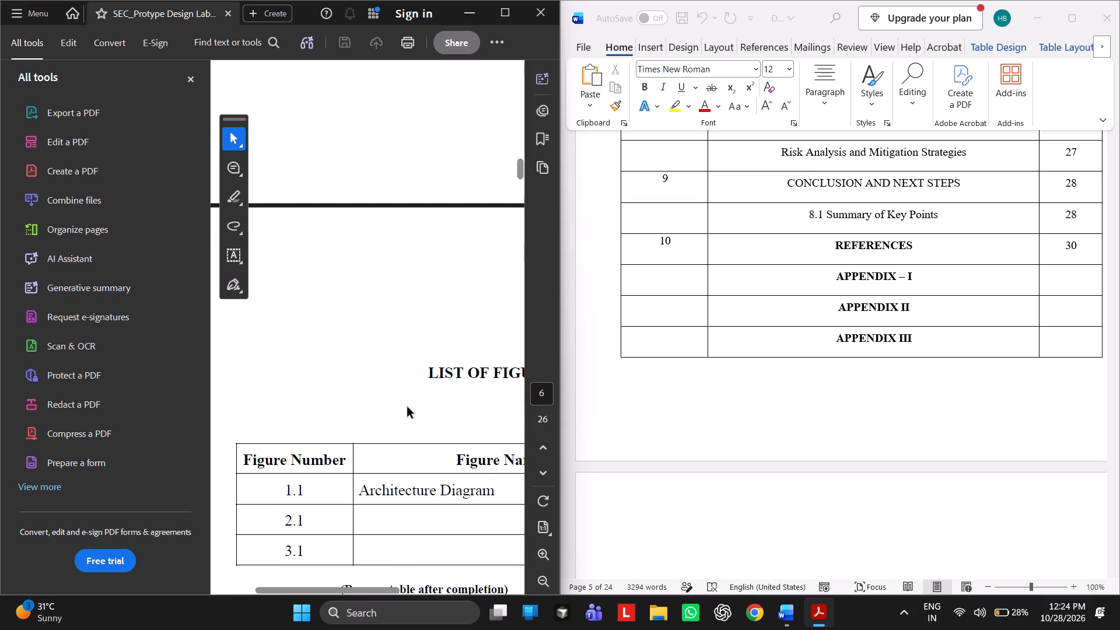
pyautogui.scroll(-3, 407, 407)
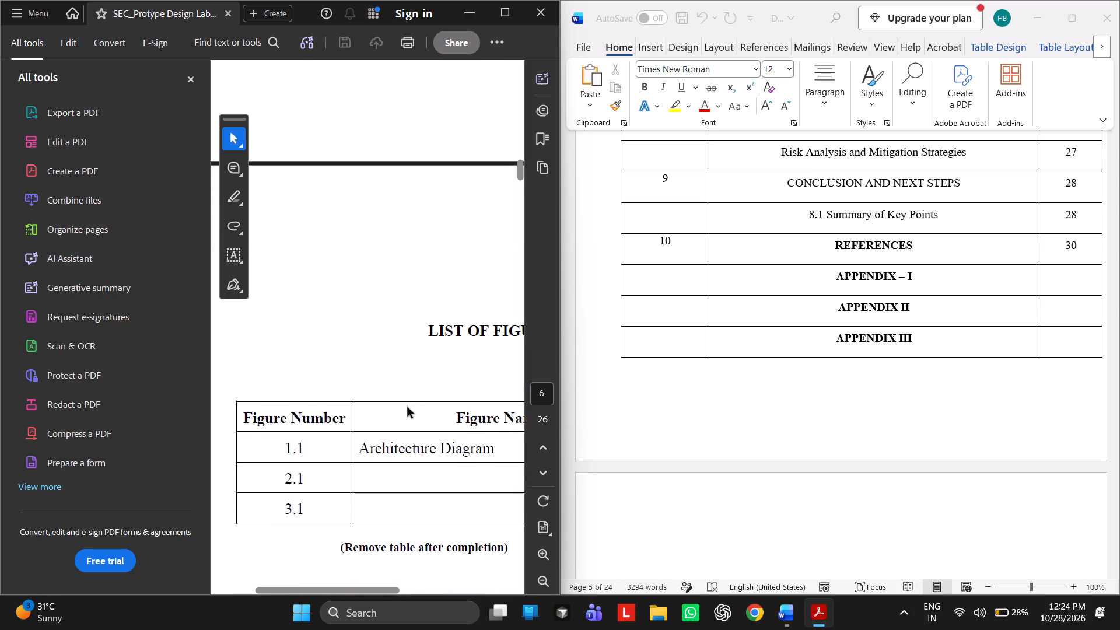
pyautogui.scroll(-1, 407, 407)
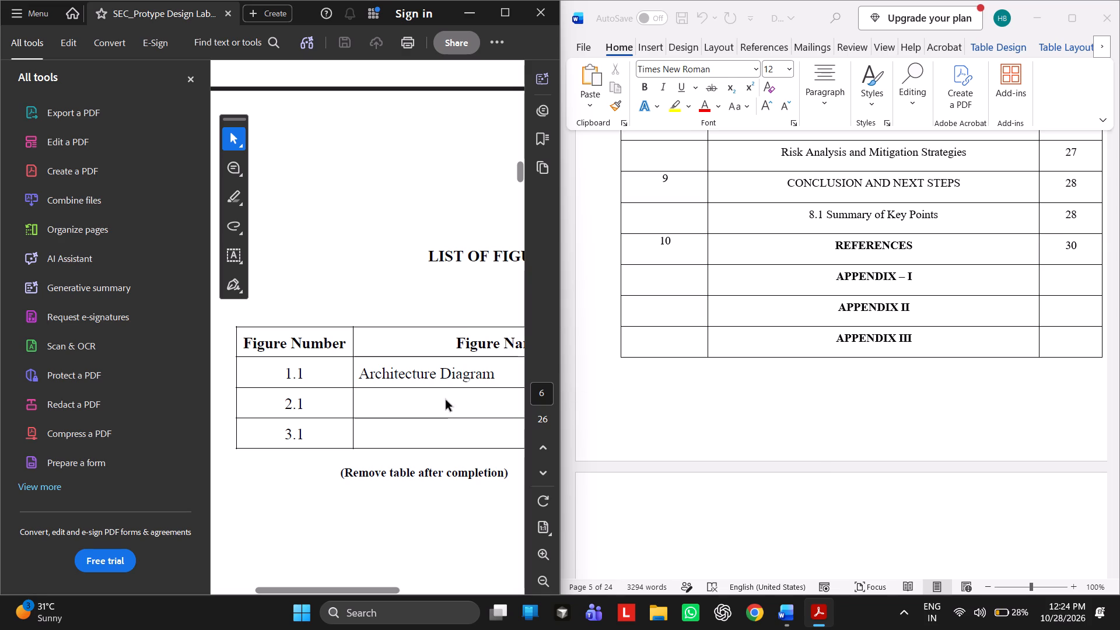
pyautogui.scroll(2, 366, 331)
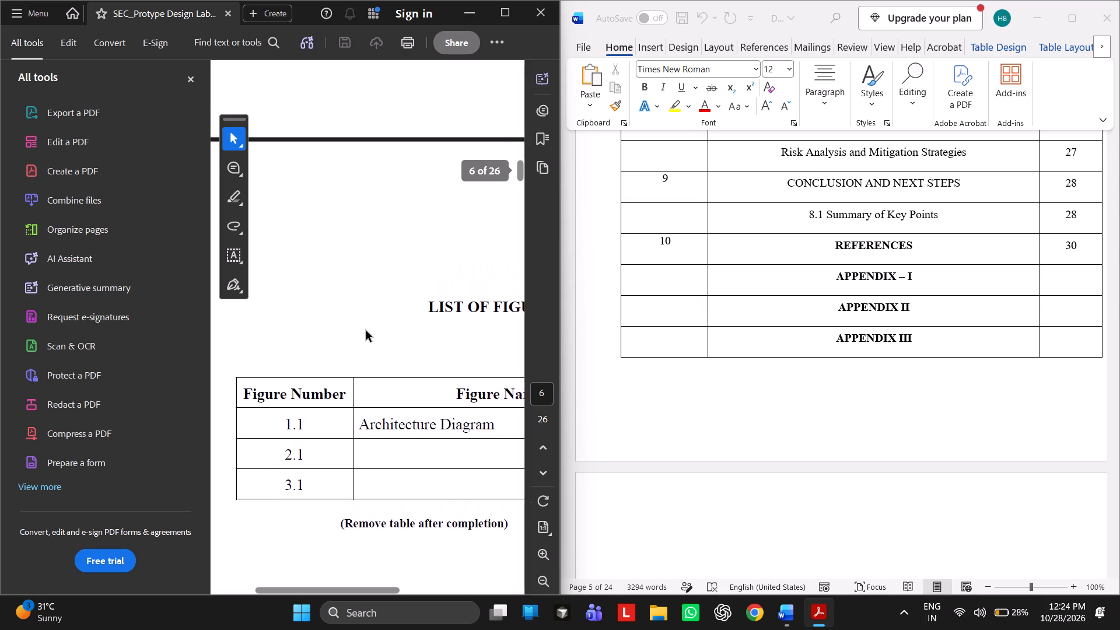
pyautogui.scroll(4, 366, 331)
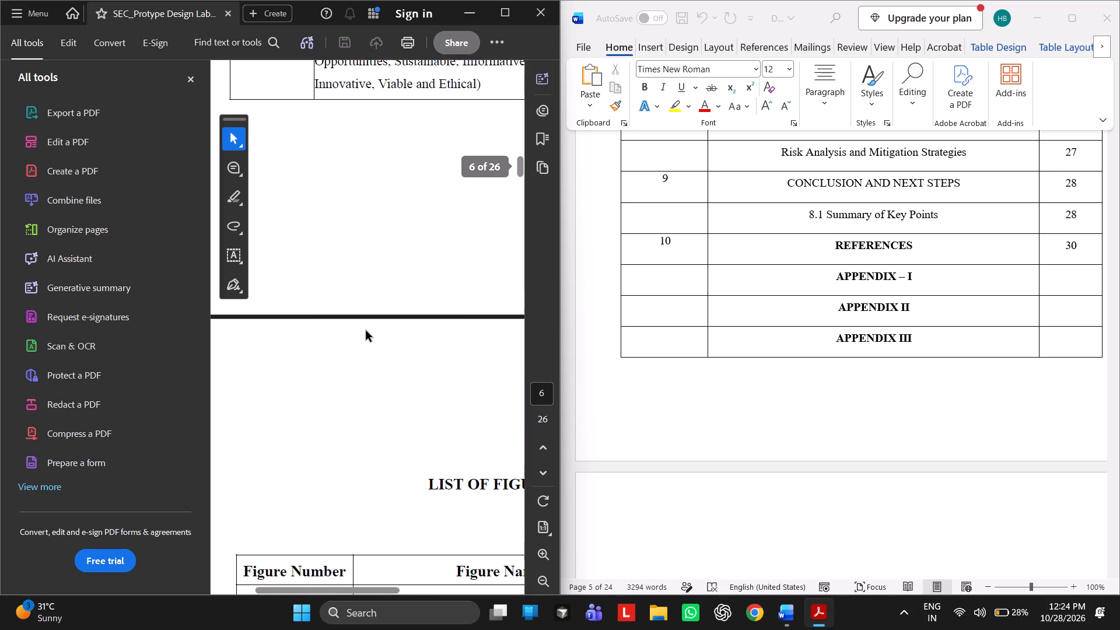
pyautogui.scroll(2, 366, 331)
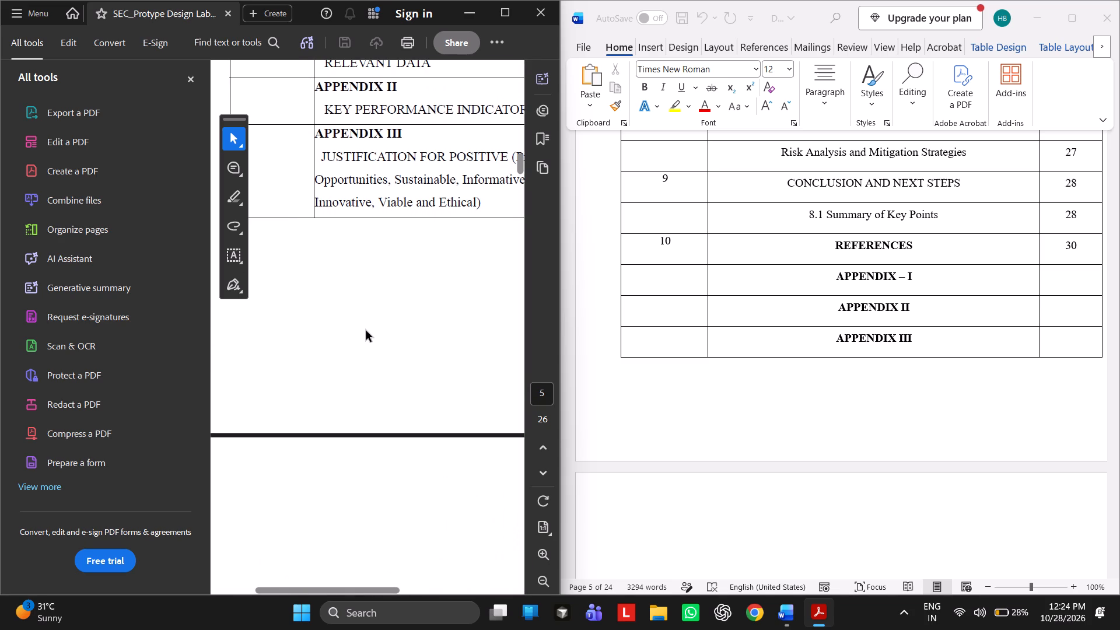
pyautogui.scroll(1, 366, 331)
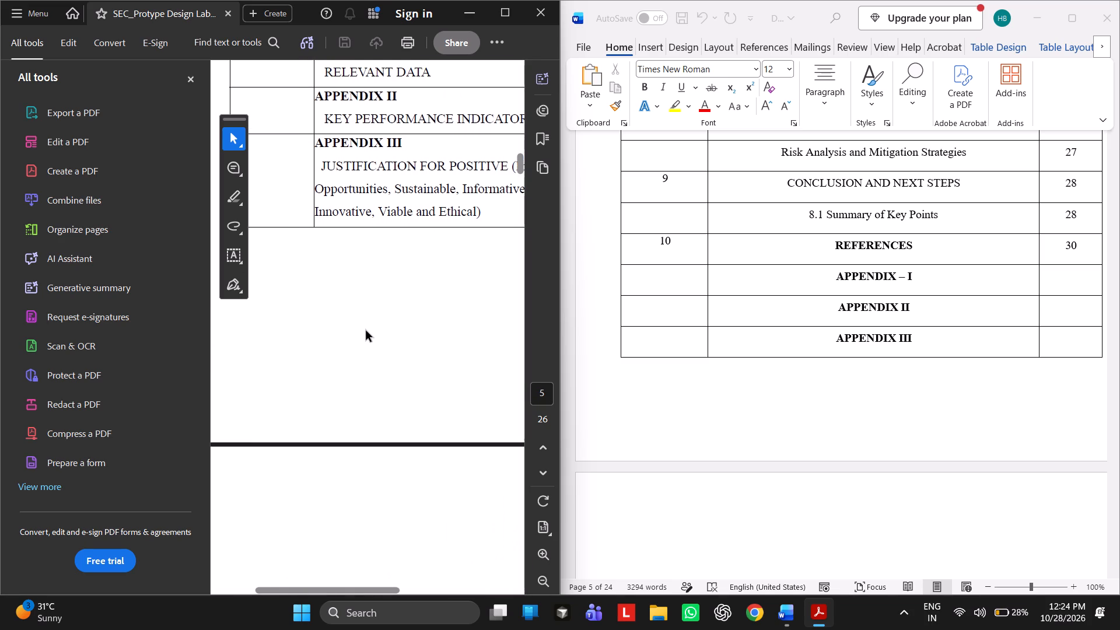
pyautogui.scroll(1, 366, 331)
pyautogui.scroll(-3, 366, 331)
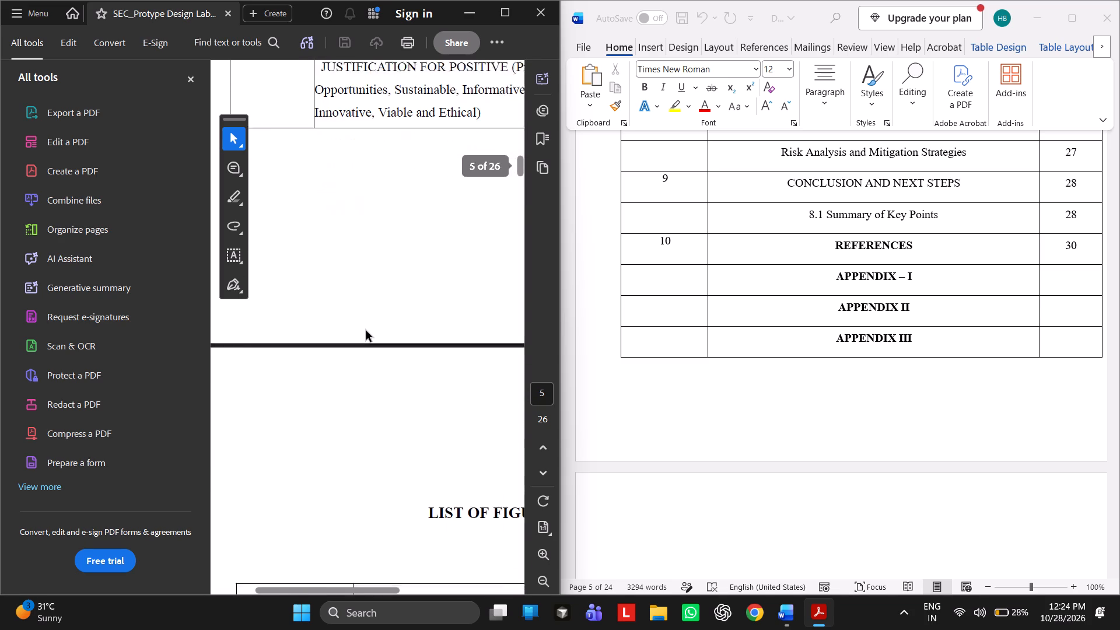
pyautogui.scroll(-5, 366, 331)
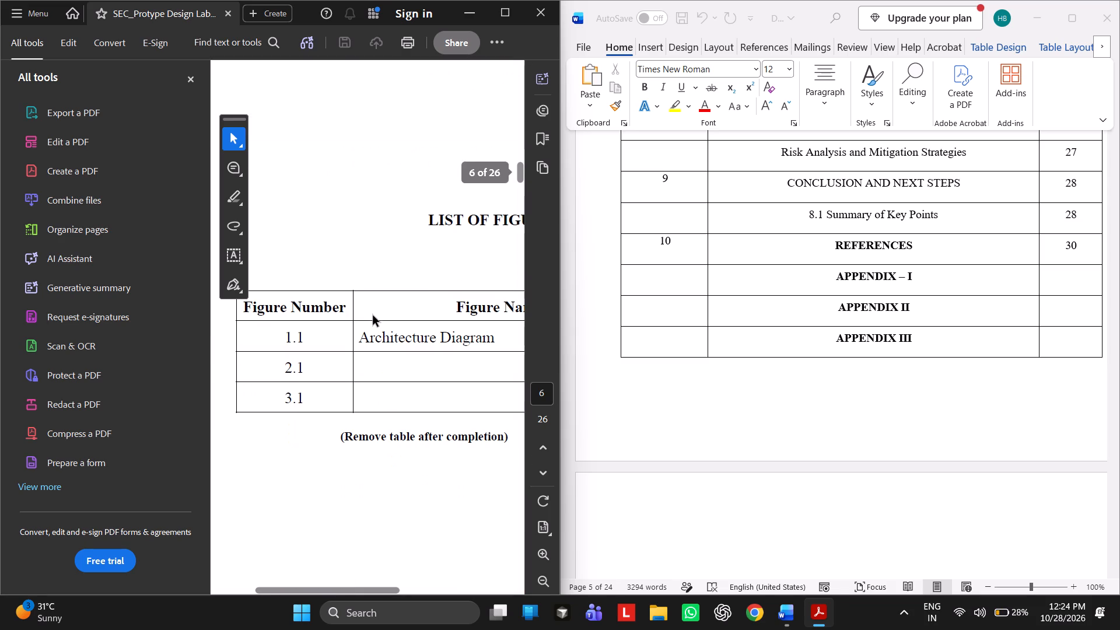
# Skim the template PDF's chapters from the Executive Summary to the Financial Plan and back to the start of Chapter 1.
pyautogui.moveTo(519, 176); pyautogui.dragTo(510, 303)
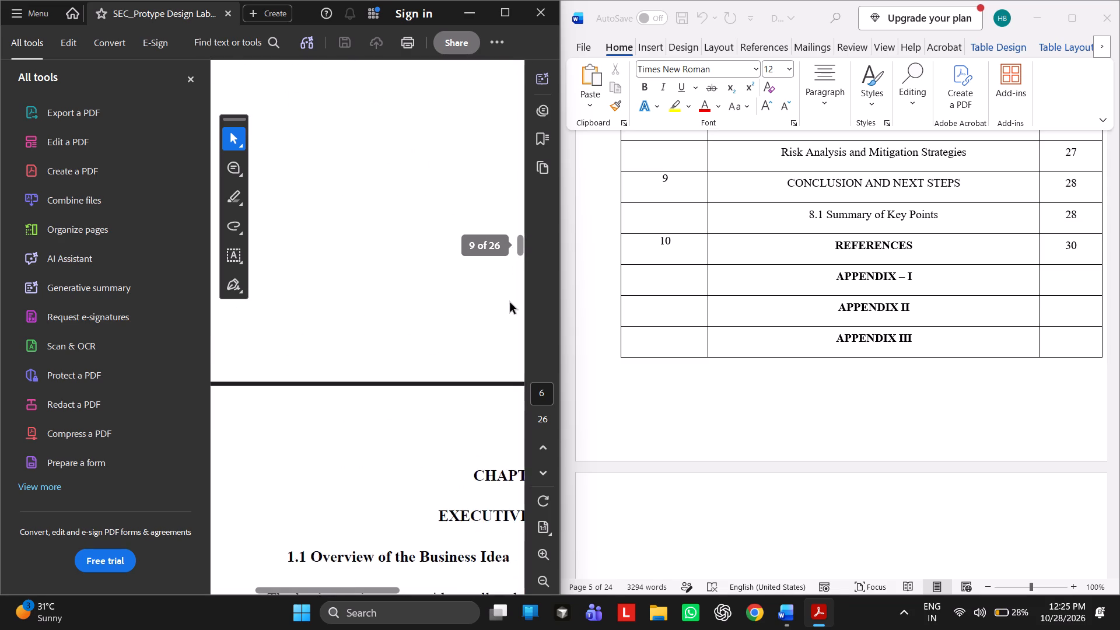
pyautogui.moveTo(510, 303); pyautogui.dragTo(513, 330)
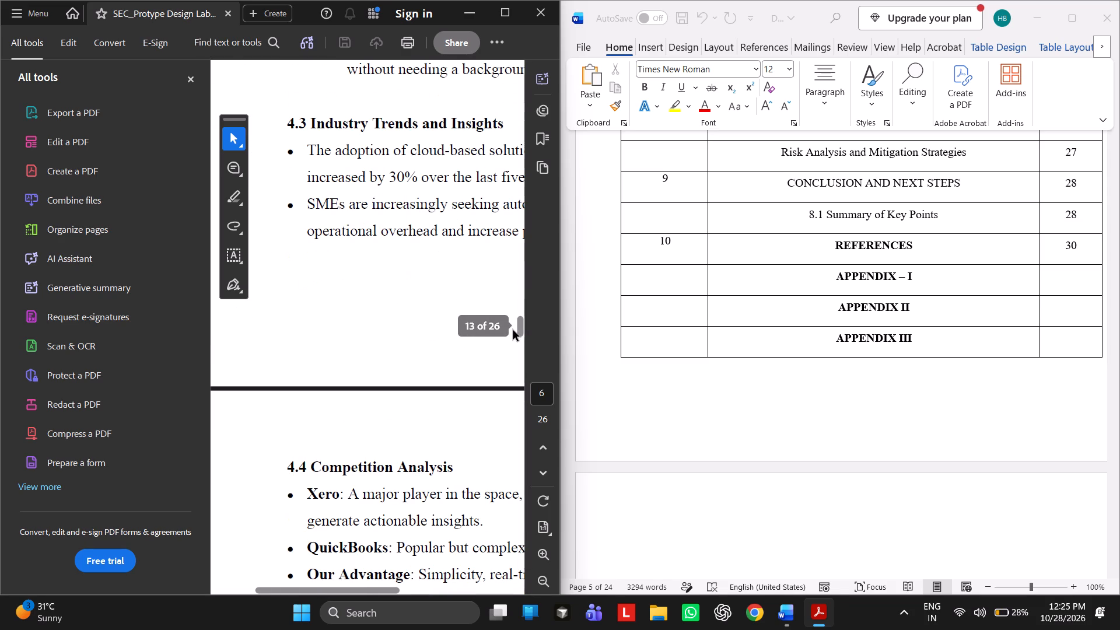
pyautogui.moveTo(513, 330); pyautogui.dragTo(509, 421)
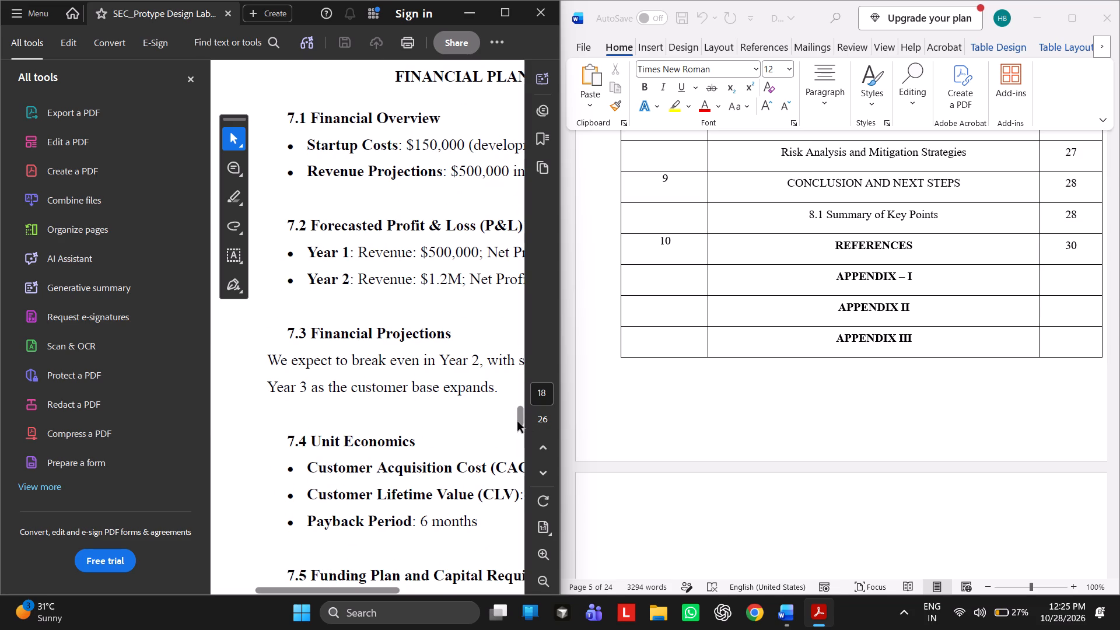
pyautogui.moveTo(520, 419); pyautogui.dragTo(524, 356)
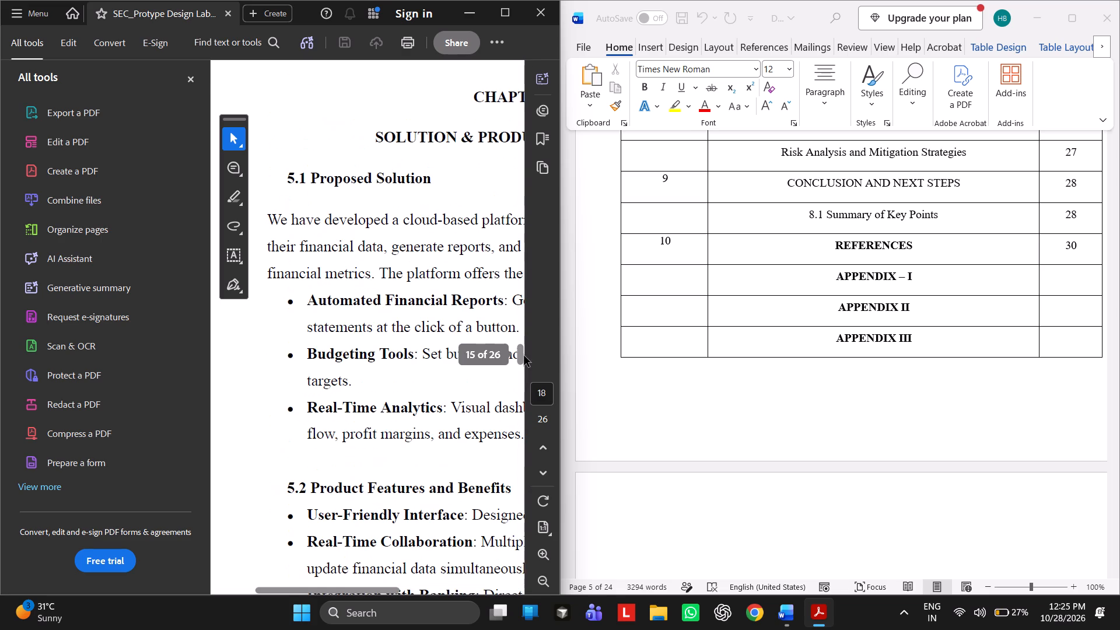
pyautogui.moveTo(524, 356); pyautogui.dragTo(523, 329)
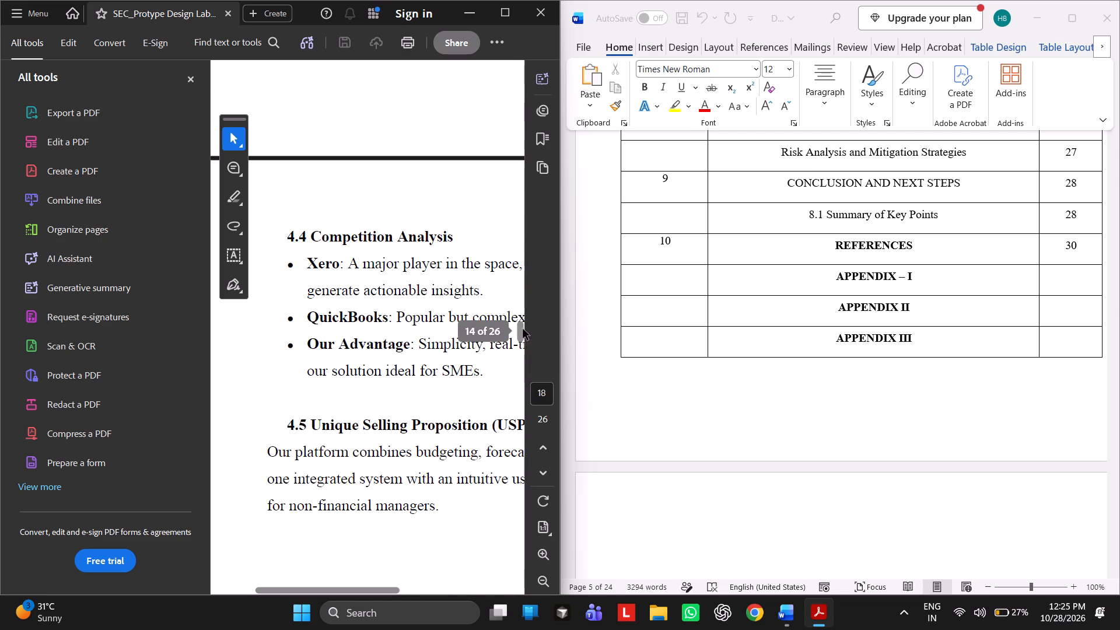
pyautogui.moveTo(523, 329); pyautogui.dragTo(524, 295)
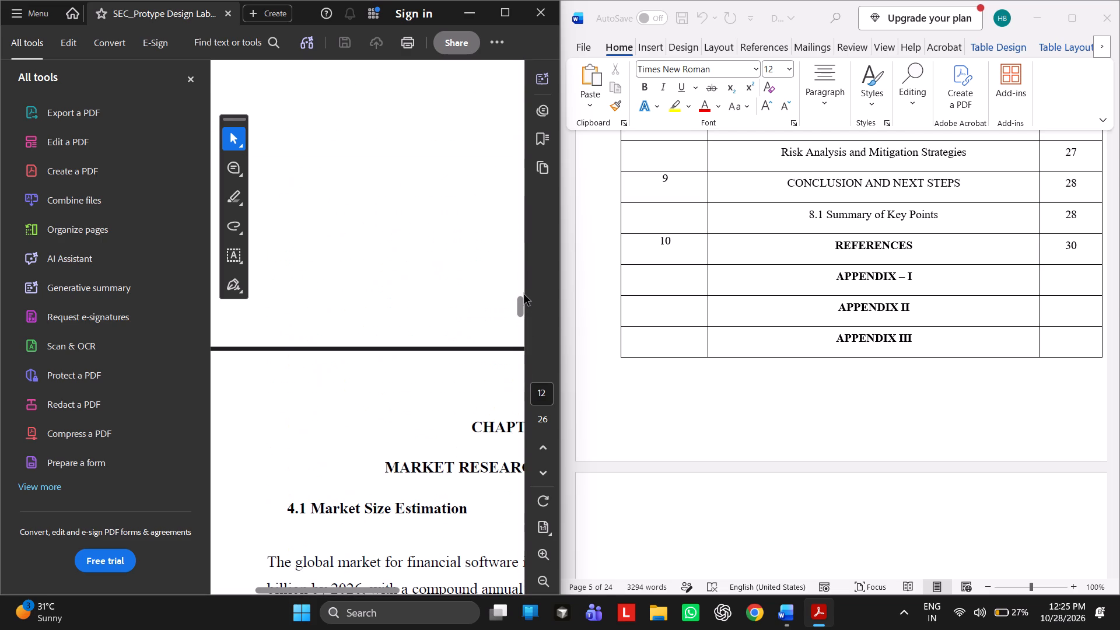
pyautogui.moveTo(519, 312); pyautogui.dragTo(525, 242)
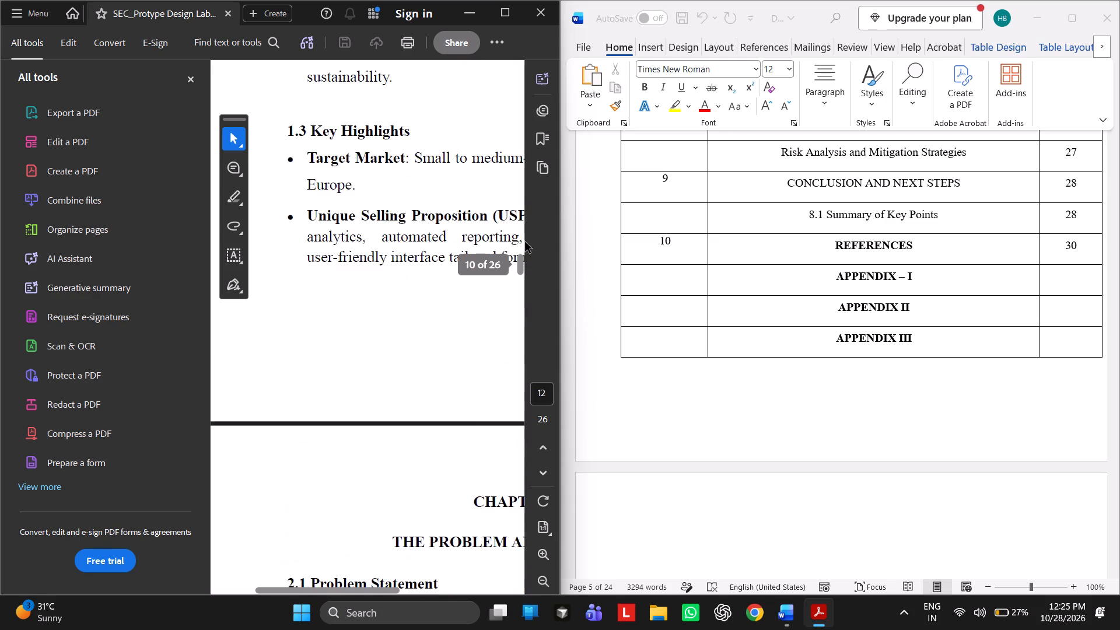
pyautogui.moveTo(525, 242); pyautogui.dragTo(525, 239)
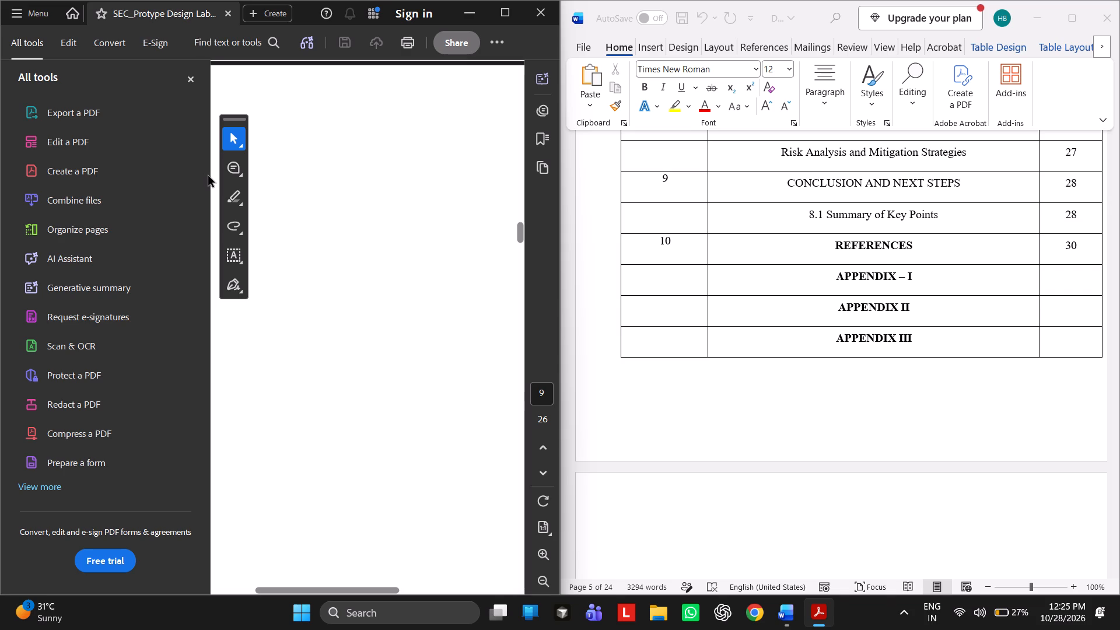
# Hide the PDF's tools pane and review the template's common formatting instructions and List of Tables page.
pyautogui.click(192, 79)
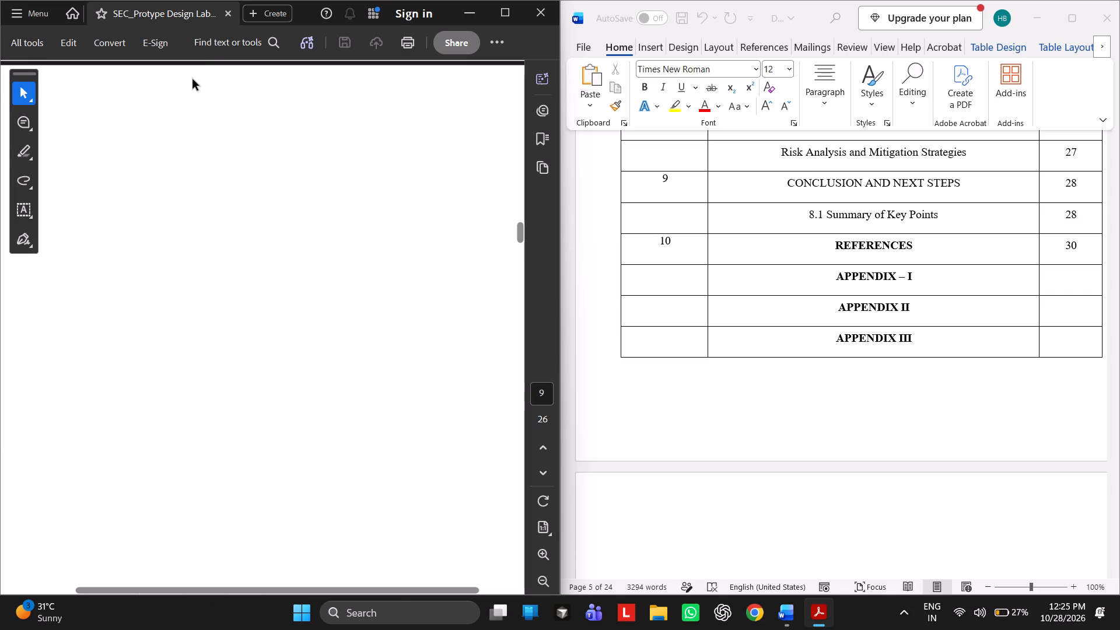
pyautogui.scroll(1, 320, 265)
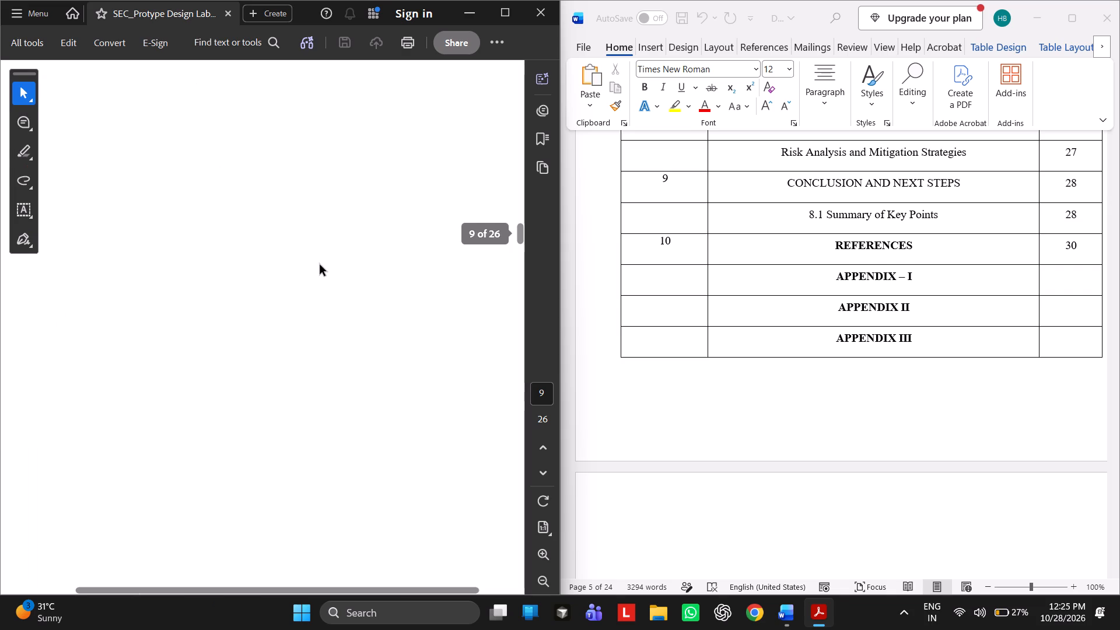
pyautogui.scroll(4, 320, 265)
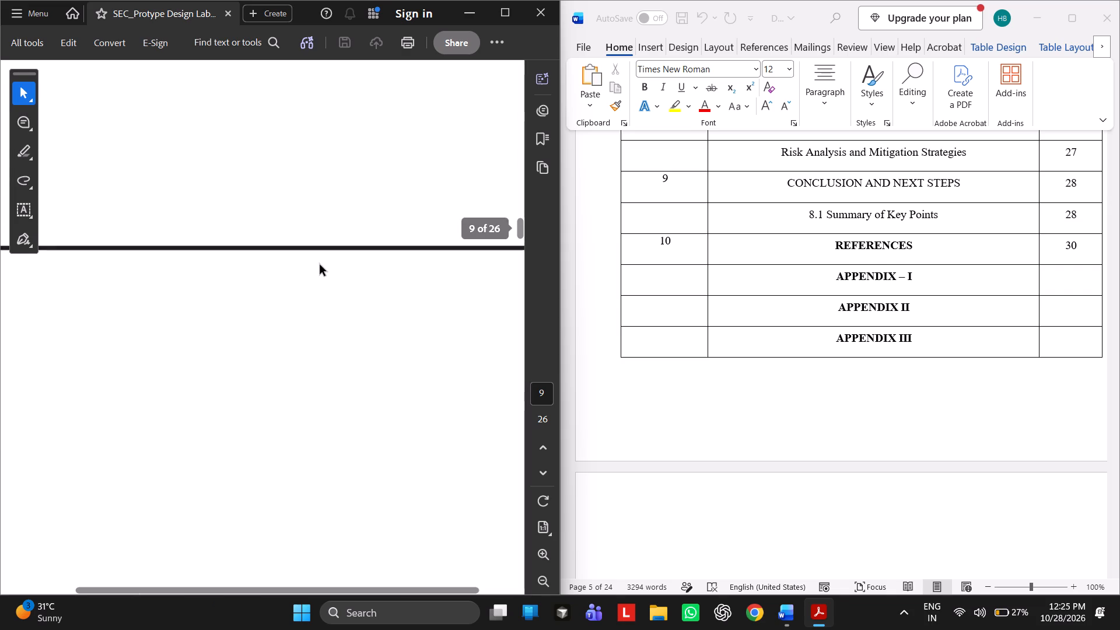
pyautogui.scroll(8, 320, 265)
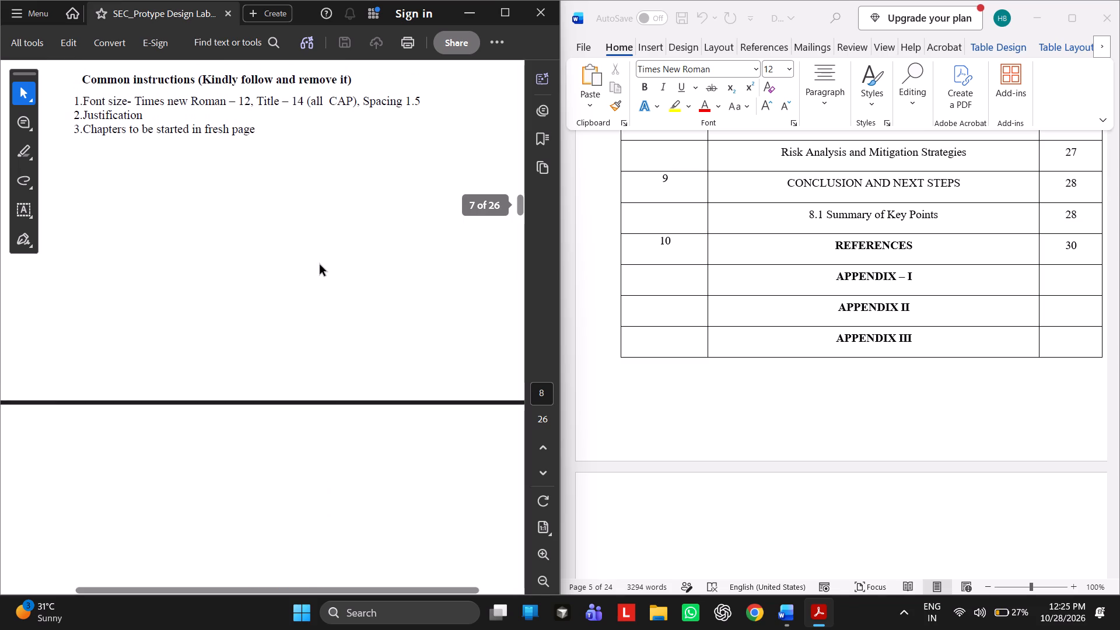
pyautogui.scroll(3, 320, 265)
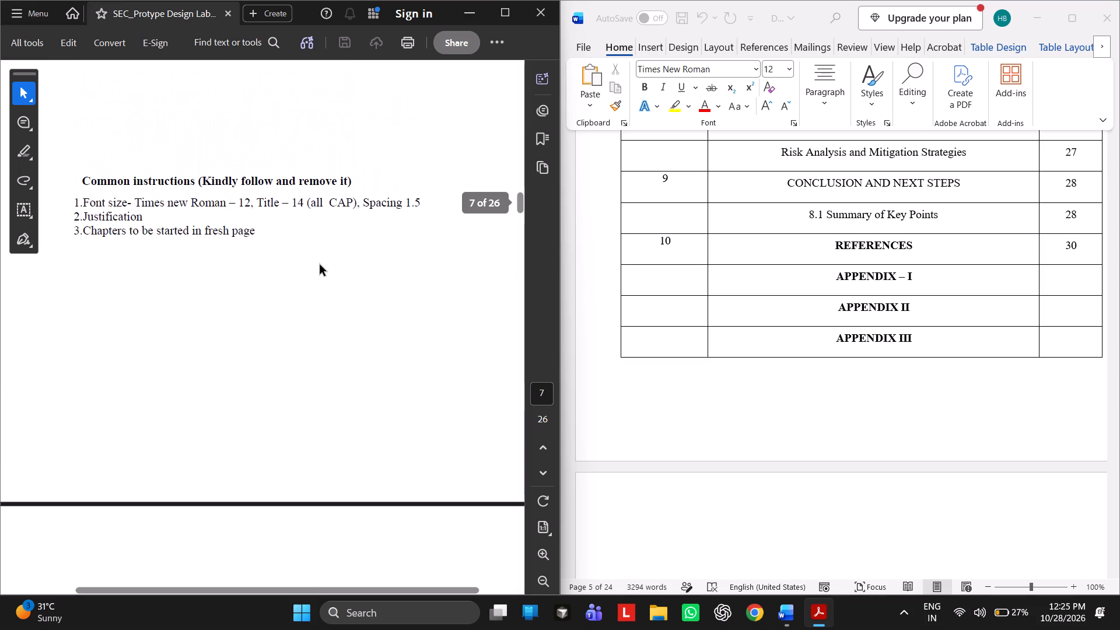
pyautogui.scroll(2, 320, 265)
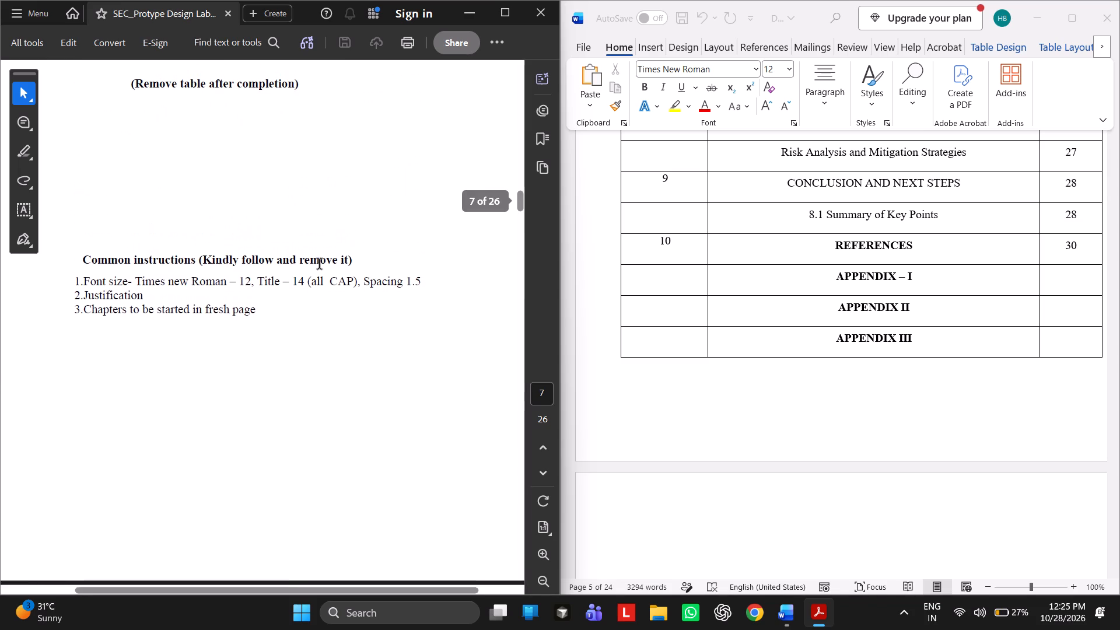
pyautogui.scroll(2, 320, 265)
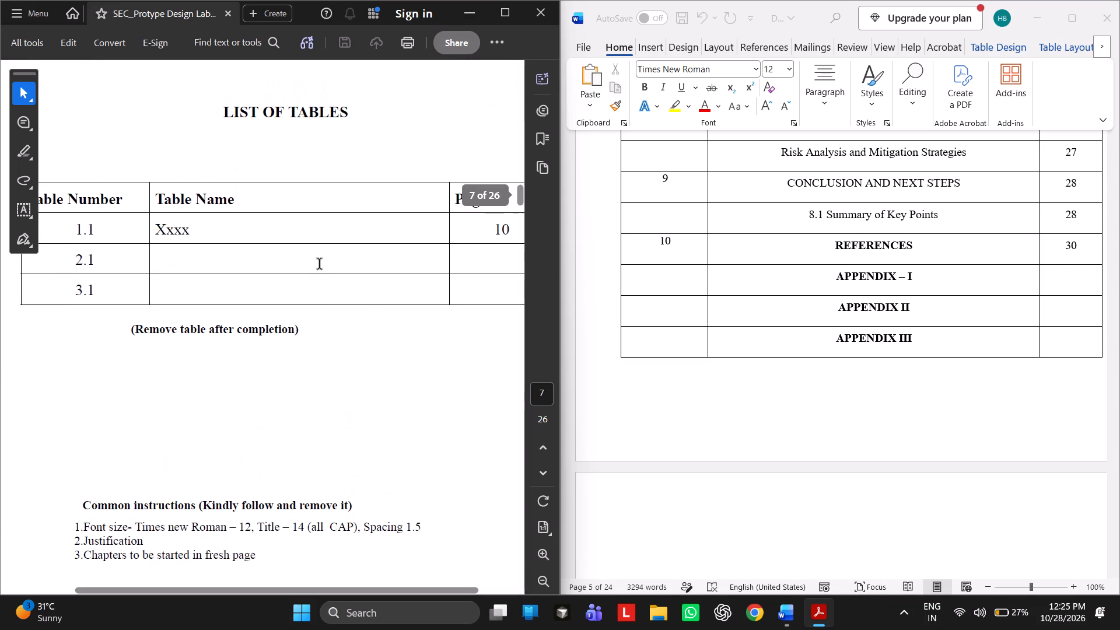
pyautogui.scroll(2, 320, 265)
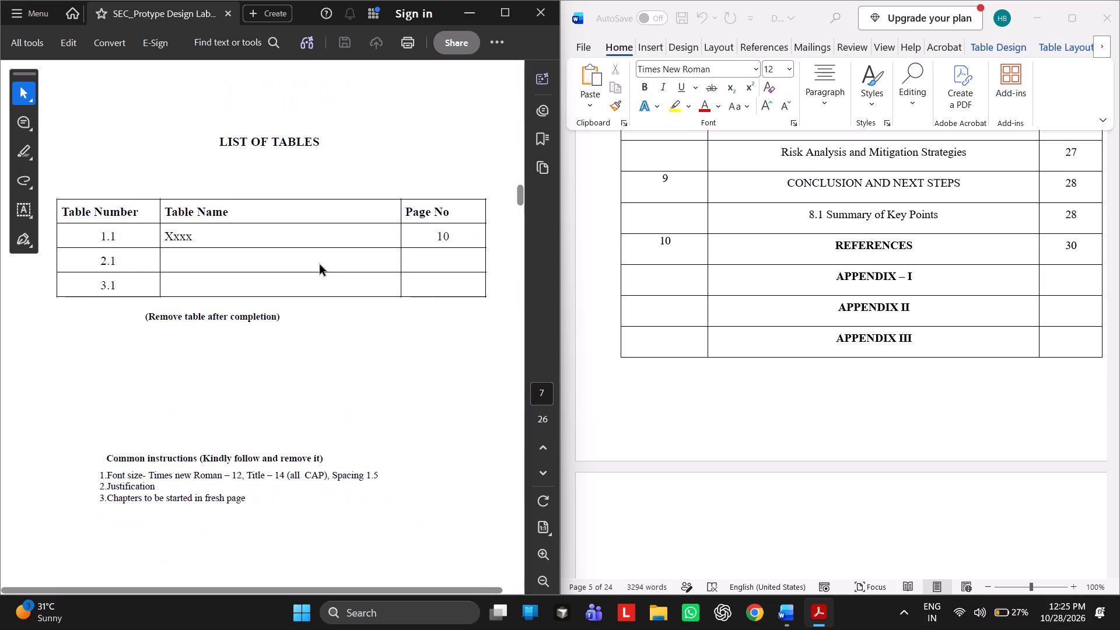
pyautogui.scroll(5, 320, 265)
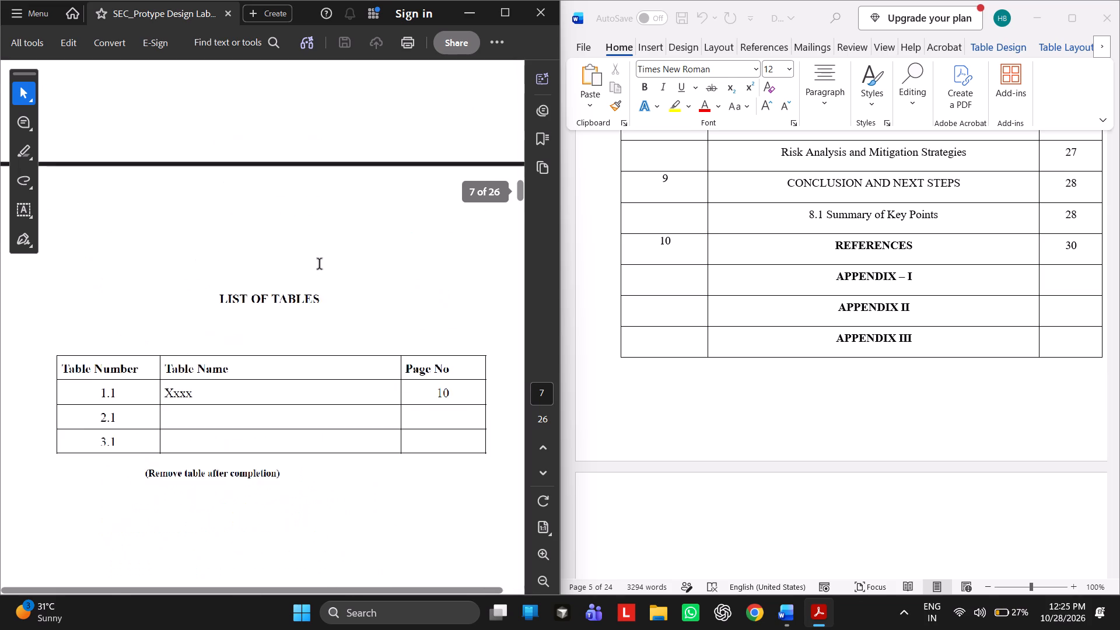
pyautogui.scroll(3, 320, 265)
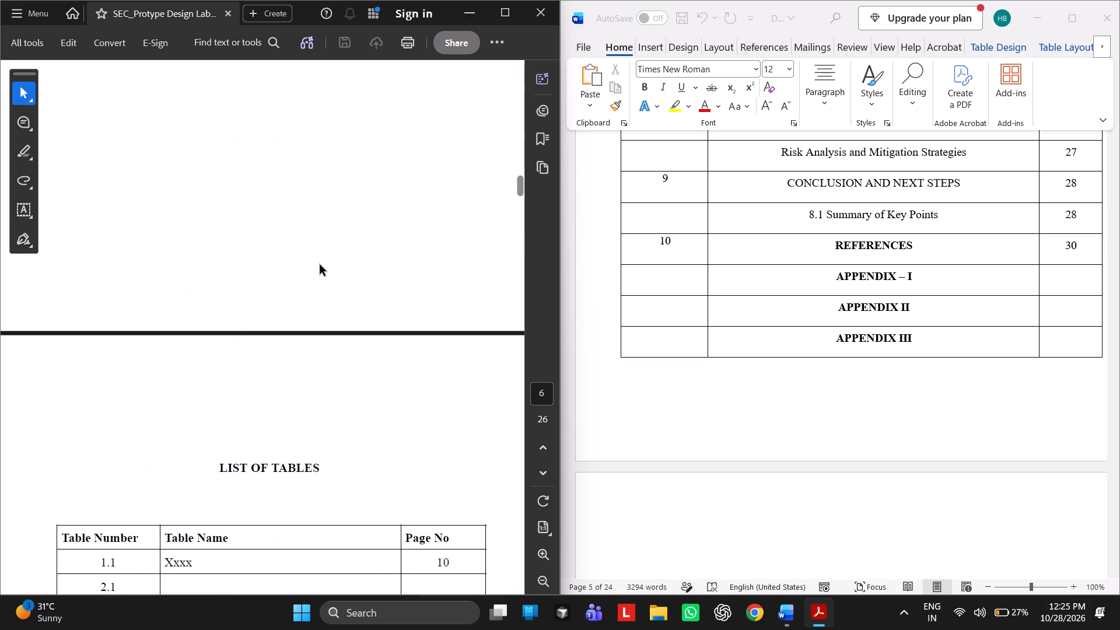
# Examine the template's List of Figures page at a reduced zoom, along with the appendix entries preceding it.
pyautogui.scroll(1, 250, 267)
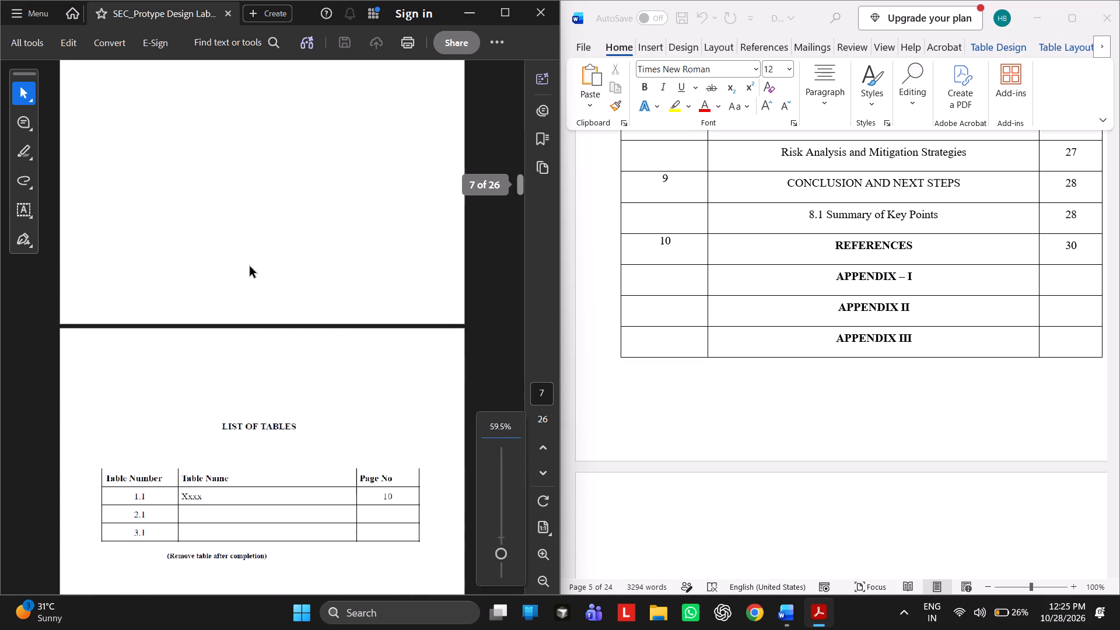
pyautogui.scroll(4, 250, 267)
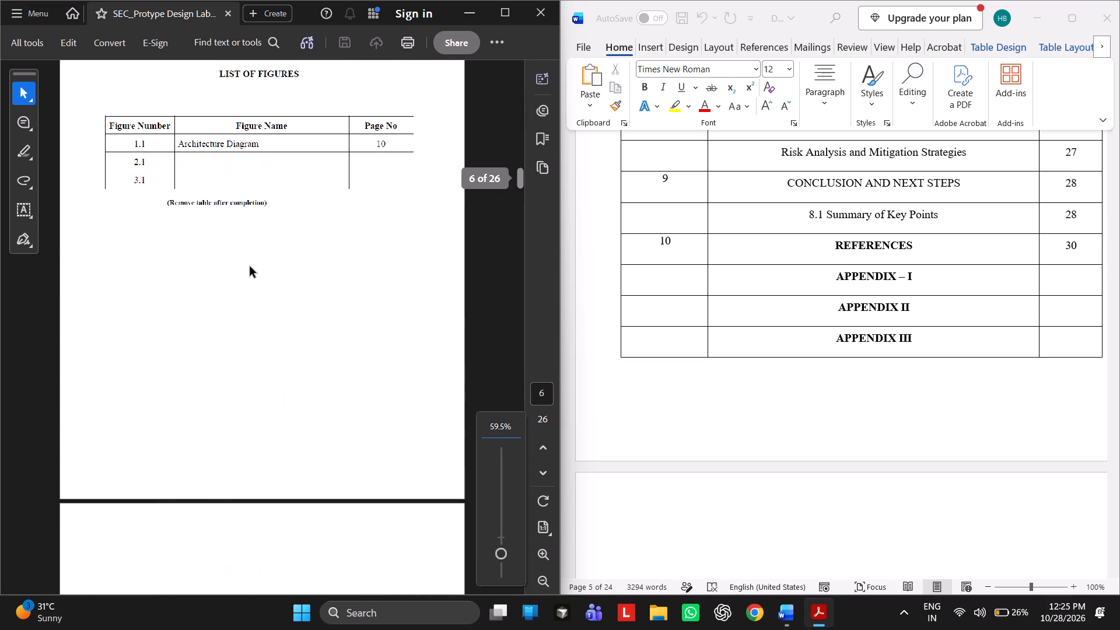
pyautogui.scroll(2, 250, 267)
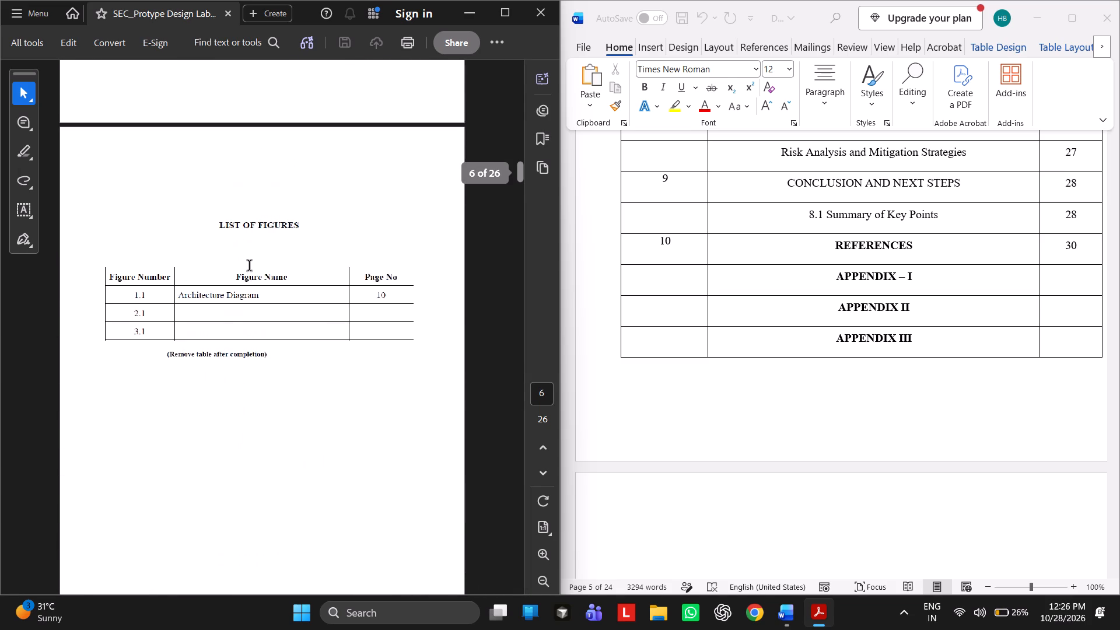
pyautogui.scroll(1, 250, 267)
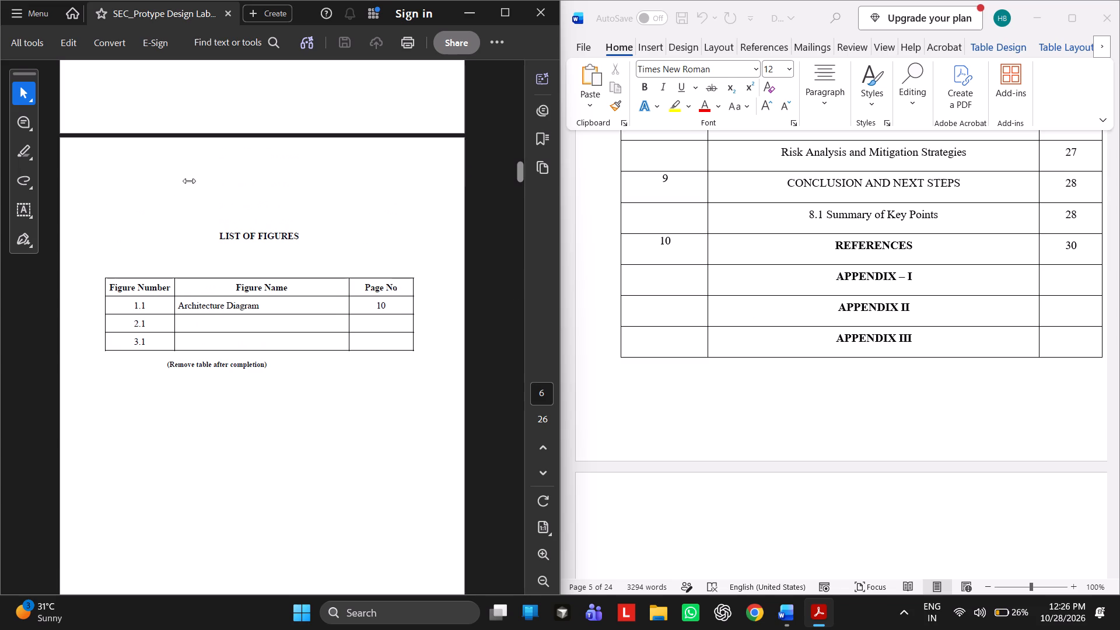
pyautogui.scroll(3, 163, 161)
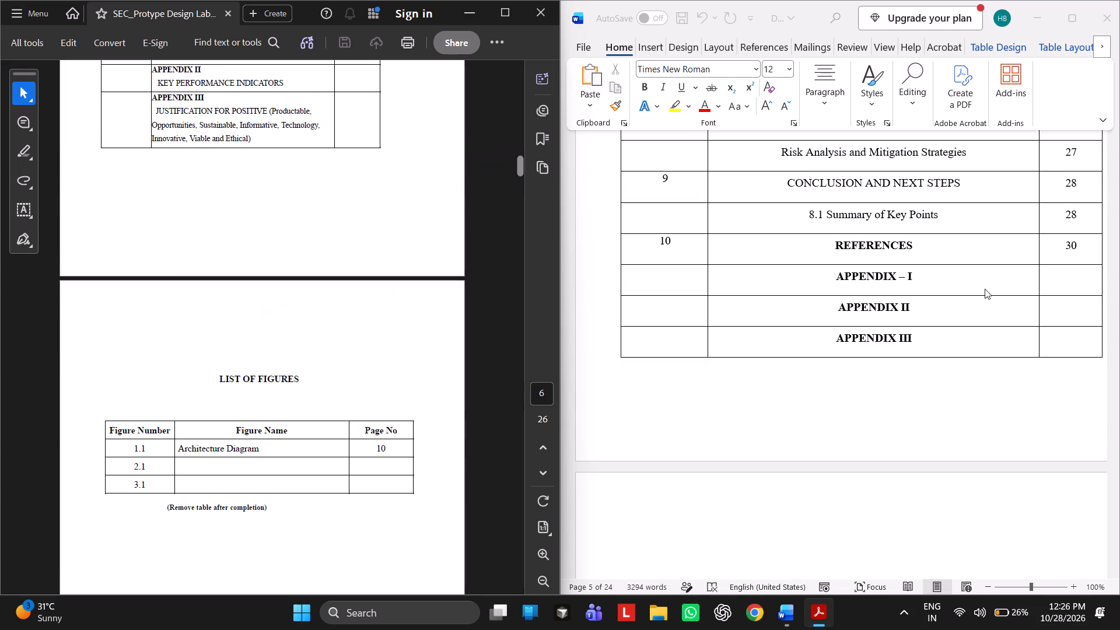
# Check the drone report's pages between the end of the contents table and the Abstract against the template's order.
pyautogui.scroll(-3, 985, 289)
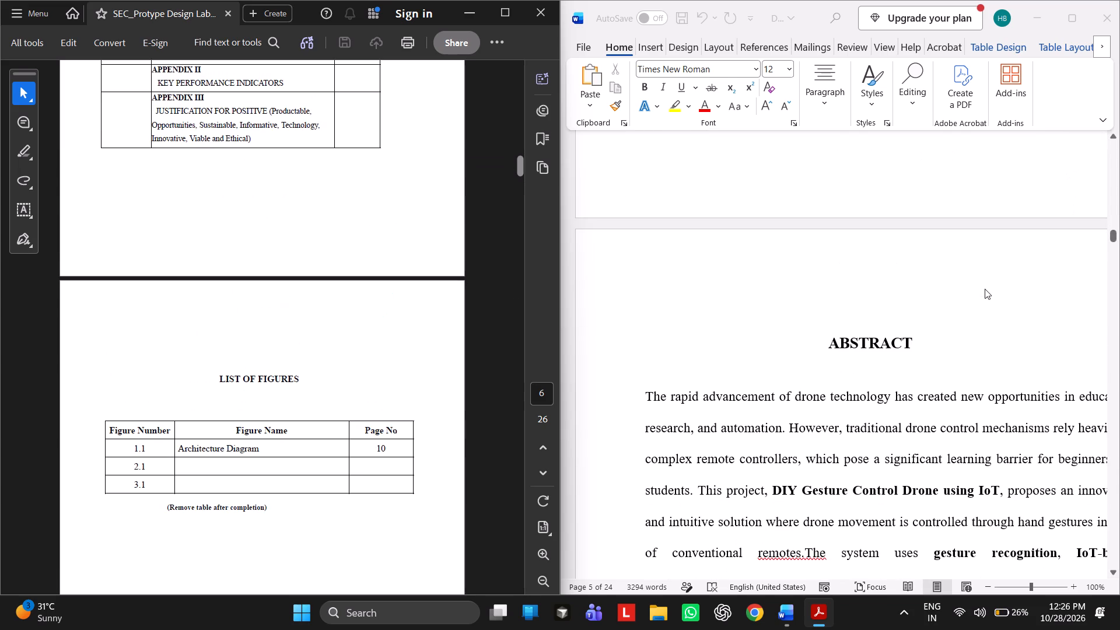
pyautogui.scroll(-2, 985, 289)
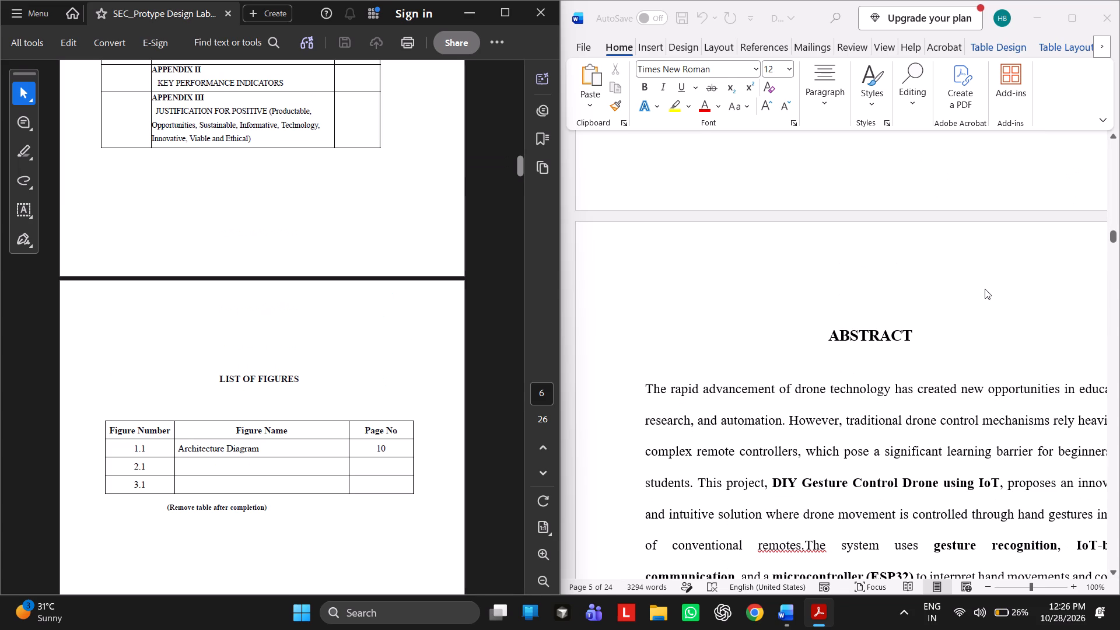
pyautogui.scroll(-1, 985, 289)
pyautogui.scroll(1, 779, 292)
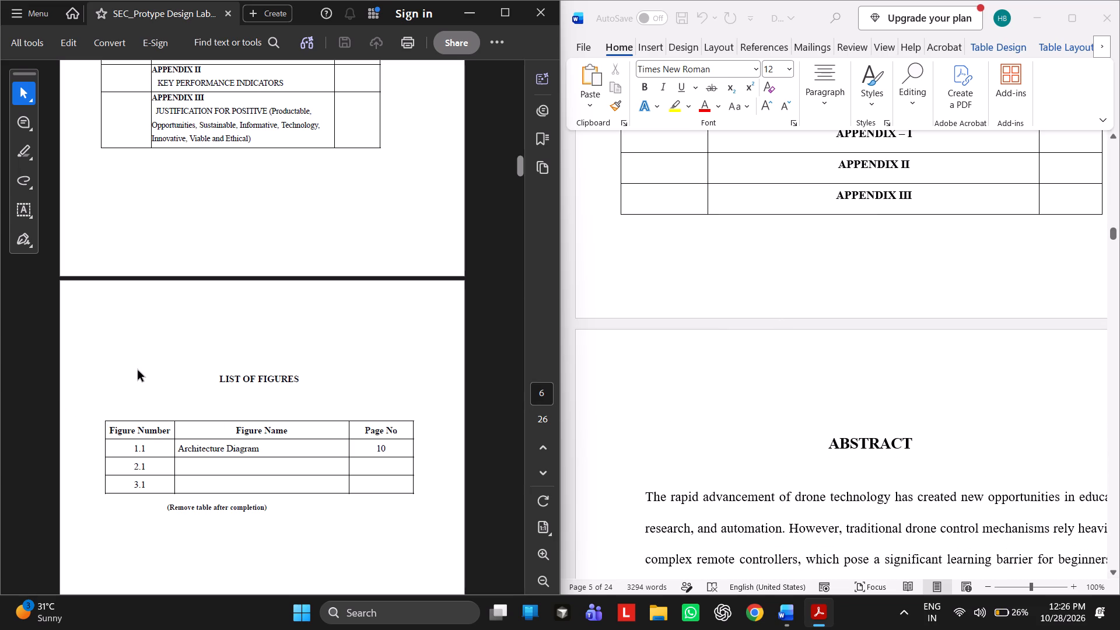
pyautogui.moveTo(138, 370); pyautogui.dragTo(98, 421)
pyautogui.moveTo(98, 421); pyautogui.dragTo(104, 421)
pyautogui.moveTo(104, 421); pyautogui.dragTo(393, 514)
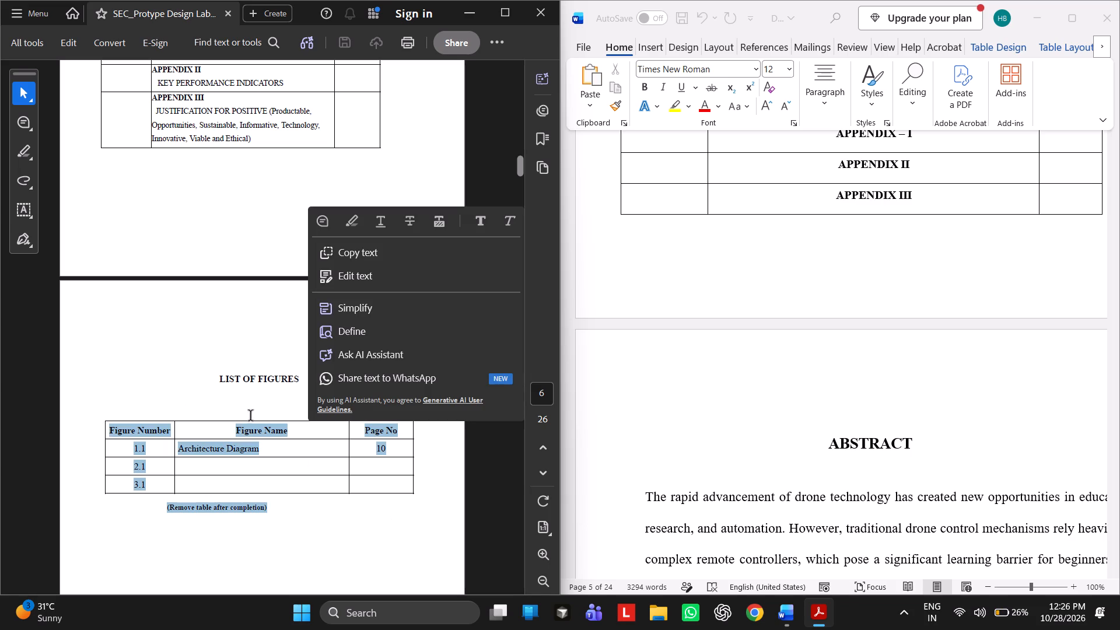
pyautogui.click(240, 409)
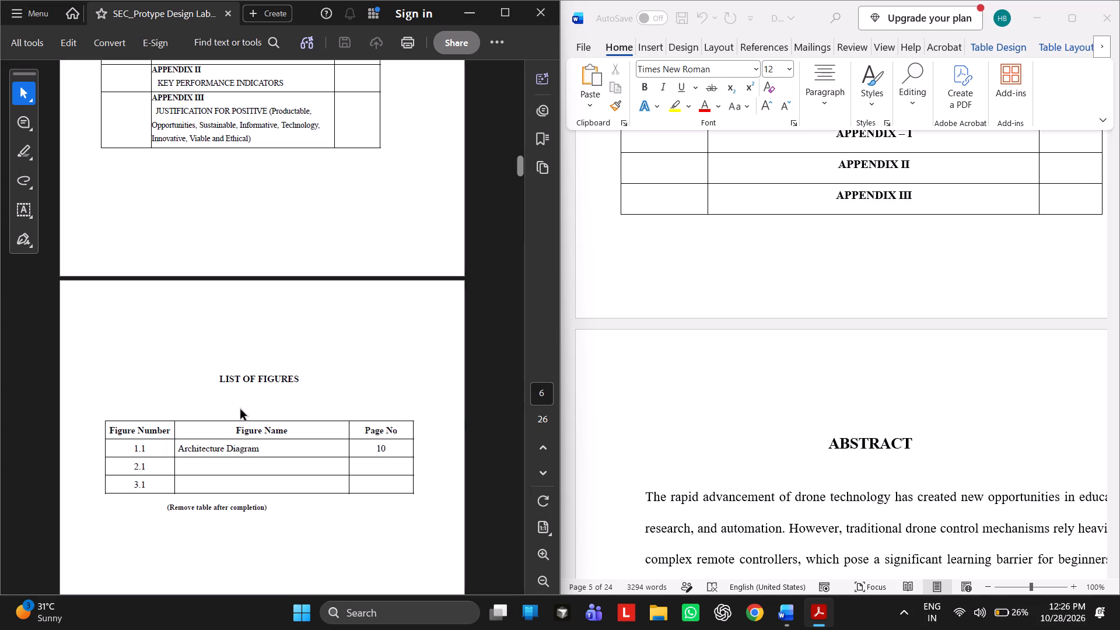
# Maximize the drone report and insert eight blank lines after the contents table to open an empty page before the Abstract.
pyautogui.scroll(2, 830, 272)
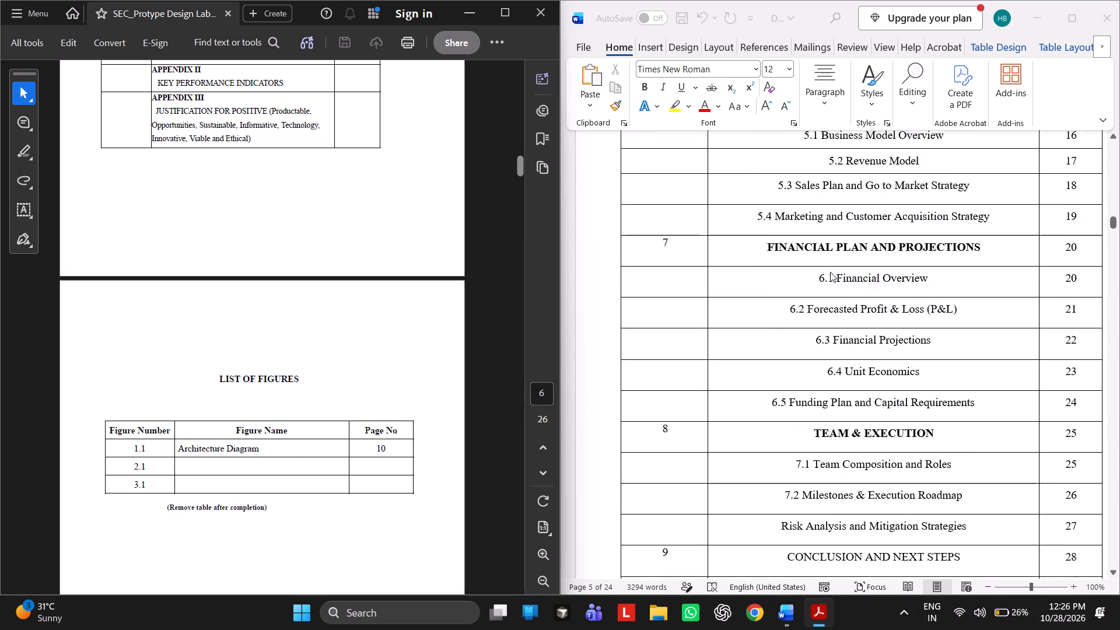
pyautogui.scroll(4, 830, 272)
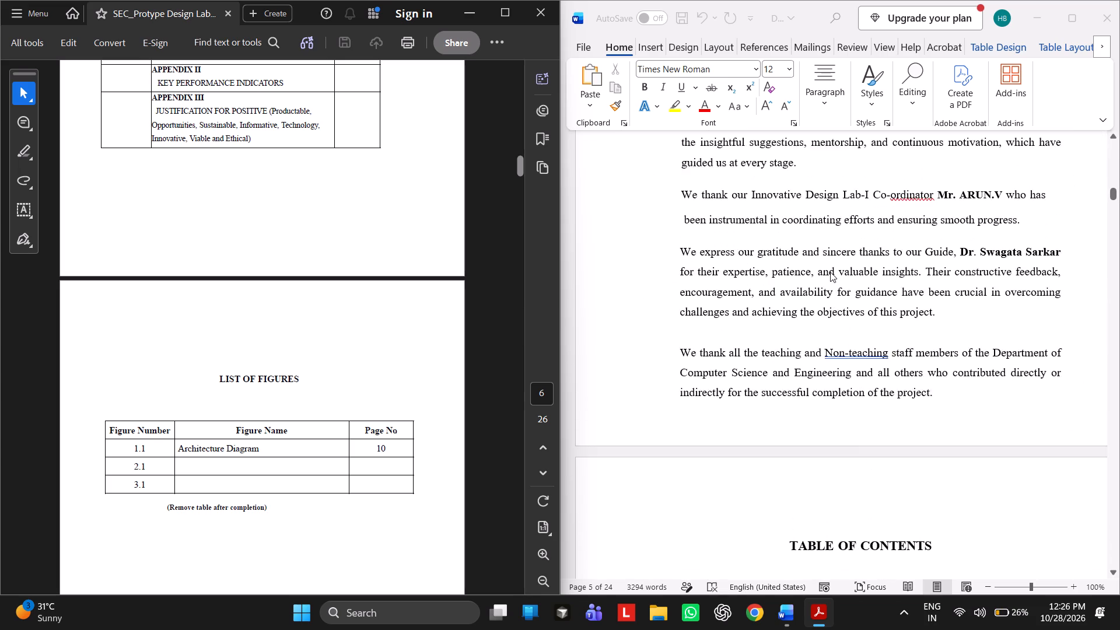
pyautogui.scroll(2, 830, 272)
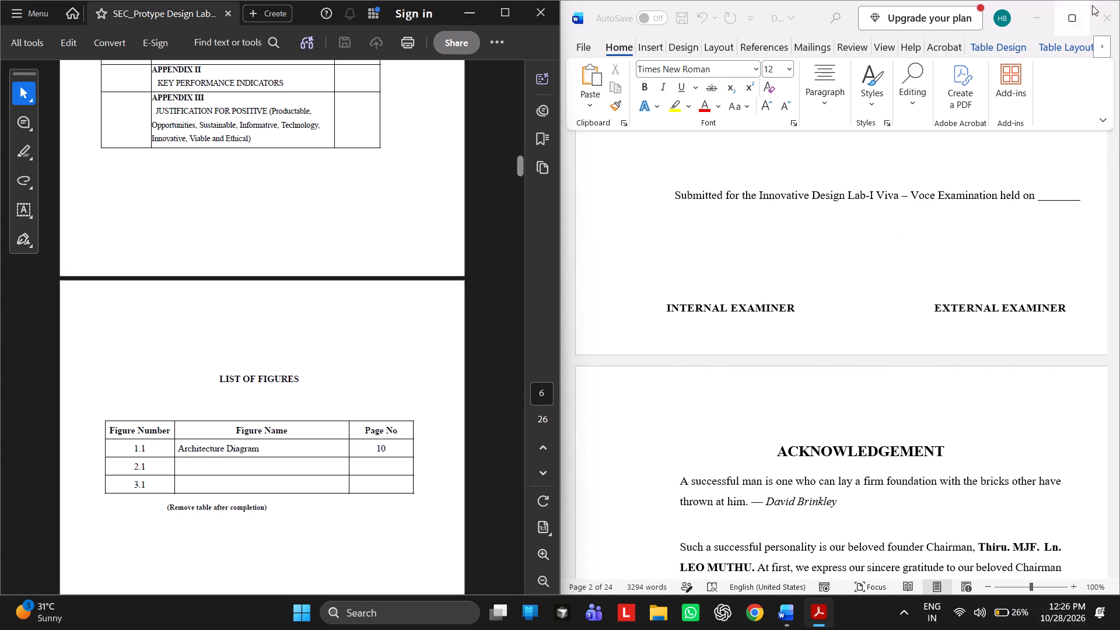
pyautogui.click(1063, 26)
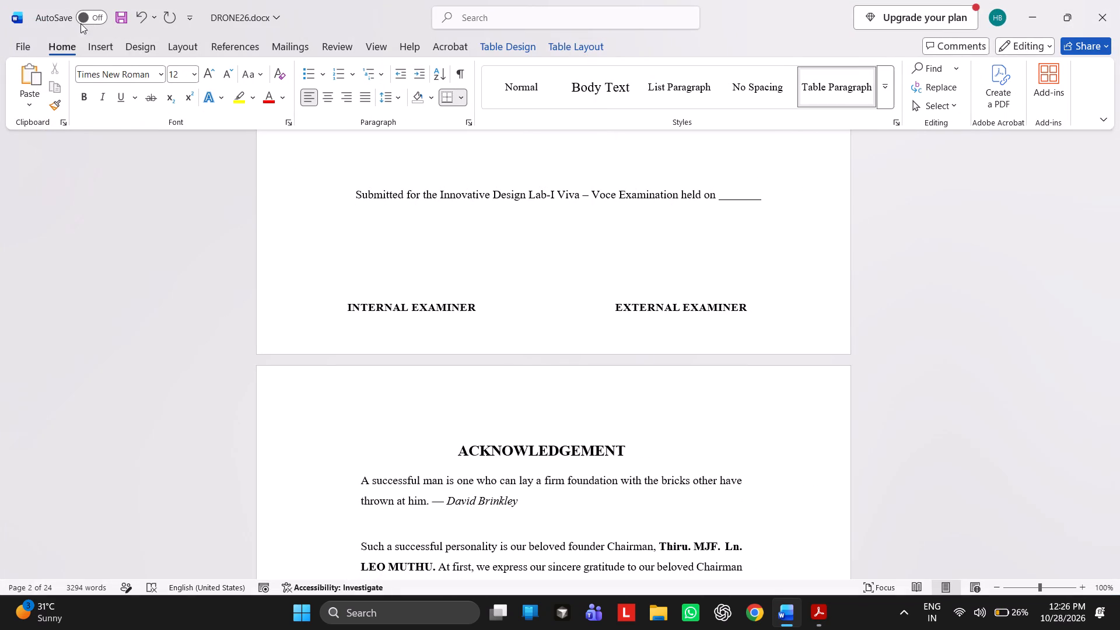
pyautogui.click(94, 43)
pyautogui.scroll(-3, 597, 332)
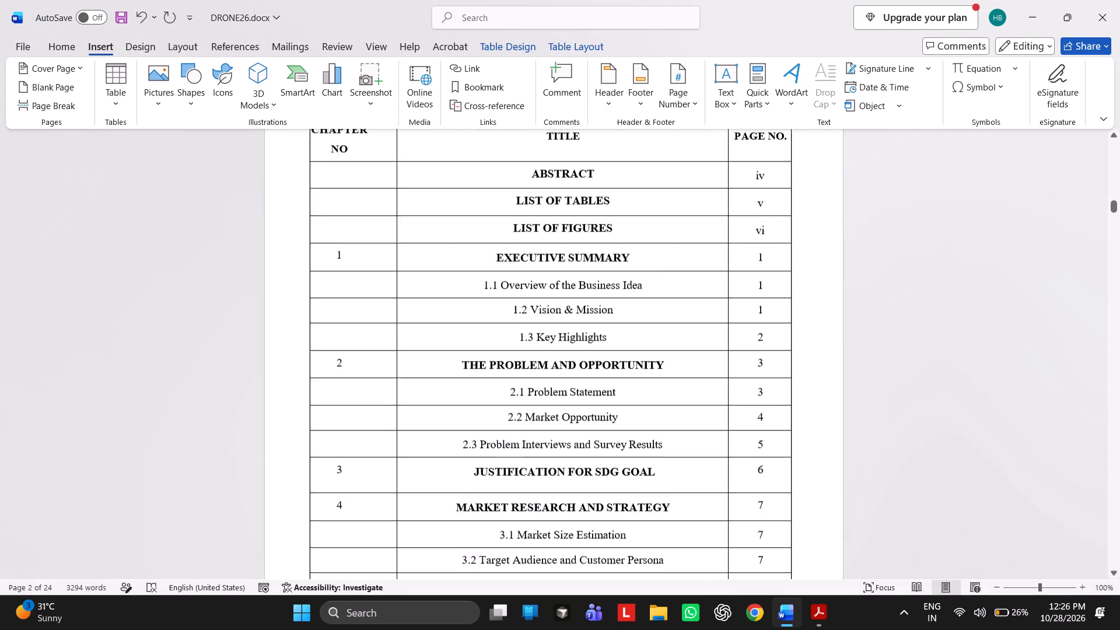
pyautogui.scroll(-3, 597, 332)
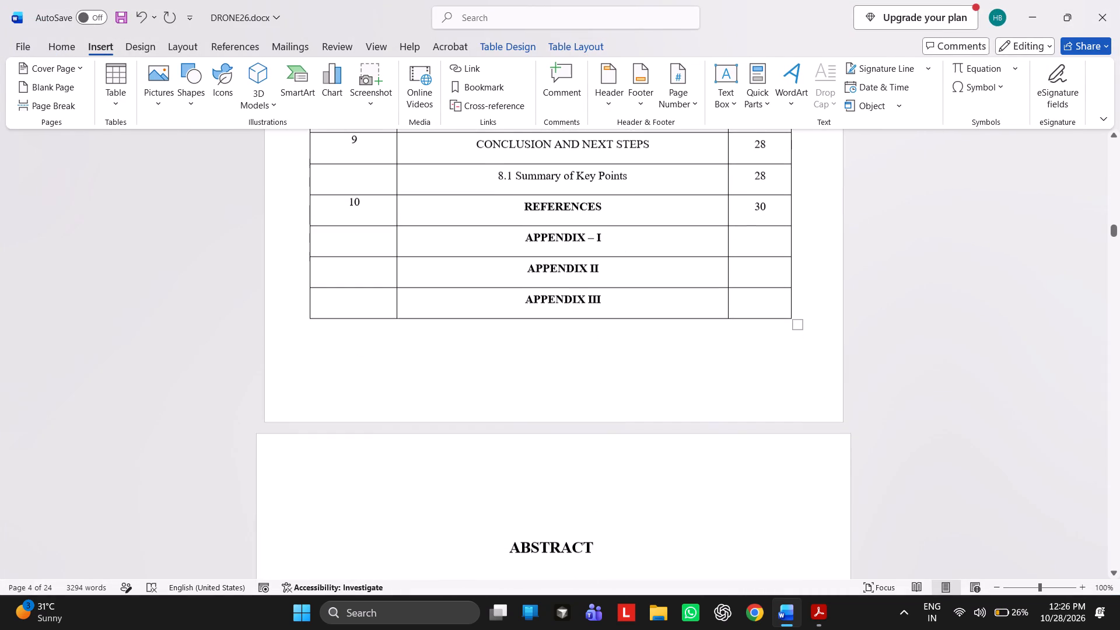
pyautogui.click(633, 364)
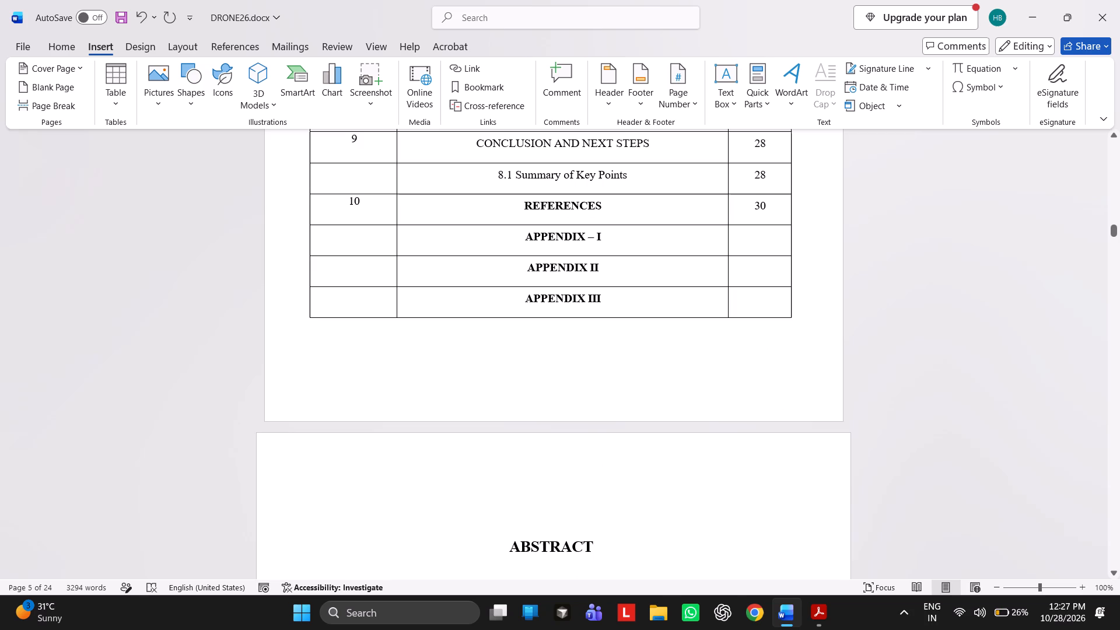
pyautogui.press('Return')
pyautogui.press('Return')
pyautogui.press('Return')
pyautogui.press('Return')
pyautogui.press('Return')
pyautogui.press('Return')
pyautogui.press('Return')
pyautogui.press('Return')
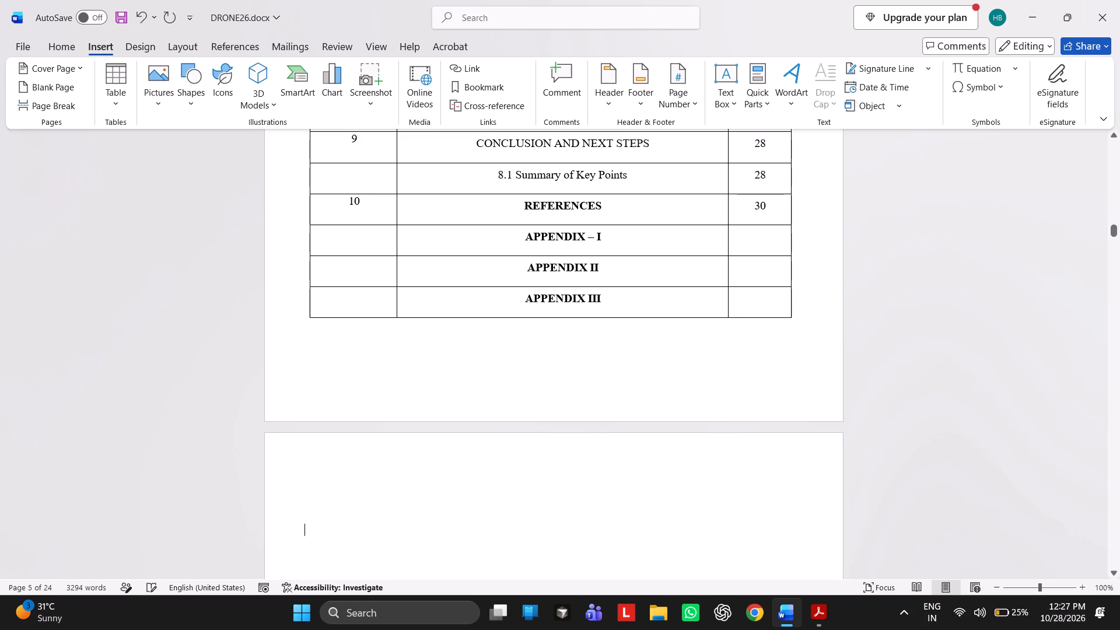
# Insert a table with 3 columns and 3 rows on the empty page before the Abstract.
pyautogui.click(108, 80)
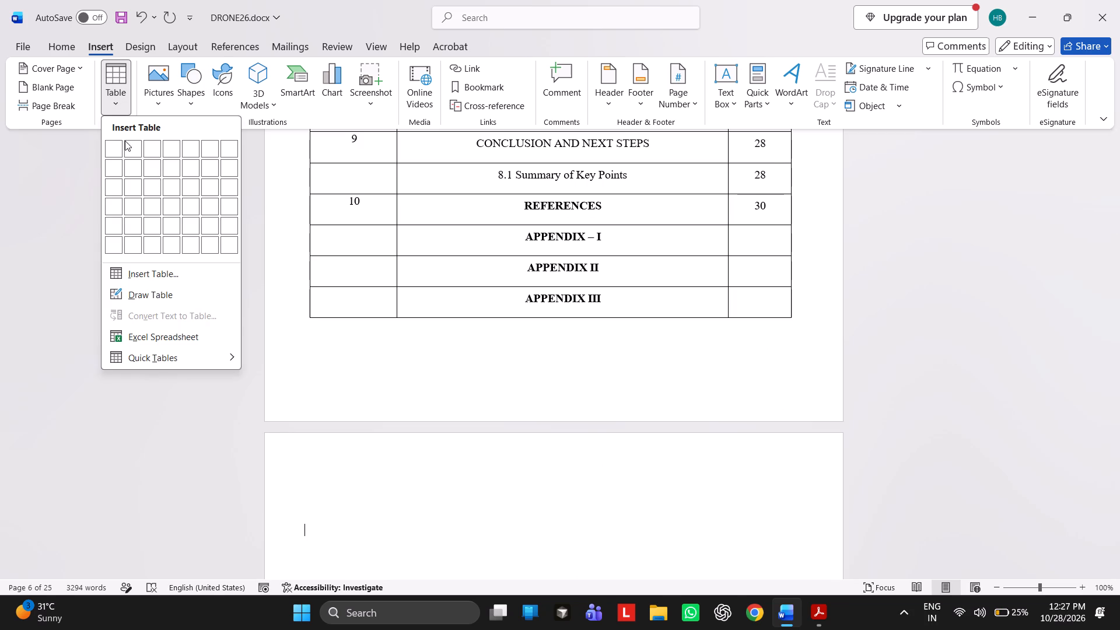
pyautogui.click(138, 278)
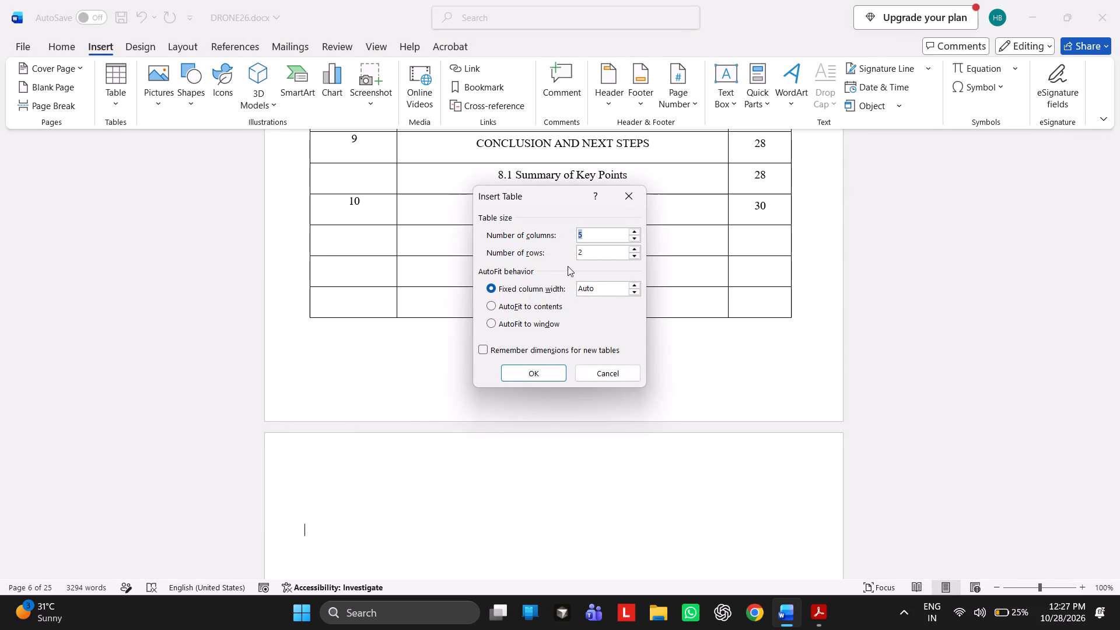
pyautogui.click(633, 239)
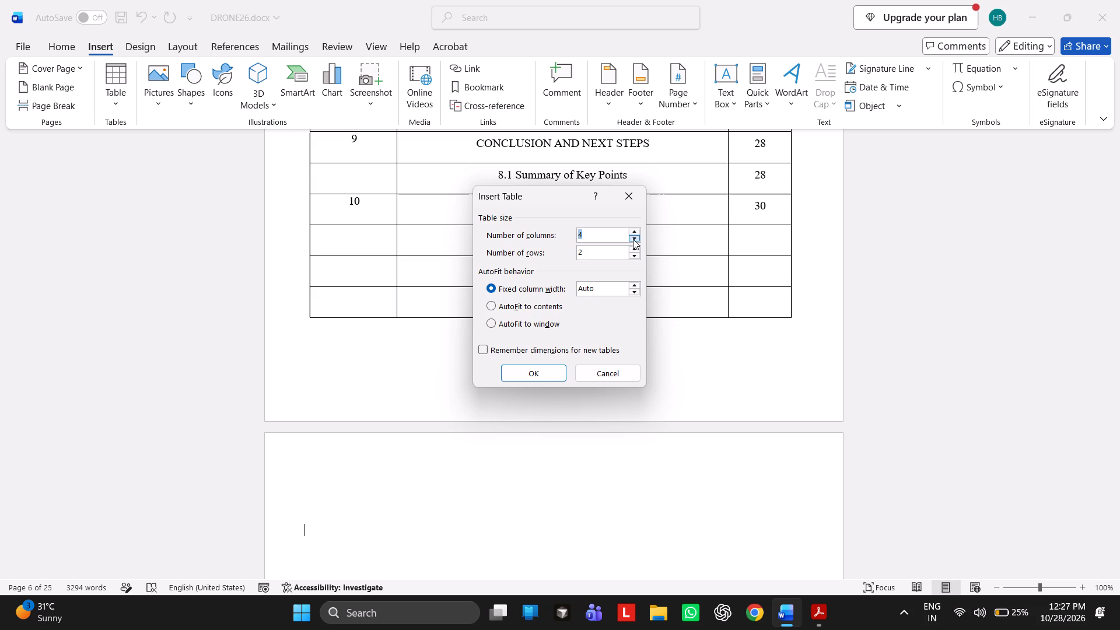
pyautogui.click(633, 239)
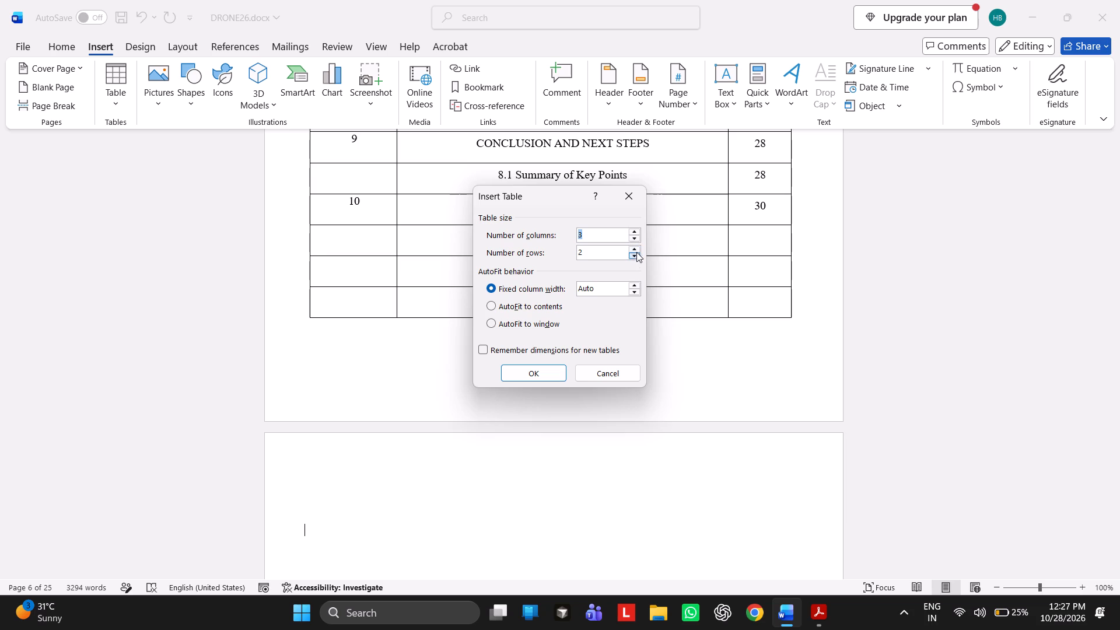
pyautogui.click(638, 250)
pyautogui.click(549, 374)
# Insert six blank lines above the new three-column table to leave room over it.
pyautogui.scroll(-1, 520, 434)
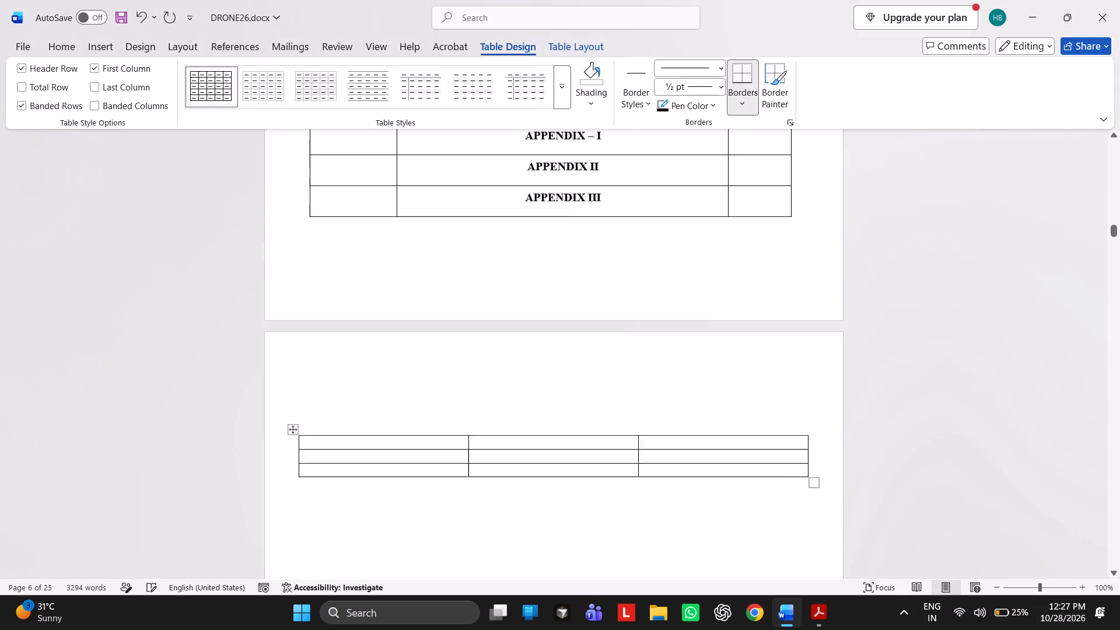
pyautogui.scroll(-1, 520, 434)
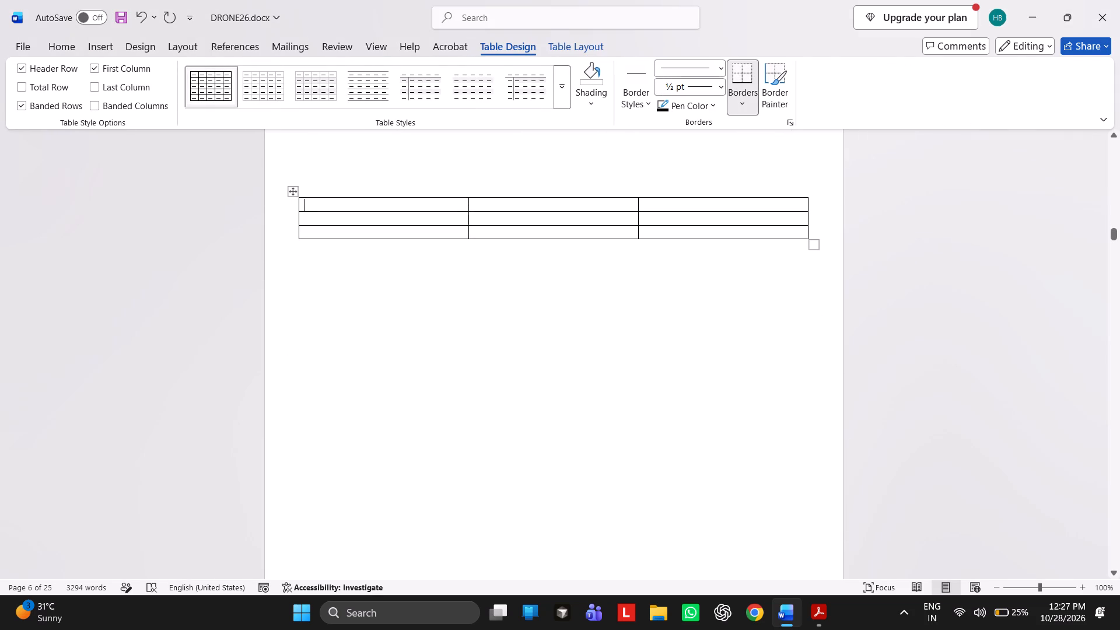
pyautogui.click(314, 182)
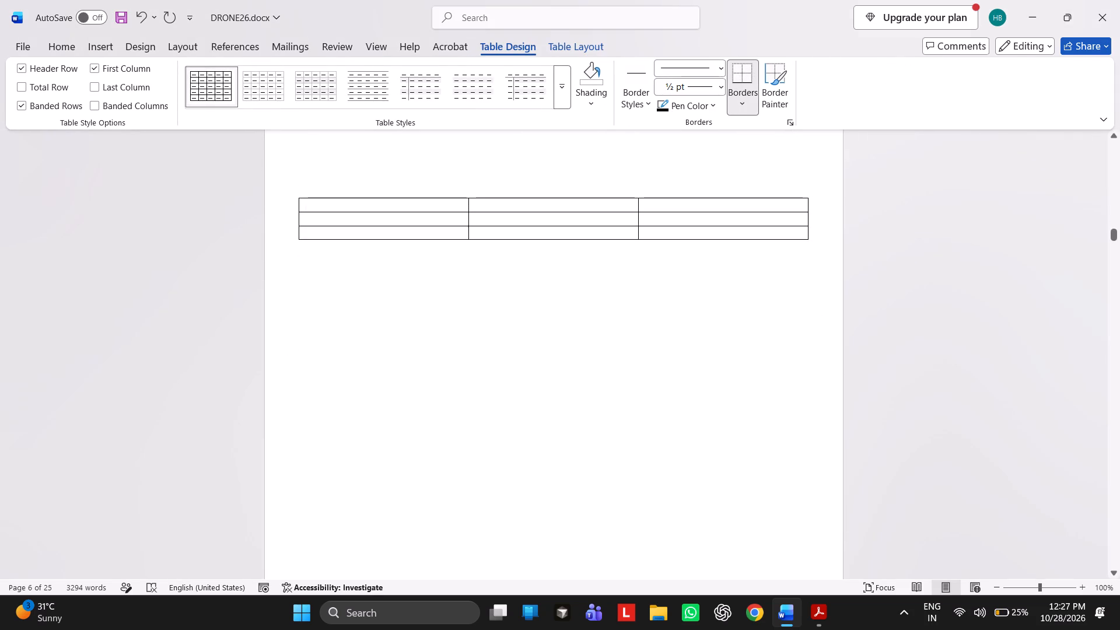
pyautogui.press('Return')
pyautogui.press('Return')
pyautogui.press('Return')
pyautogui.press('Return')
pyautogui.press('Return')
pyautogui.press('Return')
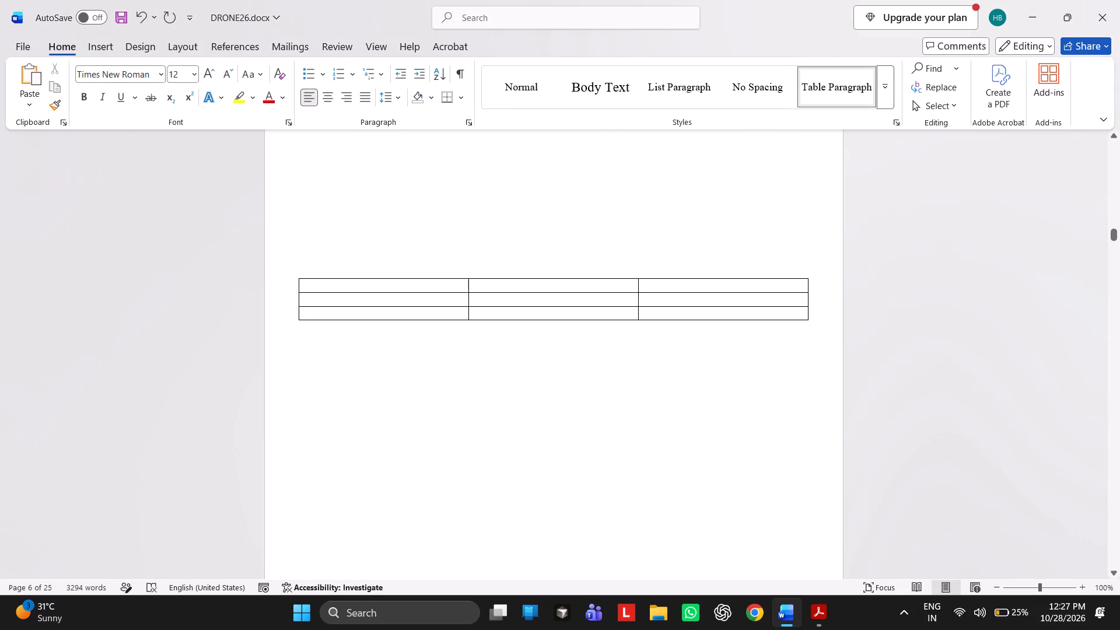
# Move the whole blank table about three lines up the page, closer to the top margin.
pyautogui.moveTo(395, 293); pyautogui.dragTo(298, 283)
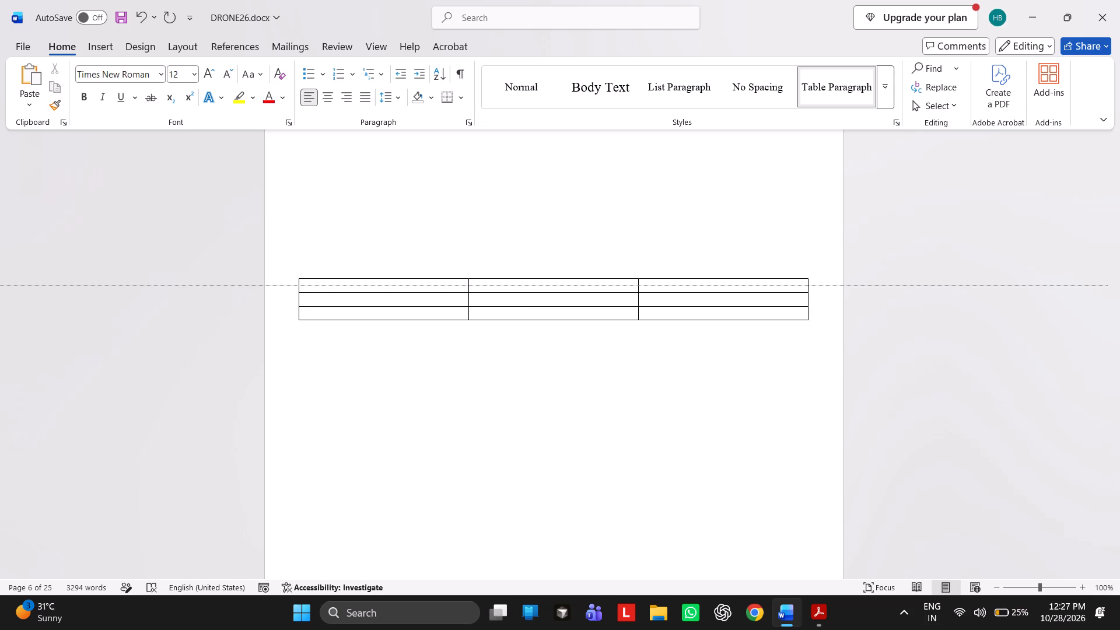
pyautogui.moveTo(298, 283); pyautogui.dragTo(301, 277)
pyautogui.moveTo(301, 277); pyautogui.dragTo(303, 257)
pyautogui.click(294, 275)
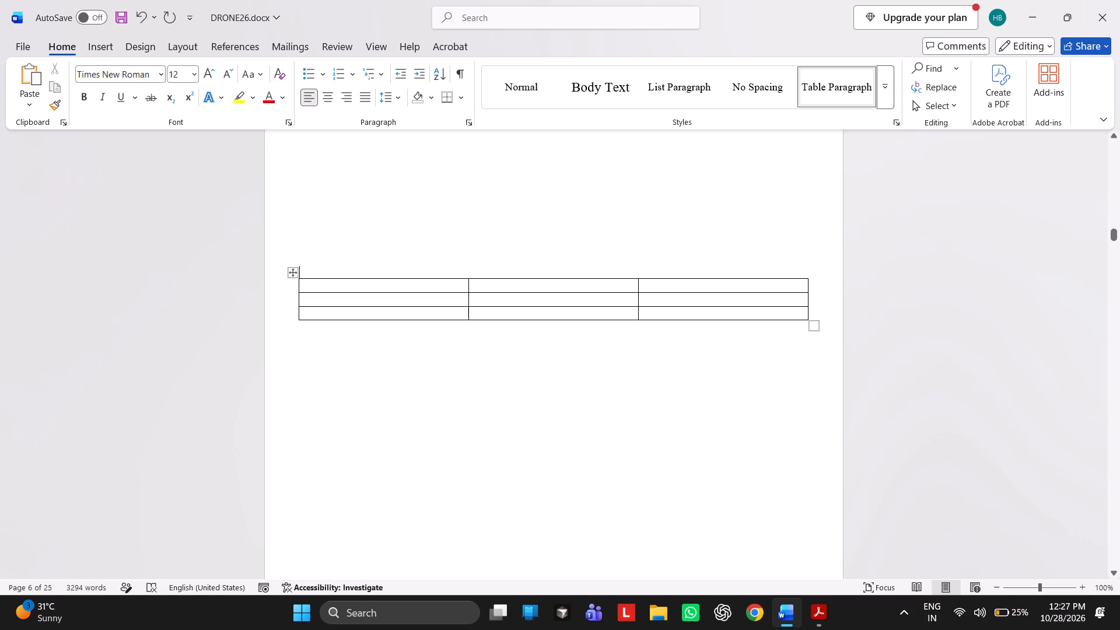
pyautogui.moveTo(307, 281); pyautogui.dragTo(304, 258)
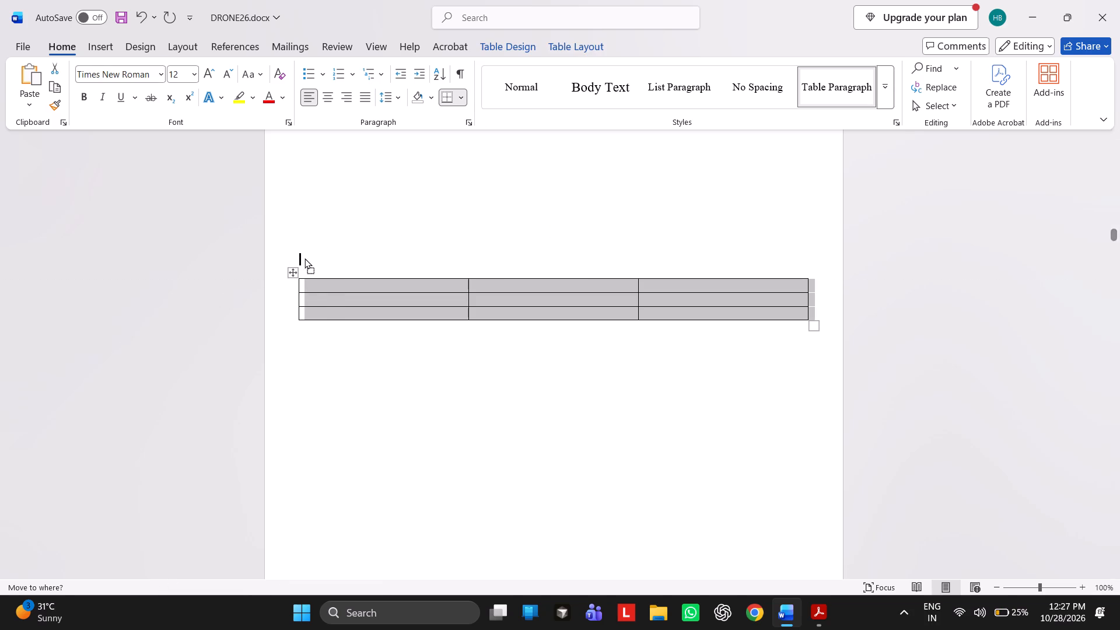
pyautogui.moveTo(304, 258); pyautogui.dragTo(307, 251)
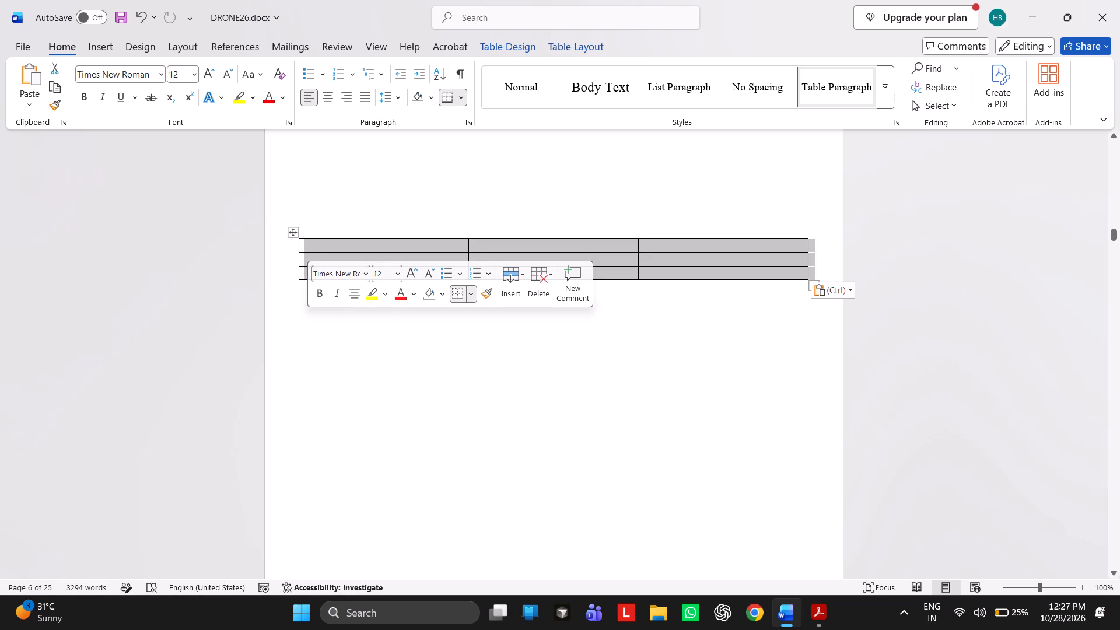
pyautogui.click(293, 232)
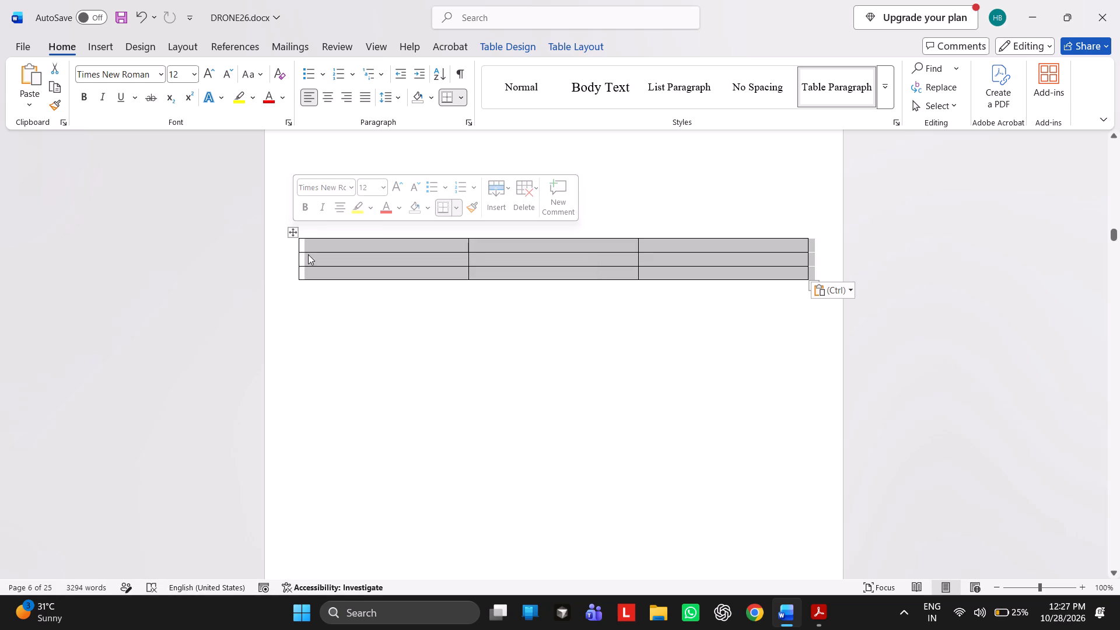
pyautogui.moveTo(300, 283); pyautogui.dragTo(295, 316)
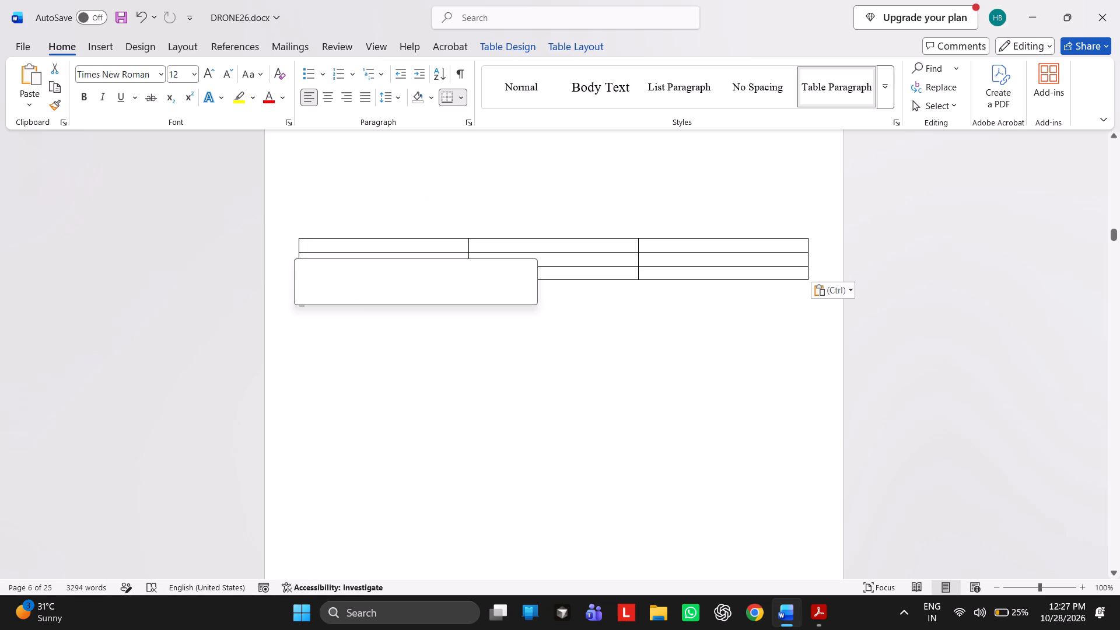
pyautogui.click(320, 376)
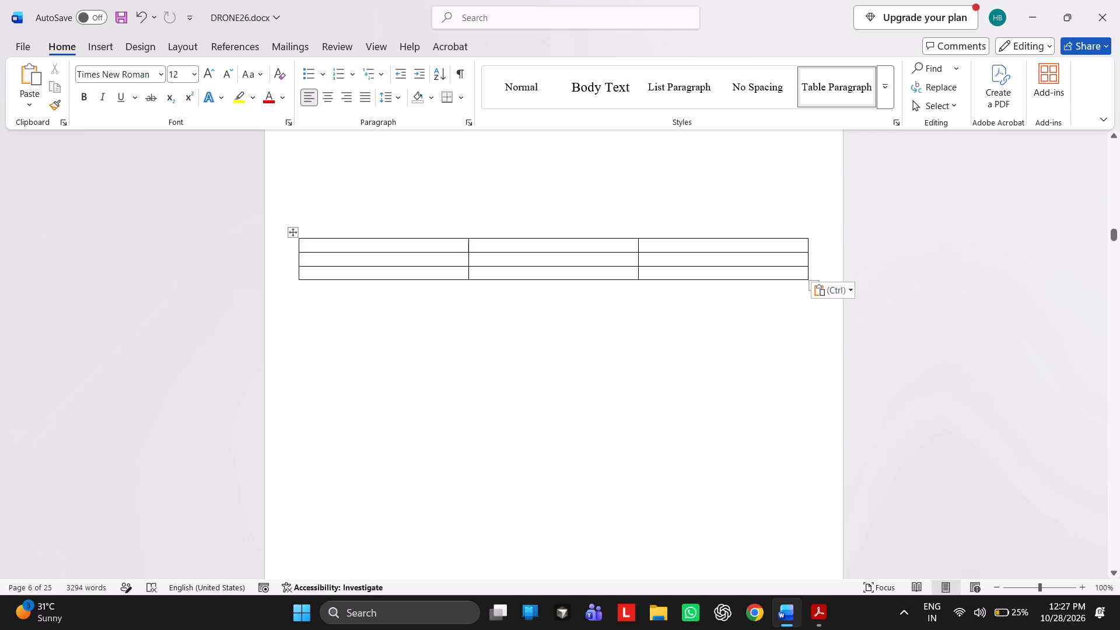
# Add two columns after the last column of the blank table.
pyautogui.moveTo(786, 248); pyautogui.dragTo(779, 228)
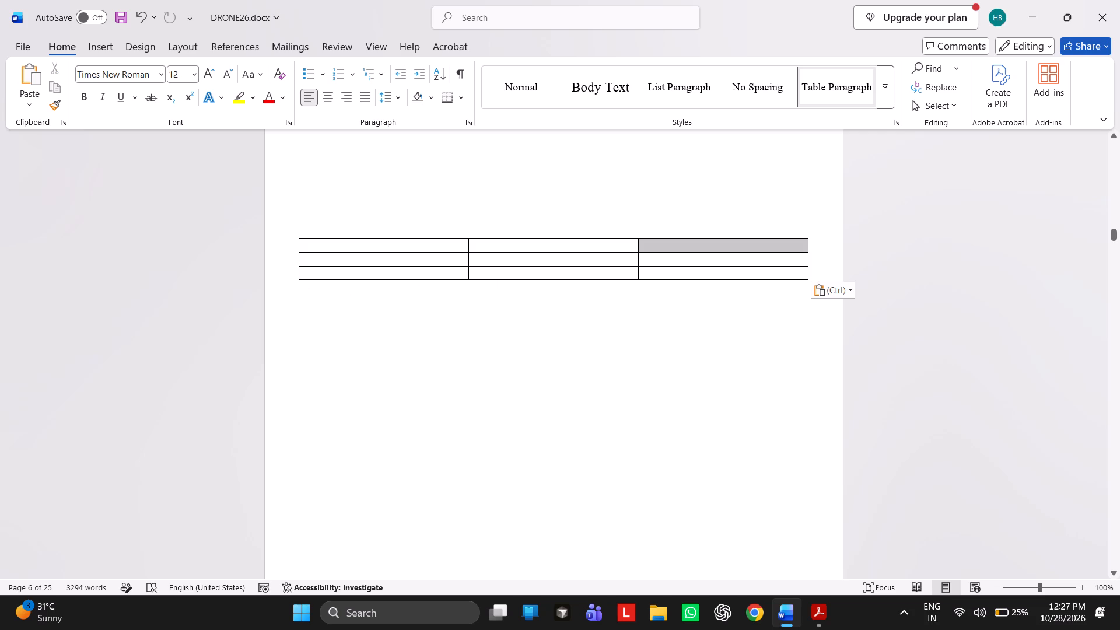
pyautogui.moveTo(779, 228); pyautogui.dragTo(778, 226)
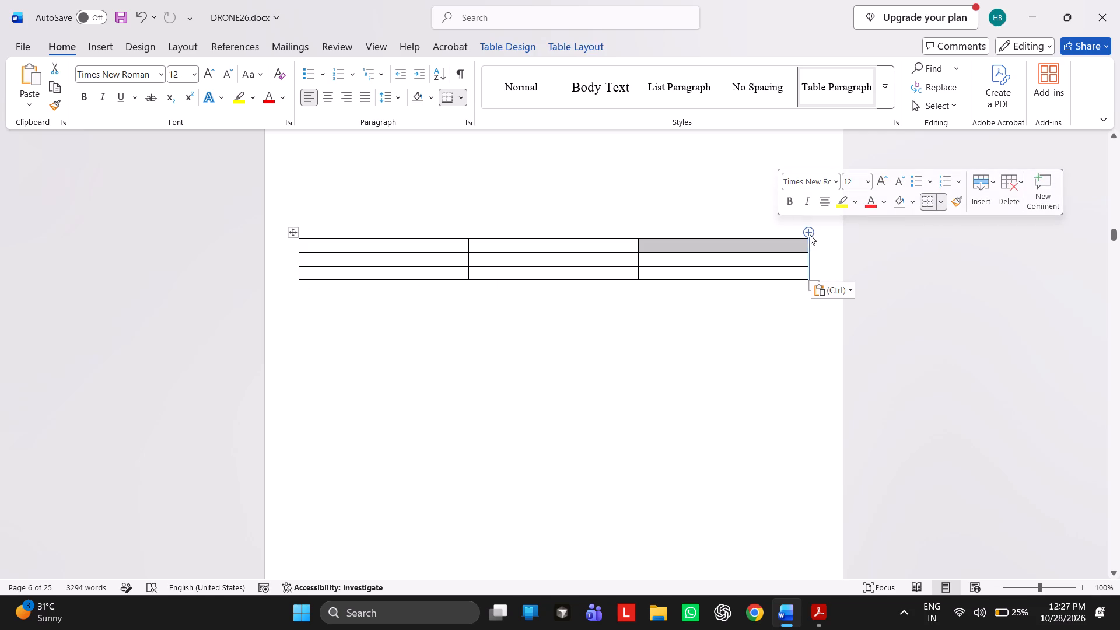
pyautogui.click(810, 232)
pyautogui.click(810, 232)
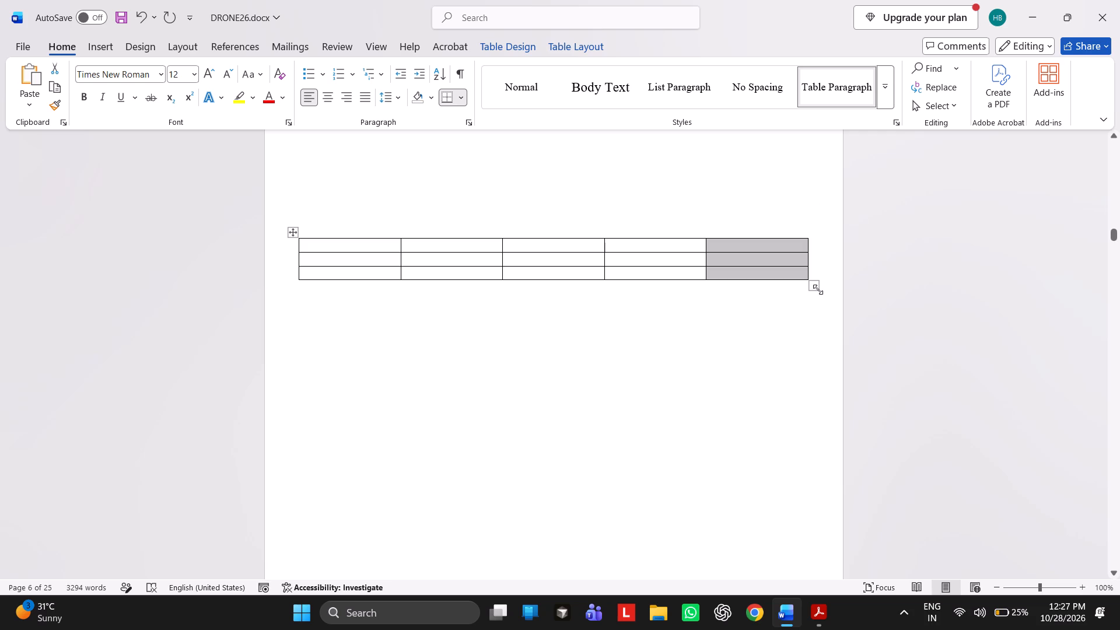
# Stretch the blank table from its lower corner so its bottom two rows are much taller.
pyautogui.moveTo(818, 289); pyautogui.dragTo(815, 392)
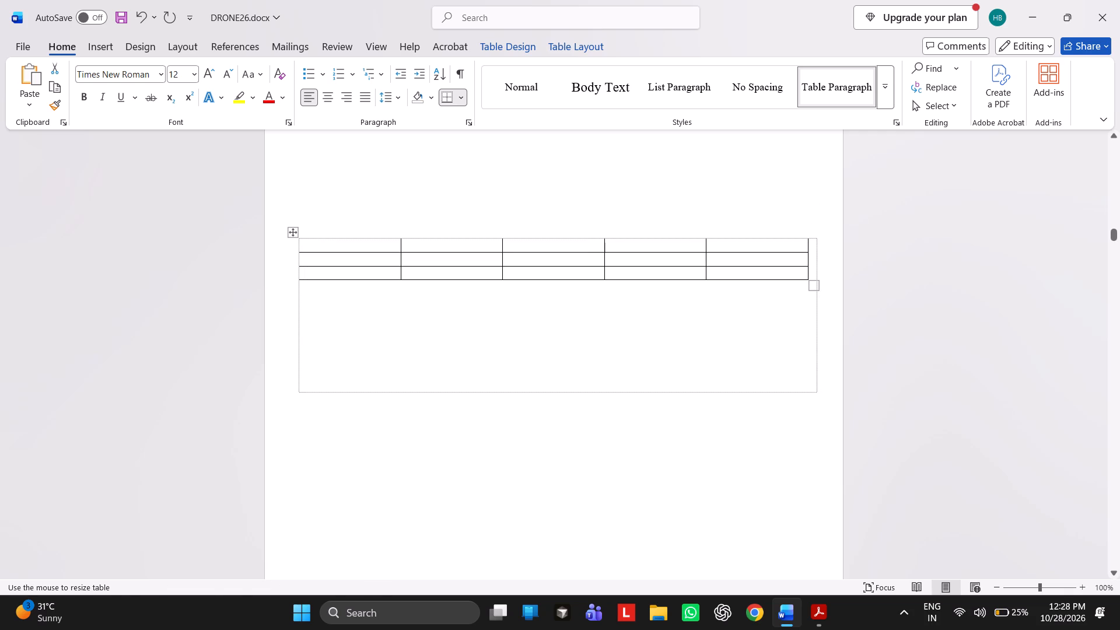
pyautogui.moveTo(815, 392); pyautogui.dragTo(813, 375)
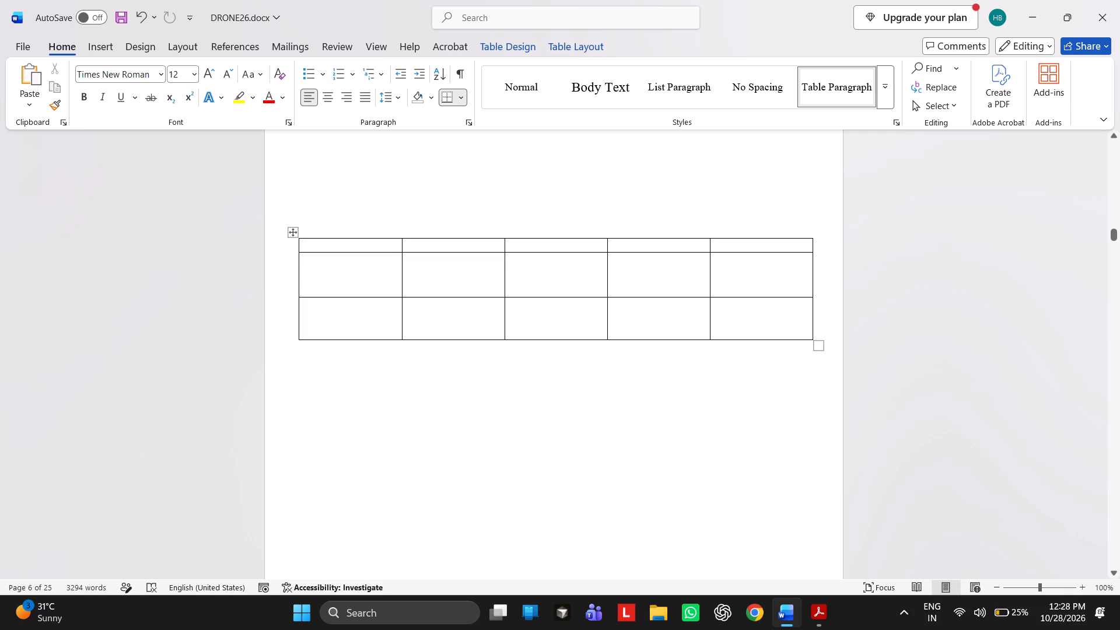
pyautogui.click(796, 254)
# Review the report's pages from the end of the contents table through the Abstract to the Executive Summary.
pyautogui.scroll(6, 531, 171)
pyautogui.scroll(-1, 531, 171)
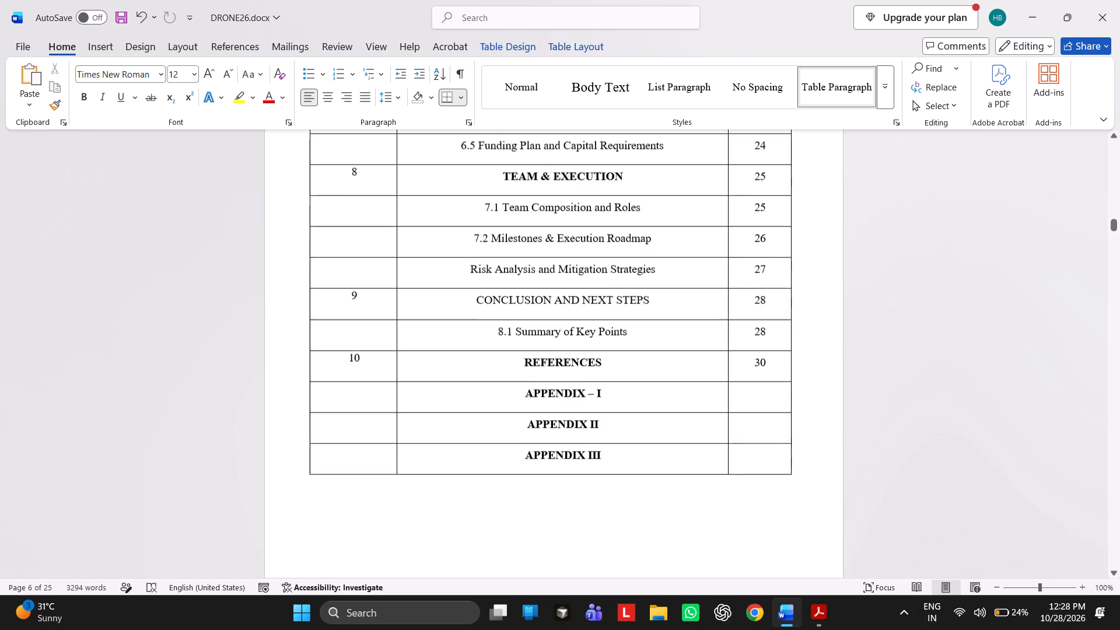
pyautogui.scroll(-4, 531, 171)
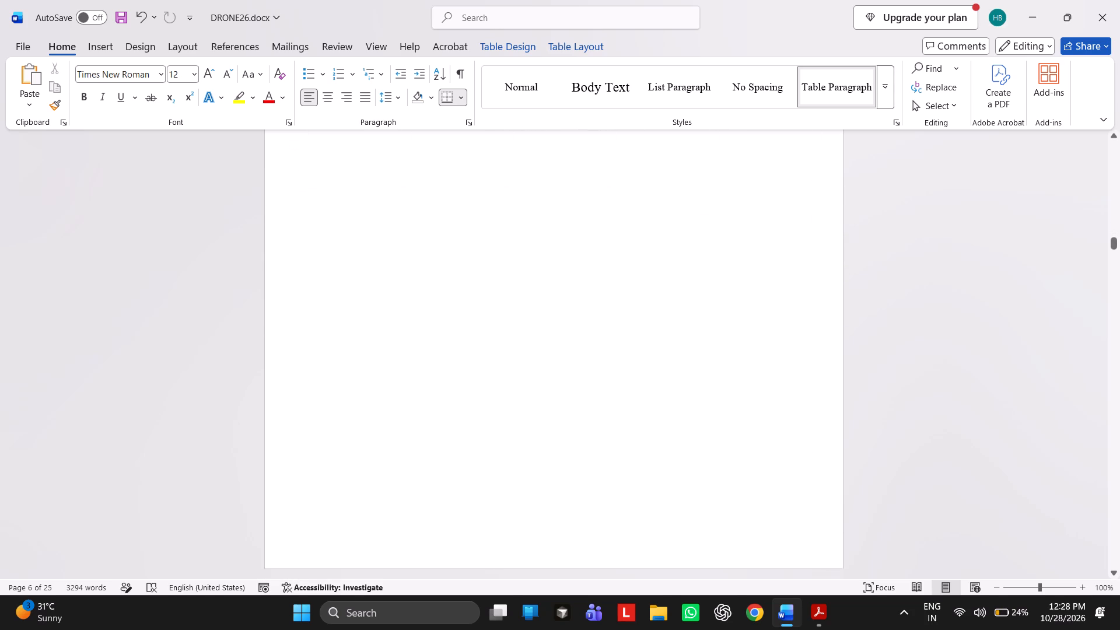
pyautogui.scroll(-4, 531, 171)
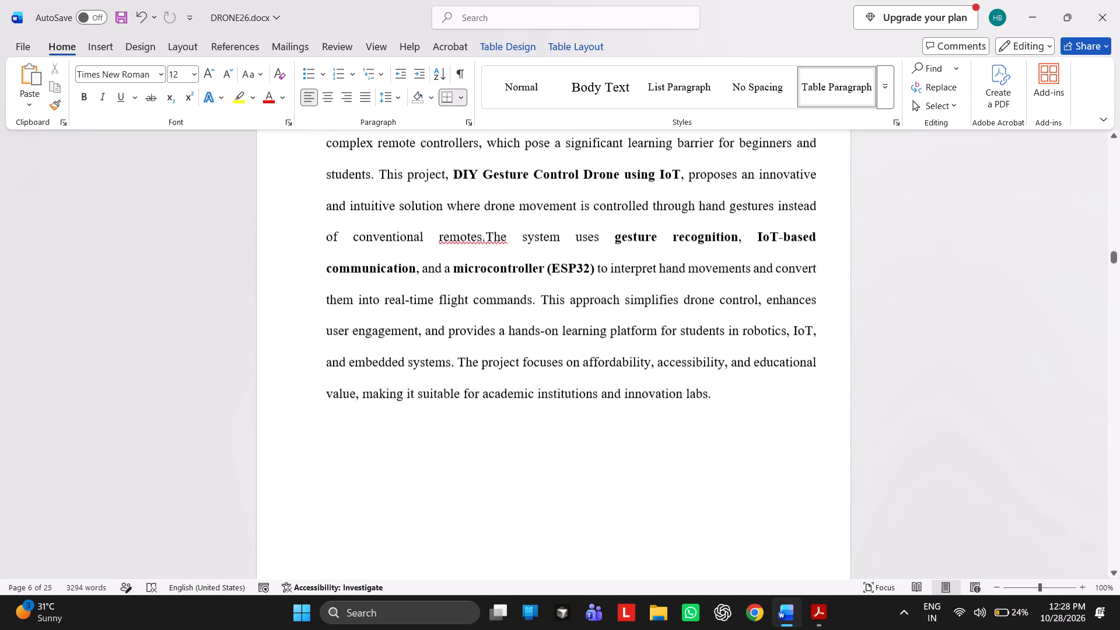
pyautogui.scroll(-3, 531, 171)
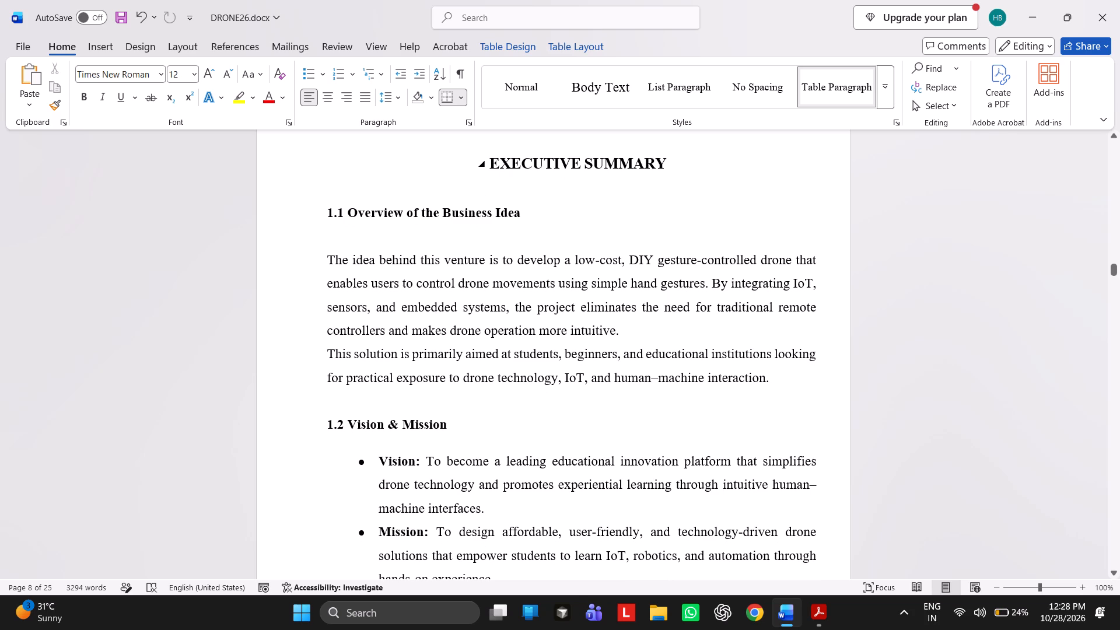
# Close the DRONE26.docx report without saving its changes.
pyautogui.click(1107, 6)
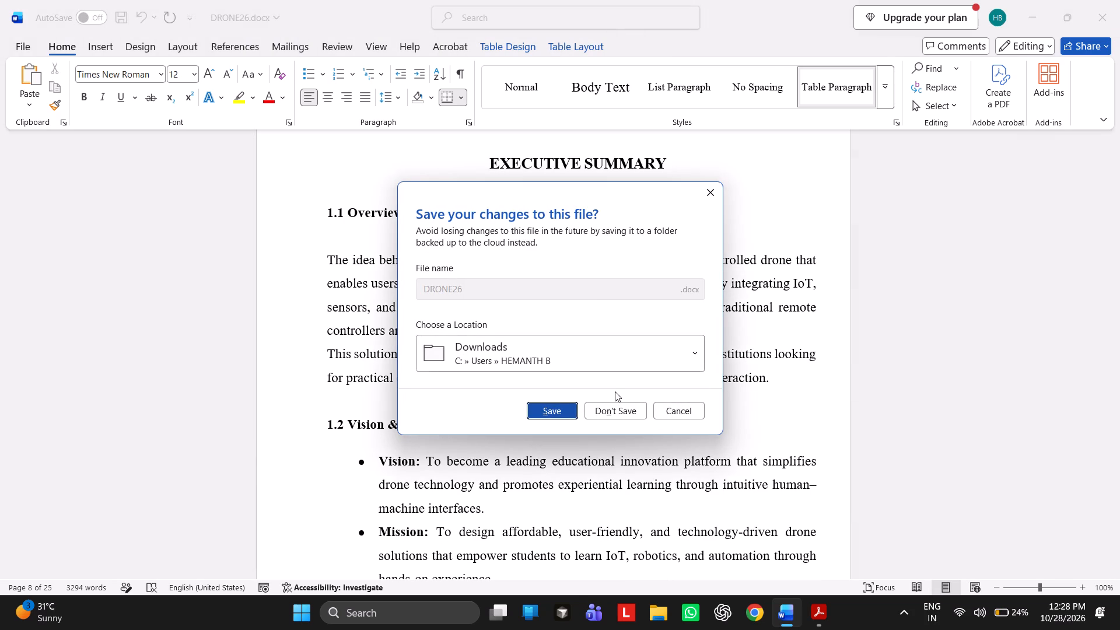
pyautogui.click(614, 408)
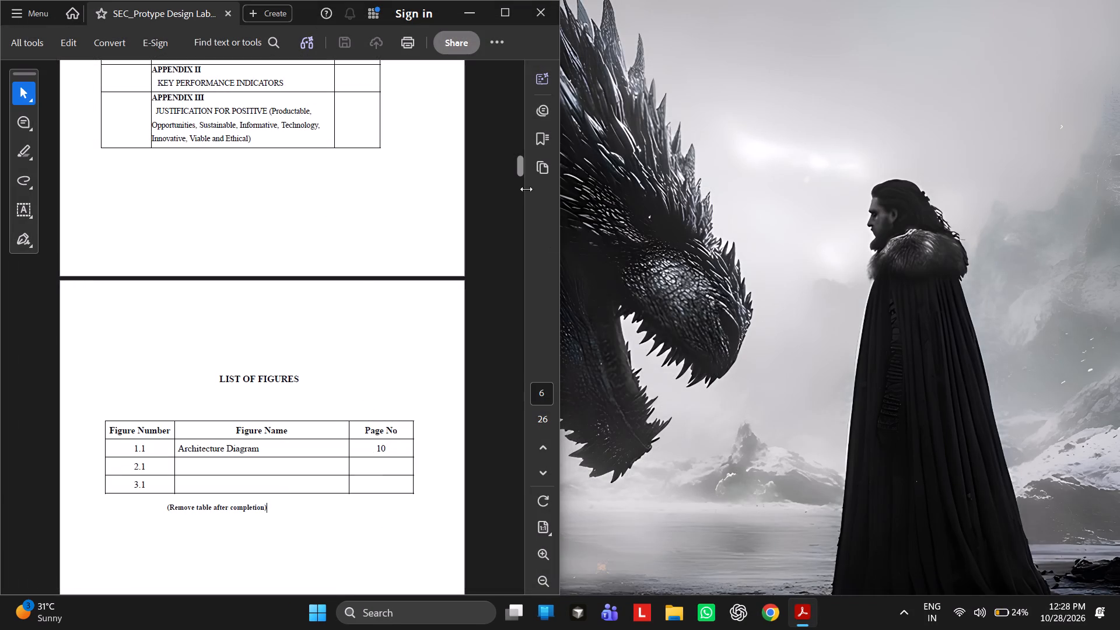
# Examine the template PDF's List of Figures and List of Tables pages, including the common formatting instructions below the tables table.
pyautogui.scroll(-1, 341, 294)
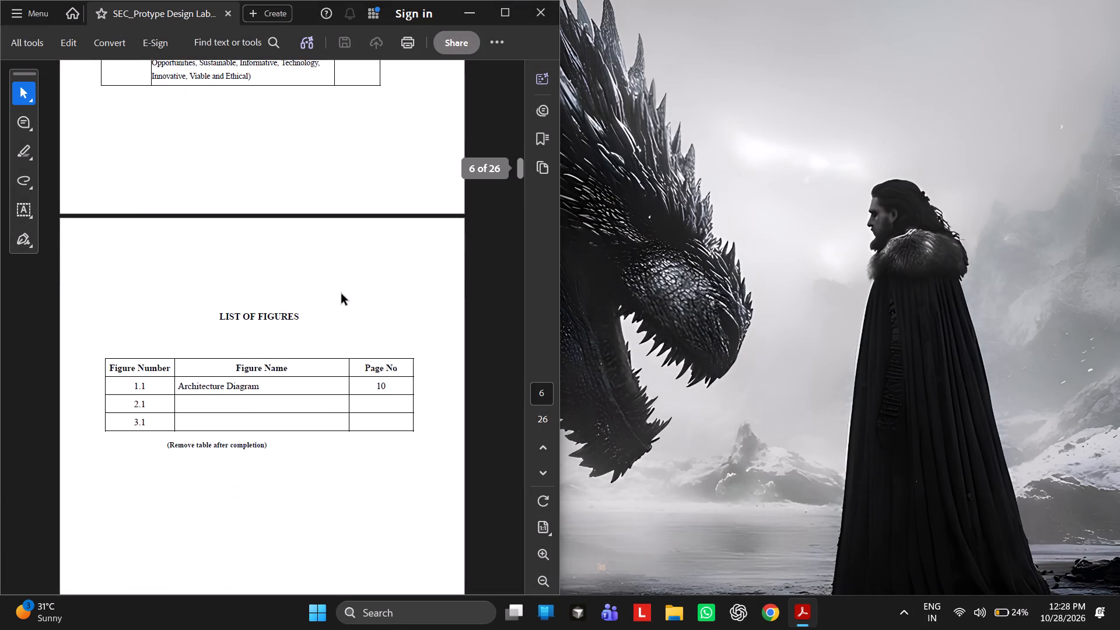
pyautogui.scroll(-3, 341, 294)
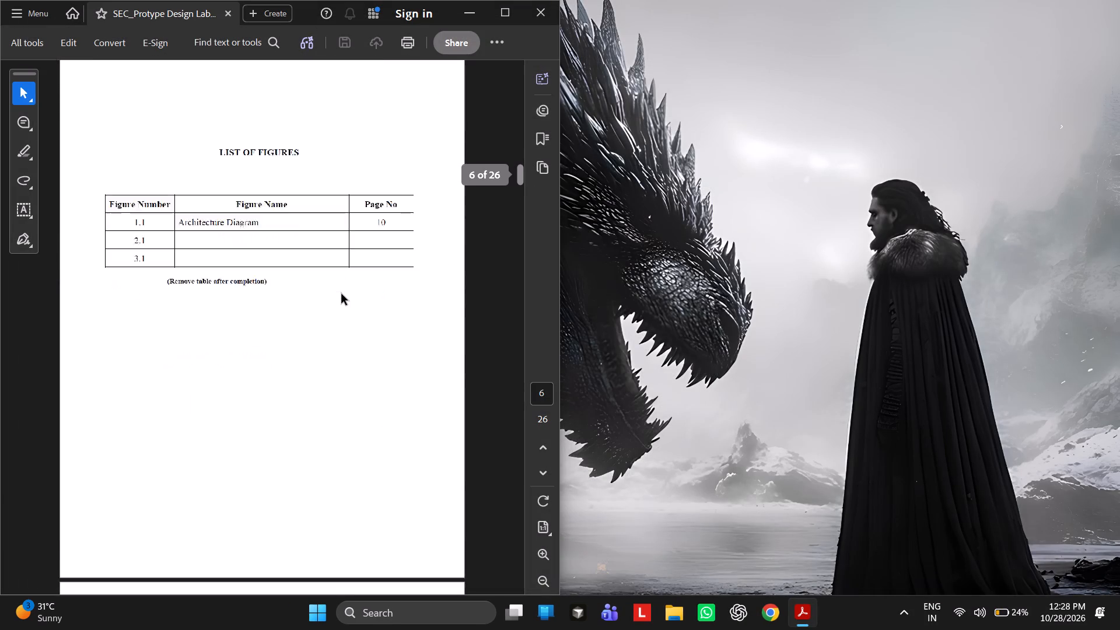
pyautogui.scroll(-3, 341, 294)
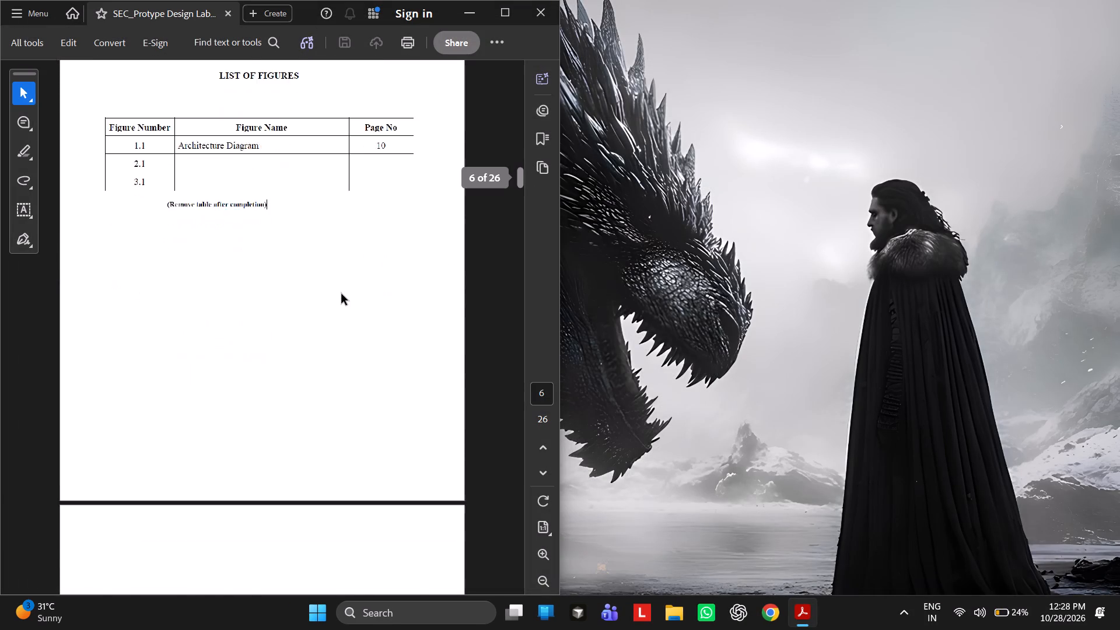
pyautogui.scroll(-1, 341, 294)
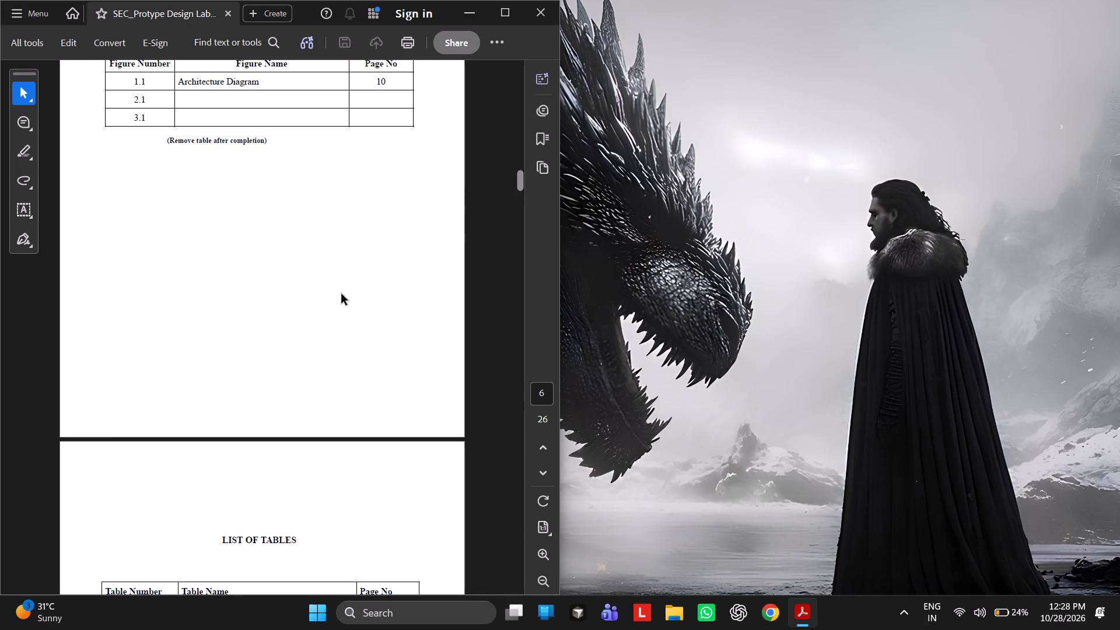
pyautogui.scroll(-3, 341, 294)
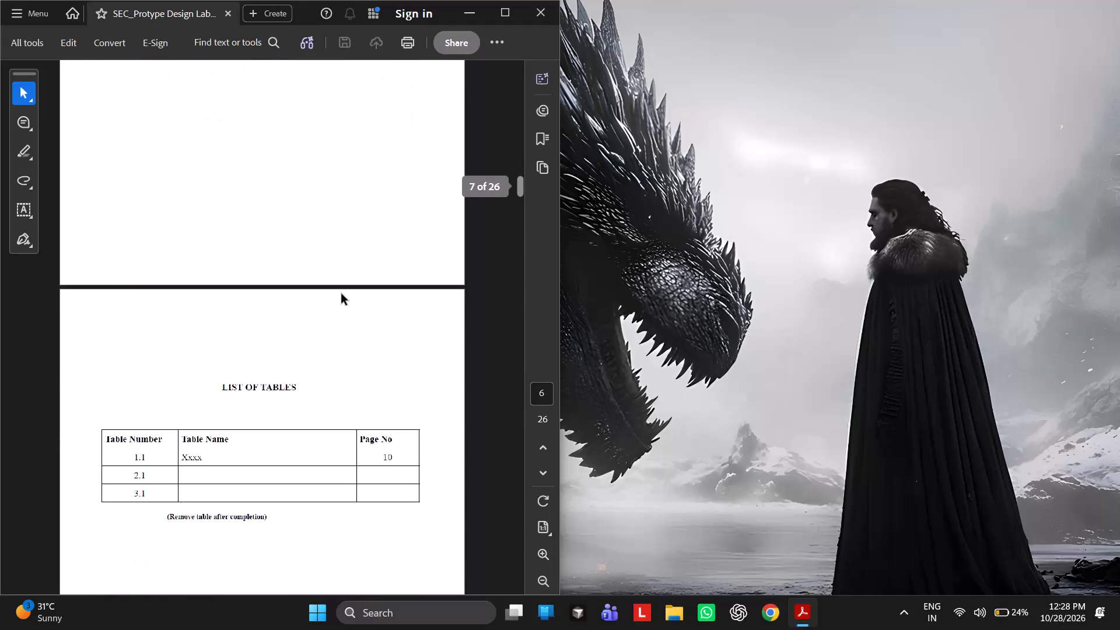
pyautogui.scroll(-1, 342, 289)
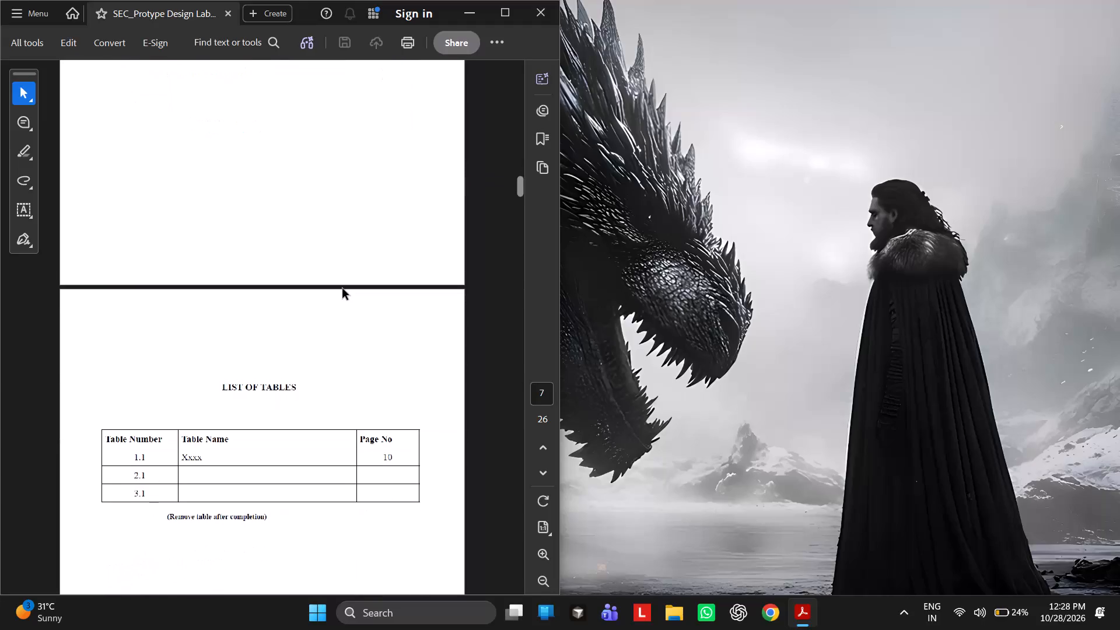
pyautogui.scroll(-2, 342, 289)
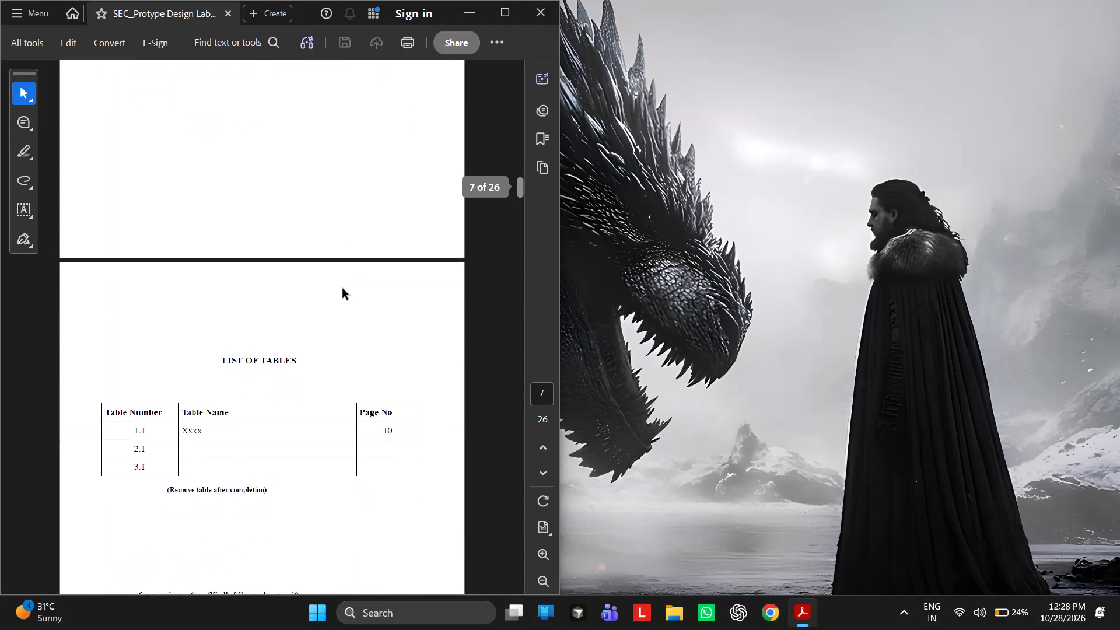
pyautogui.scroll(-2, 342, 289)
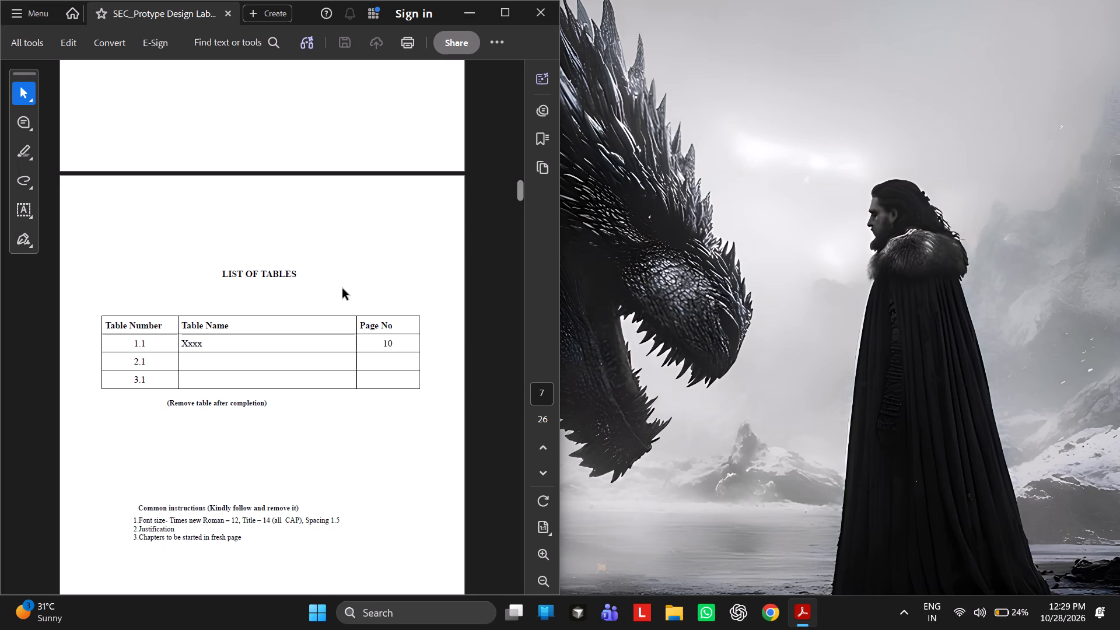
pyautogui.scroll(3, 342, 289)
pyautogui.scroll(-1, 342, 289)
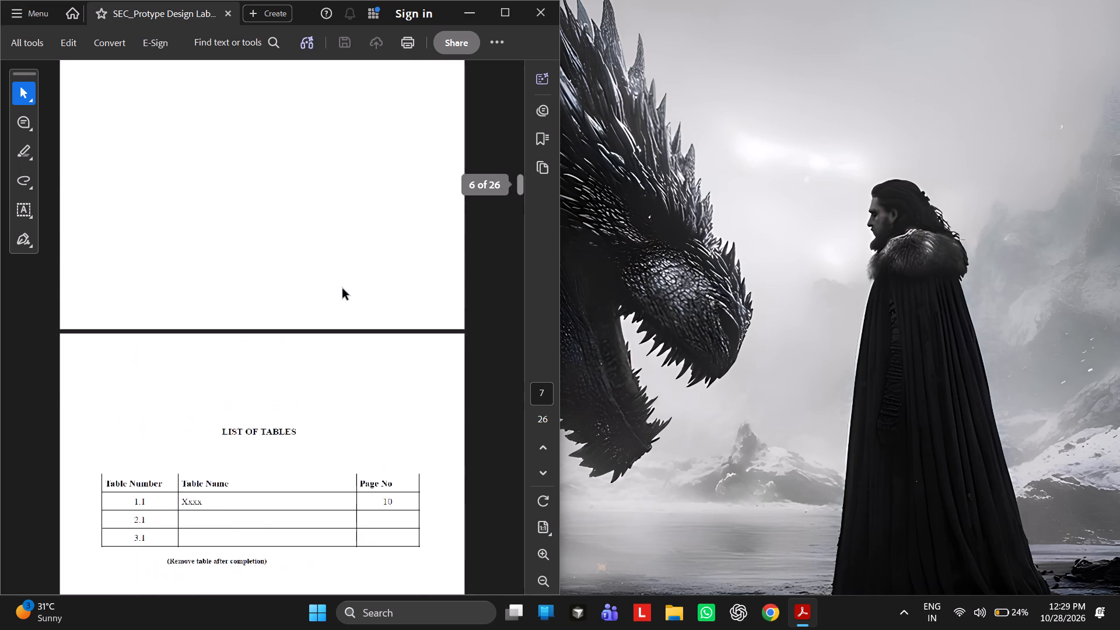
pyautogui.scroll(-2, 342, 289)
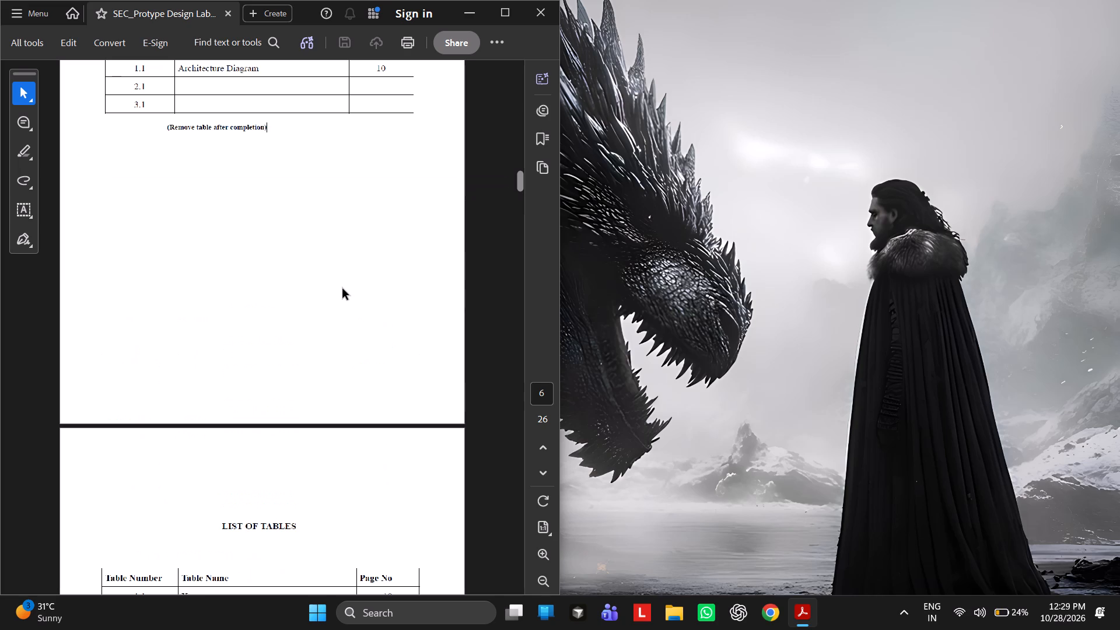
pyautogui.scroll(-1, 342, 289)
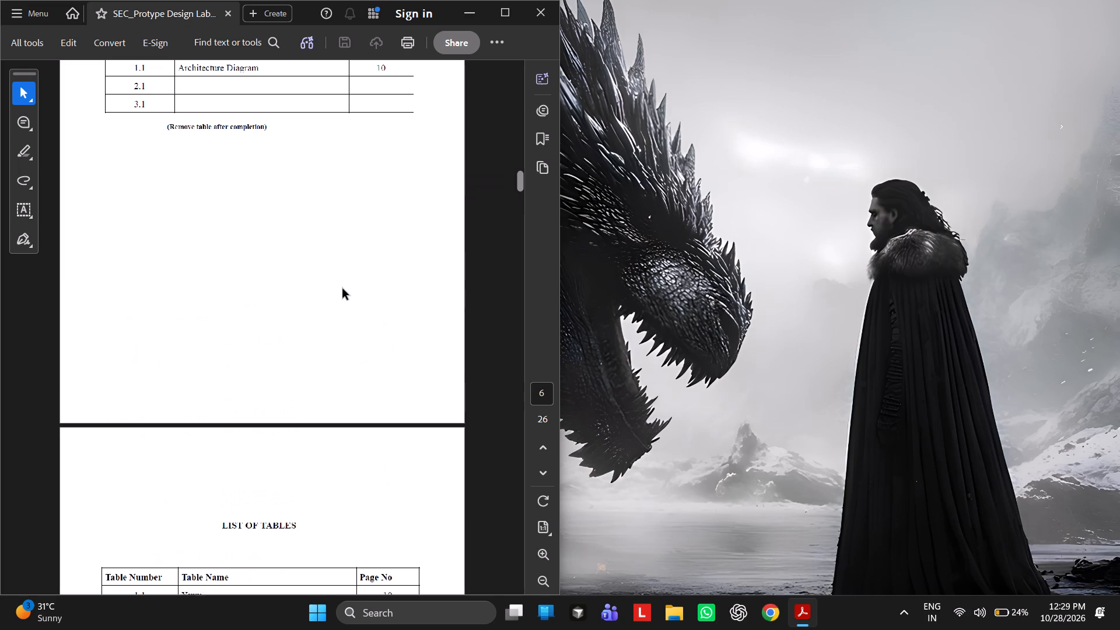
pyautogui.scroll(-4, 342, 289)
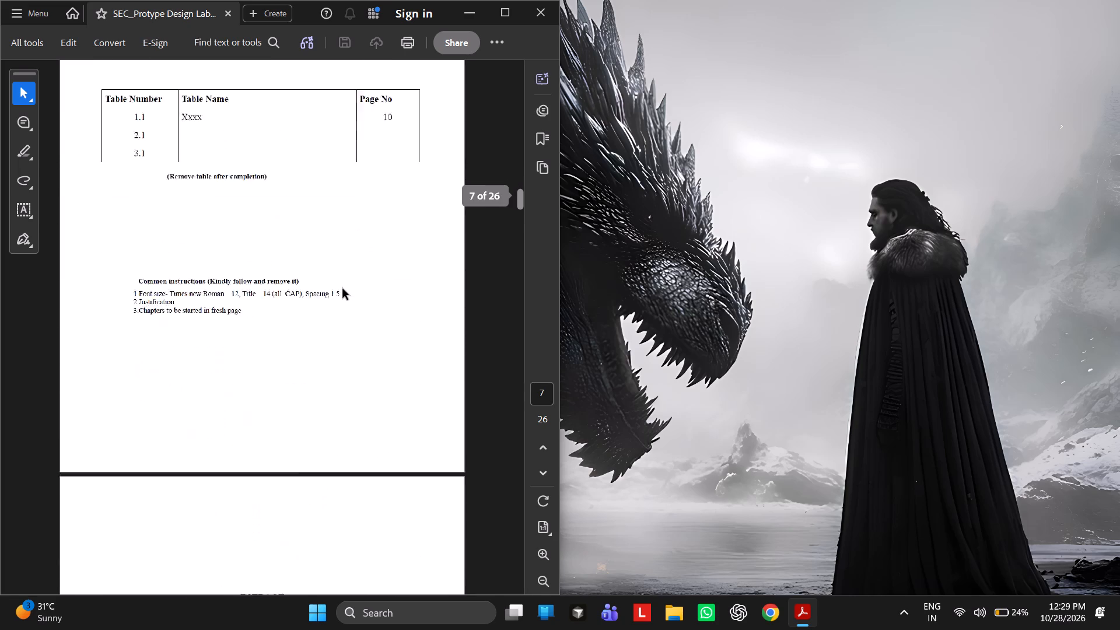
pyautogui.scroll(-1, 342, 289)
pyautogui.scroll(2, 342, 289)
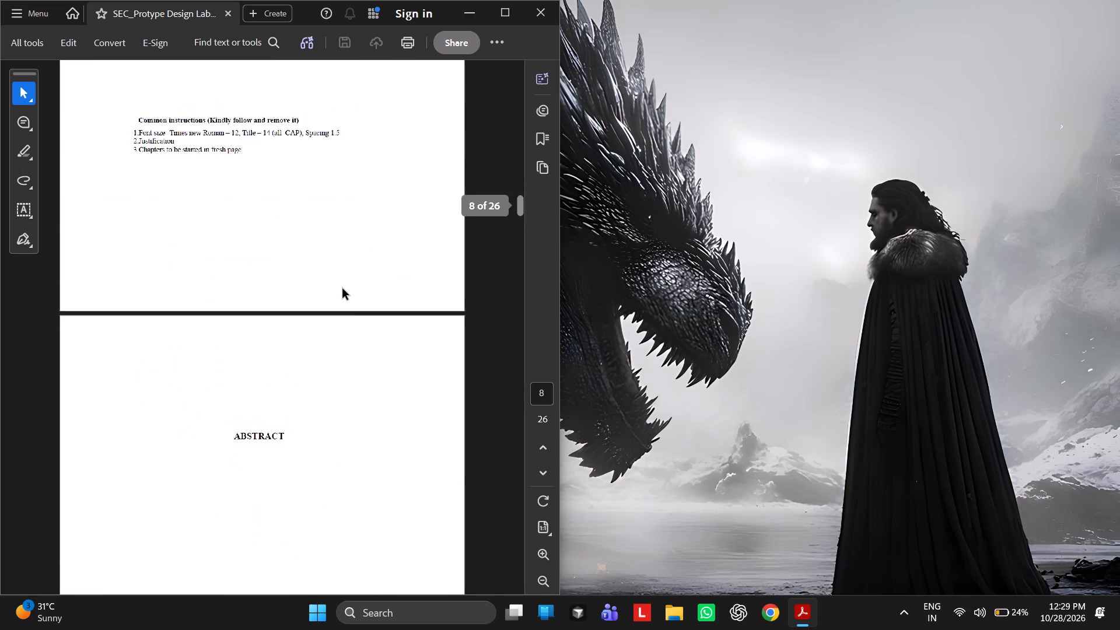
pyautogui.scroll(1, 342, 289)
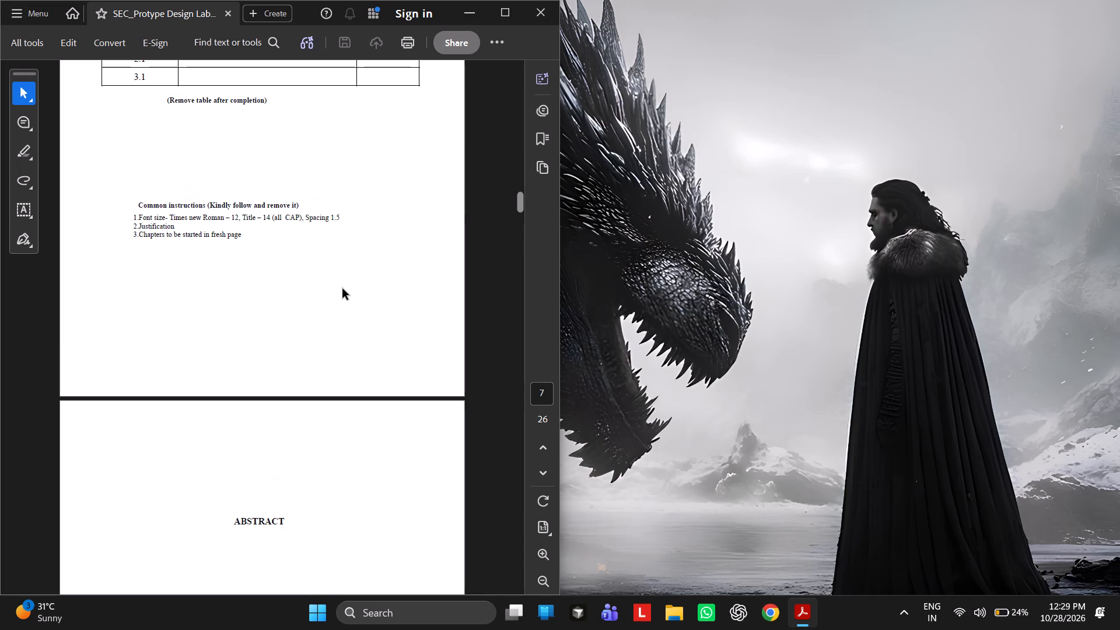
pyautogui.scroll(-1, 357, 235)
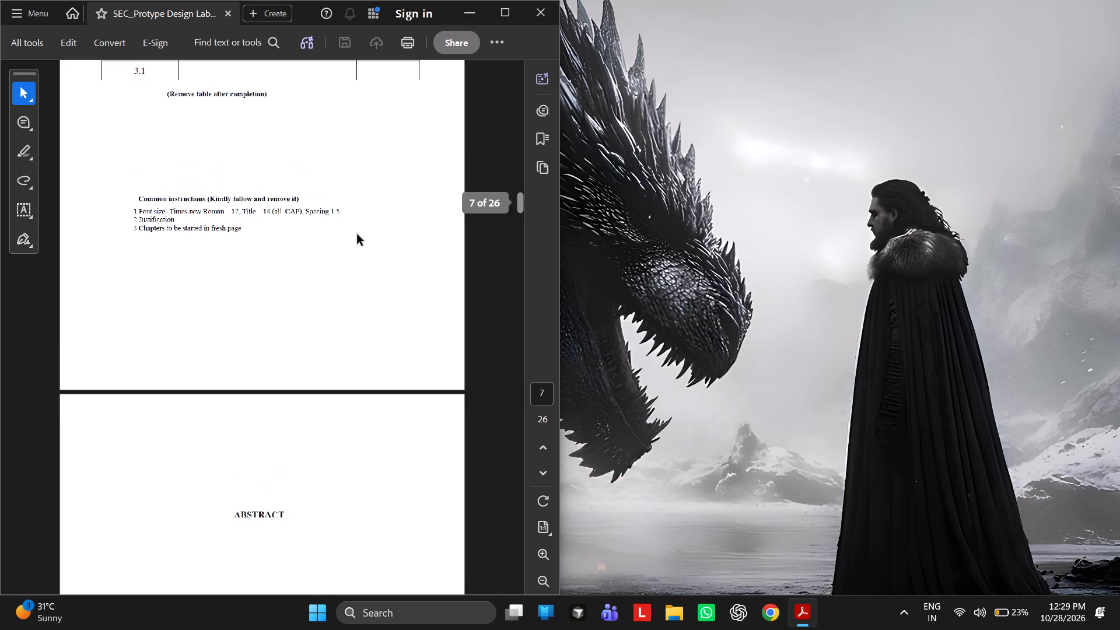
pyautogui.scroll(-2, 357, 235)
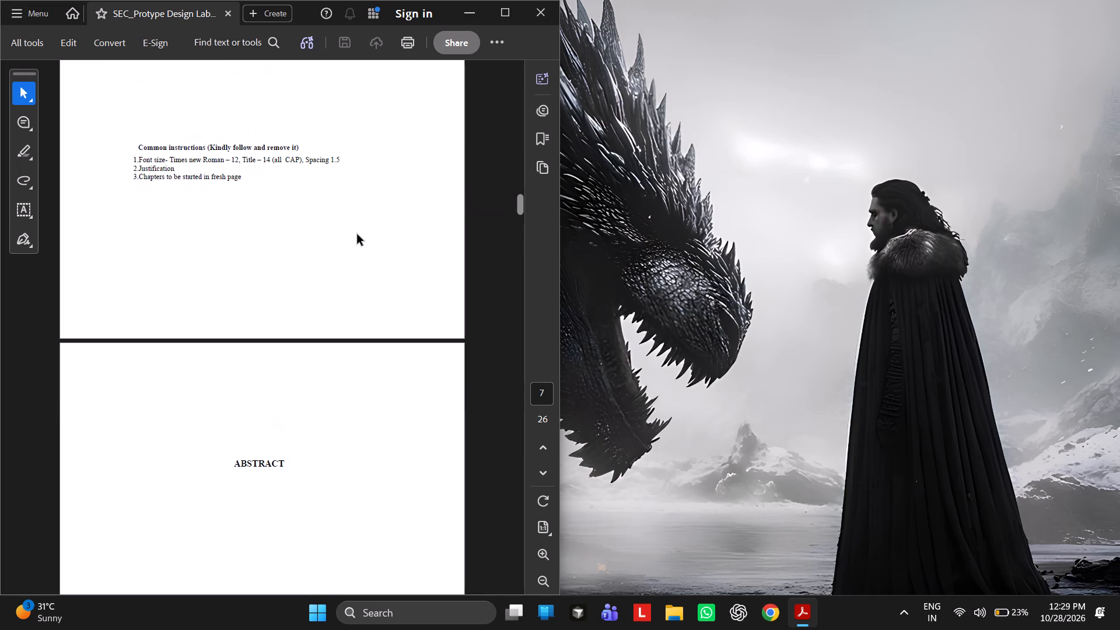
# Review the template PDF from the Abstract through the chapter pages to Chapter 7, Financial Plan & Projections.
pyautogui.scroll(-4, 357, 235)
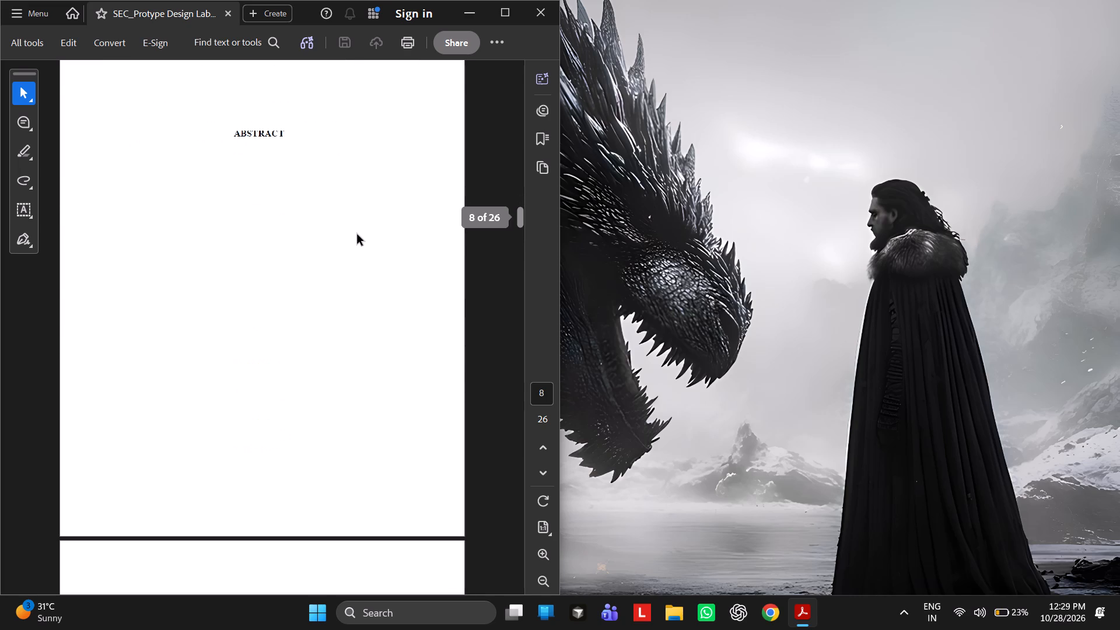
pyautogui.scroll(-7, 357, 235)
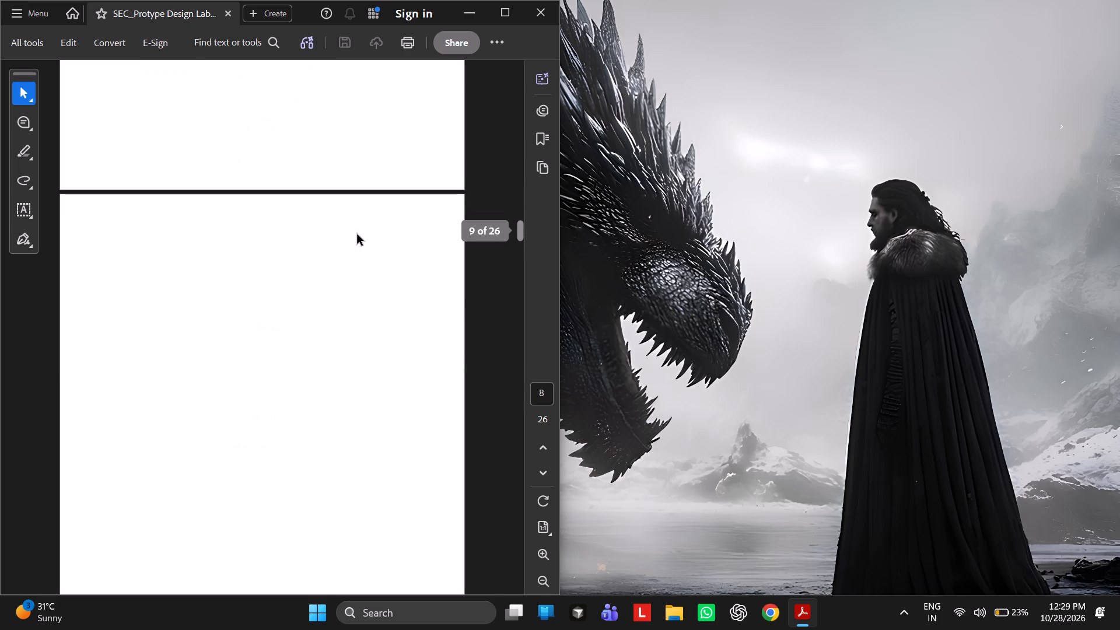
pyautogui.scroll(-6, 367, 213)
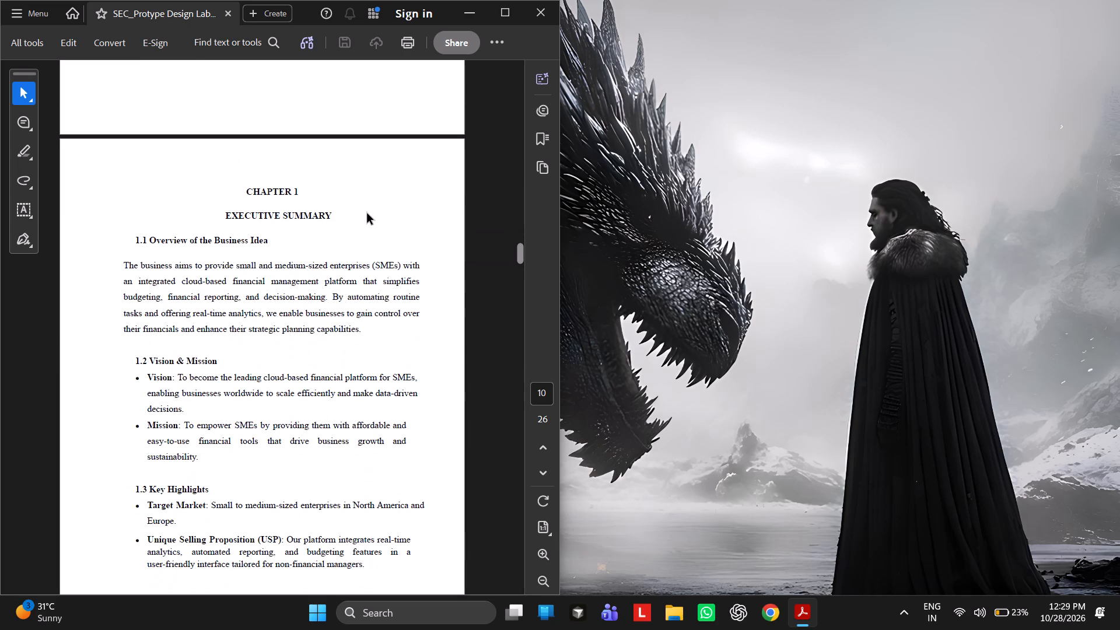
pyautogui.scroll(-1, 367, 213)
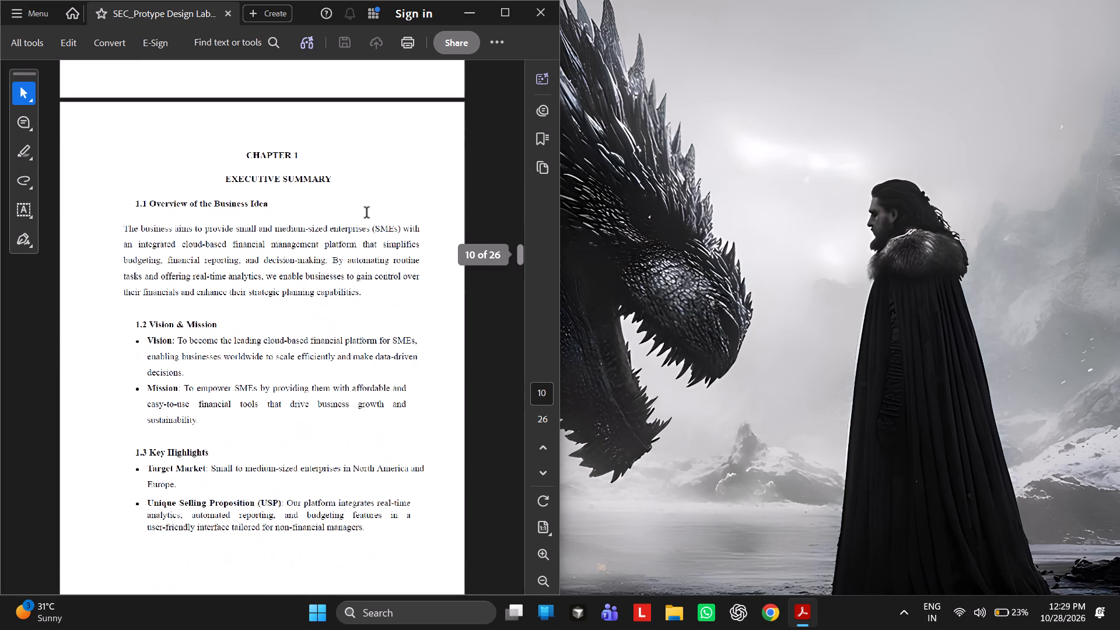
pyautogui.scroll(-2, 367, 213)
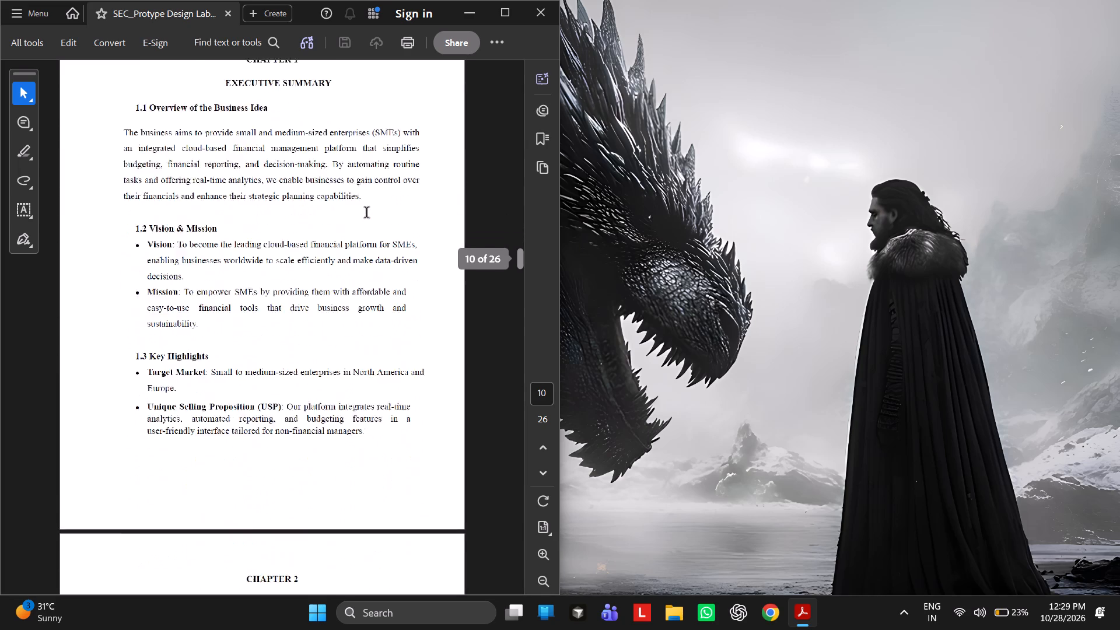
pyautogui.scroll(-6, 367, 213)
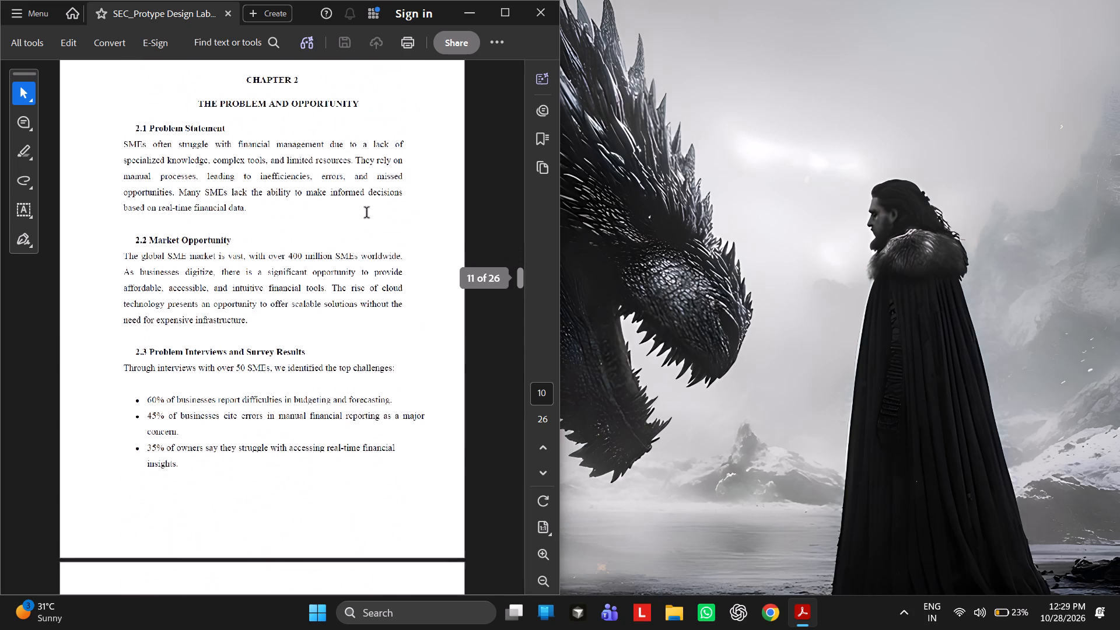
pyautogui.scroll(-1, 367, 213)
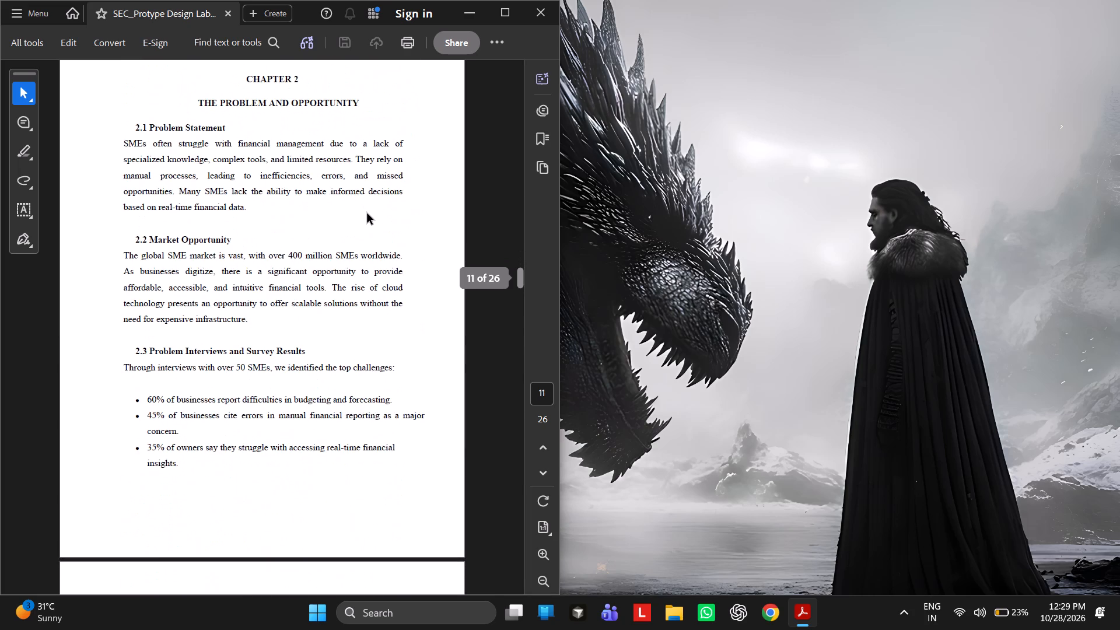
pyautogui.scroll(-3, 367, 213)
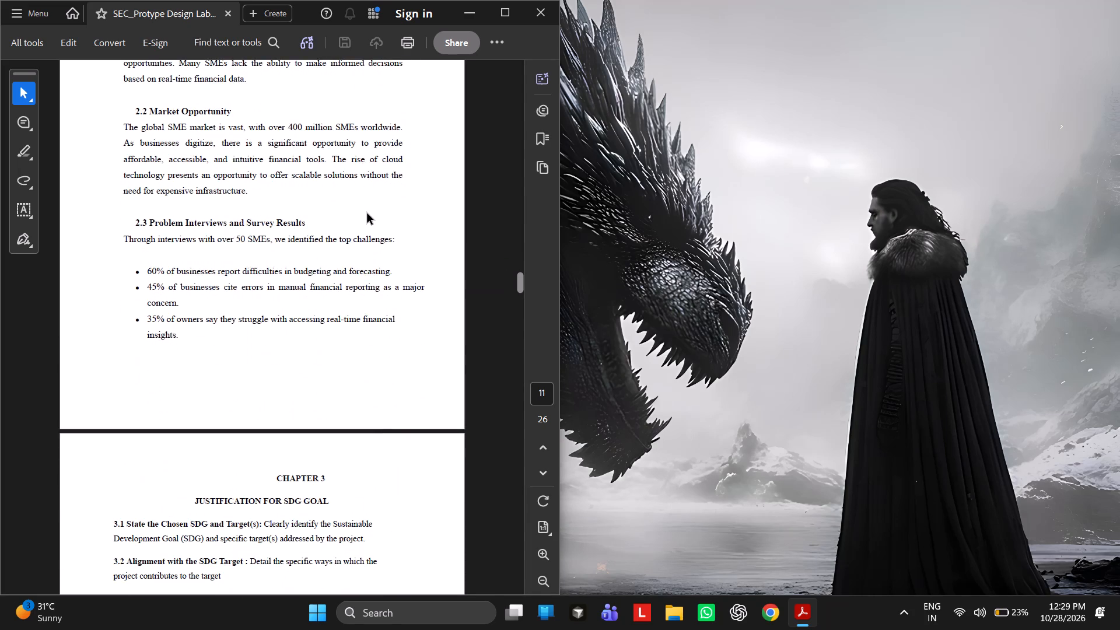
pyautogui.scroll(-5, 376, 184)
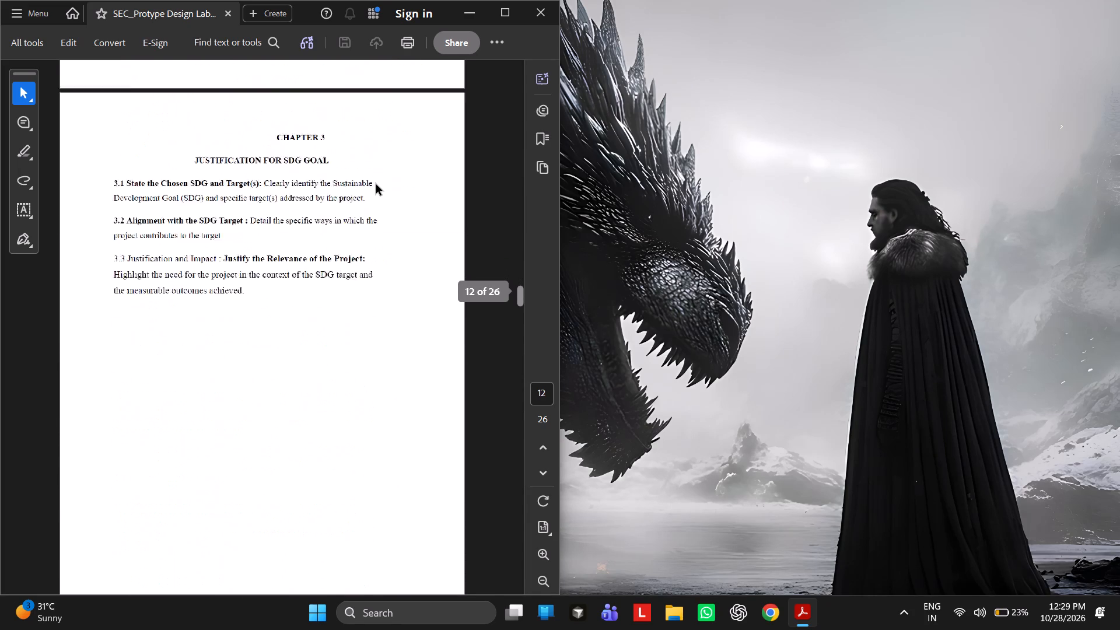
pyautogui.scroll(-3, 376, 184)
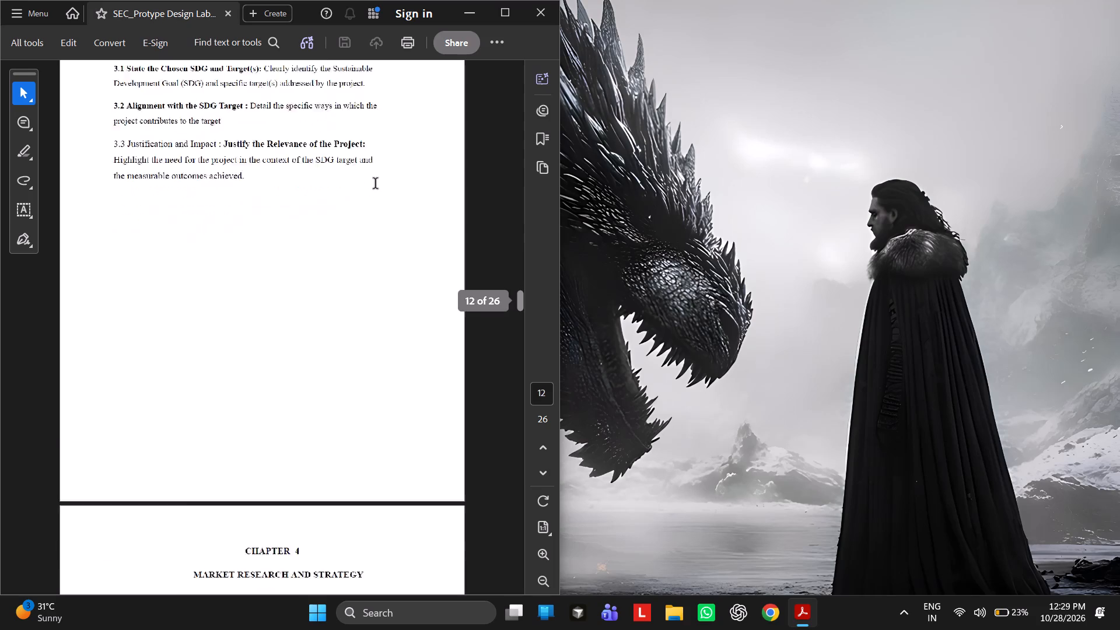
pyautogui.scroll(-5, 376, 184)
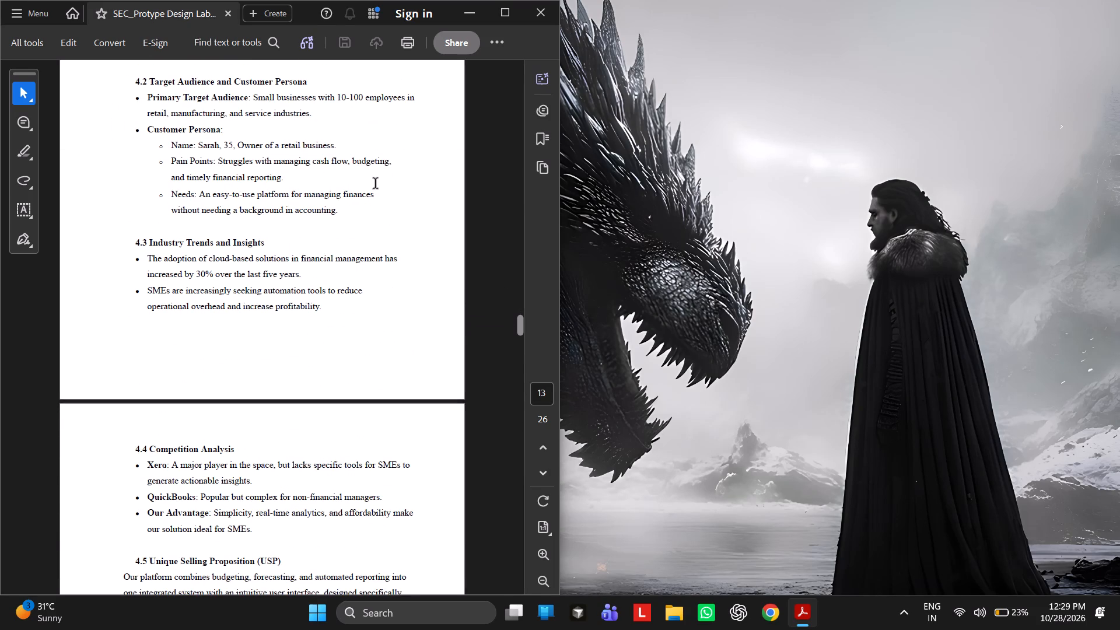
pyautogui.scroll(-10, 376, 184)
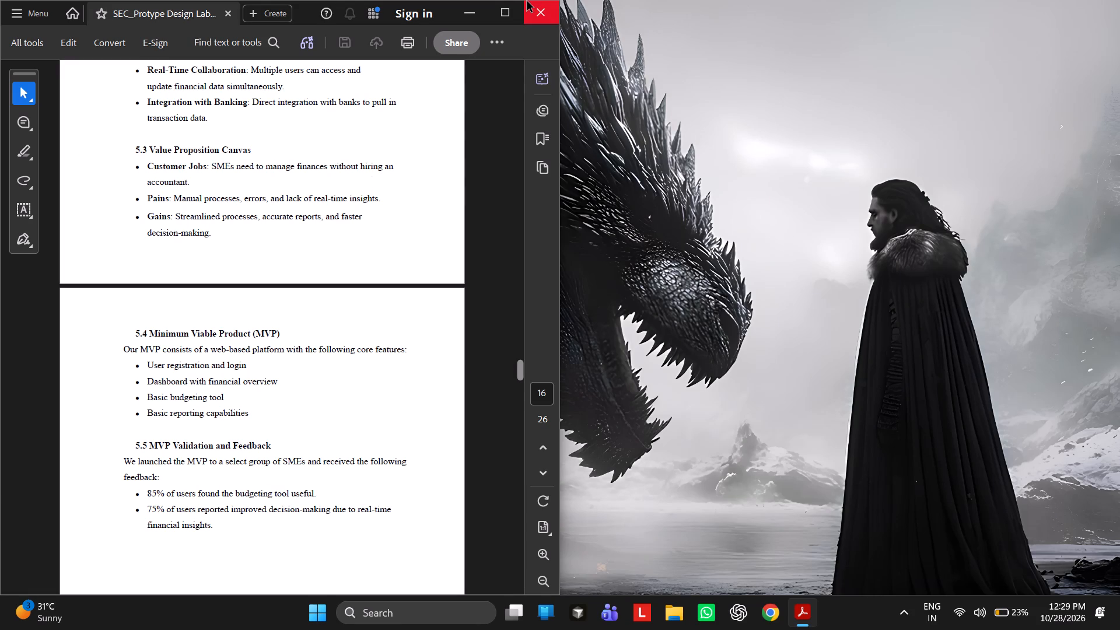
pyautogui.scroll(-4, 309, 332)
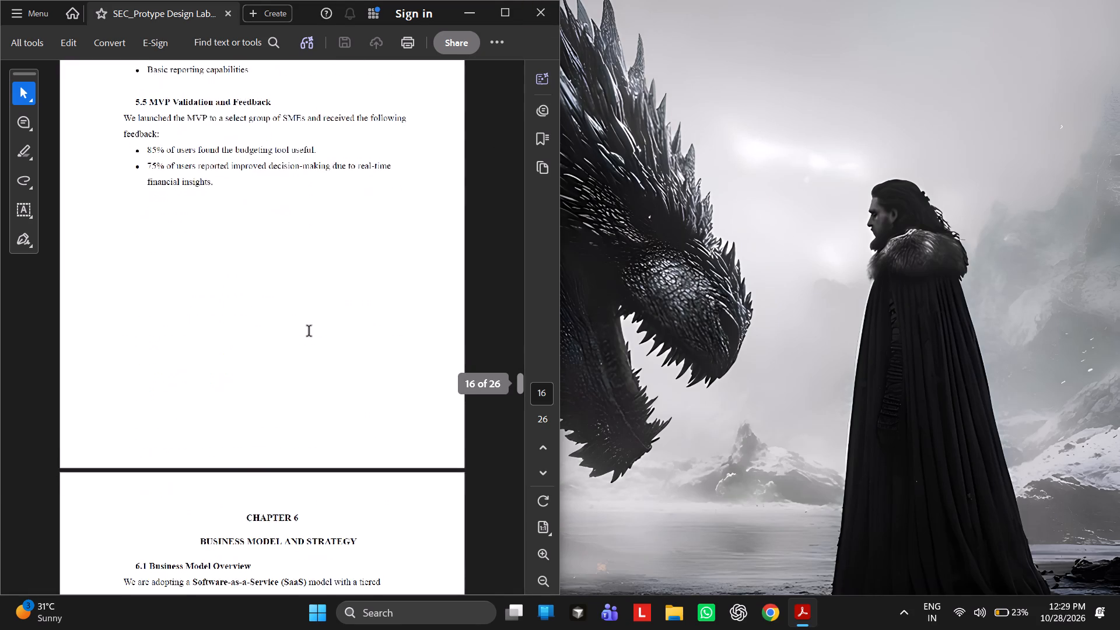
pyautogui.scroll(-4, 309, 332)
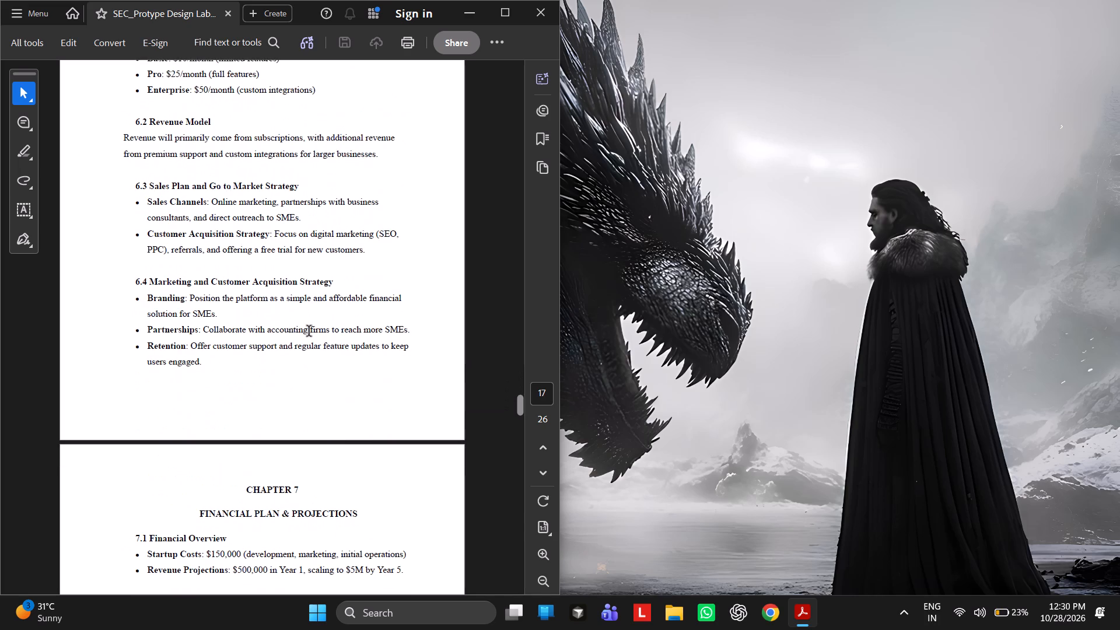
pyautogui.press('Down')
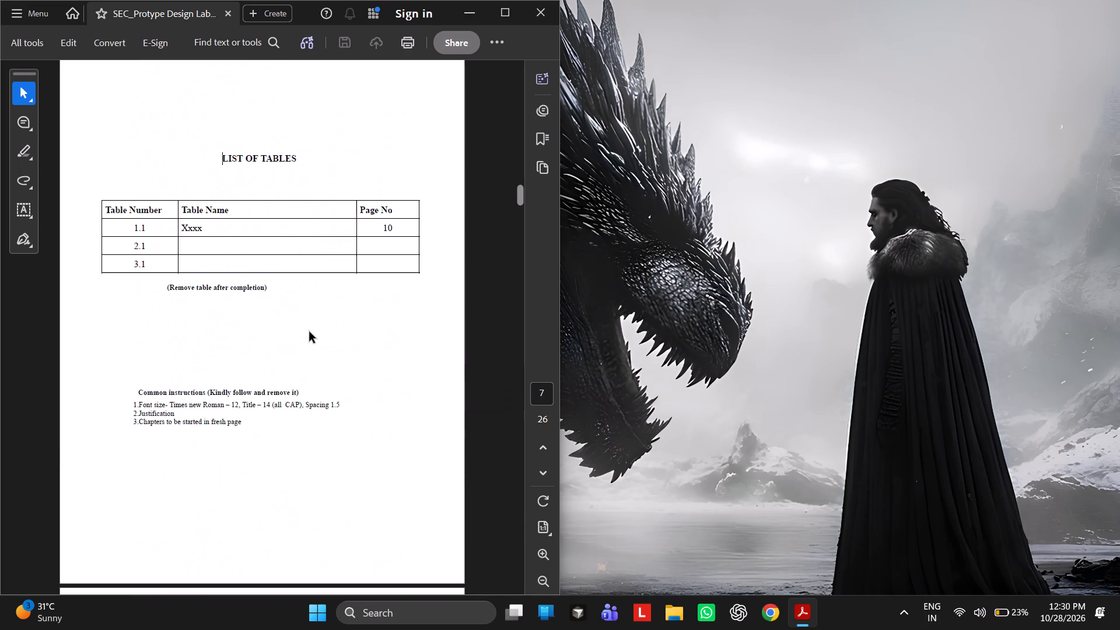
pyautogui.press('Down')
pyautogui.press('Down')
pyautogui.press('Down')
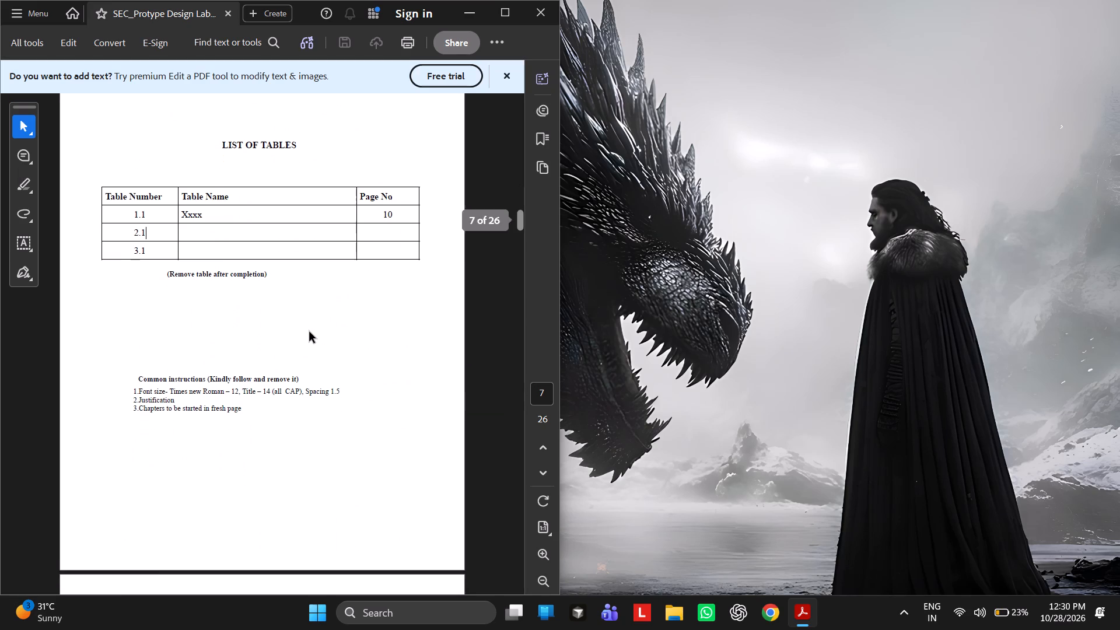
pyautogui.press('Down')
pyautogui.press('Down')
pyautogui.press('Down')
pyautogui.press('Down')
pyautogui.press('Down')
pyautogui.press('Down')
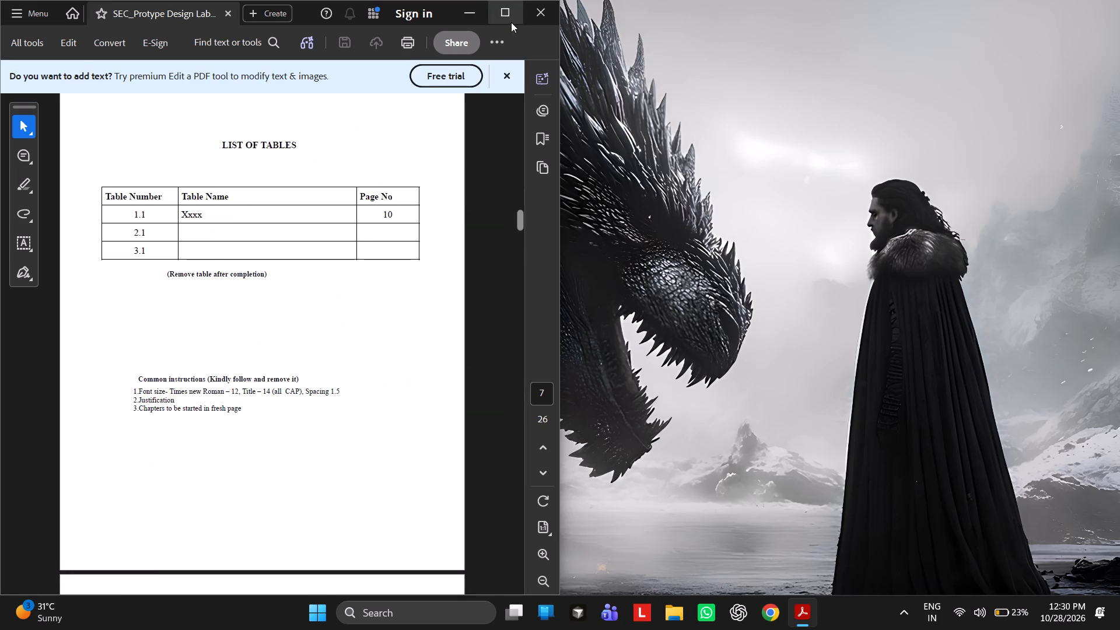
# Close the SEC prototype design lab template PDF.
pyautogui.click(533, 21)
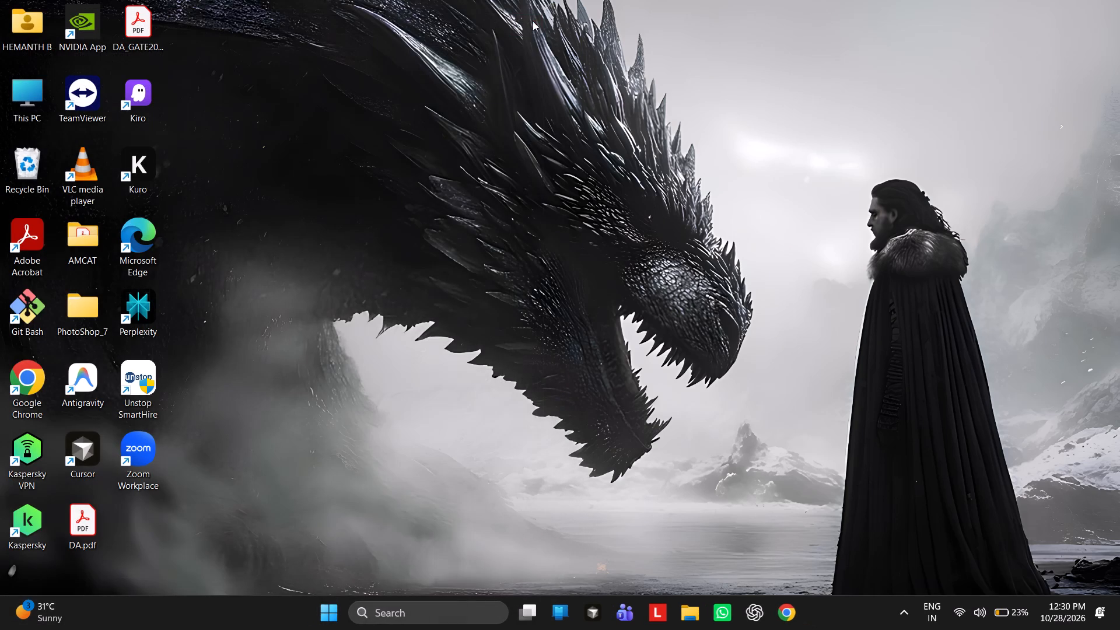
# Refresh the Windows desktop.
pyautogui.click(542, 97)
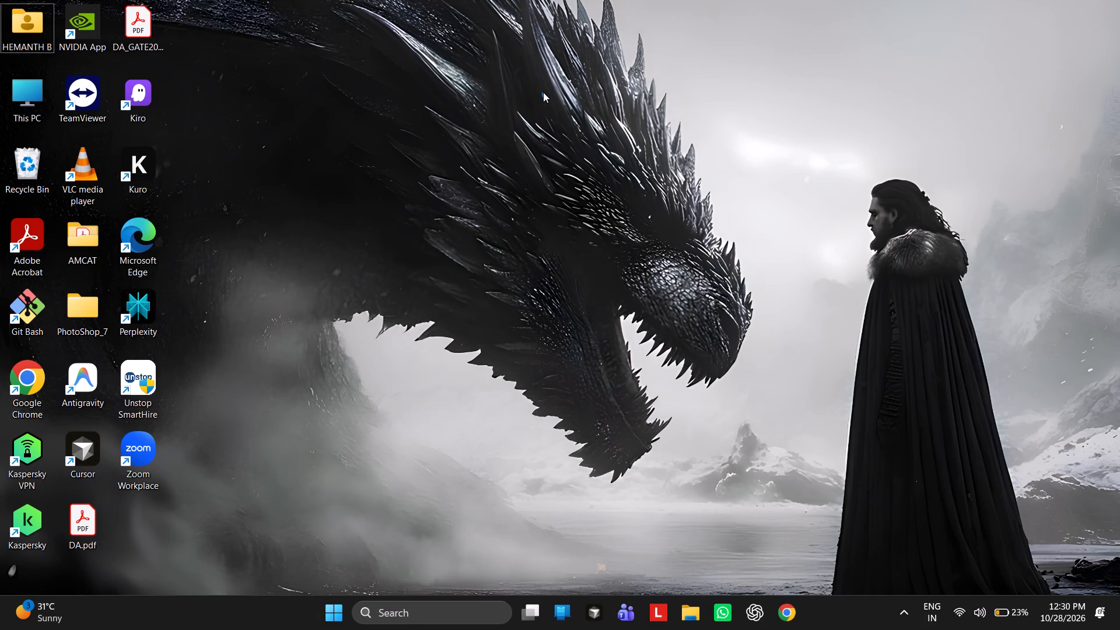
pyautogui.rightClick(543, 92)
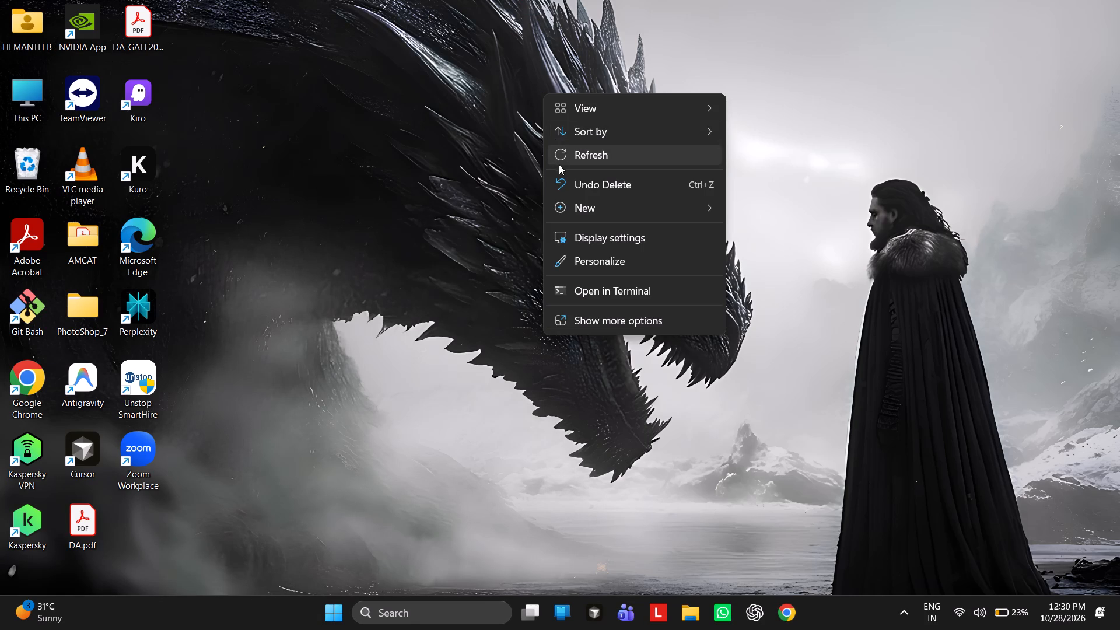
pyautogui.click(566, 153)
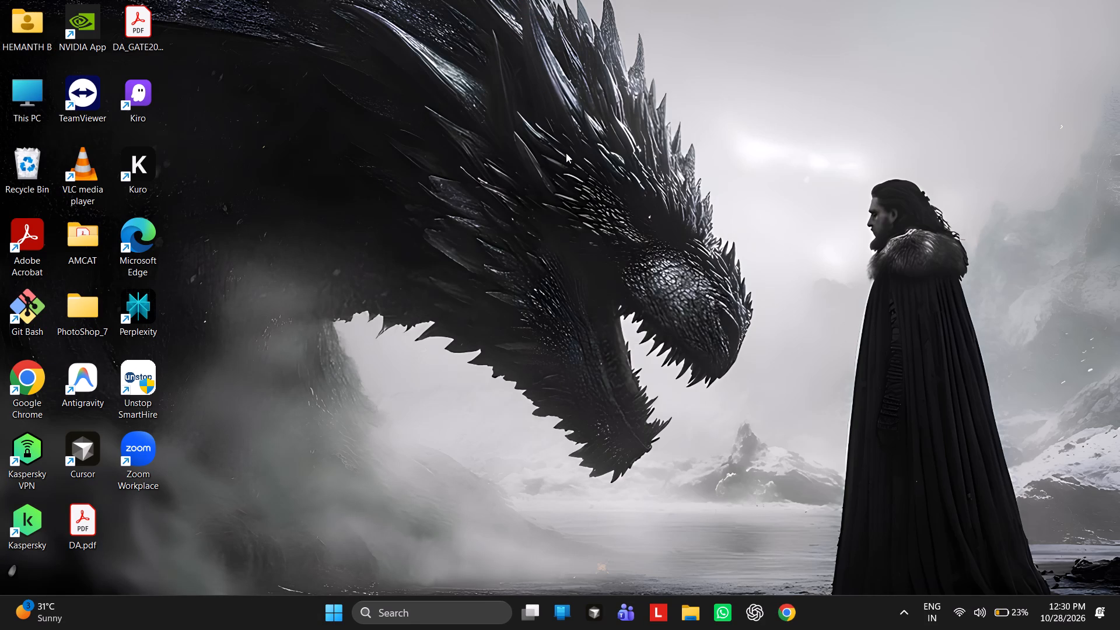
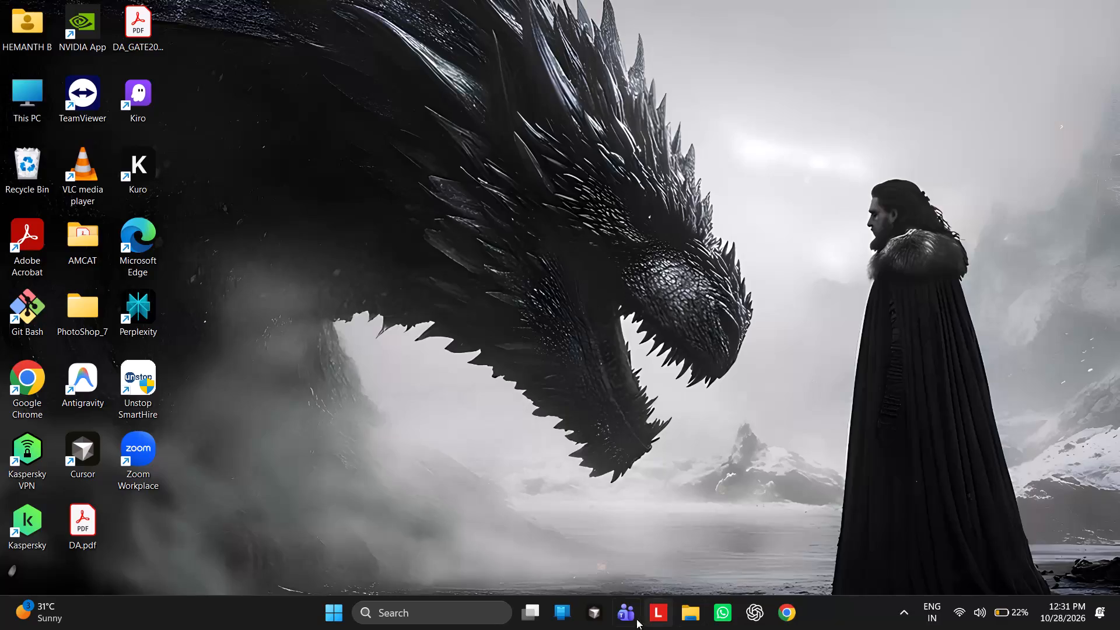
# Look through the files in the Downloads folder in File Explorer and close its window.
pyautogui.click(682, 604)
pyautogui.click(66, 378)
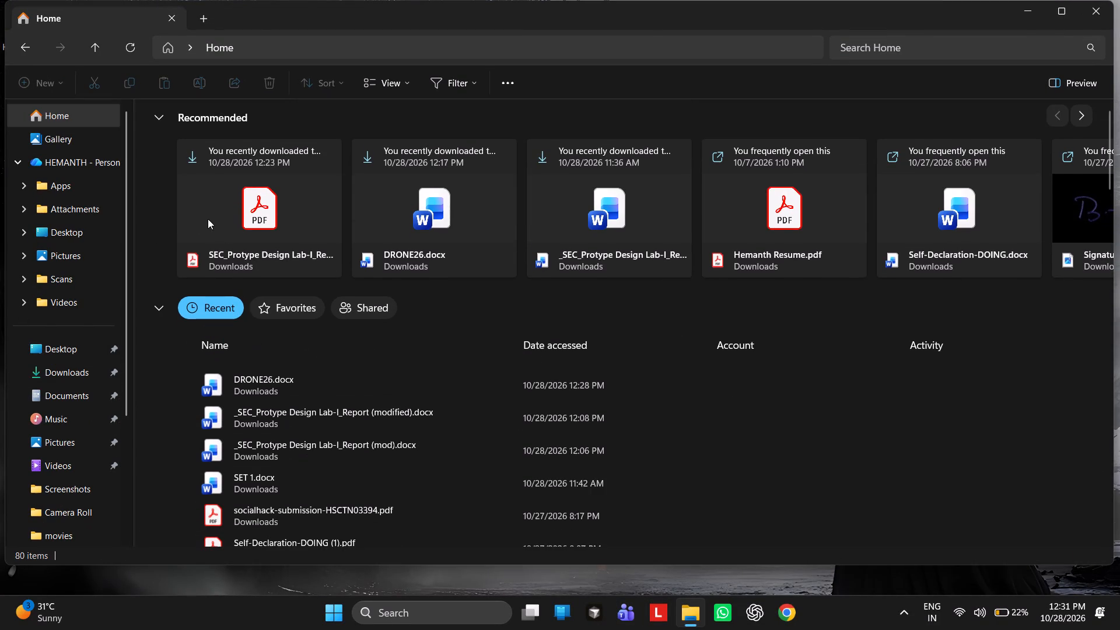
pyautogui.click(72, 371)
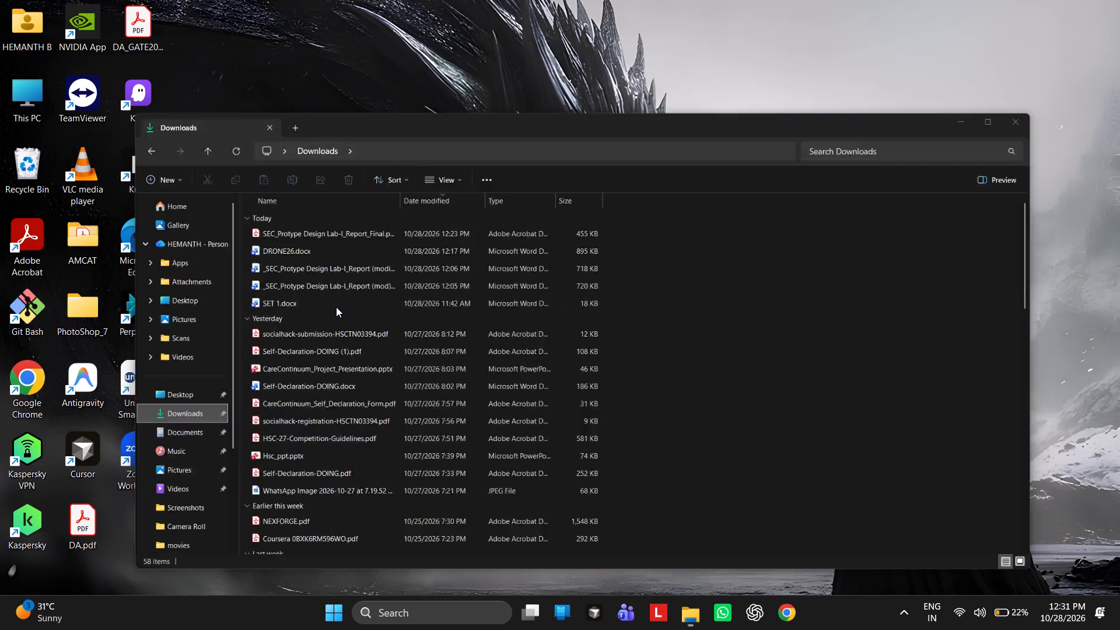
pyautogui.click(678, 617)
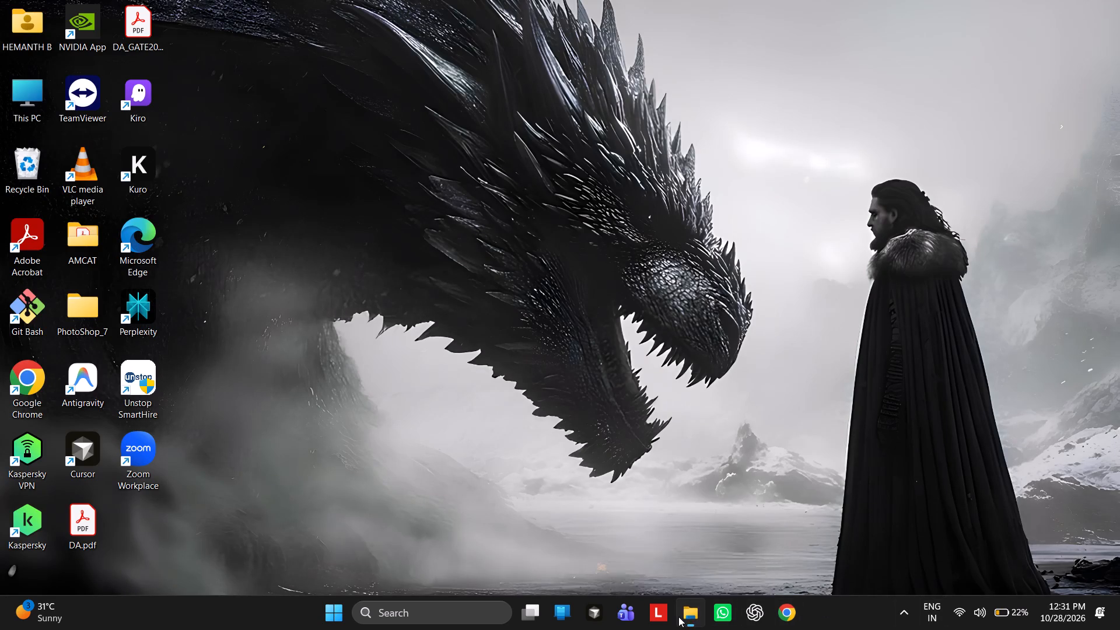
pyautogui.click(1093, 22)
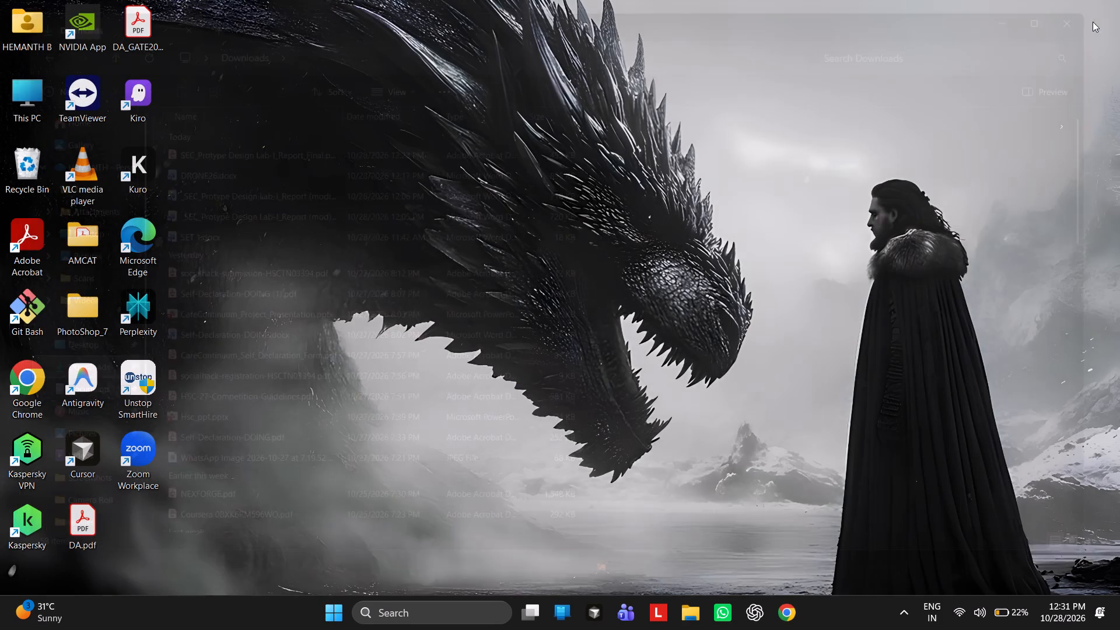
# Turn off the computer's Wi-Fi and return to the desktop.
pyautogui.click(975, 607)
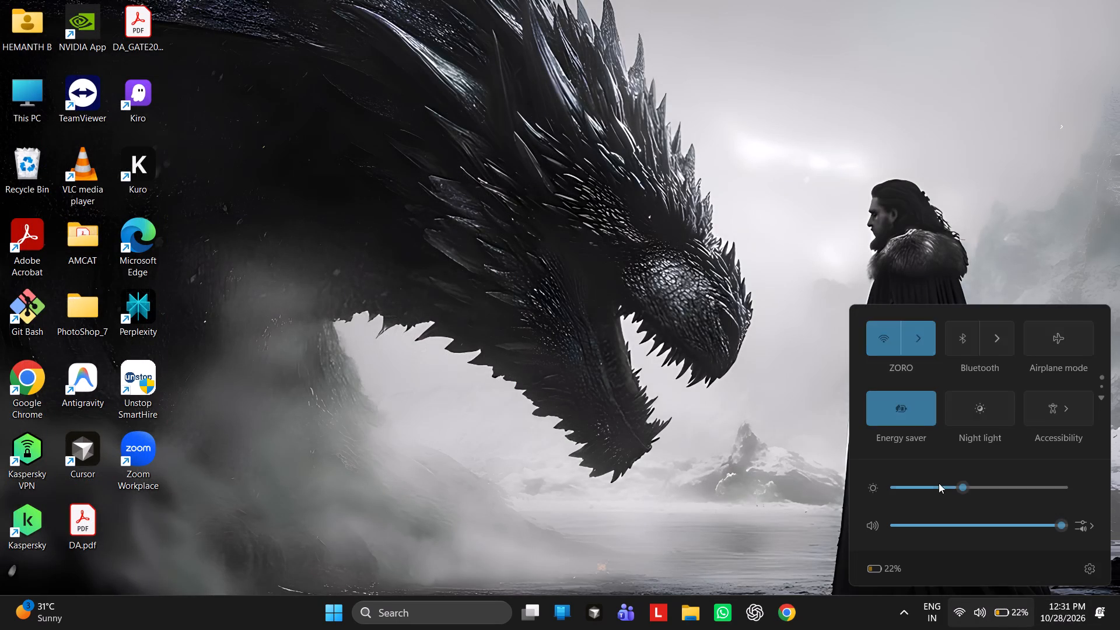
pyautogui.click(873, 325)
pyautogui.click(793, 207)
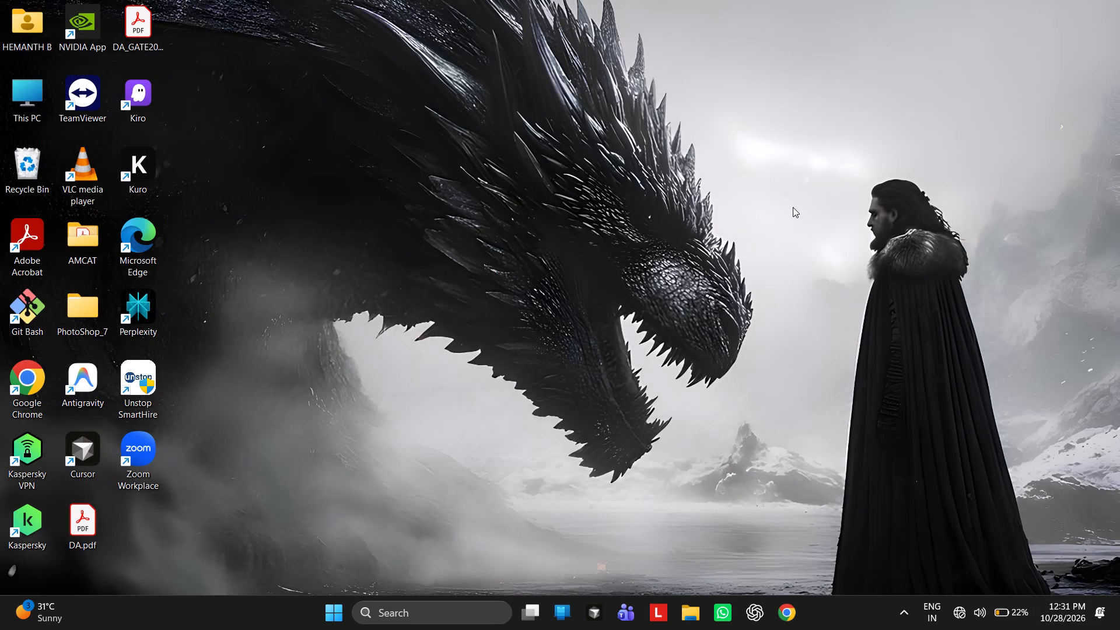
# Open the Shut Down Windows dialog from the desktop.
pyautogui.hotkey('alt', 'F4')
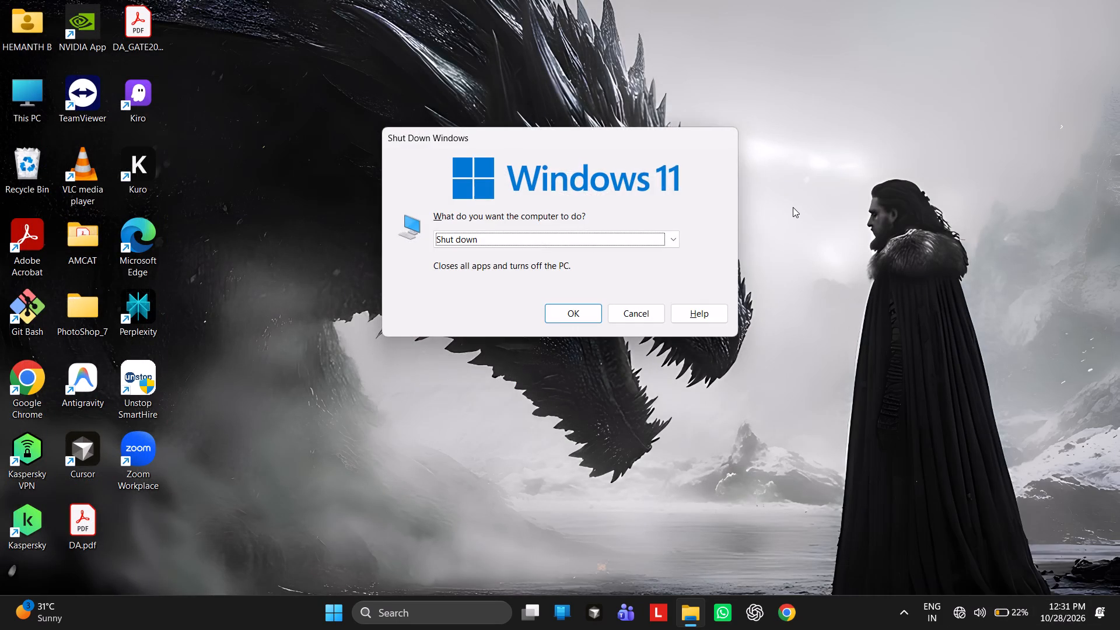